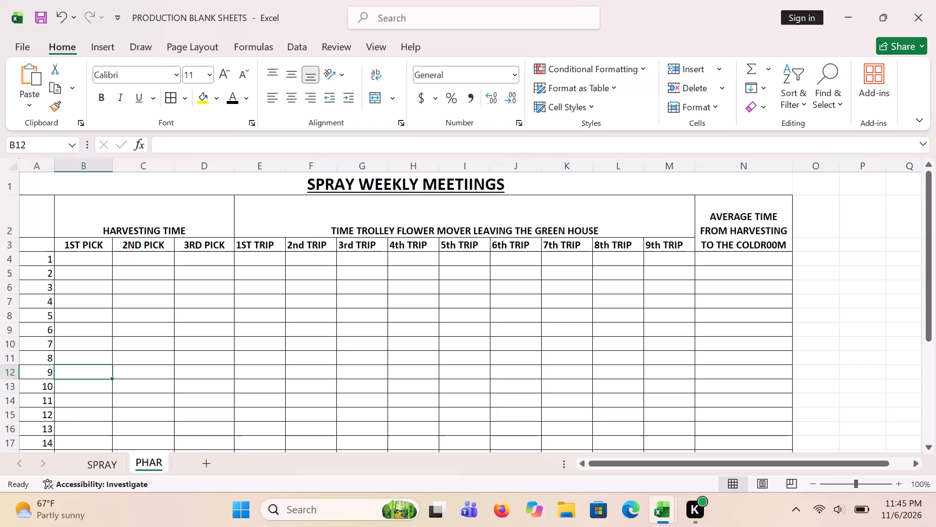
Save the production blank sheets workbook.
left_click(42, 20)
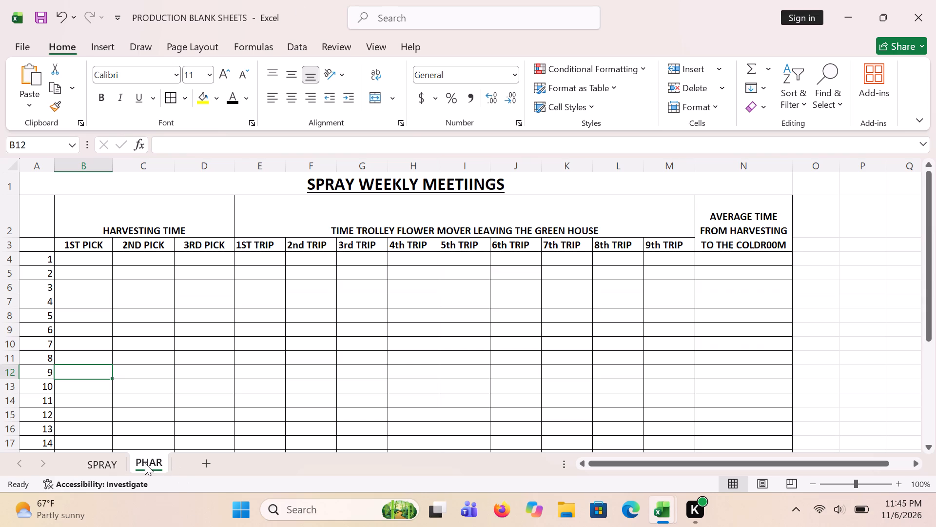
Look through the SPRAY sheet's variety table and the PHAR sheet's harvesting time table.
left_click(112, 465)
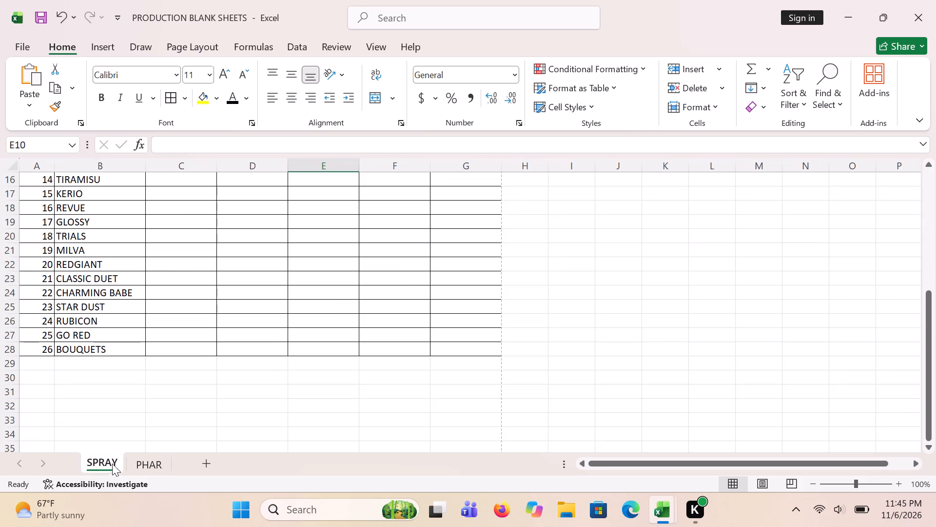
scroll(130, 437, "up", 5)
scroll(170, 434, "up", 3)
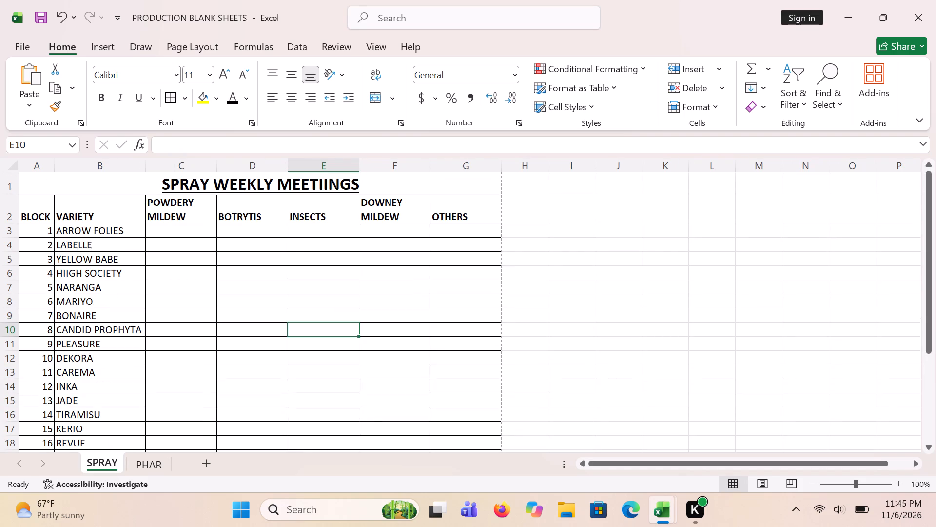
scroll(222, 426, "down", 1)
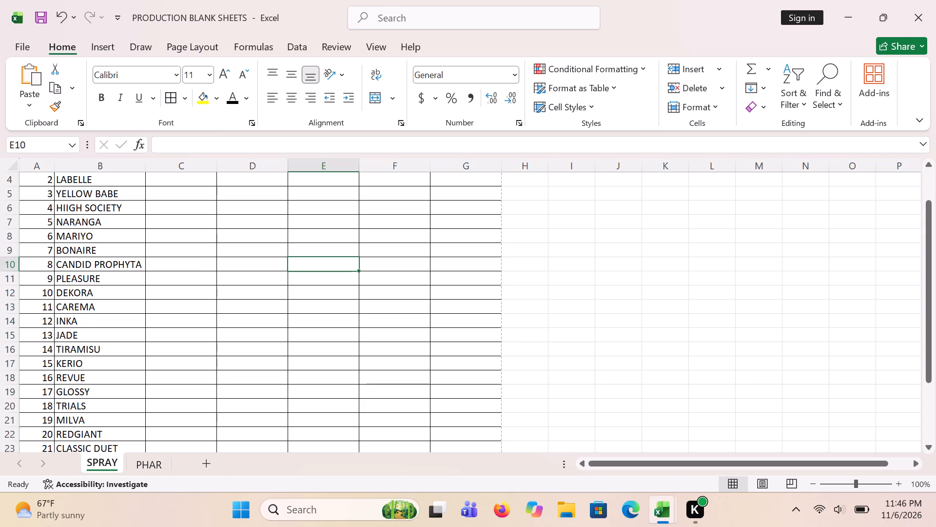
scroll(141, 447, "up", 9)
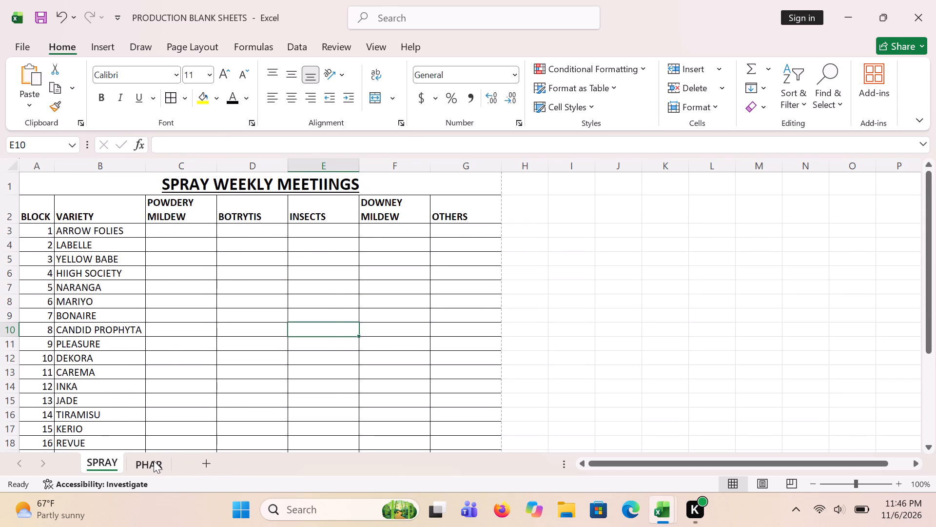
left_click(153, 461)
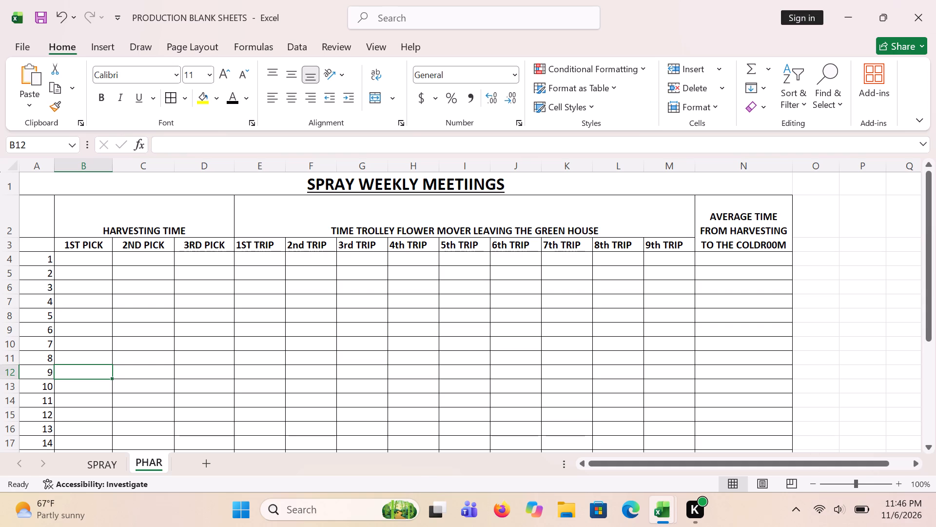
Duplicate the SPRAY sheet within this workbook and order the sheets as SPRAY, PHAR and the copy.
left_click(117, 459)
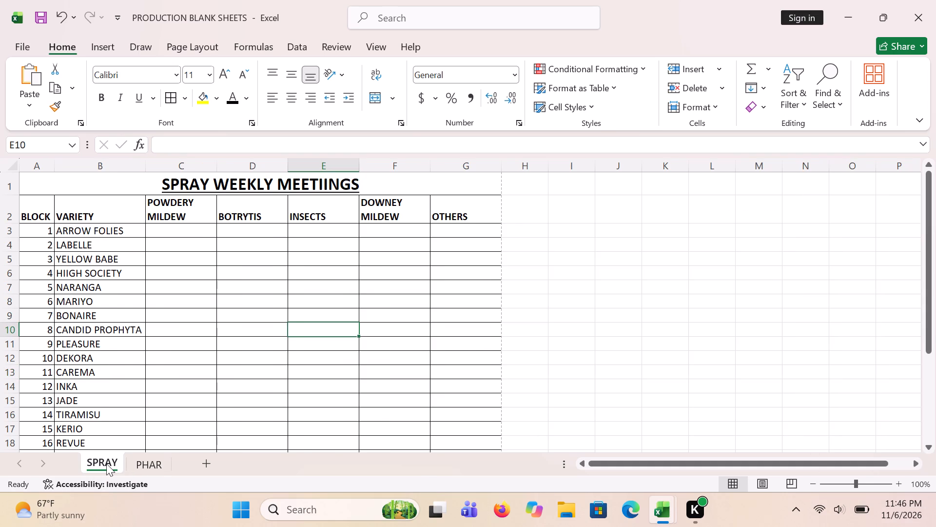
right_click(106, 464)
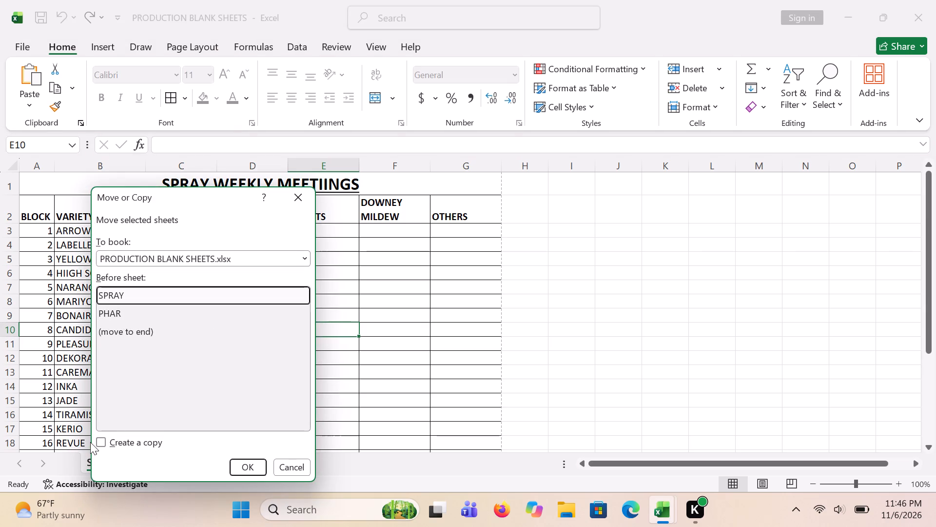
left_click(100, 443)
left_click(239, 466)
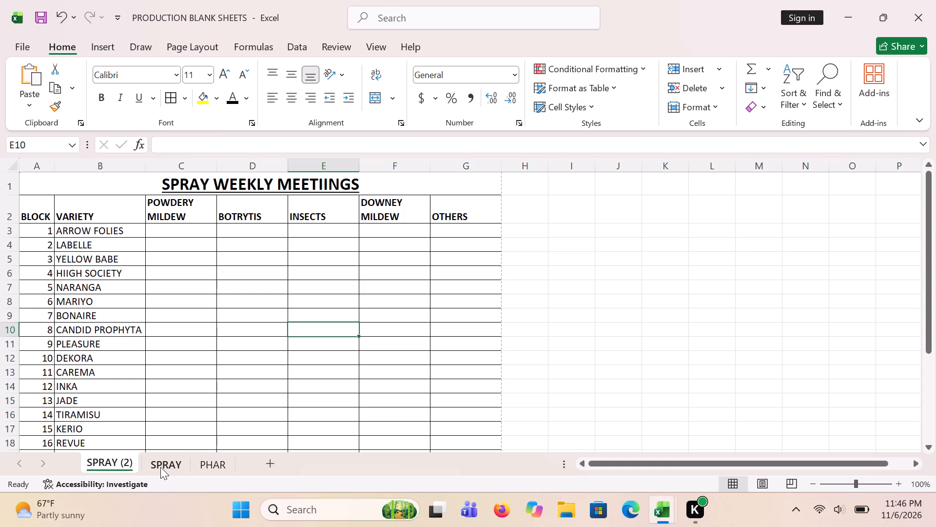
left_click_drag(160, 464, 119, 447)
left_click_drag(211, 464, 160, 457)
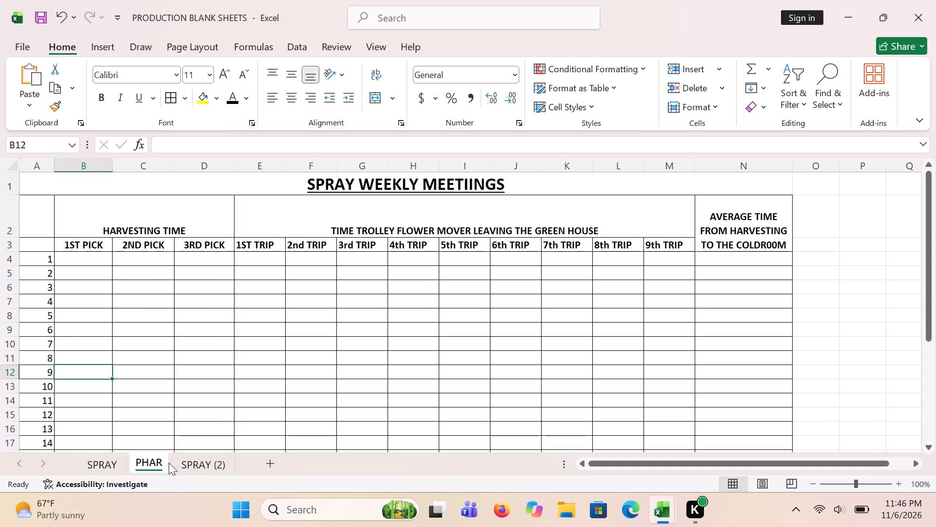
Rename the copied SPRAY sheet as SUM.
double_click(201, 463)
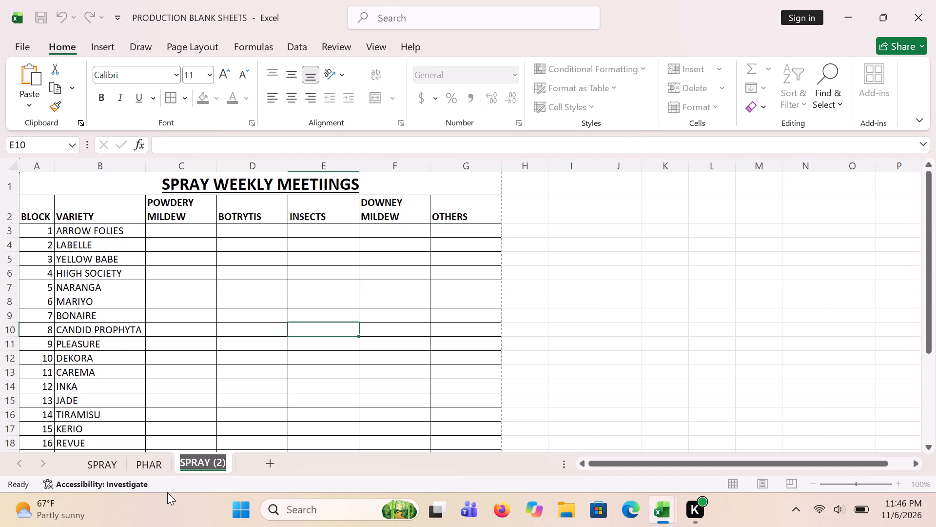
type("SU")
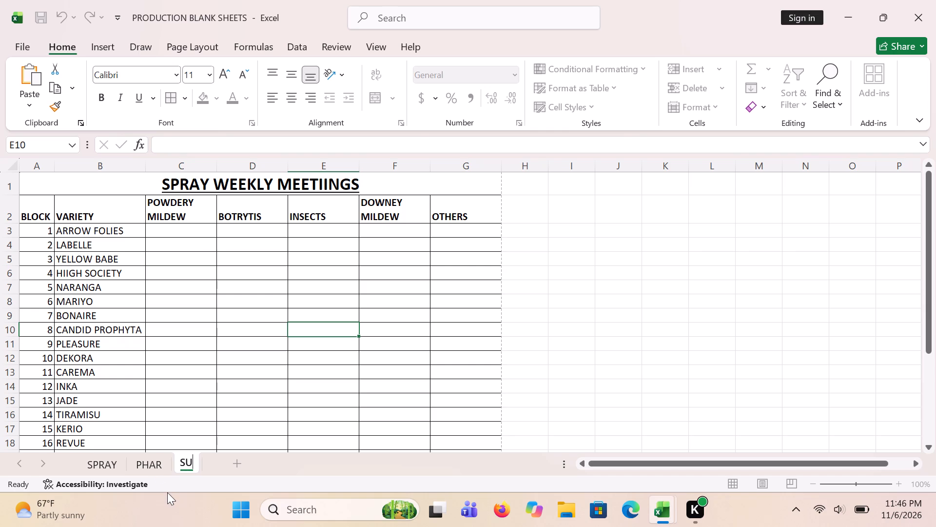
key("m")
left_click(196, 285)
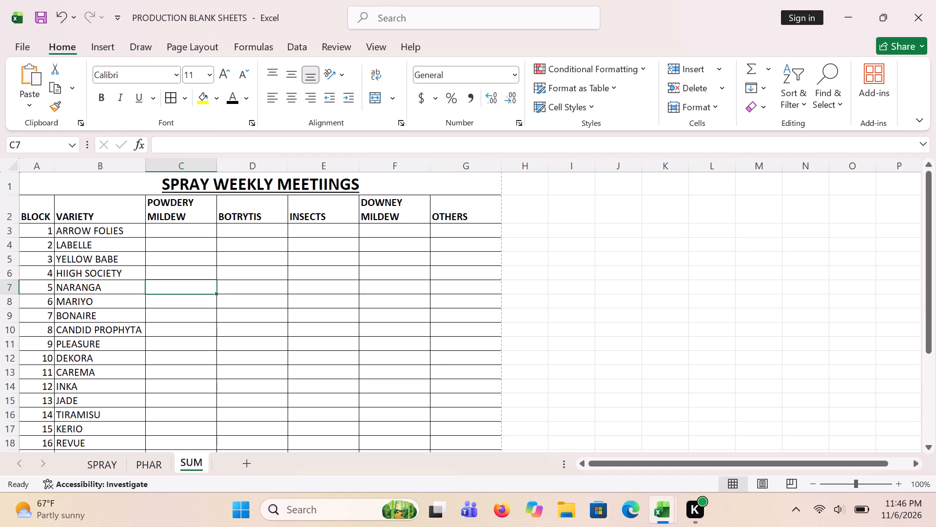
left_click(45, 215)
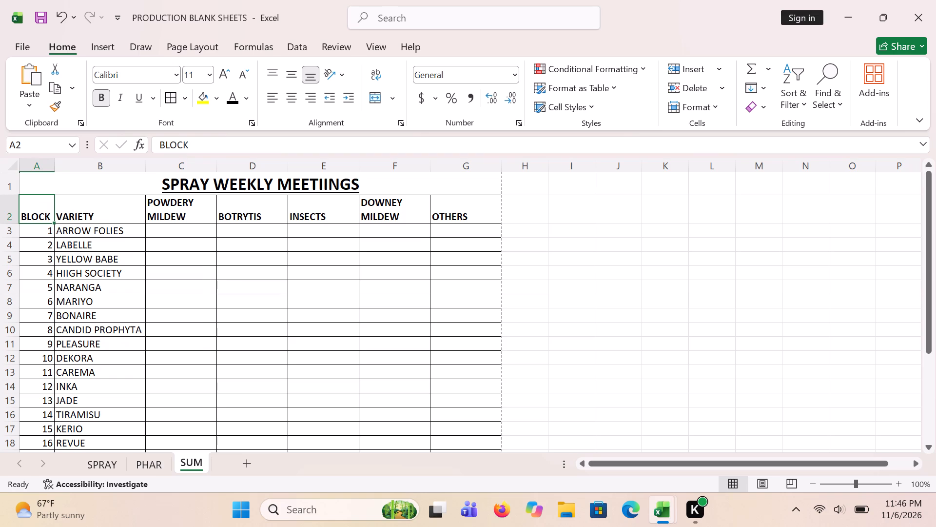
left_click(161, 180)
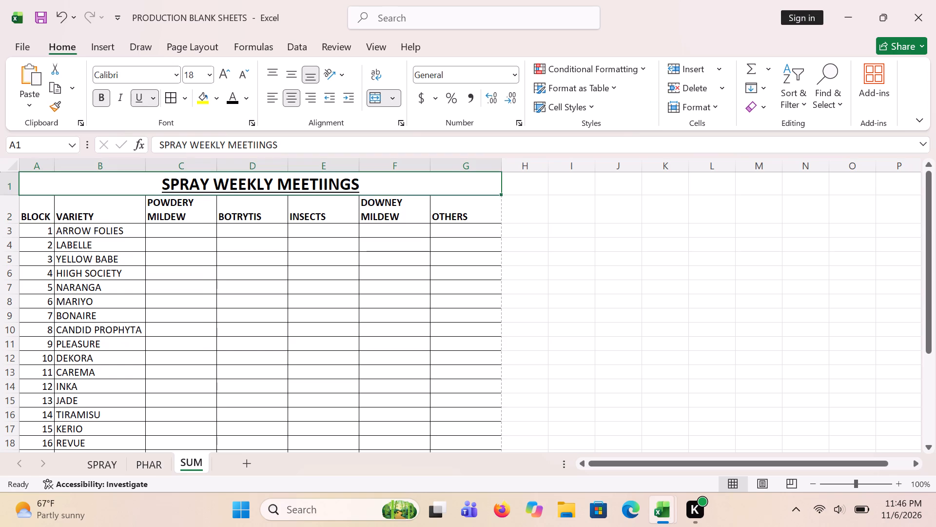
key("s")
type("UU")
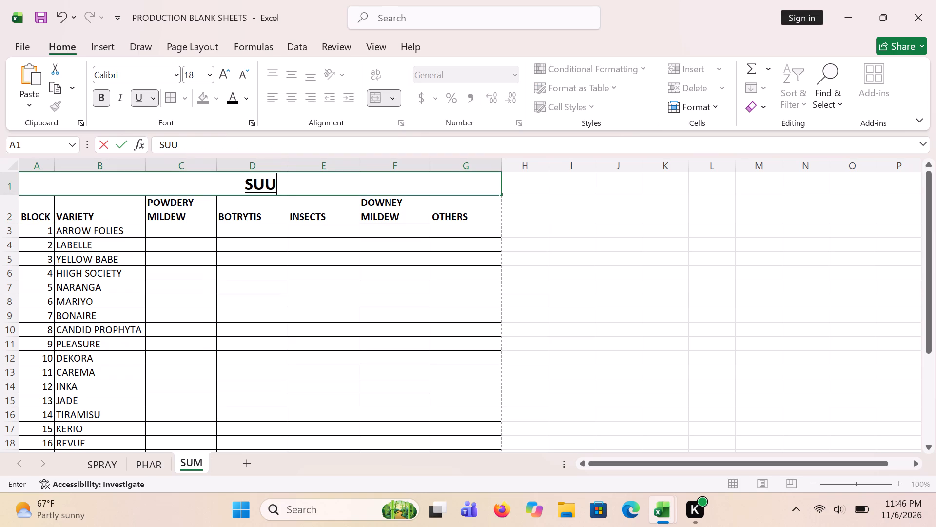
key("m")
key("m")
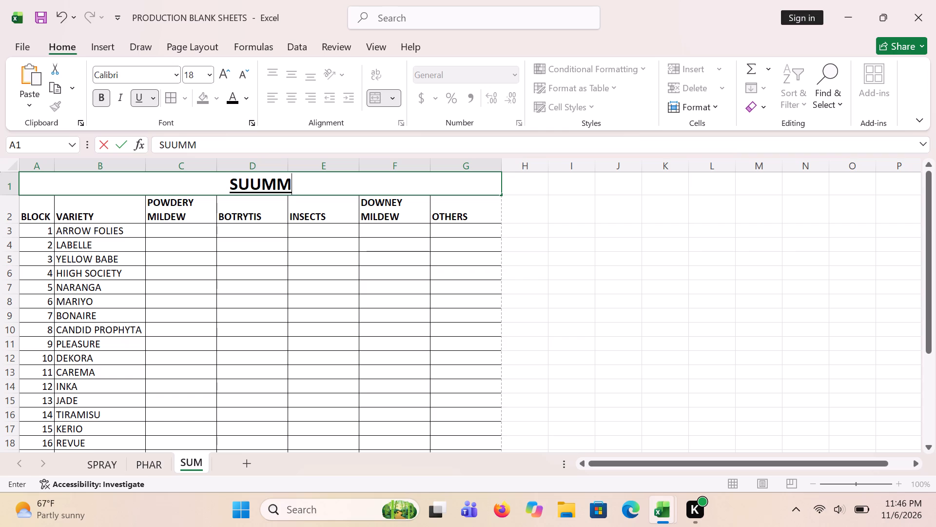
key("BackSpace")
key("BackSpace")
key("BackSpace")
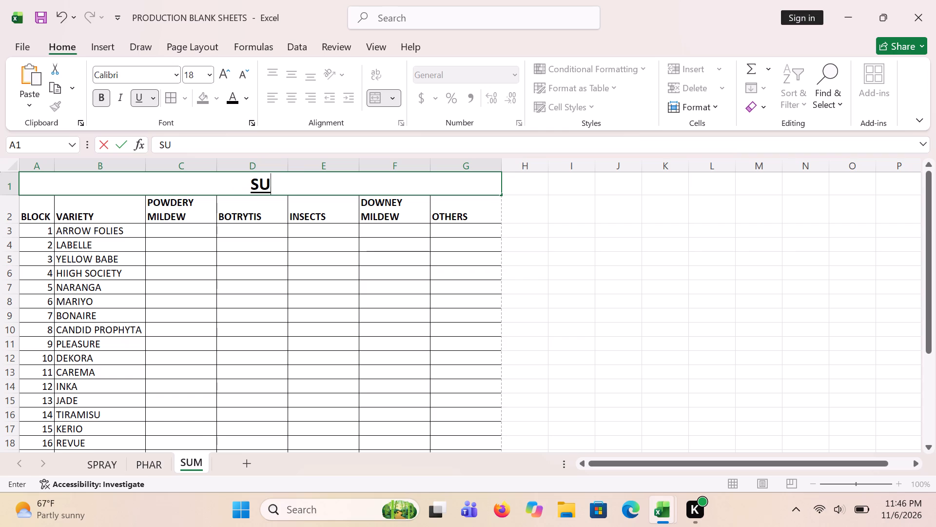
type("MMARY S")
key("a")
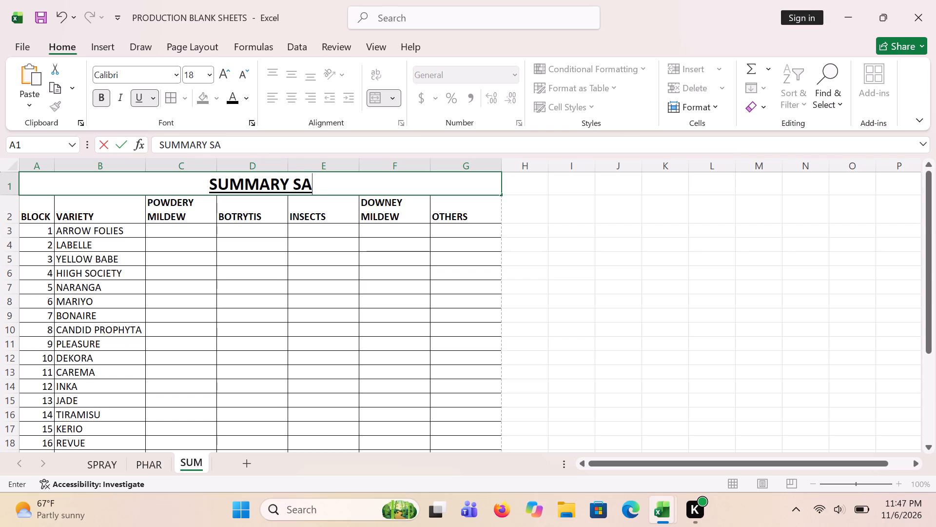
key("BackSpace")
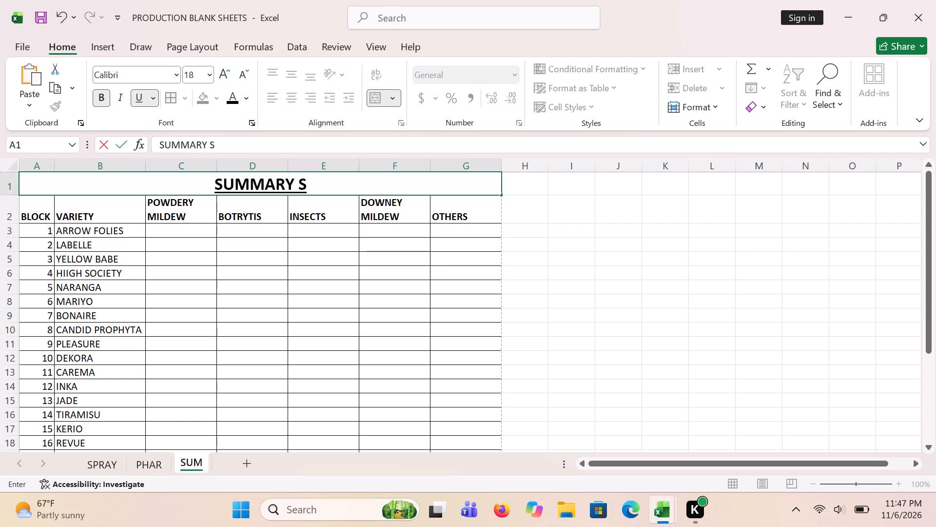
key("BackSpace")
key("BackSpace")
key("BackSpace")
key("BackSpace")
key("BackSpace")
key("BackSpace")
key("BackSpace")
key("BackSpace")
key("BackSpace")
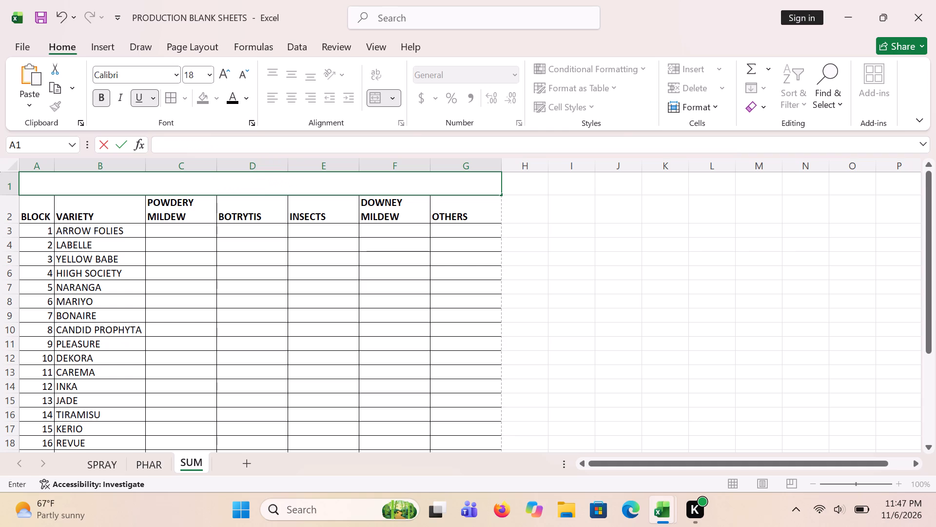
Enter VENLO SUMMARY SALES as the title in the merged cell A1 of the SUM sheet.
type("VE")
key("n")
type("LO")
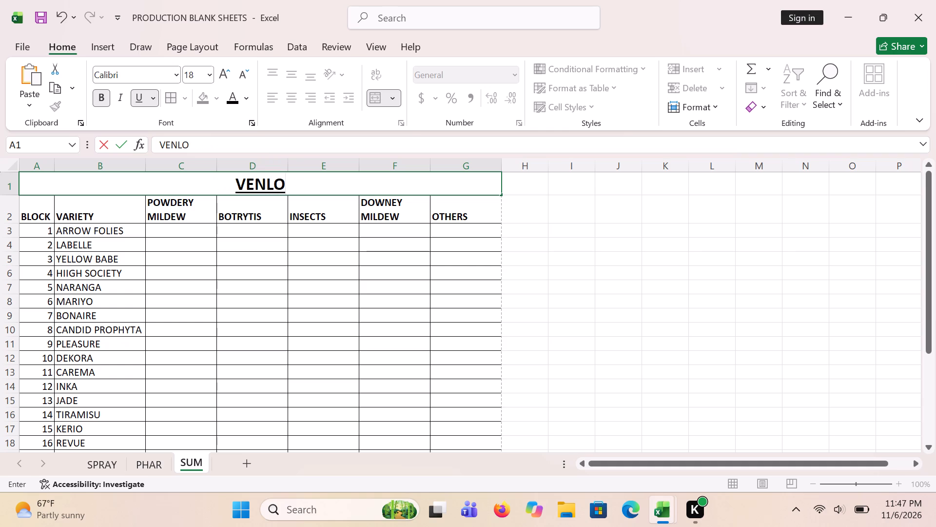
left_click(332, 215)
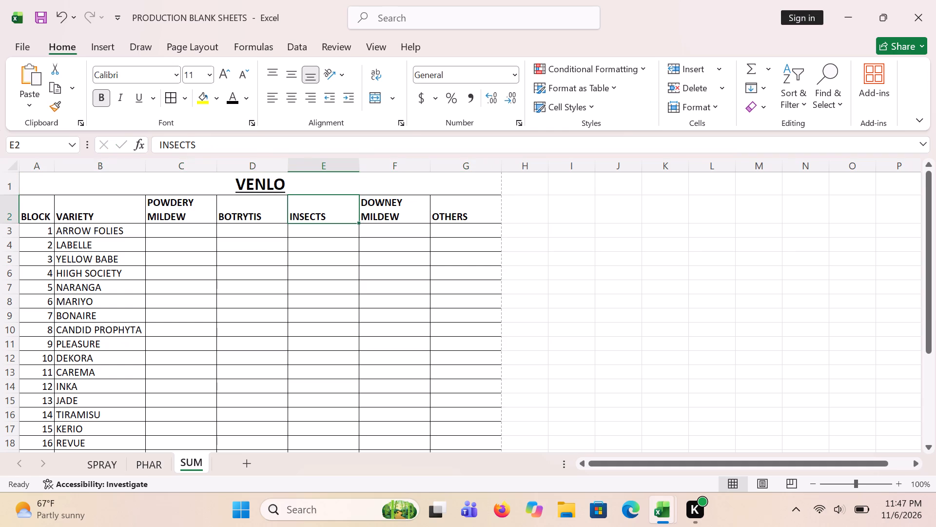
left_click(262, 187)
left_click(329, 183)
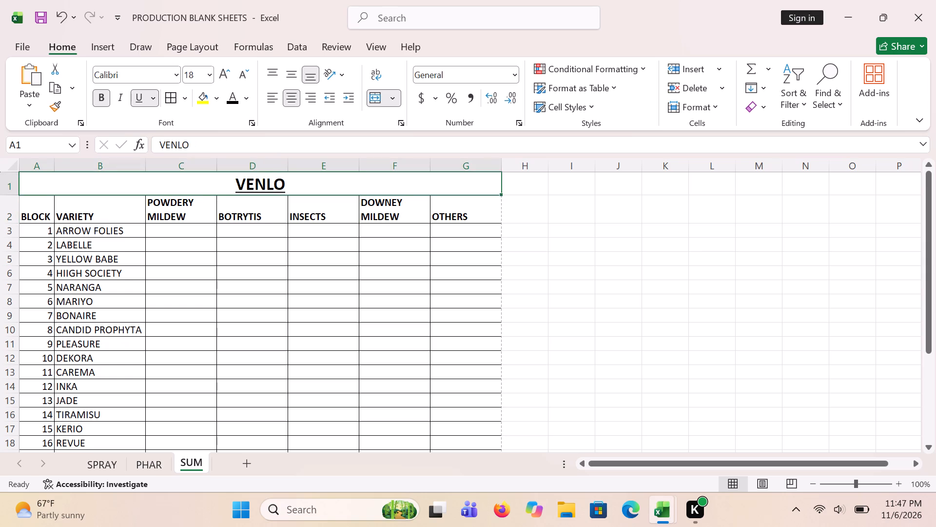
double_click(312, 182)
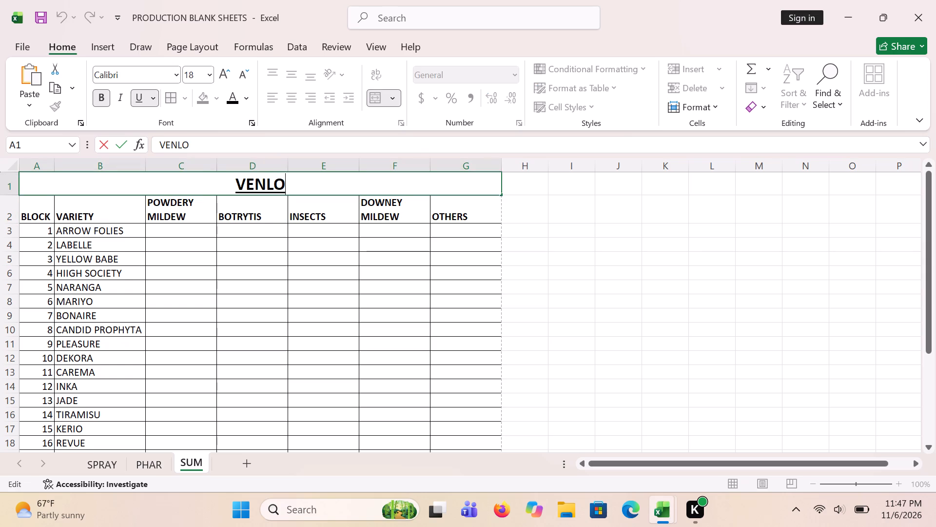
key("space")
type("SUMMARY")
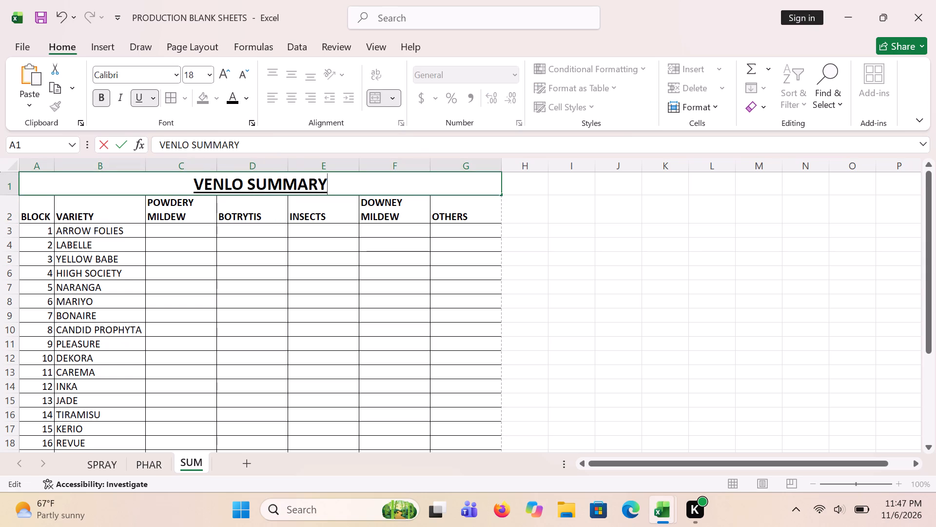
key("space")
type("SALES")
key("Return")
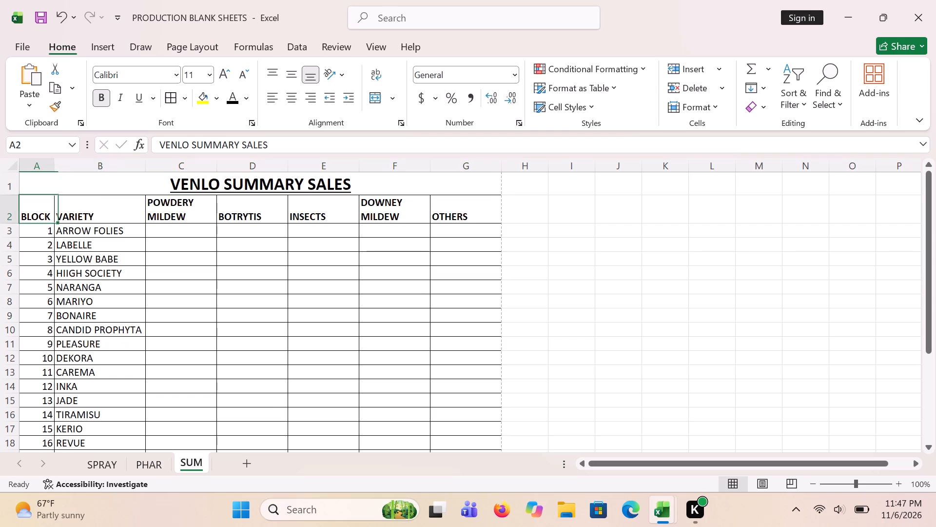
Save the workbook with the new SUM sheet.
left_click(41, 11)
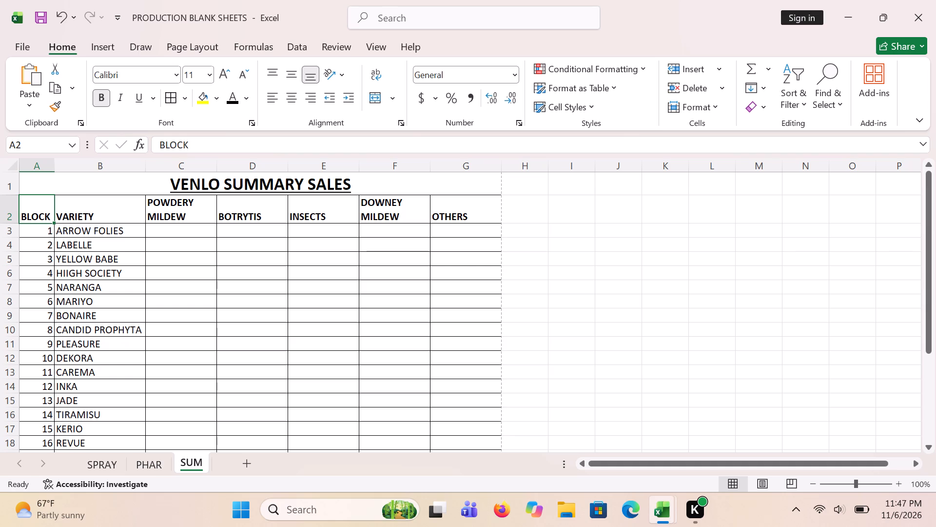
Clear the contents of cells A2:H32 below the title on the SUM sheet, keeping the borders.
left_click_drag(46, 202, 535, 498)
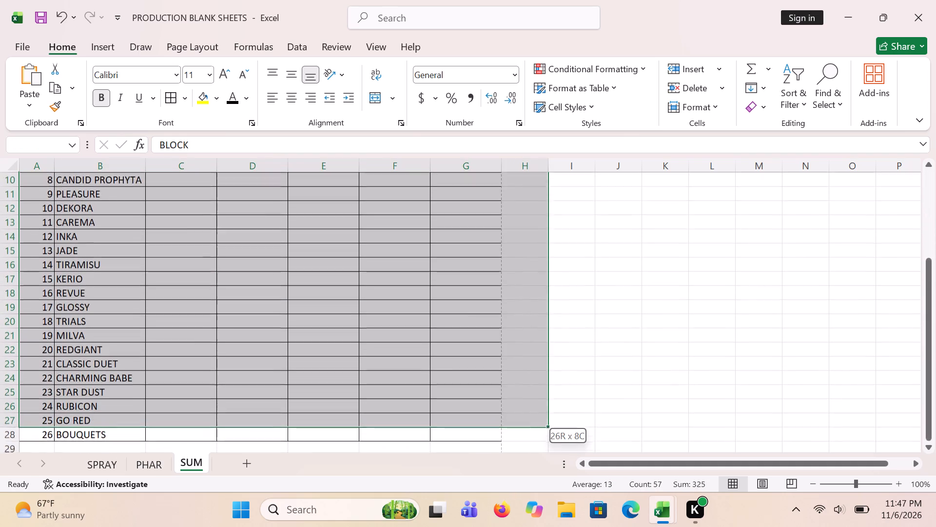
left_click_drag(535, 498, 527, 463)
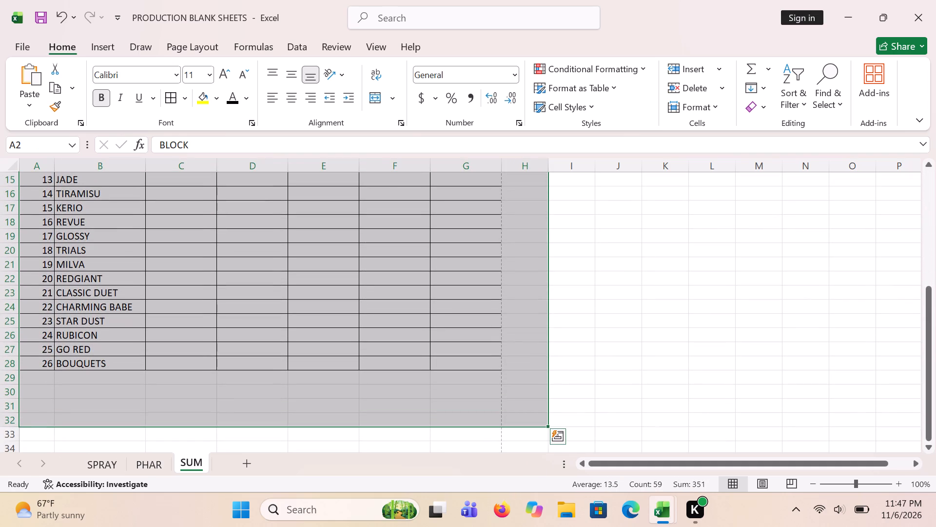
key("Delete")
scroll(561, 402, "up", 4)
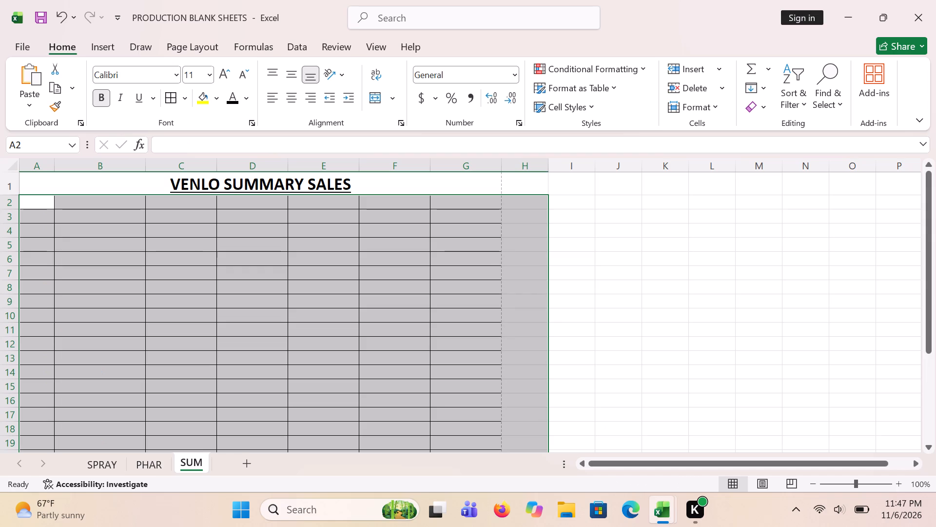
left_click(28, 205)
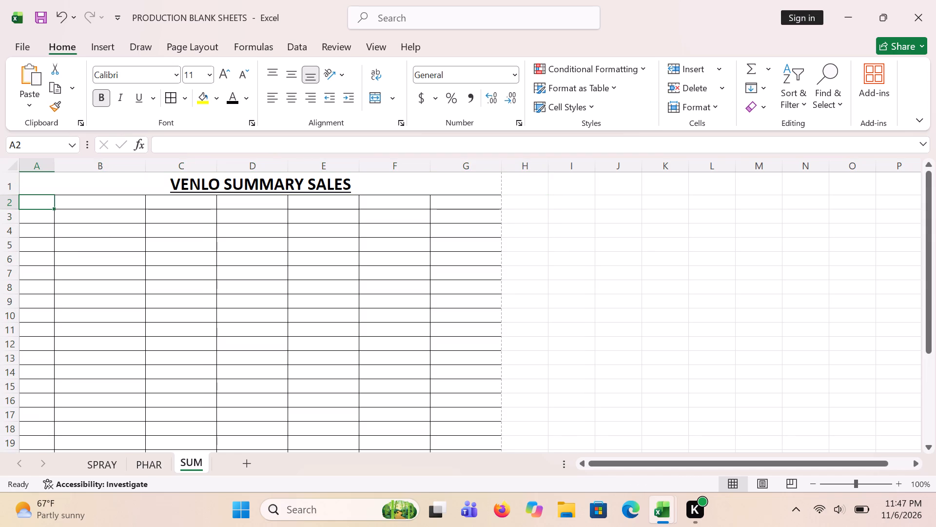
Enter the column headers DATE in A2 and LENGTH in B2 of the SUM sheet.
type("DA")
type("TE")
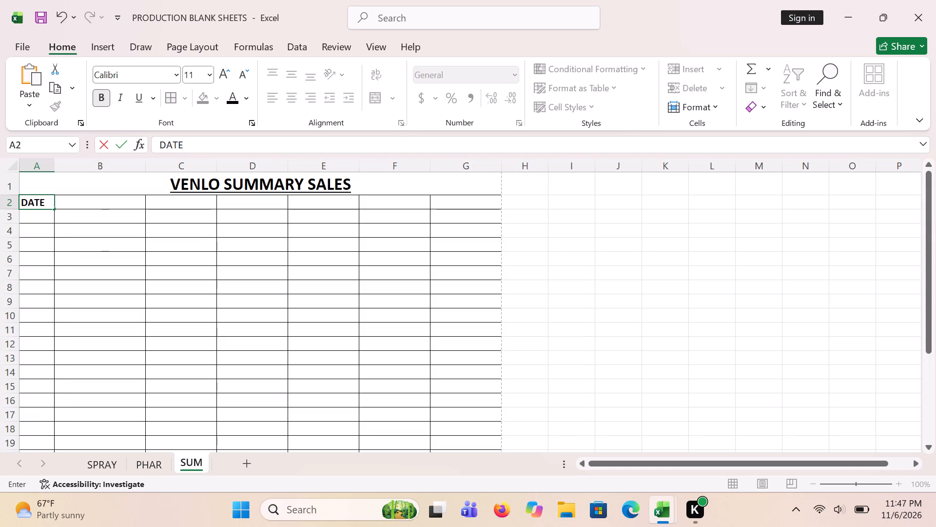
key("Tab")
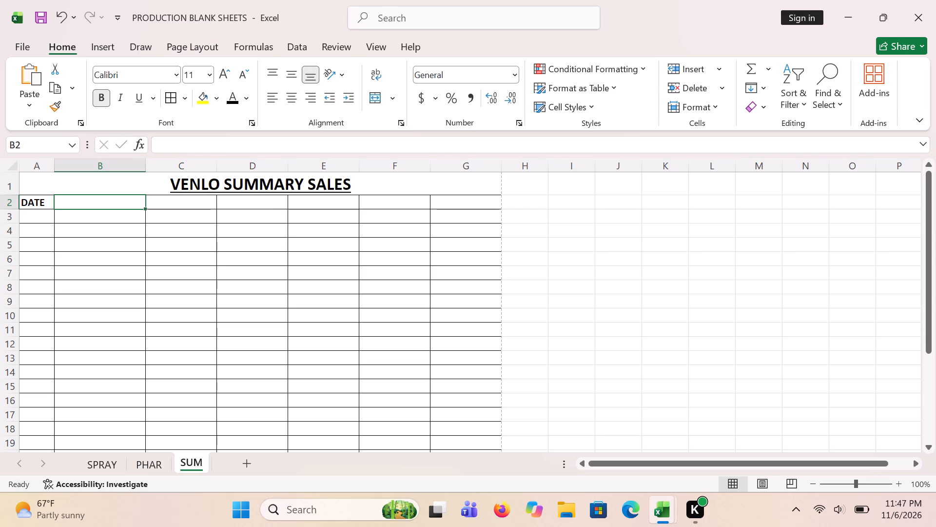
type("LENG")
type("TH")
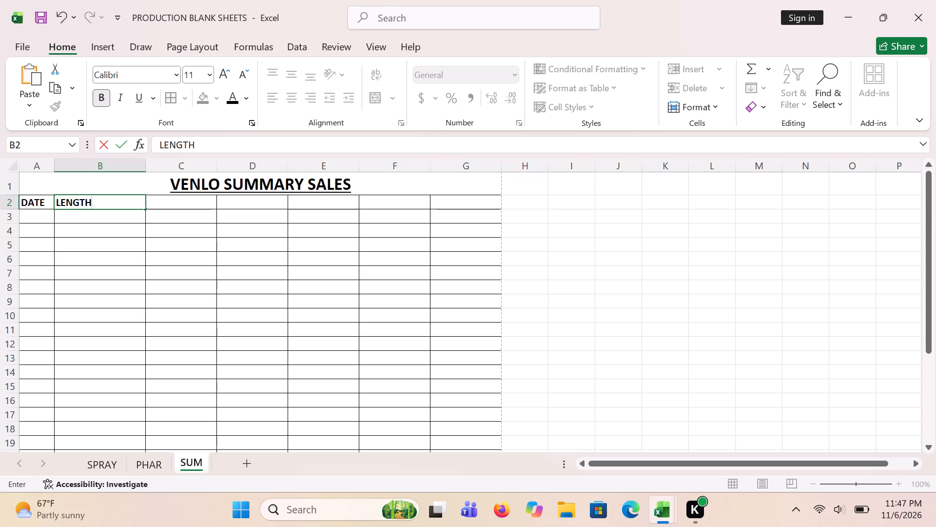
key("Tab")
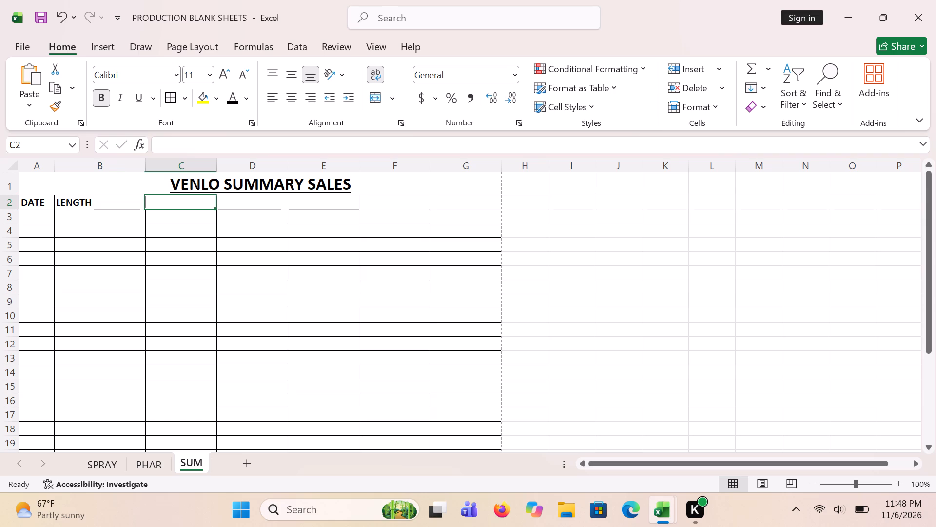
Enter the lengths 42, 52, 62, 72 and 82 in cells B3 to B7 under LENGTH.
left_click(98, 218)
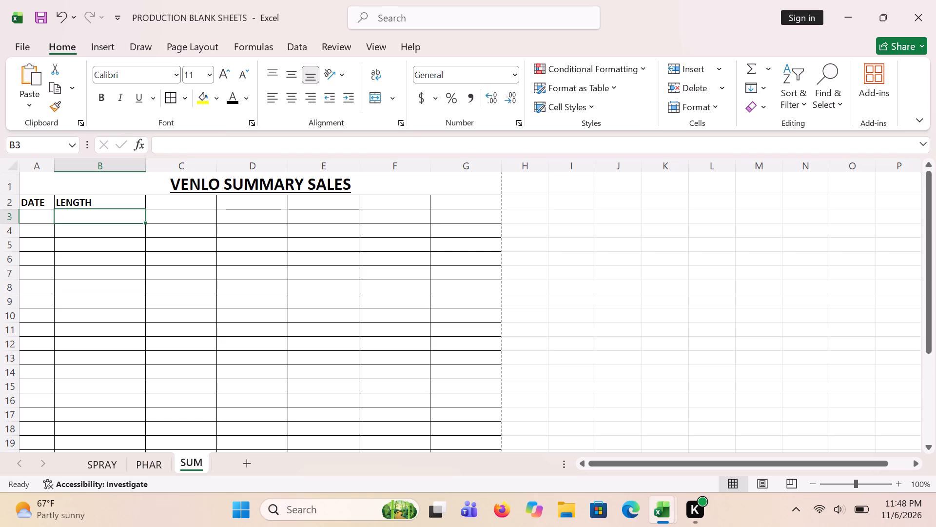
type("42")
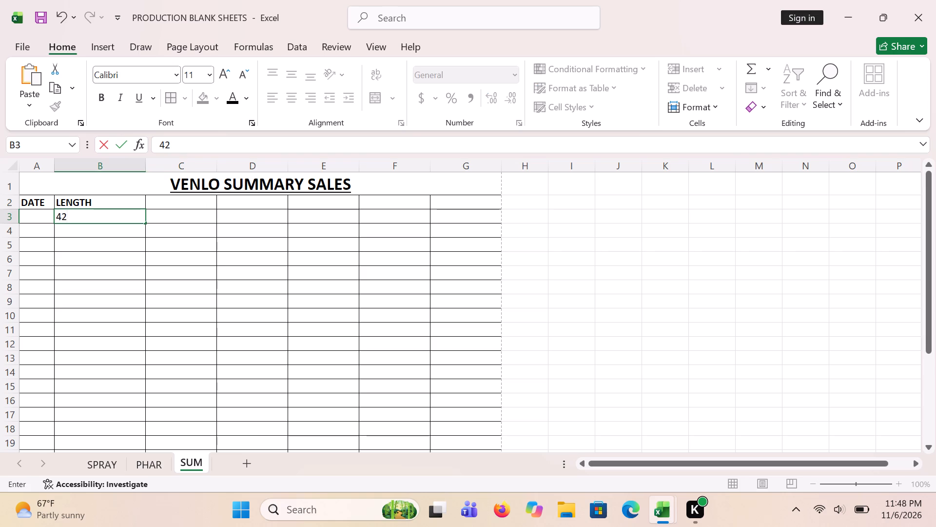
key("Return")
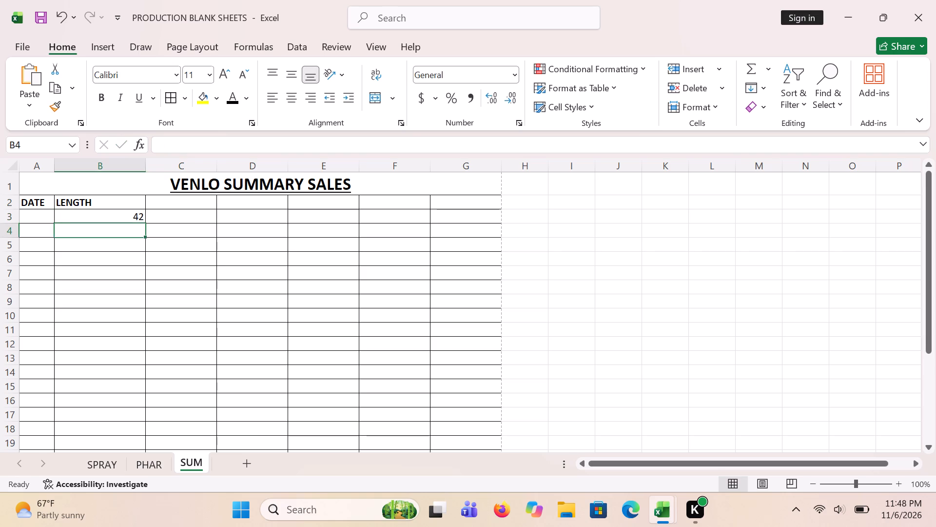
type("52")
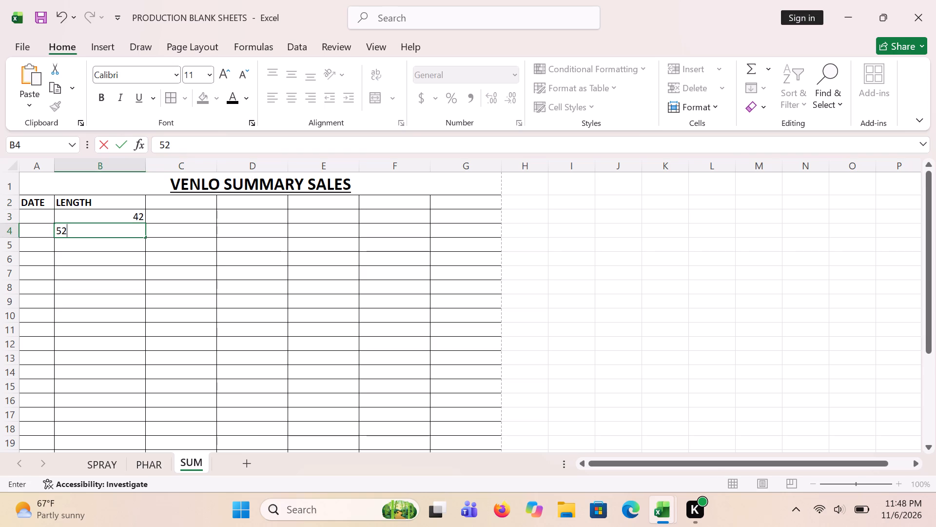
key("Return")
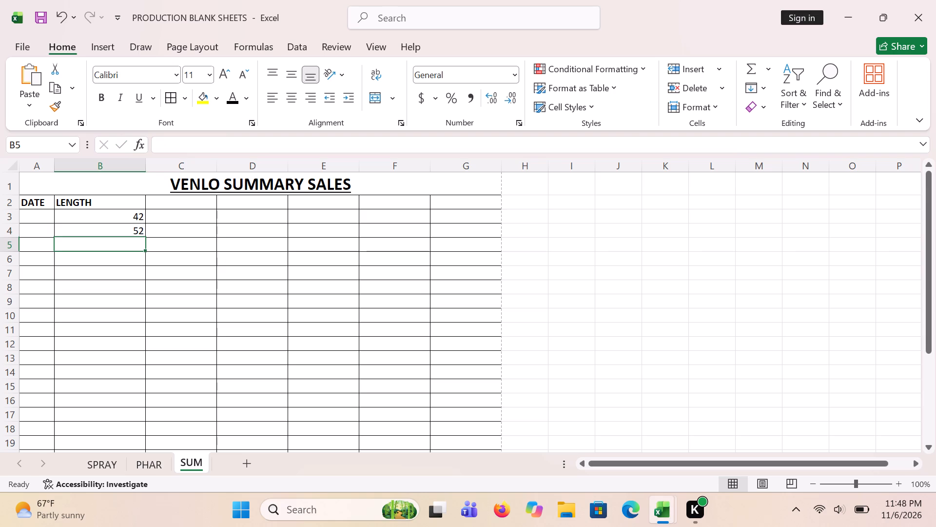
type("62")
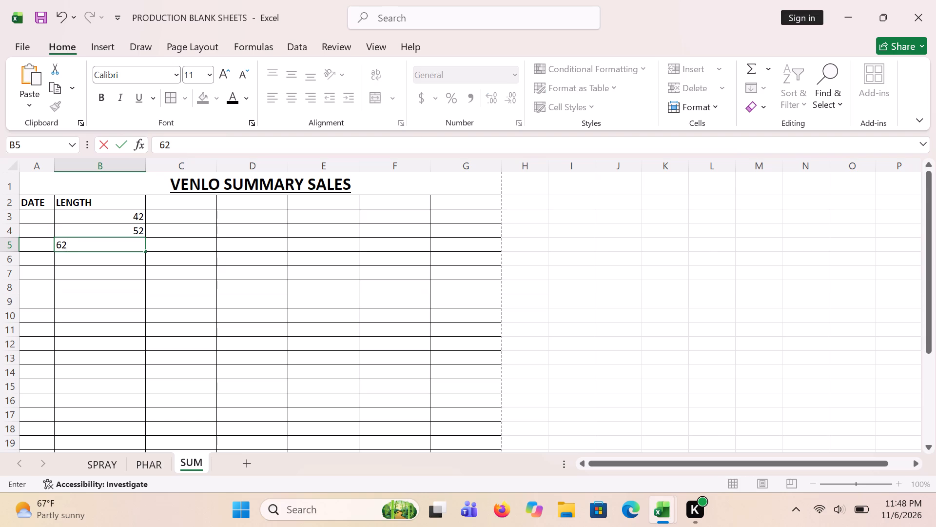
key("Return")
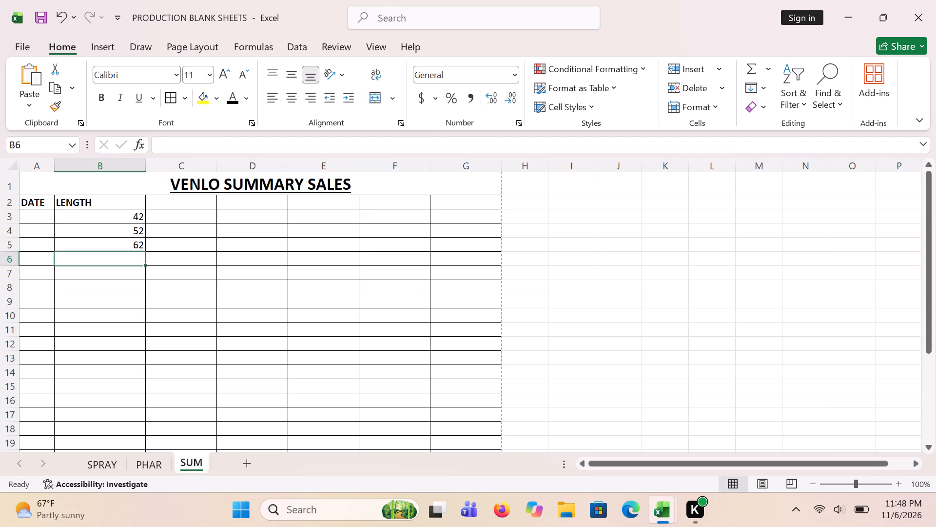
type("72")
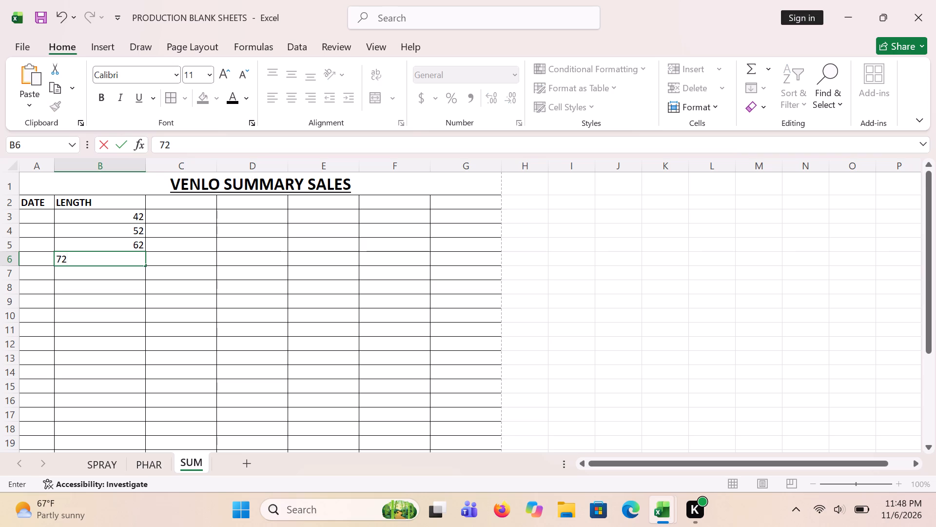
key("Return")
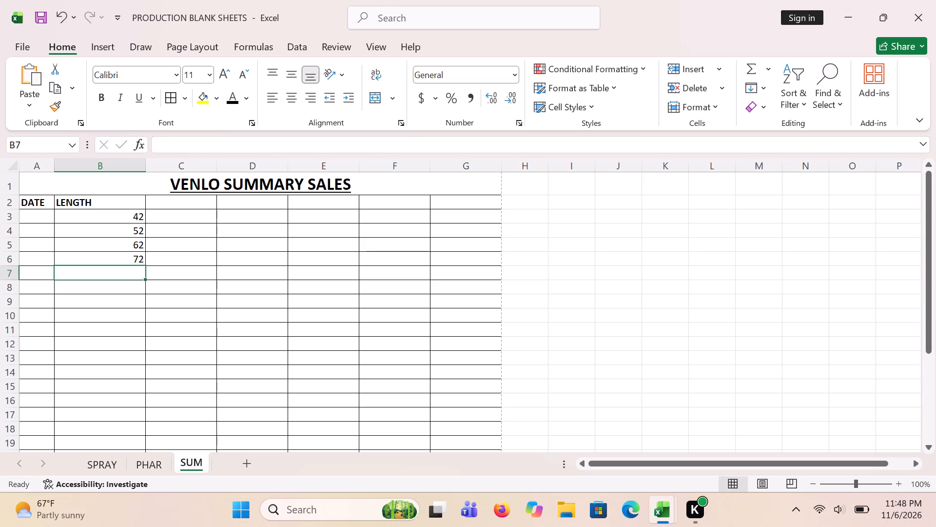
key("8")
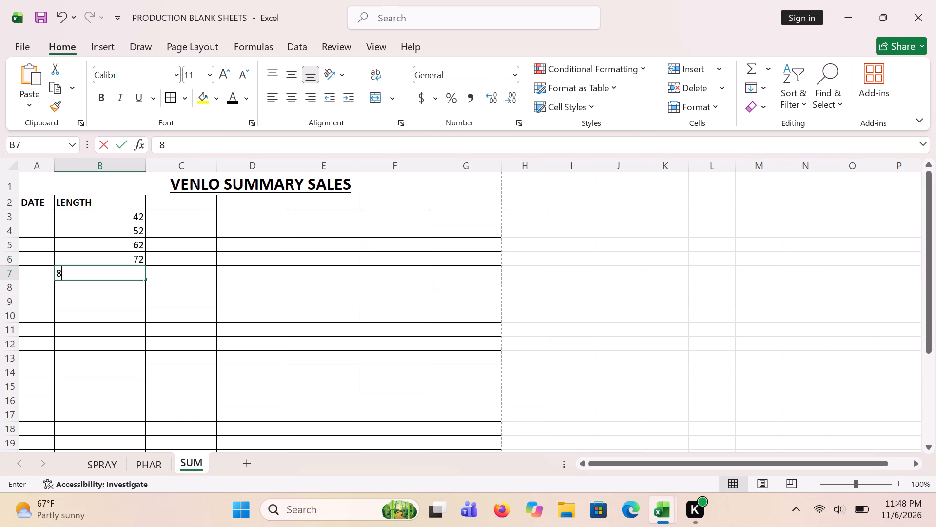
key("2")
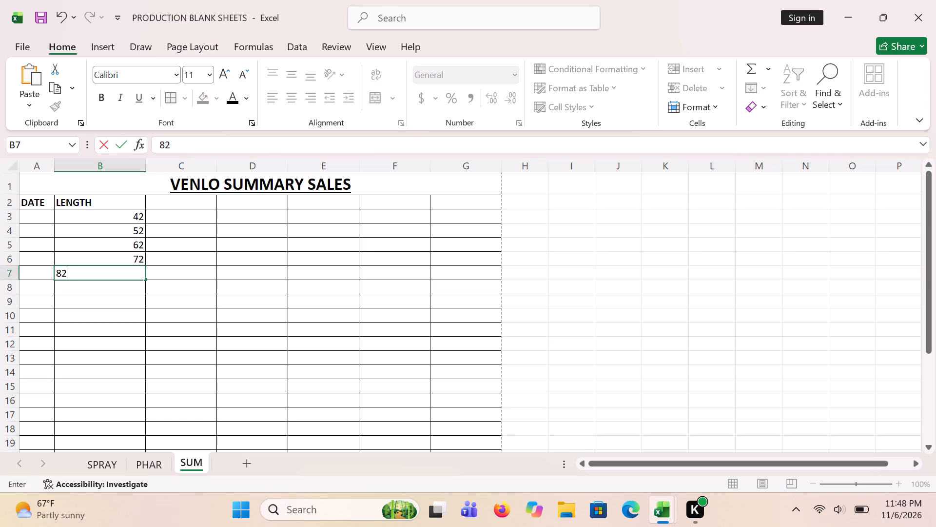
left_click(300, 264)
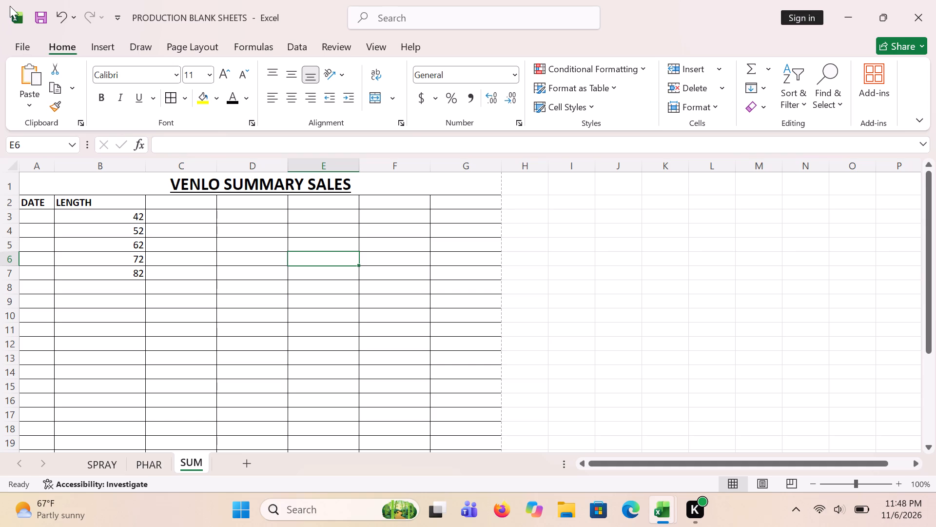
Save the workbook with the LENGTH values entered.
left_click(39, 16)
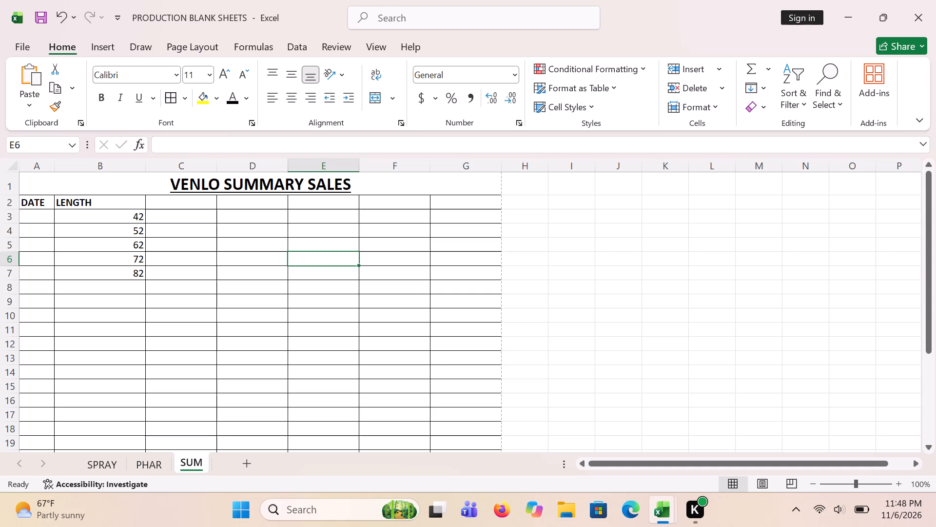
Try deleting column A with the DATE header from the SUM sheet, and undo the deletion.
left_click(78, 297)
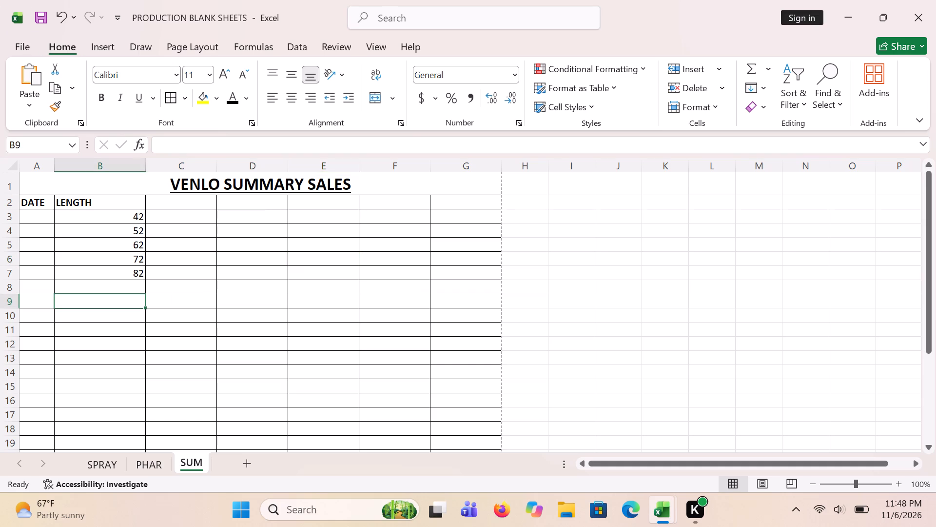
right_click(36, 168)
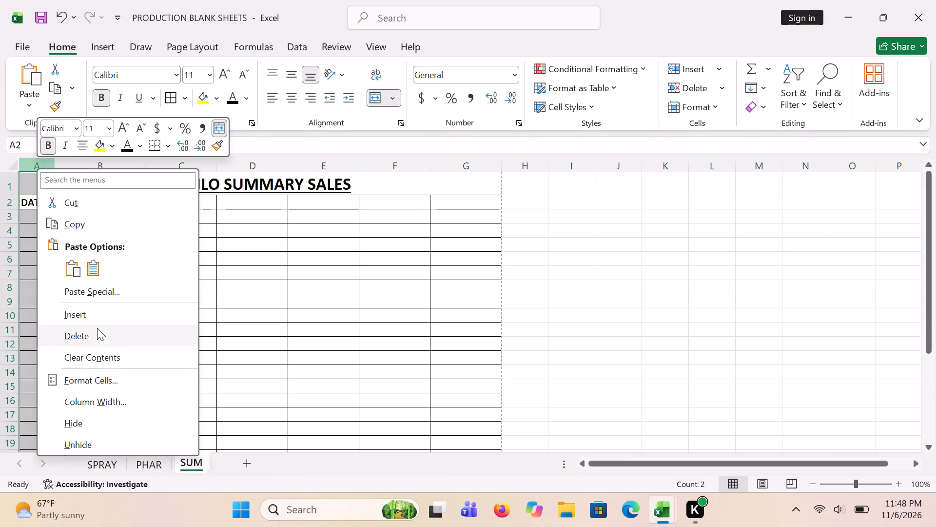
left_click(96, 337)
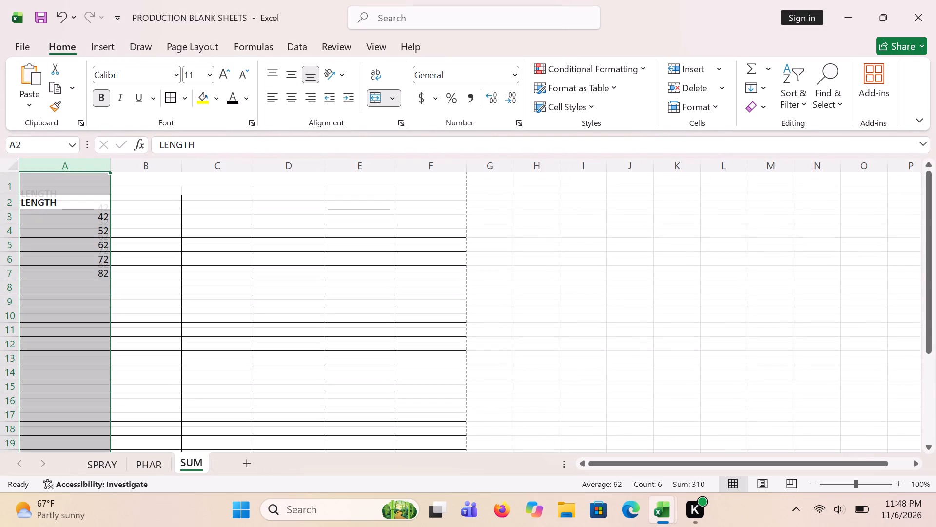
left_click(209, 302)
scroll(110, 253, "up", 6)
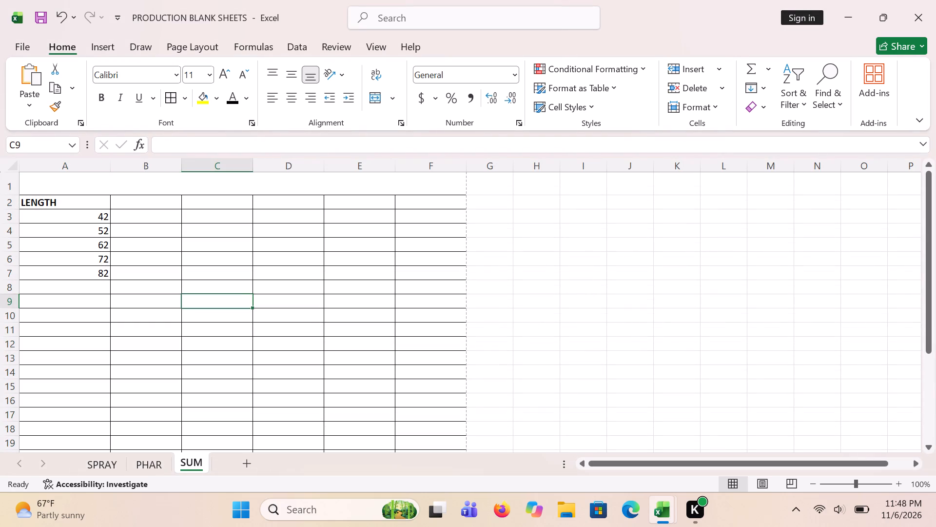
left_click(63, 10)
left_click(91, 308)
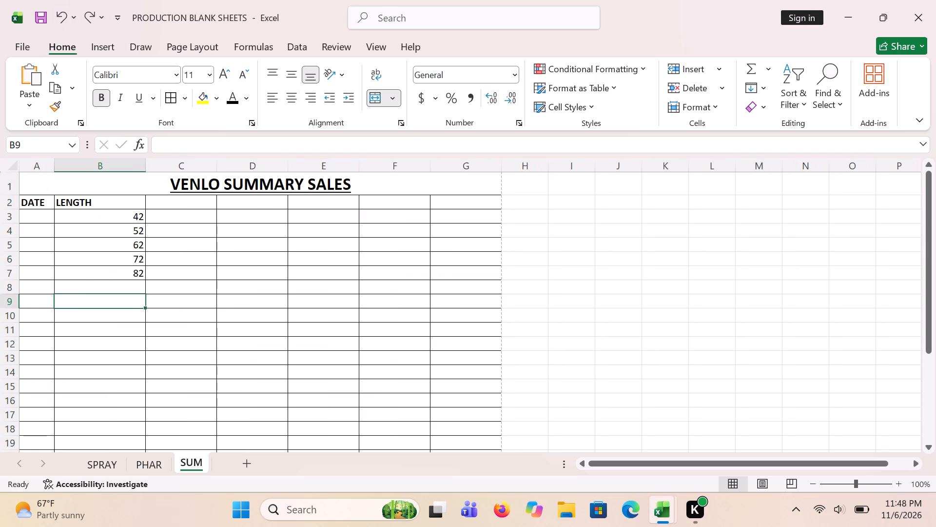
Unmerge the title cell A1:G1 on the SUM sheet.
left_click_drag(42, 182, 282, 172)
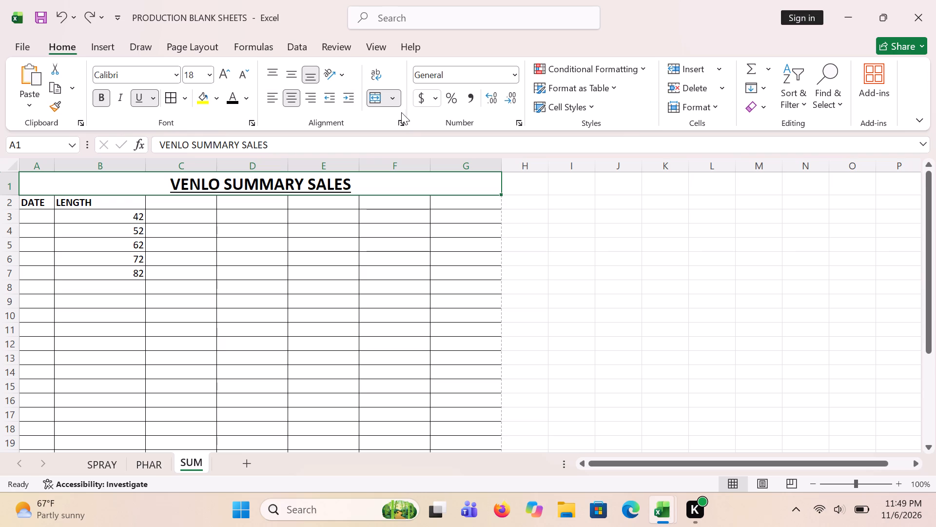
left_click(374, 97)
left_click(219, 265)
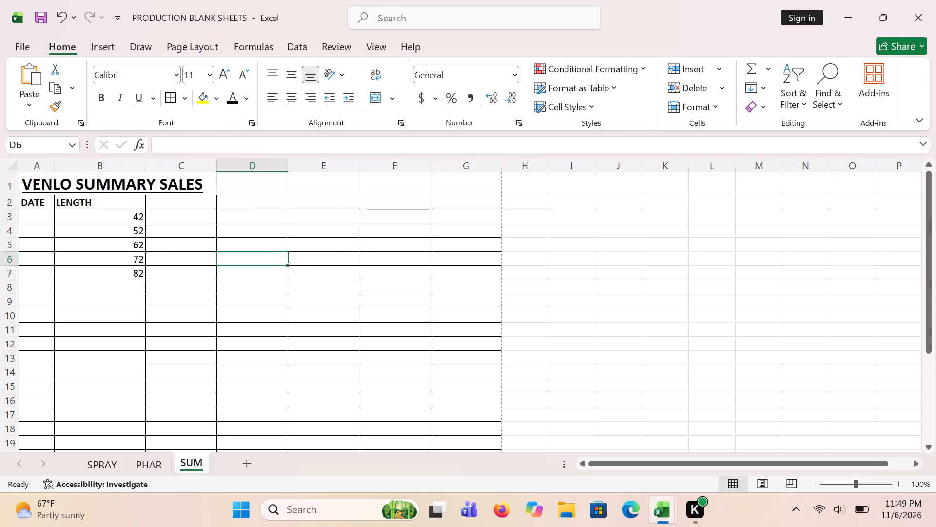
Move the VENLO SUMMARY SALES title to B1 by copying it from A1 and clearing the contents of A1.
left_click(29, 183)
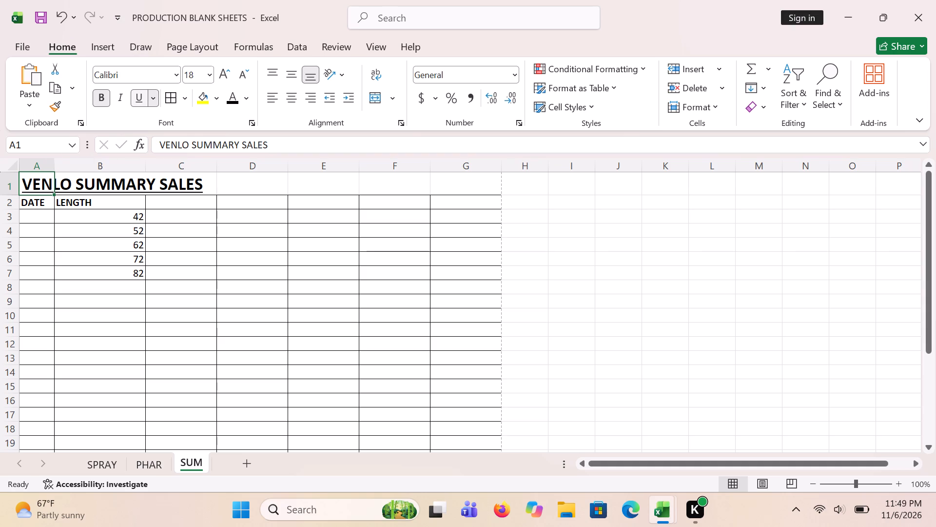
left_click(130, 281)
left_click(49, 185)
right_click(48, 183)
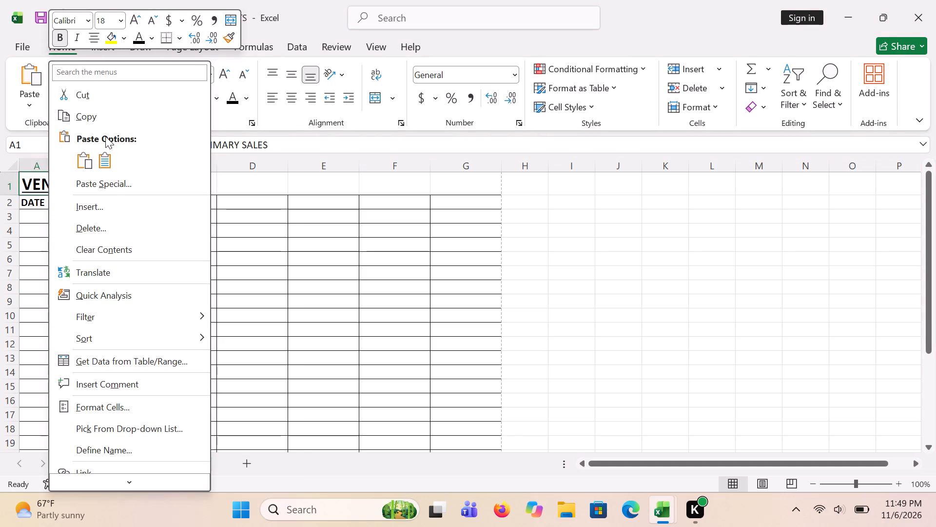
left_click(113, 108)
left_click(98, 183)
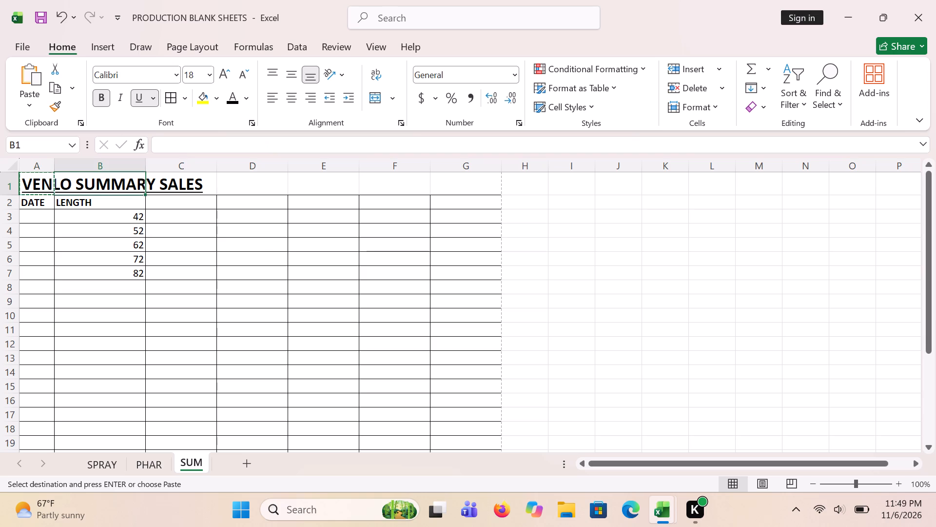
key("Return")
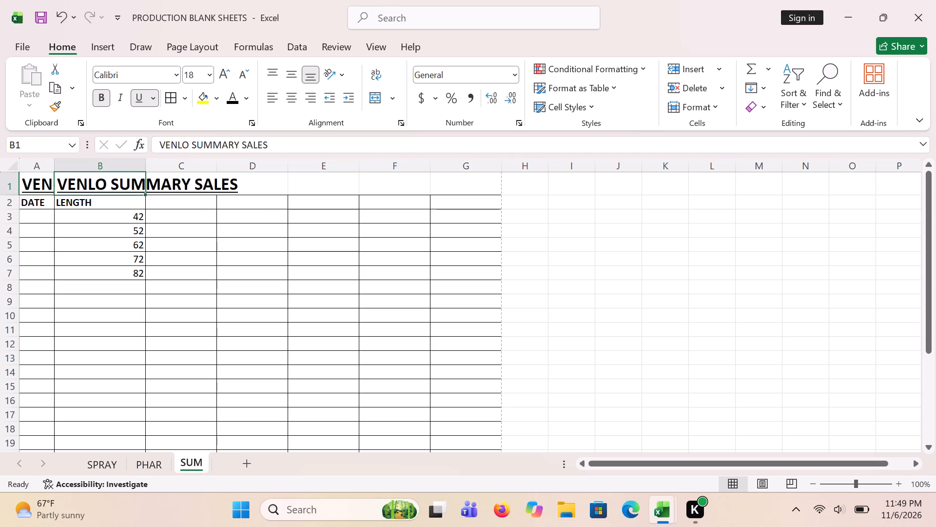
left_click(29, 181)
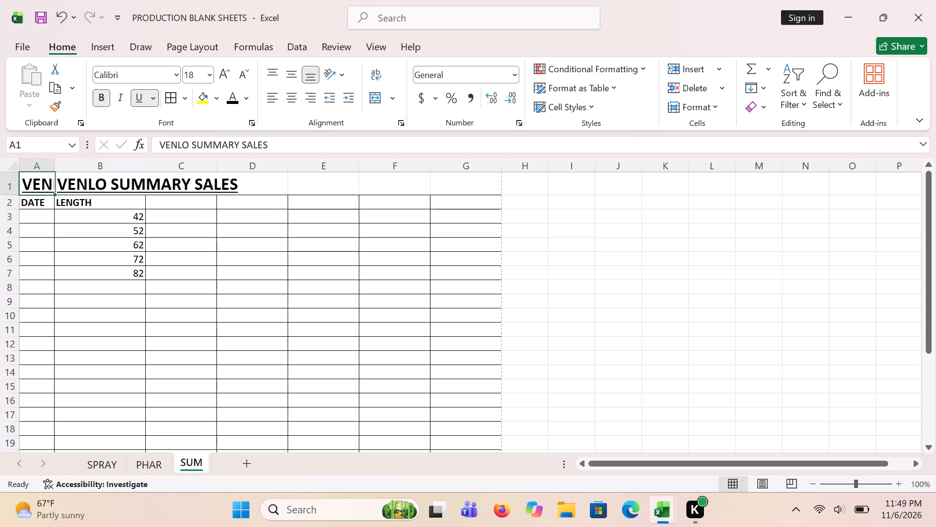
key("Delete")
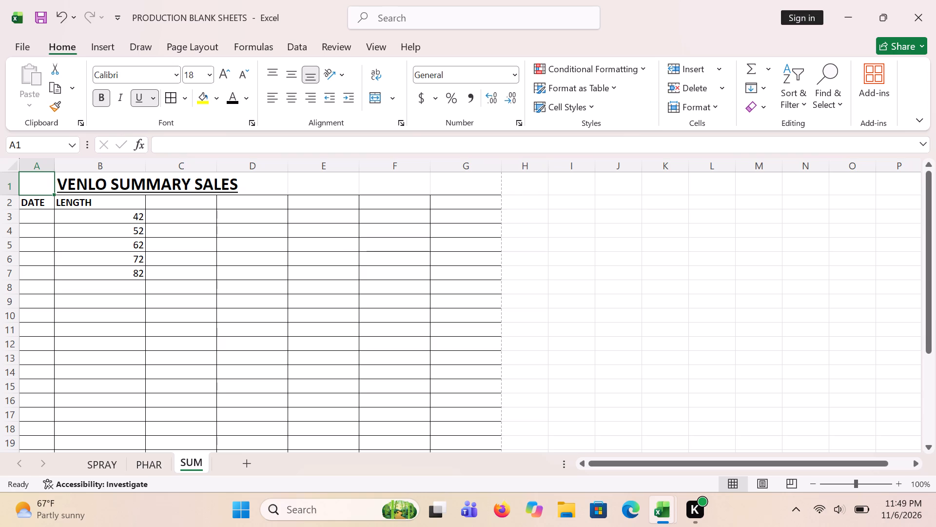
Save the workbook with the title in B1.
left_click(99, 246)
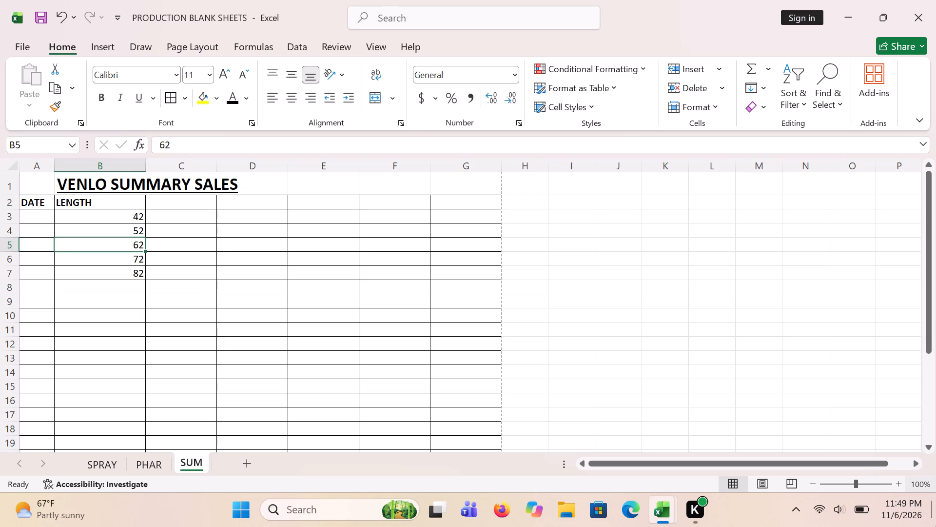
left_click(40, 11)
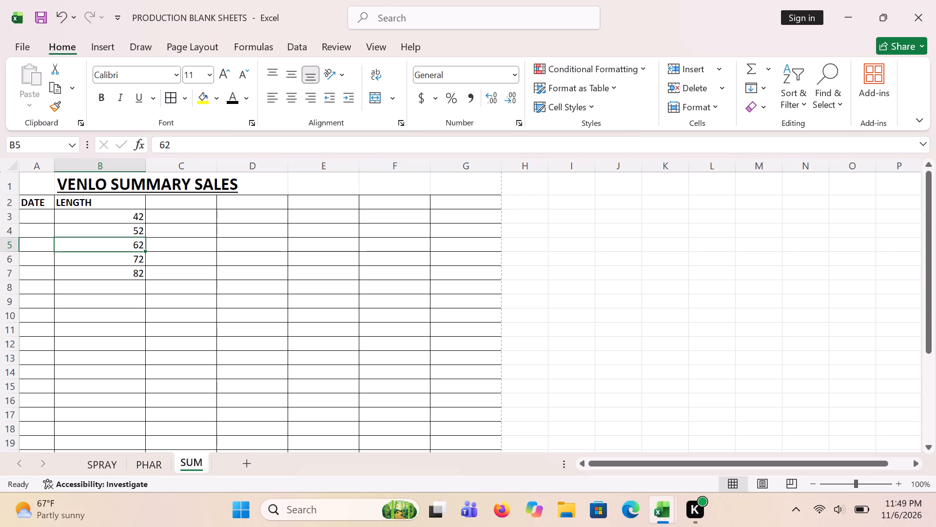
Delete column A with the DATE header from the SUM sheet.
left_click(41, 199)
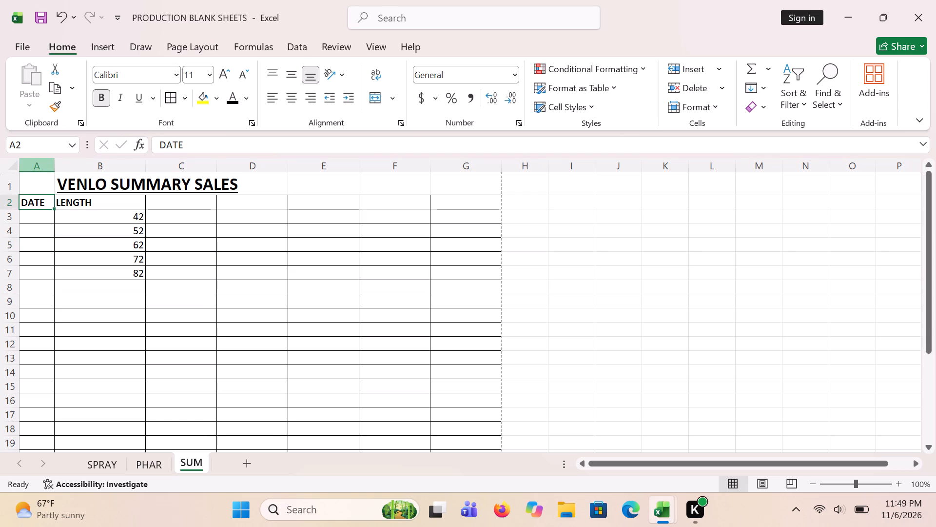
right_click(36, 165)
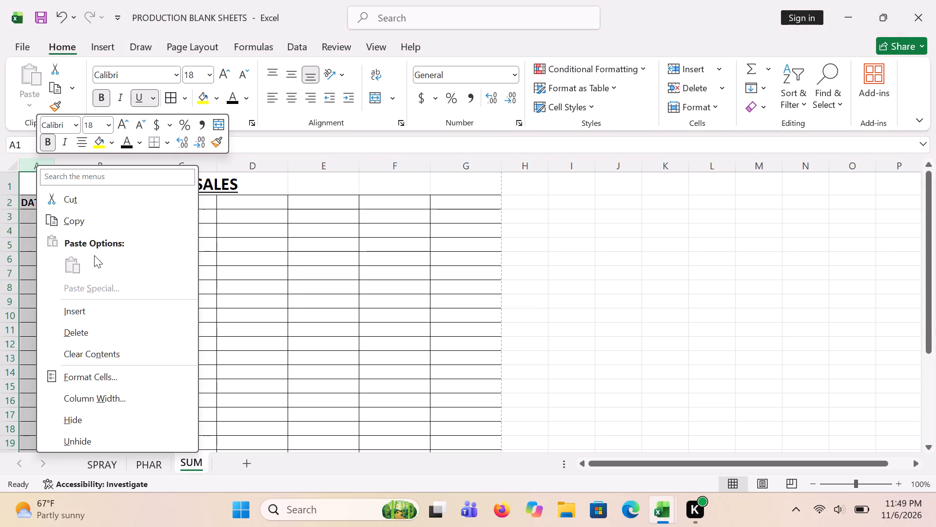
left_click(100, 327)
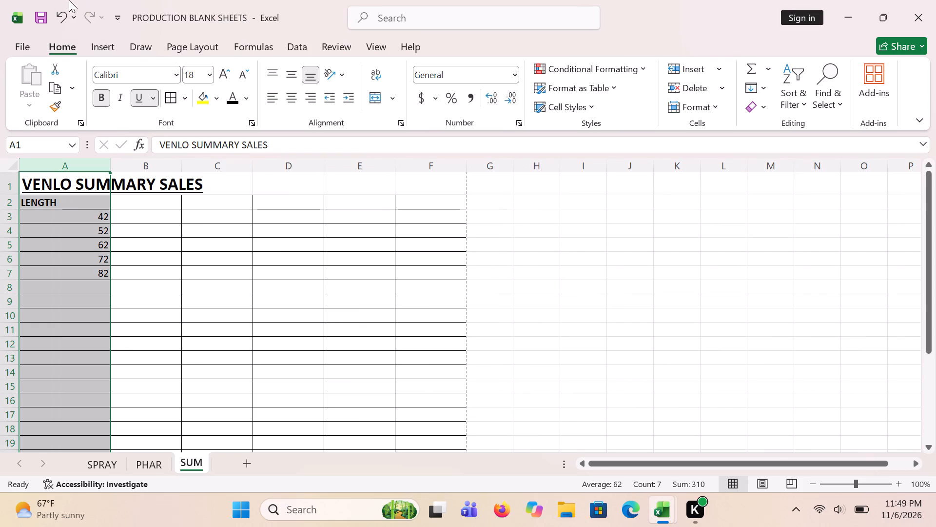
Save the workbook with the DATE column removed from the SUM sheet.
left_click(44, 16)
Narrow column A on the SUM sheet so it just fits the LENGTH header.
left_click(210, 227)
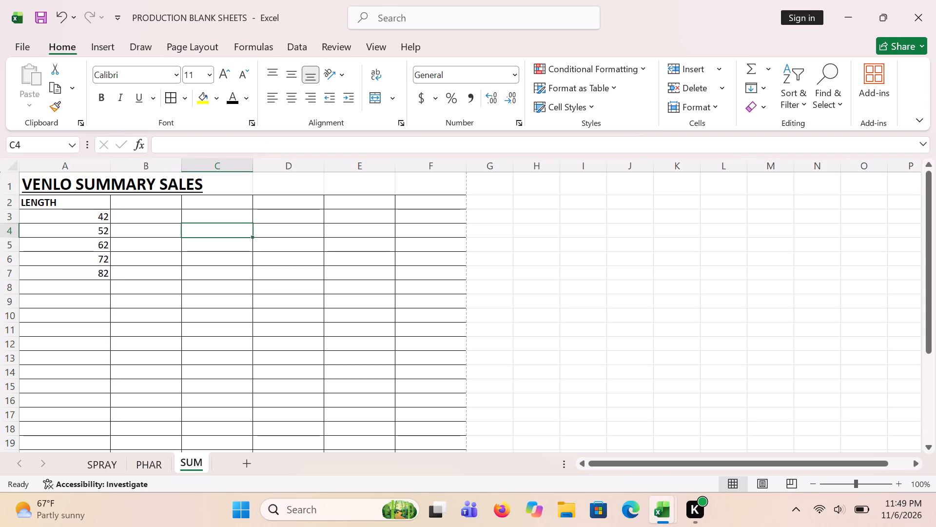
left_click(100, 164)
left_click(131, 197)
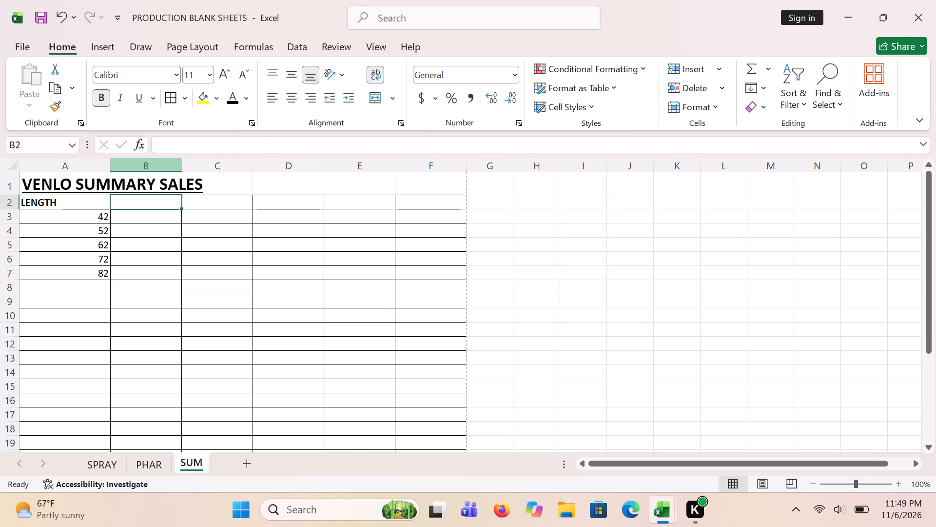
left_click_drag(113, 160, 75, 167)
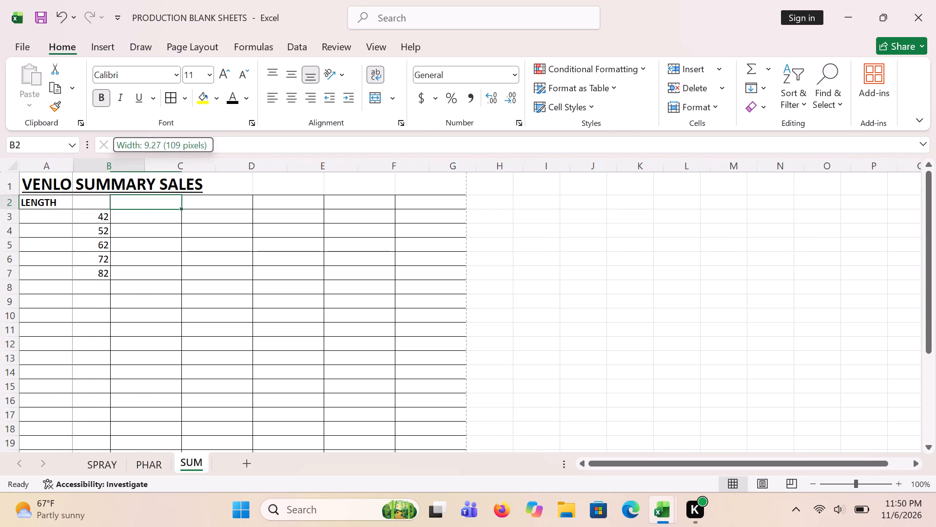
left_click_drag(75, 167, 71, 167)
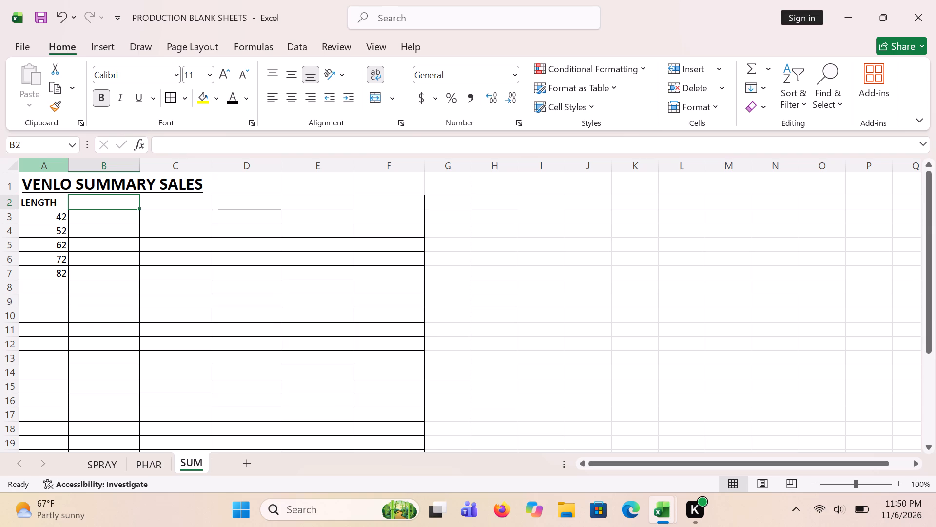
Save the workbook with the narrower column A.
left_click(37, 16)
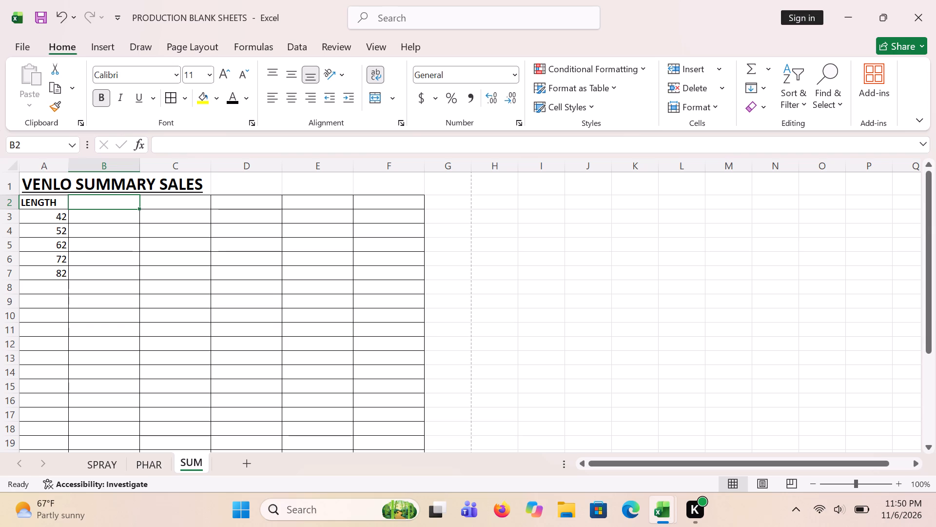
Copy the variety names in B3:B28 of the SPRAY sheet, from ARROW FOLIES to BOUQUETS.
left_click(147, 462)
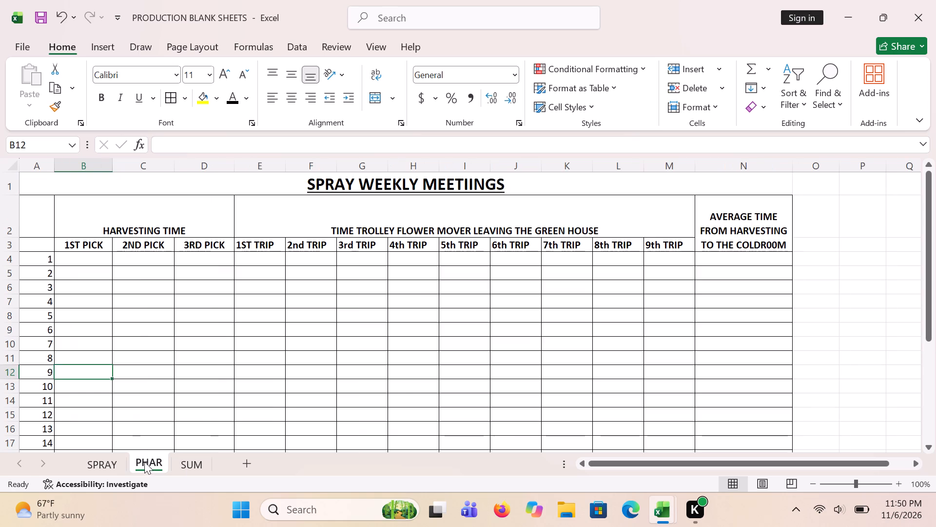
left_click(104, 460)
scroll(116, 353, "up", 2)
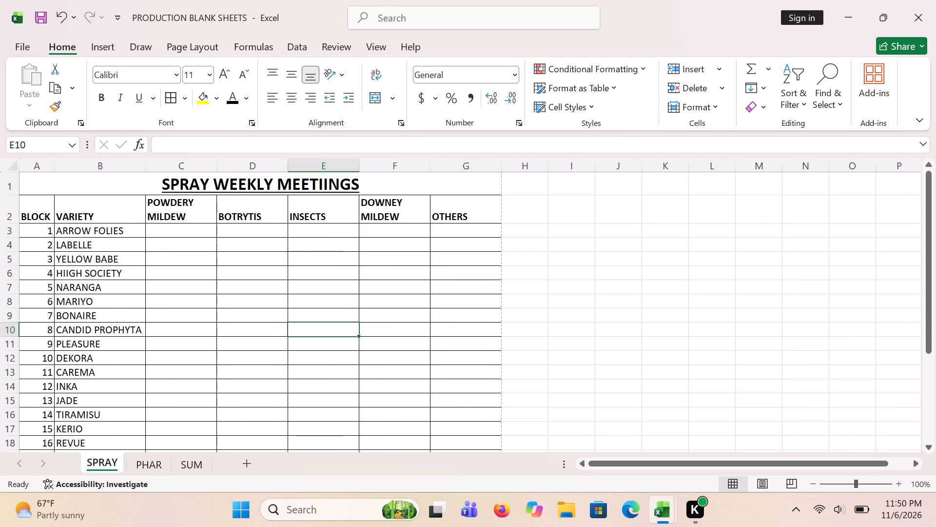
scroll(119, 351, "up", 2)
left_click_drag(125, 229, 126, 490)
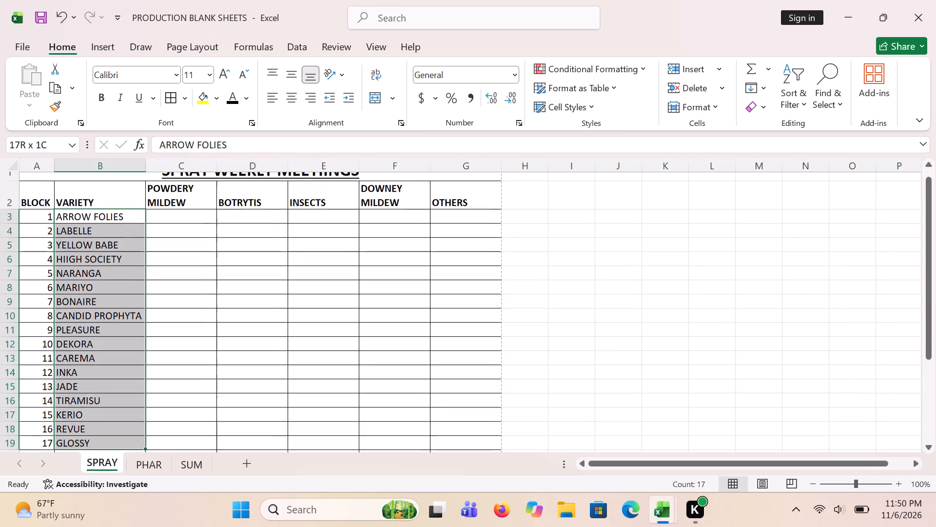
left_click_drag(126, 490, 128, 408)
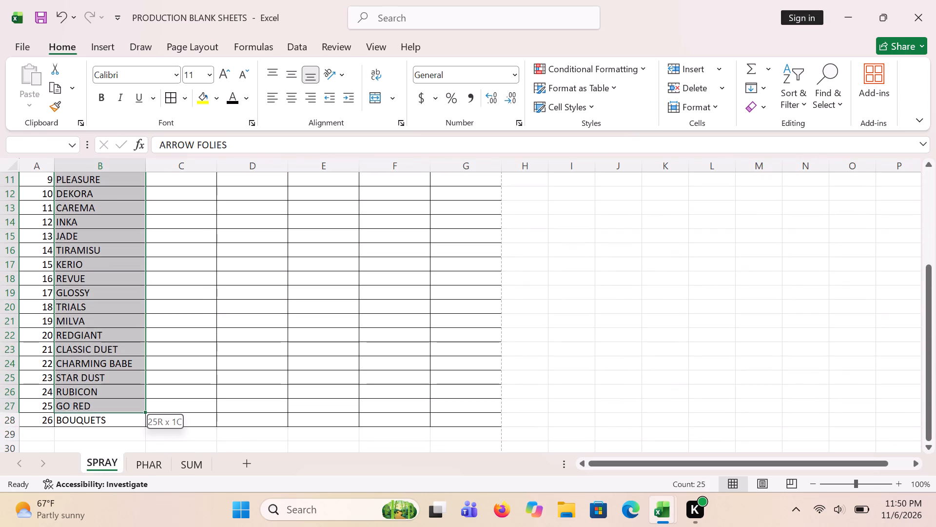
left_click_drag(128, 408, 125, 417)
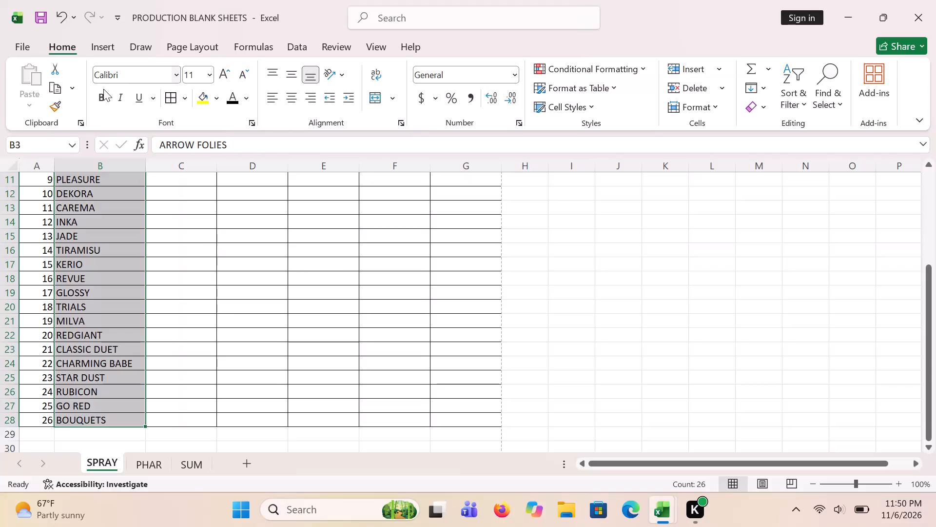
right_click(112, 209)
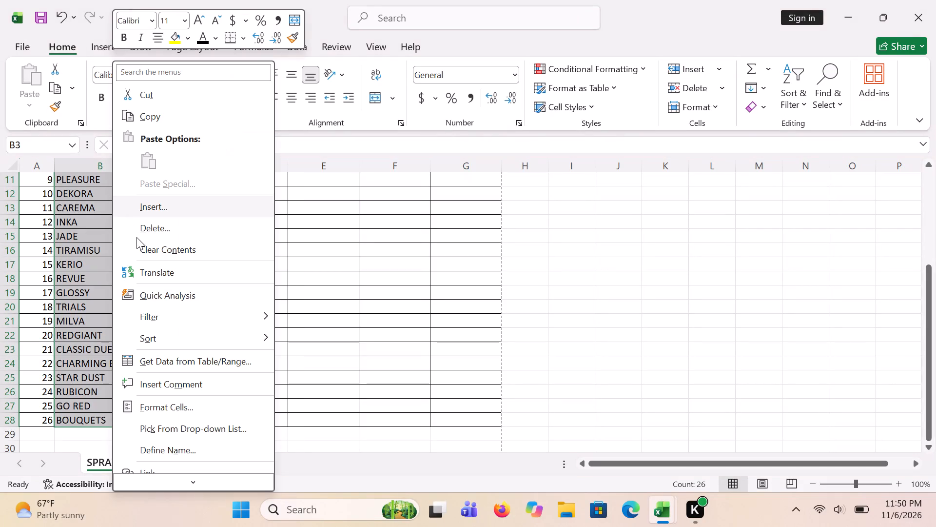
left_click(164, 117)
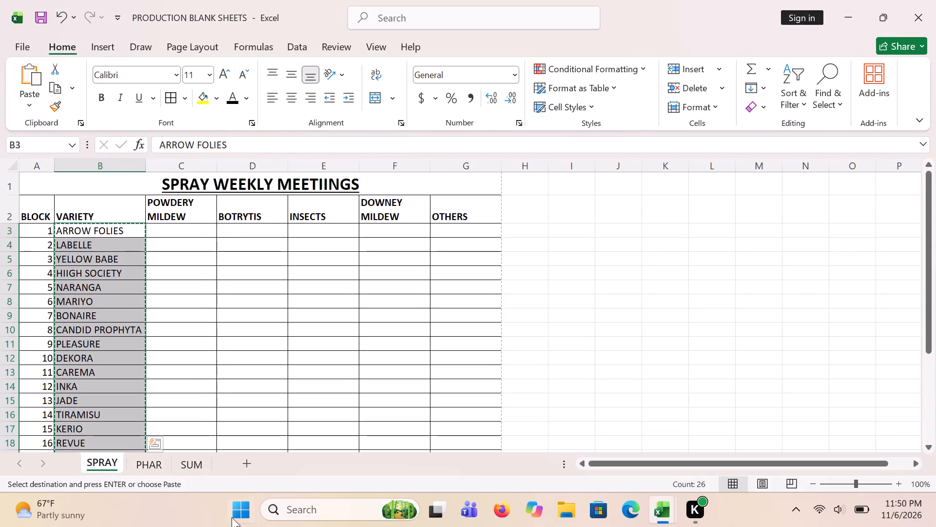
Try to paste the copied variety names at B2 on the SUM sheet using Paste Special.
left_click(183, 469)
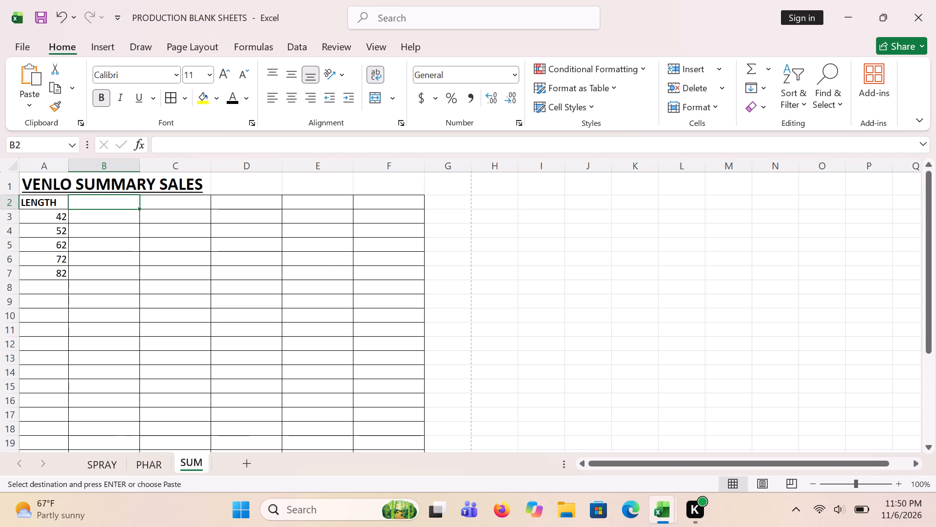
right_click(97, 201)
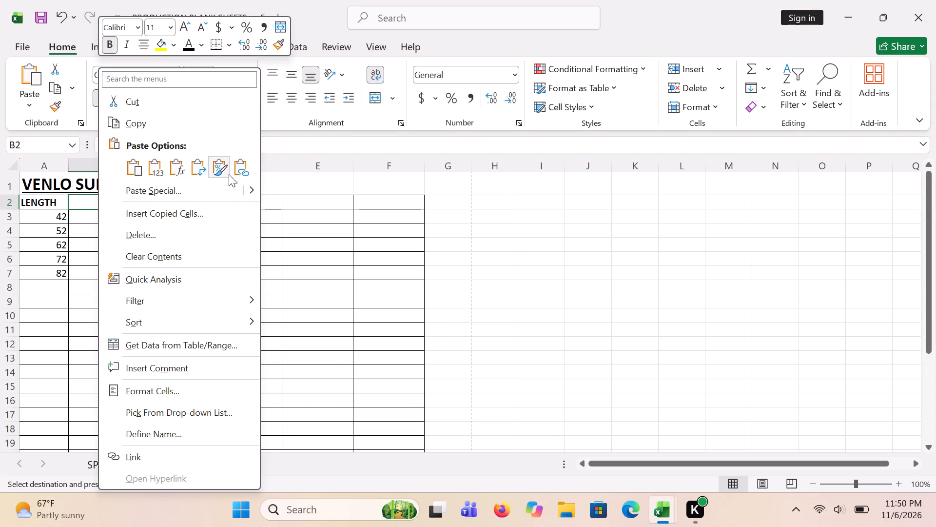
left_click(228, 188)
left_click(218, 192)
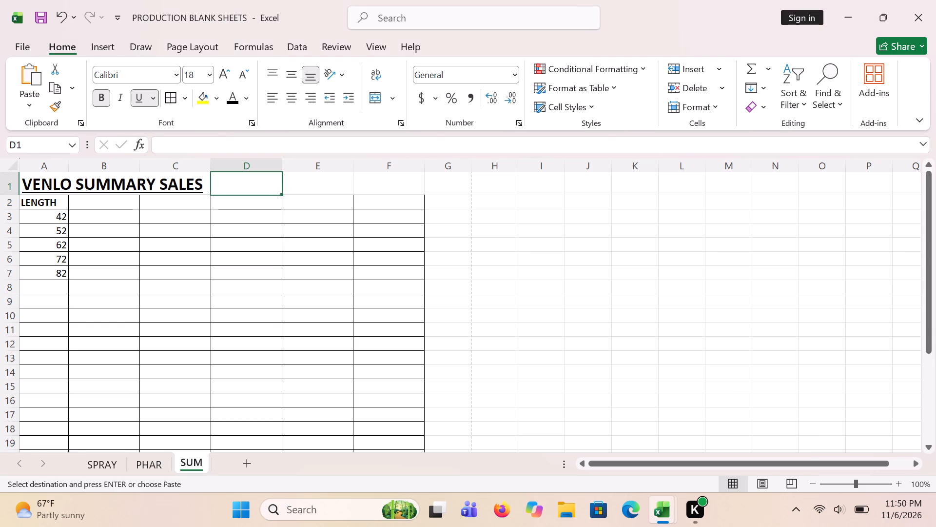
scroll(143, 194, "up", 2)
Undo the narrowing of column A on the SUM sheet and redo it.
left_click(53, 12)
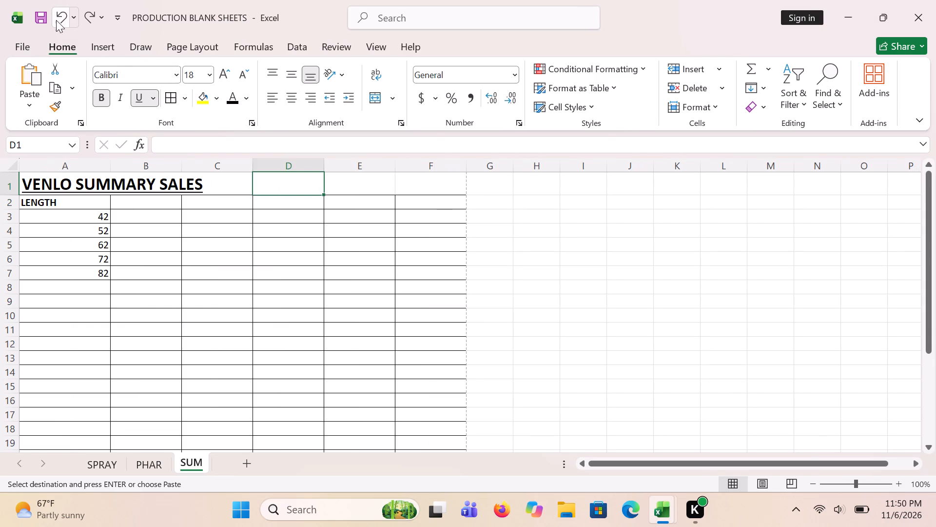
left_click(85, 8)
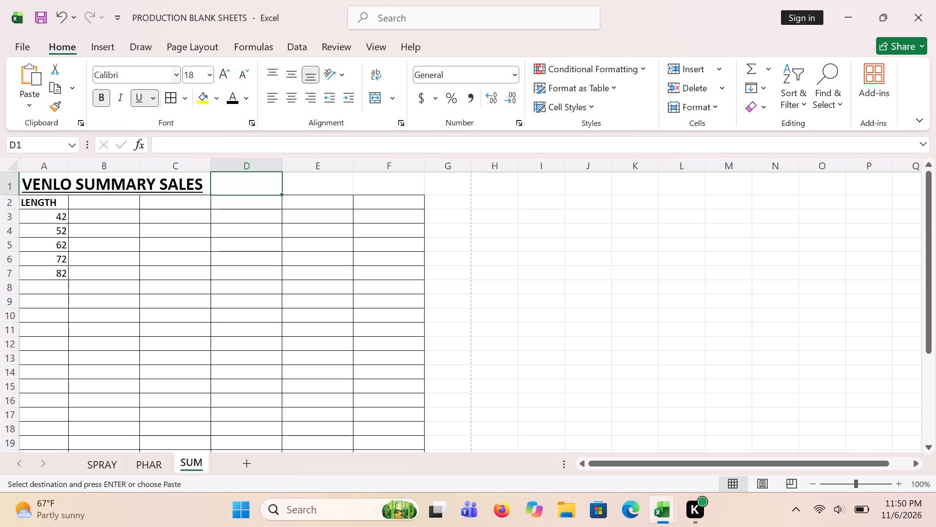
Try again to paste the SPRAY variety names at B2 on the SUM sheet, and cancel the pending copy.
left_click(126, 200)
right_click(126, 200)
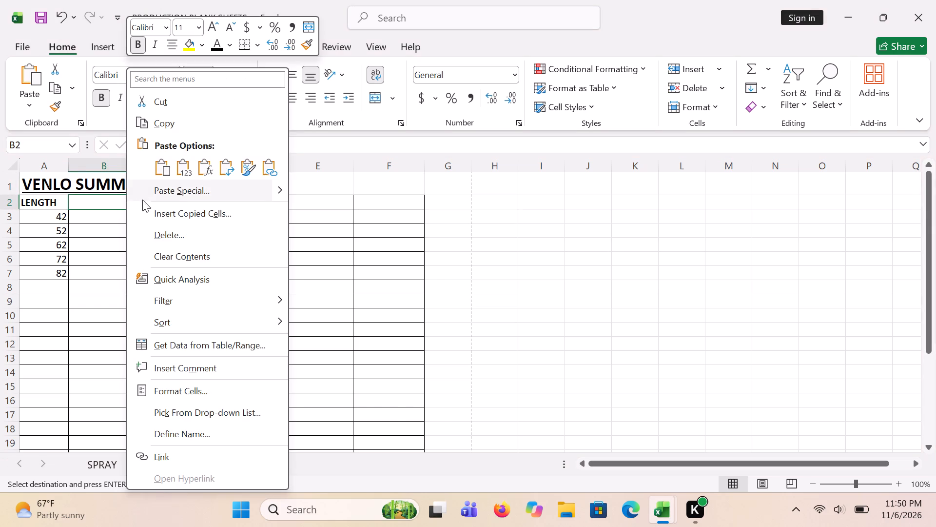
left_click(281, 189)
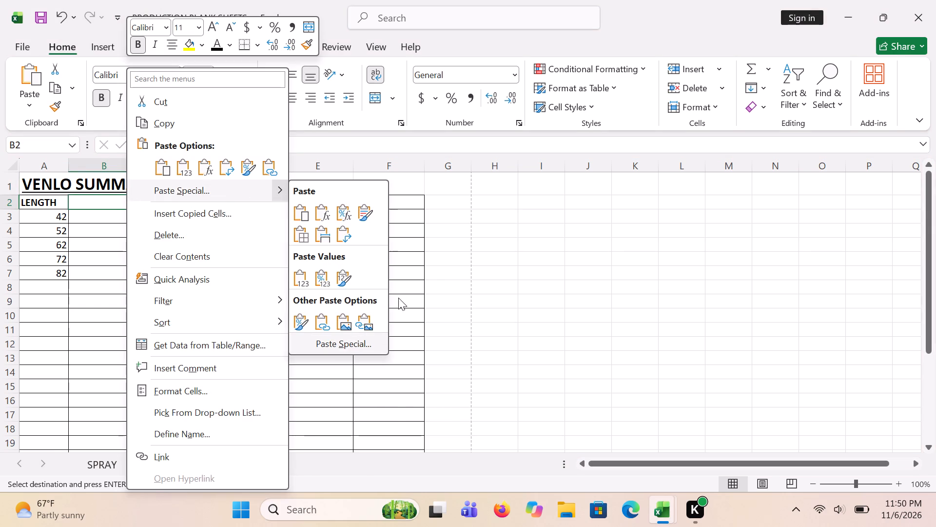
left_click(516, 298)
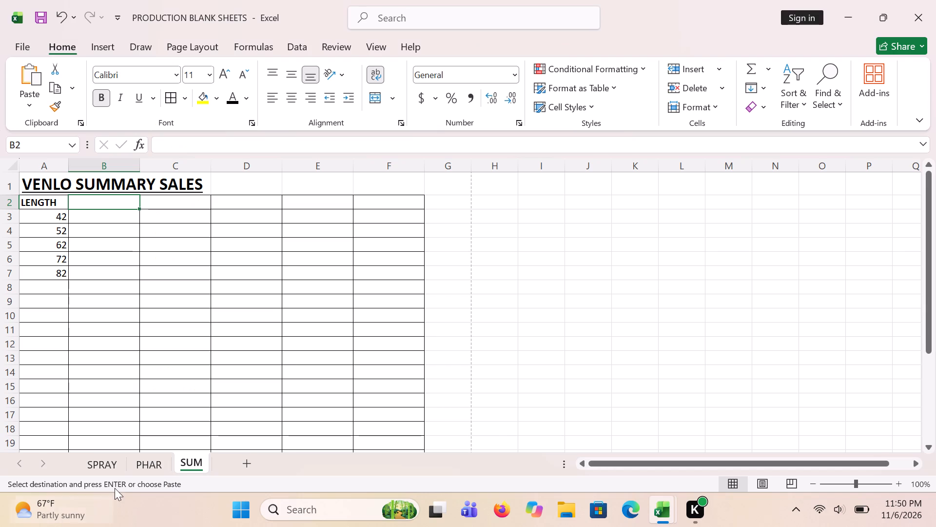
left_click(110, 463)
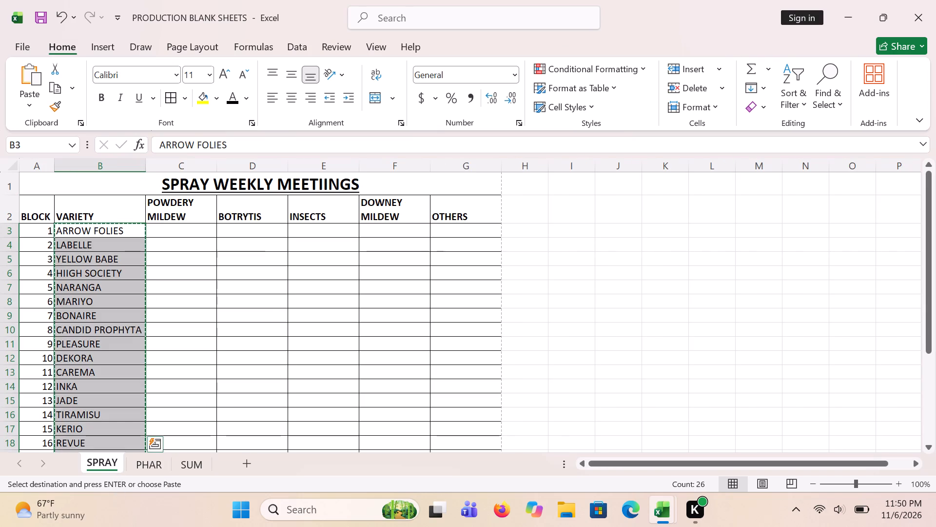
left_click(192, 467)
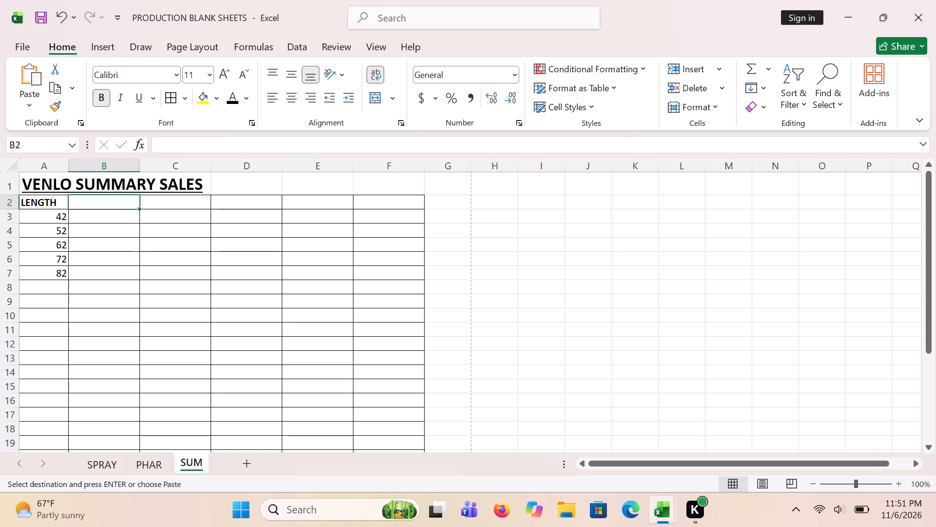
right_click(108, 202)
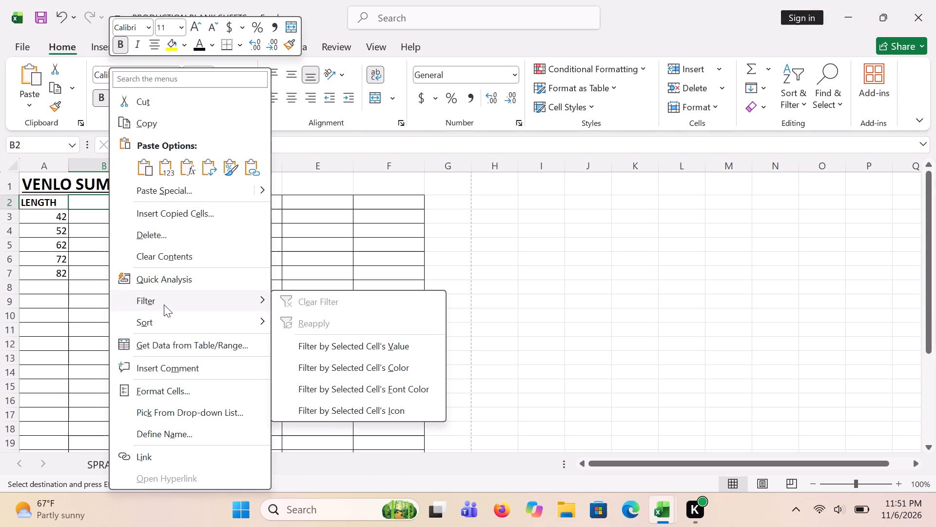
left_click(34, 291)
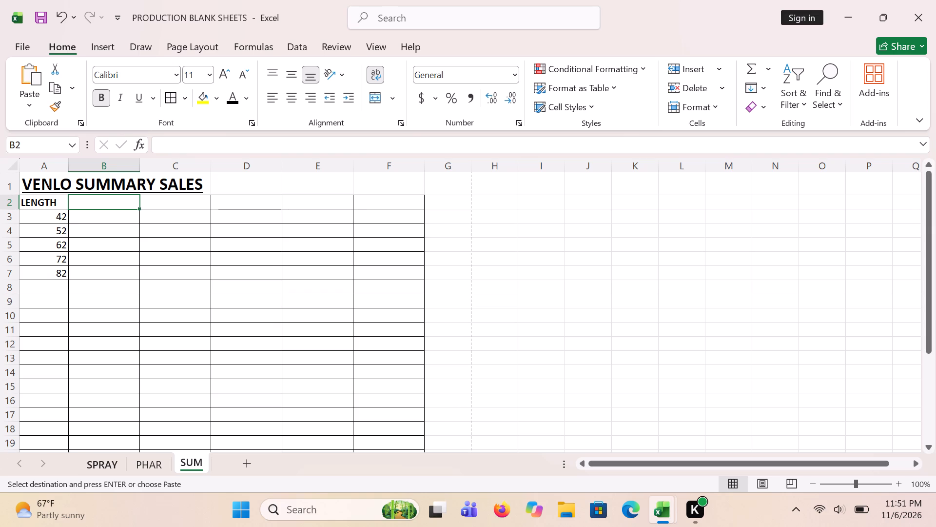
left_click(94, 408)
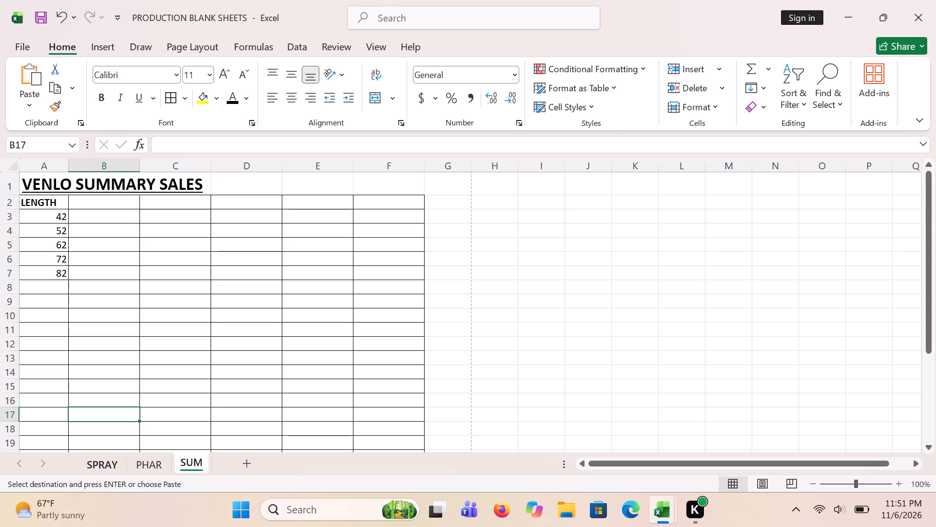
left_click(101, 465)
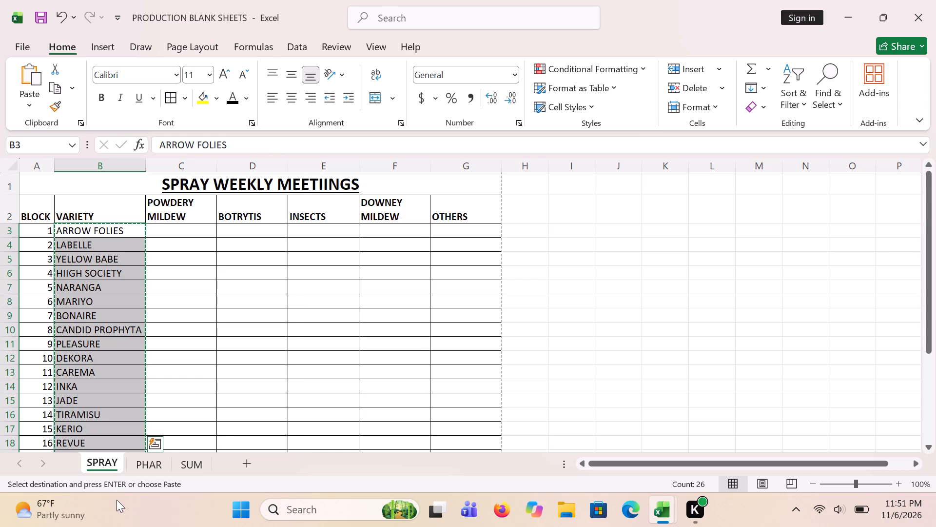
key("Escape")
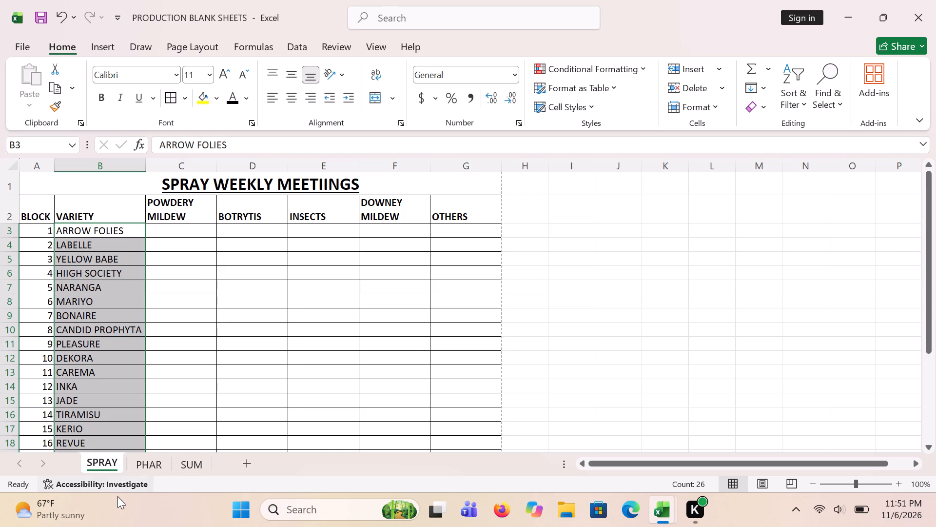
Enter the column header ARROW FOLIES in B2 of the SUM sheet and save the workbook.
left_click(194, 465)
left_click(102, 468)
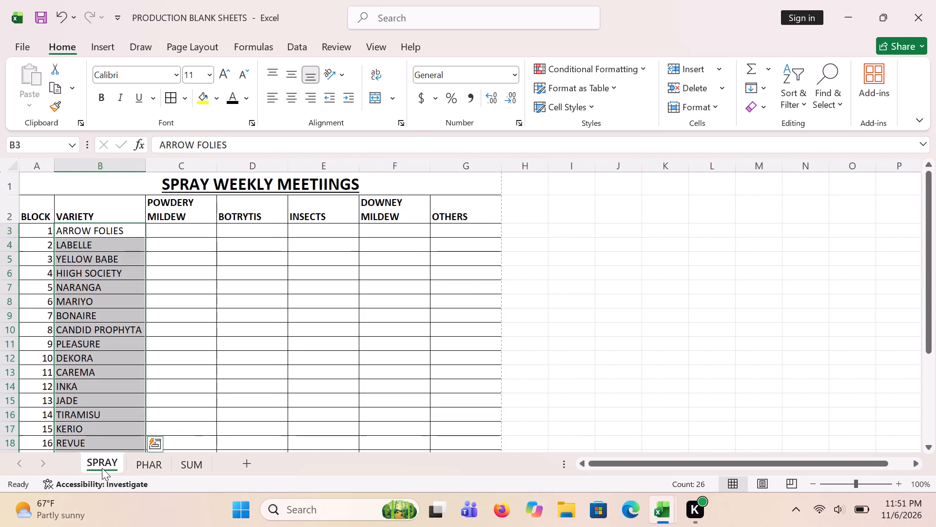
left_click(100, 345)
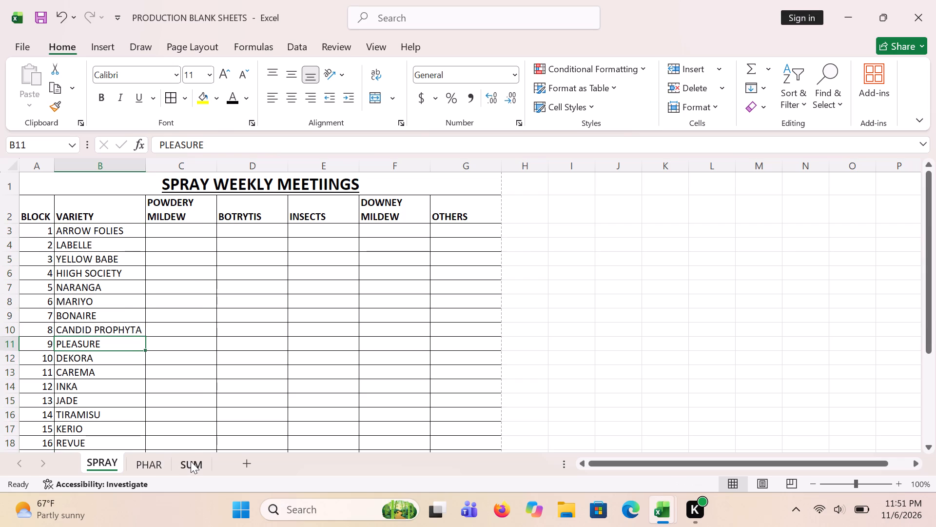
left_click(191, 461)
left_click(95, 203)
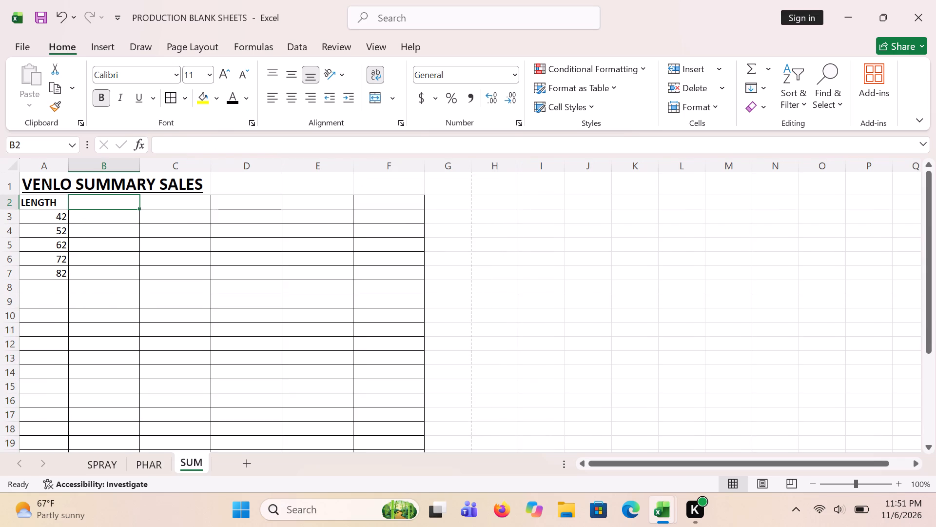
key("a")
type("RRO")
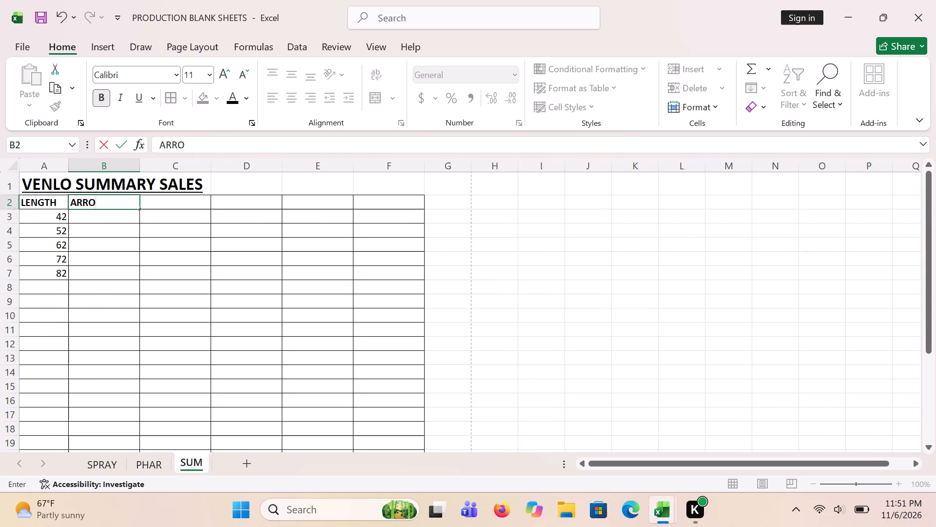
type("W FOLLIES")
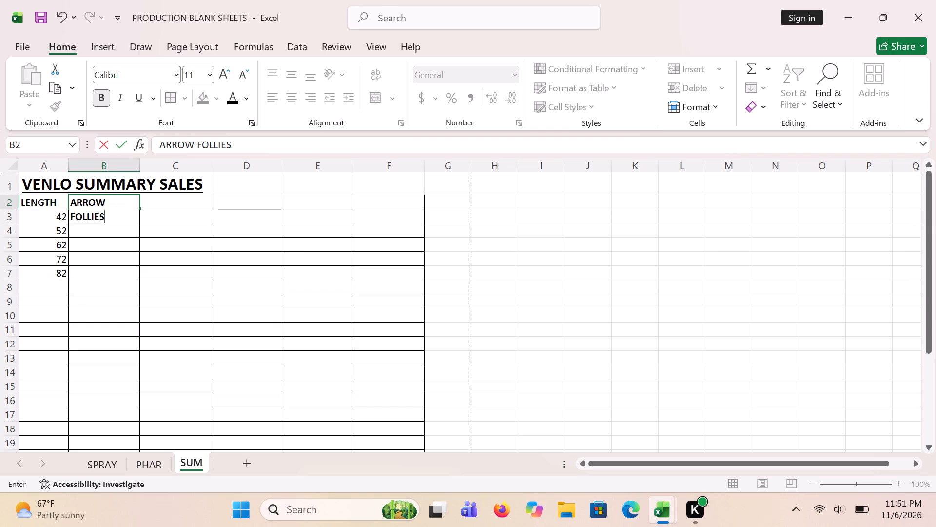
key("BackSpace")
key("BackSpace")
key("BackSpace")
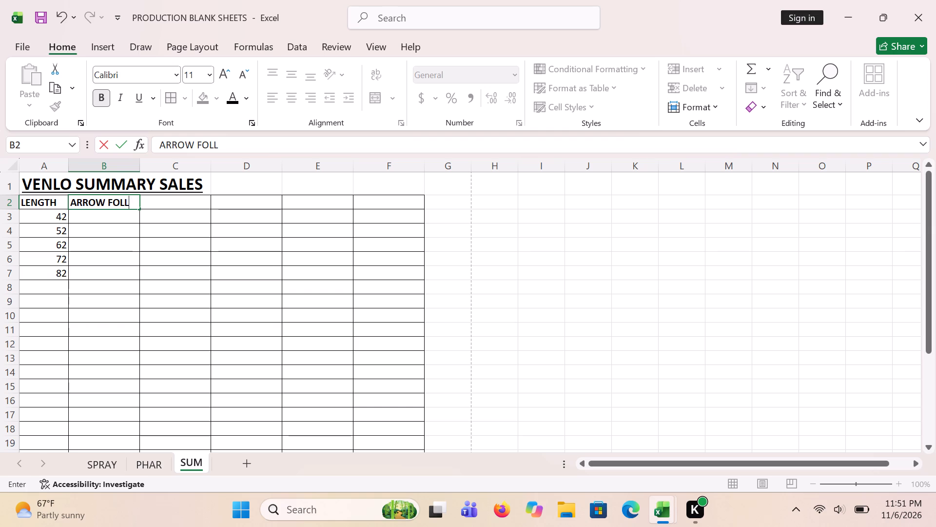
key("BackSpace")
type("IES")
key("Tab")
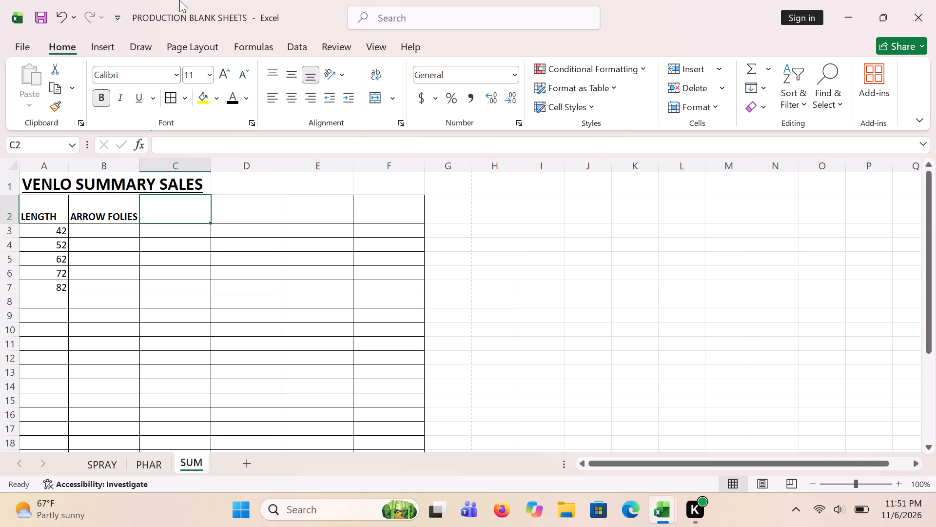
left_click(39, 16)
Enter the next SPRAY varieties as SUM sheet headers: LABELLE in C2 and YELLOW BABE in D2.
left_click(106, 466)
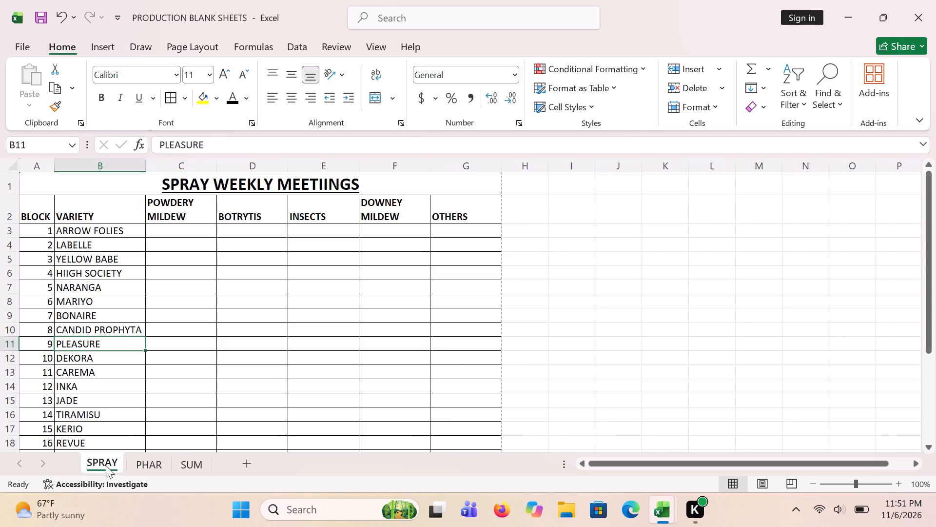
left_click(183, 466)
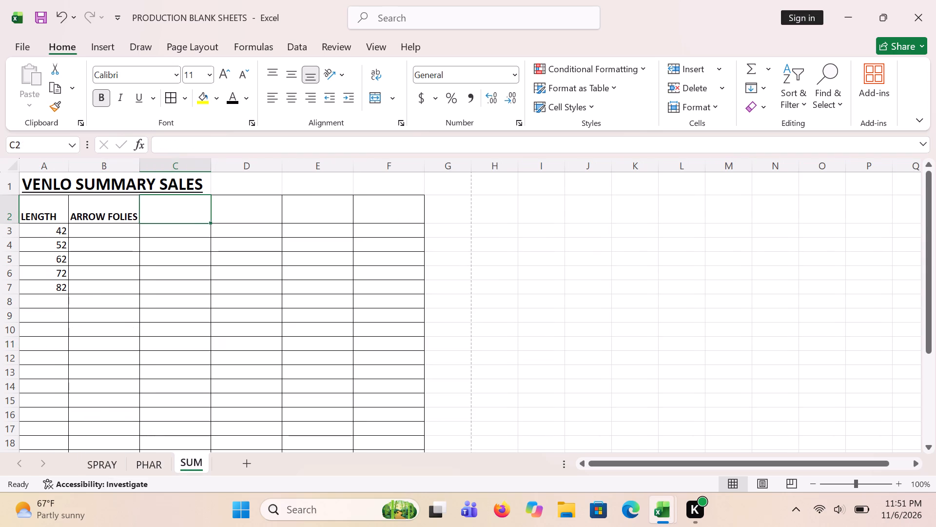
type("LABE")
type("LLE")
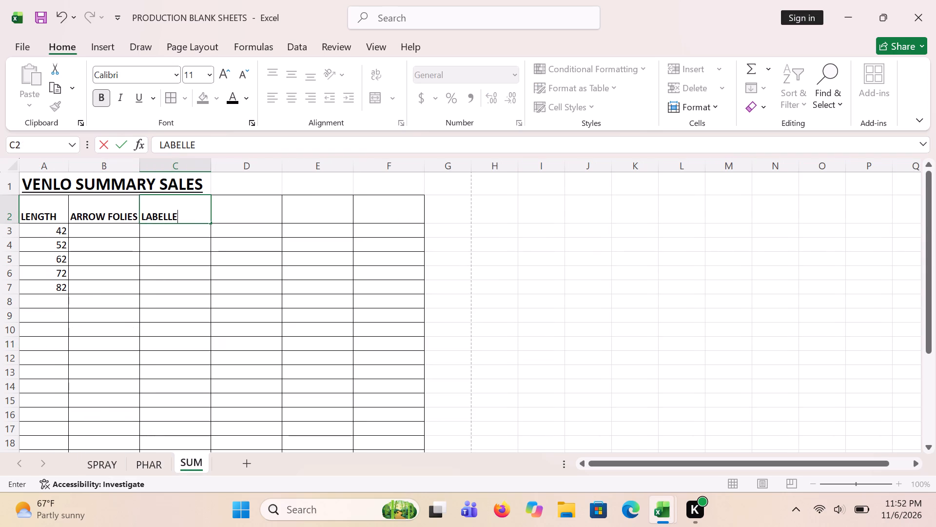
key("Tab")
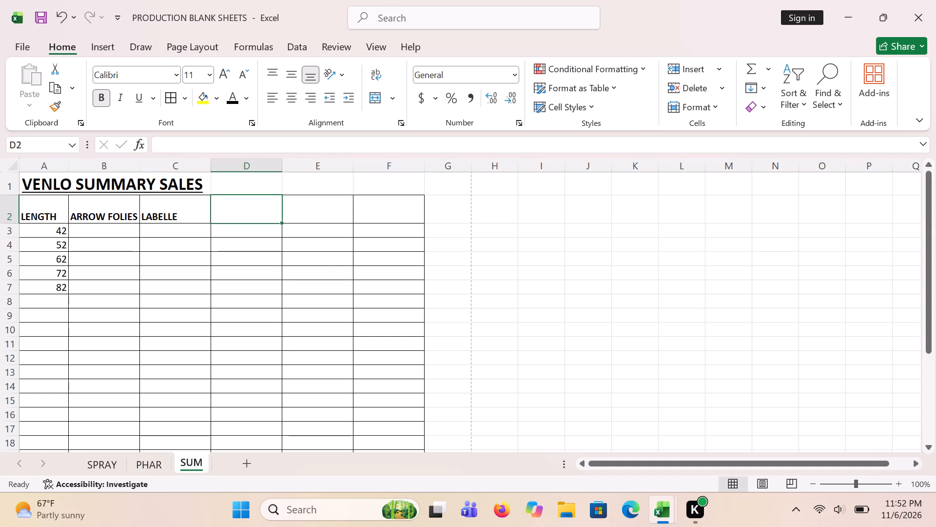
type("YE")
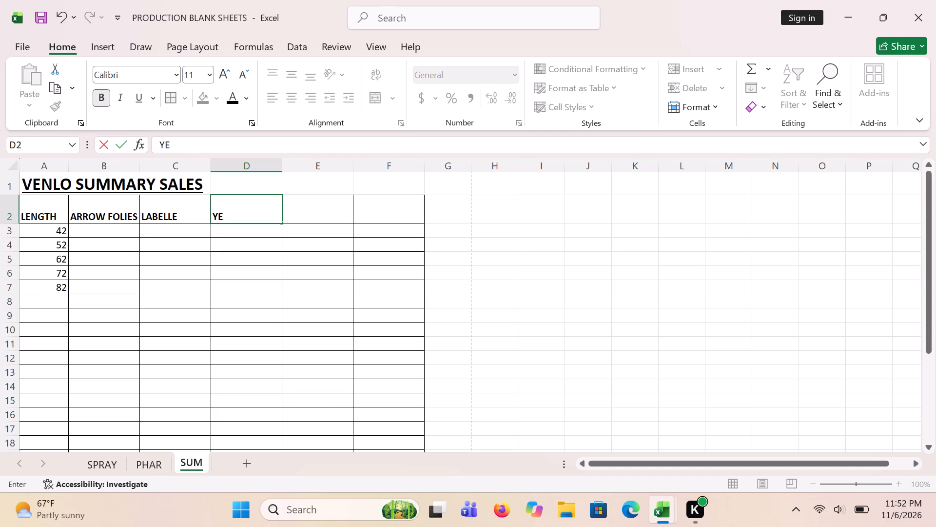
type("LLO")
key("w")
key("space")
type("BABE")
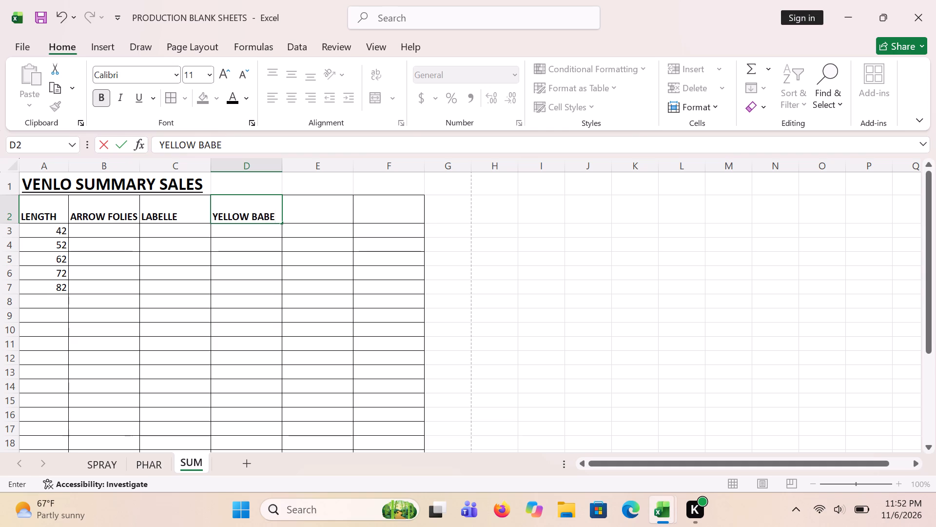
key("Tab")
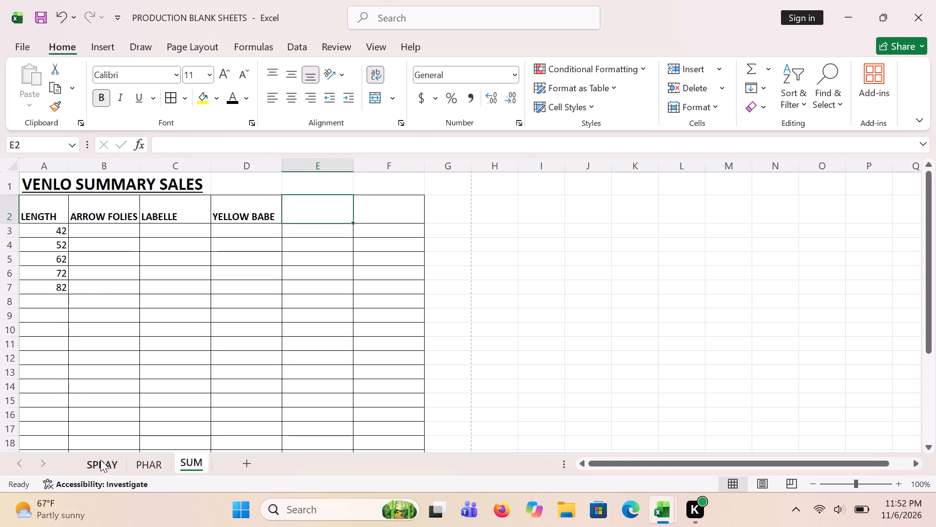
Enter the fourth SPRAY variety, HIGH SOCIETY, as the header in E2 of the SUM sheet and save the workbook.
left_click(101, 460)
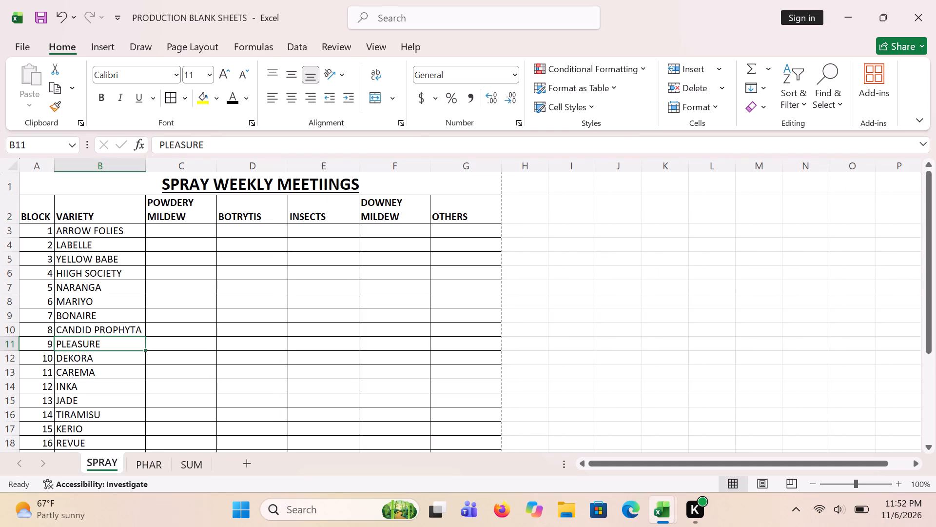
left_click(87, 276)
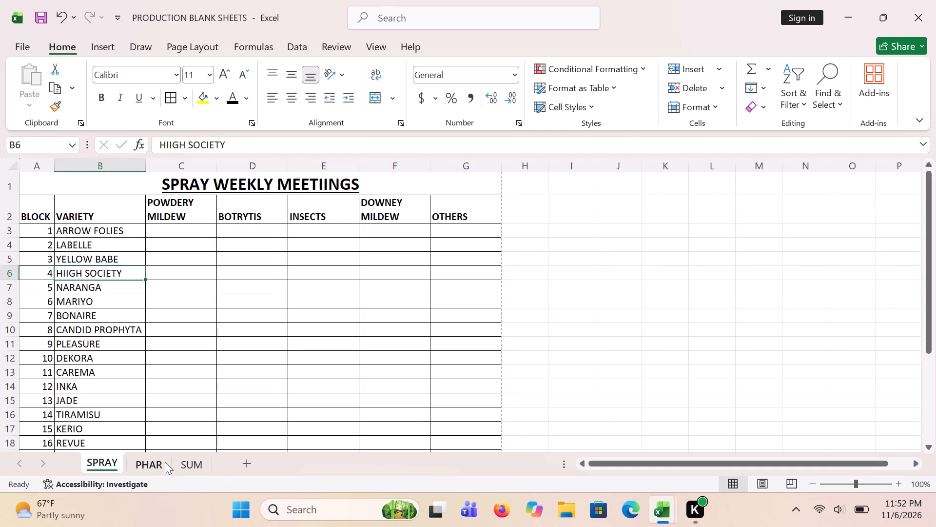
left_click(195, 467)
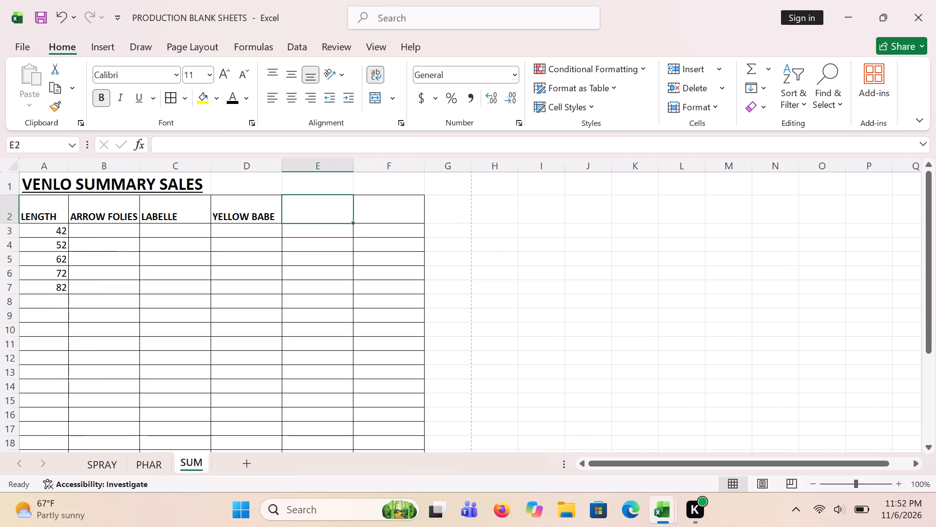
type("HIGH")
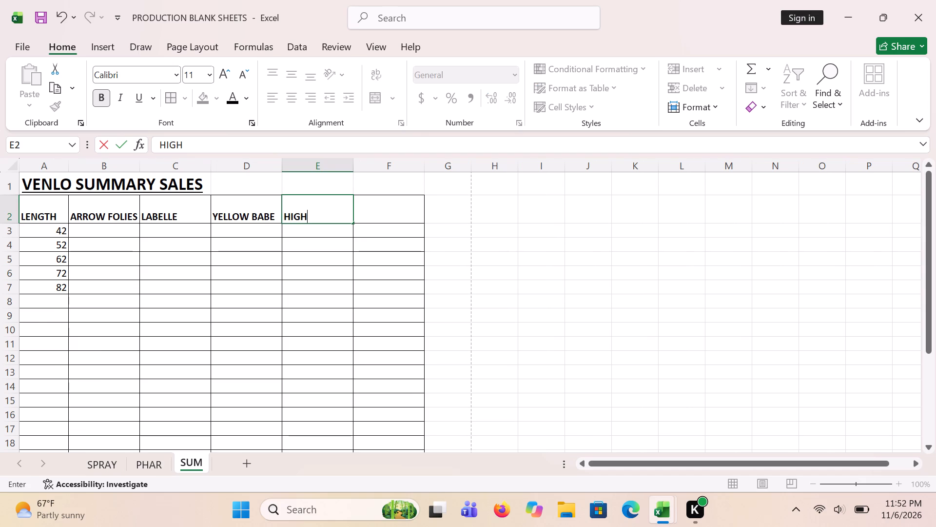
key("space")
type("SOCIETY")
scroll(590, 254, "down", 1)
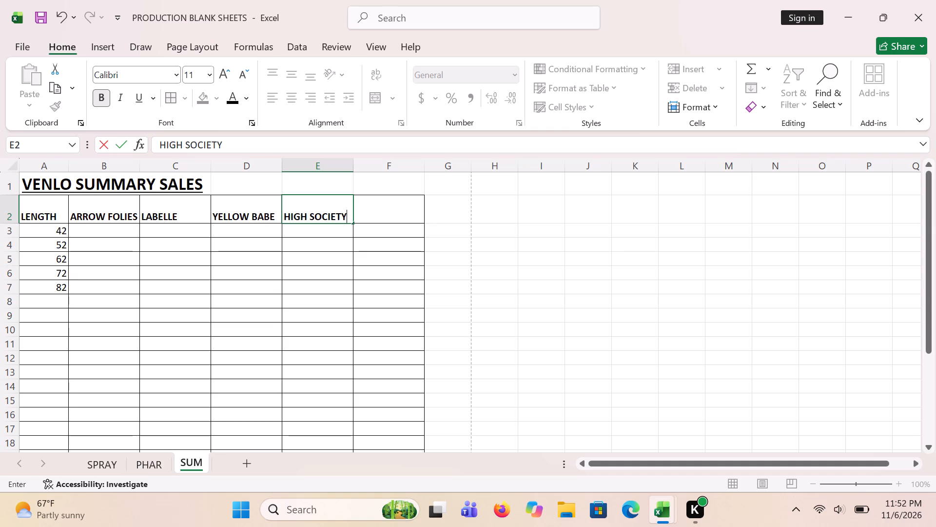
key("Return")
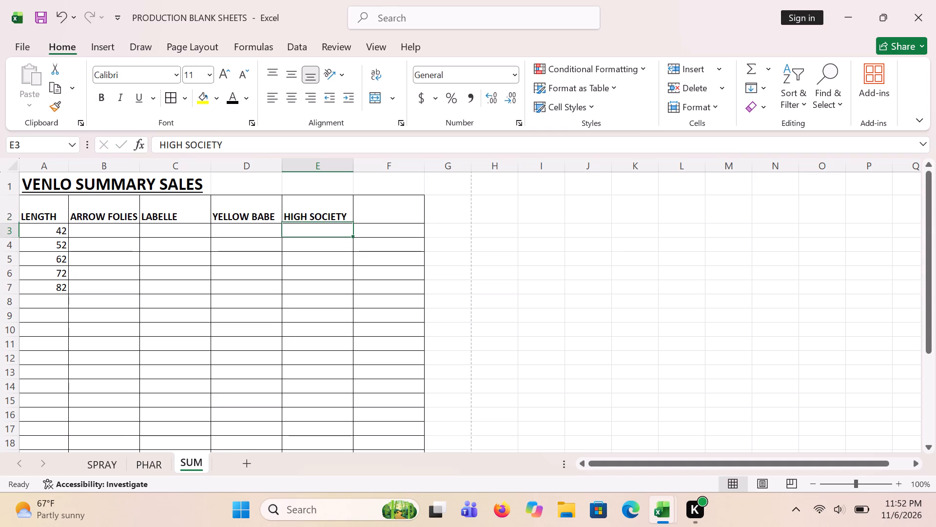
key("ctrl+s")
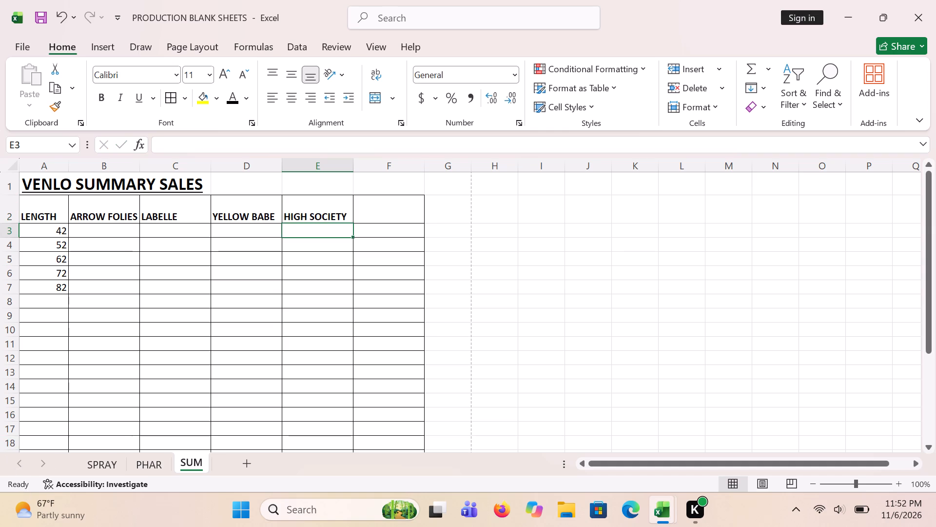
Look up the fifth and sixth SPRAY varieties and enter NARANGA in F2 and MARIYO in G2 of the SUM sheet.
left_click(103, 467)
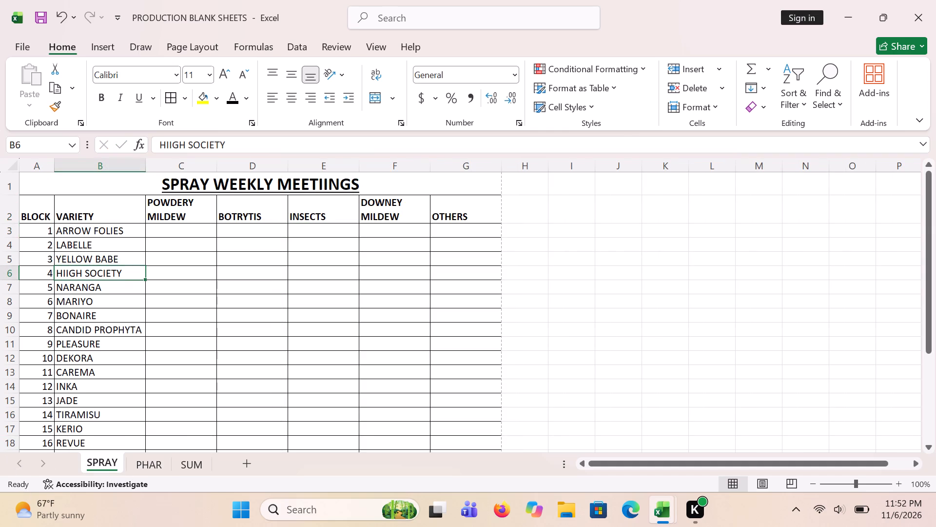
left_click(117, 287)
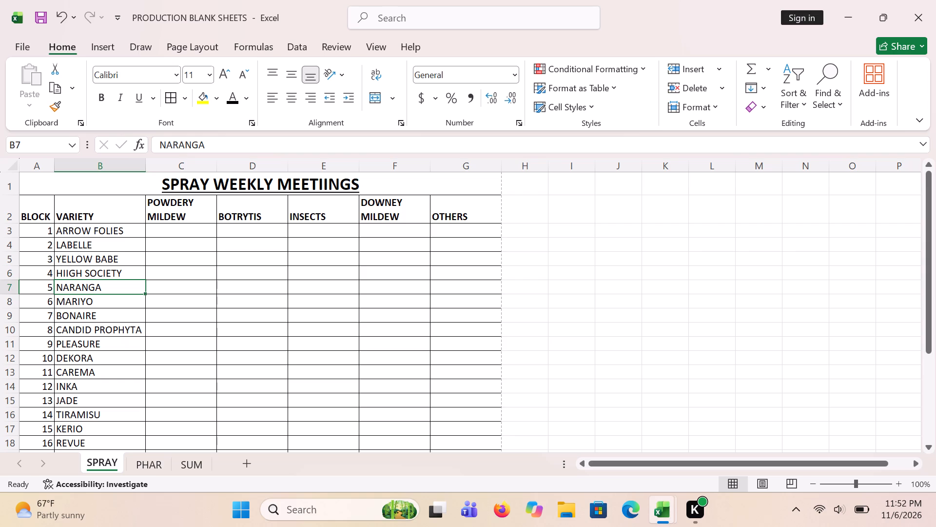
key("Down")
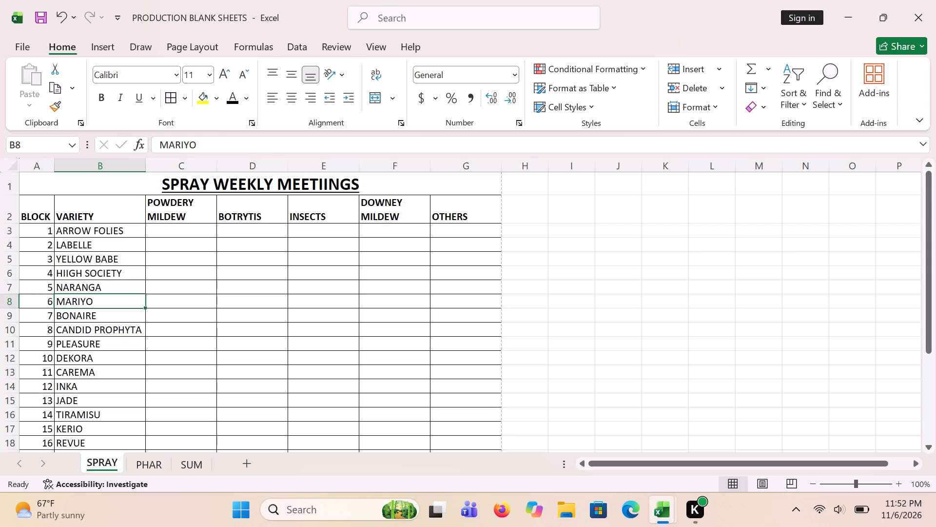
left_click(195, 465)
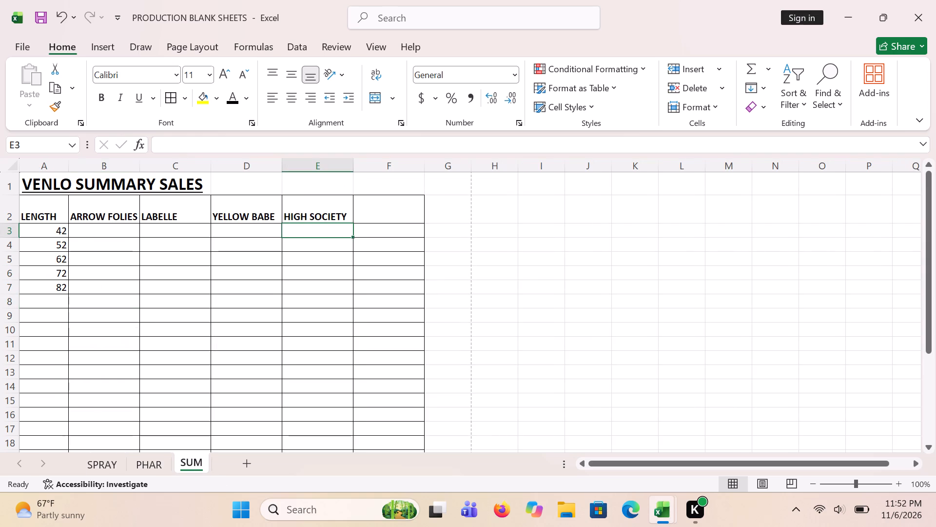
left_click(373, 218)
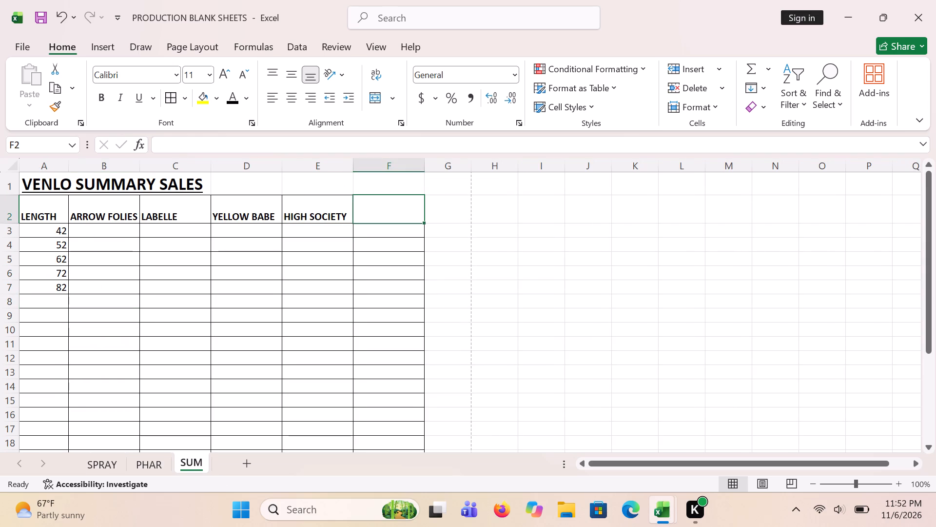
type("NARANGA")
key("Tab")
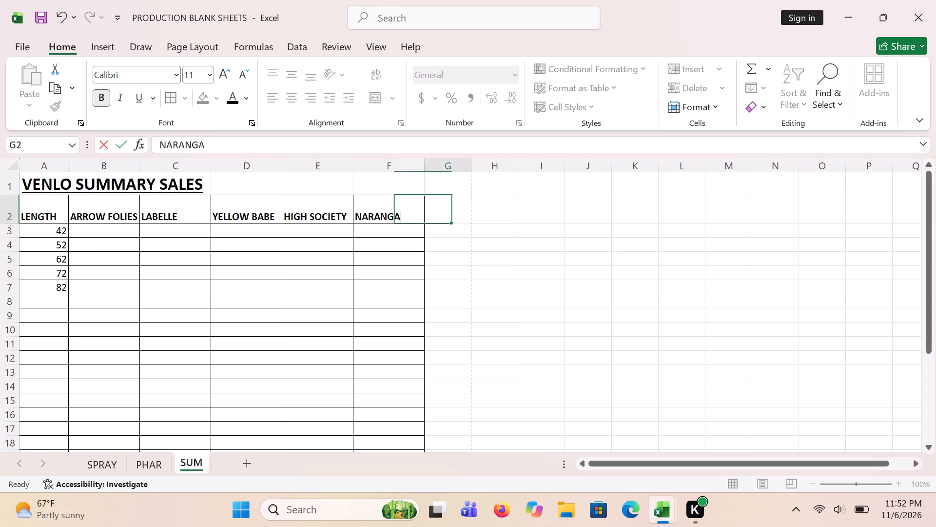
type("MA")
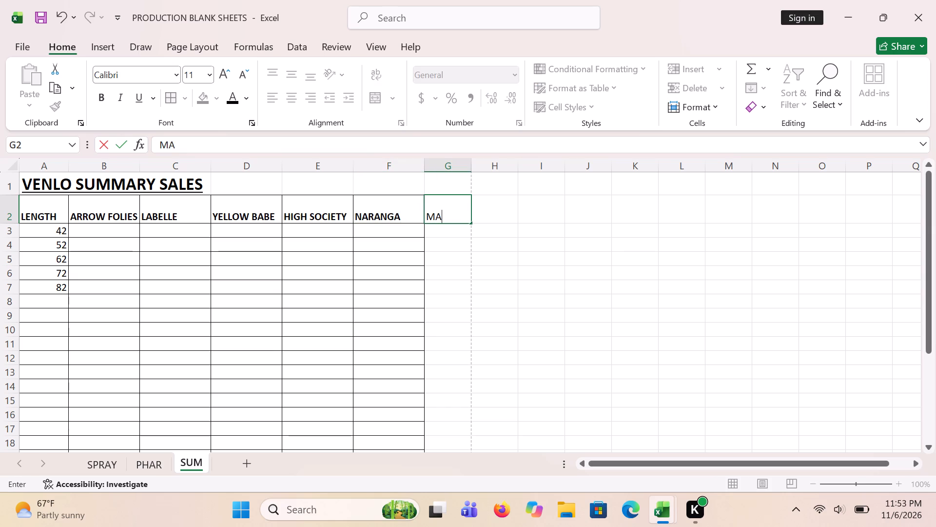
type("RIYO")
key("Tab")
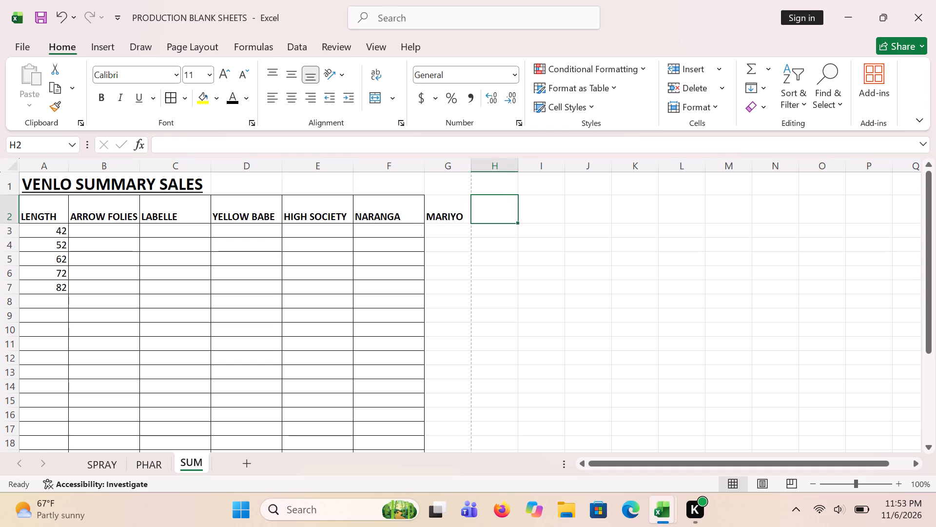
Look up the seventh SPRAY variety and enter BONAIRE as the header in H2 of the SUM sheet.
left_click(89, 466)
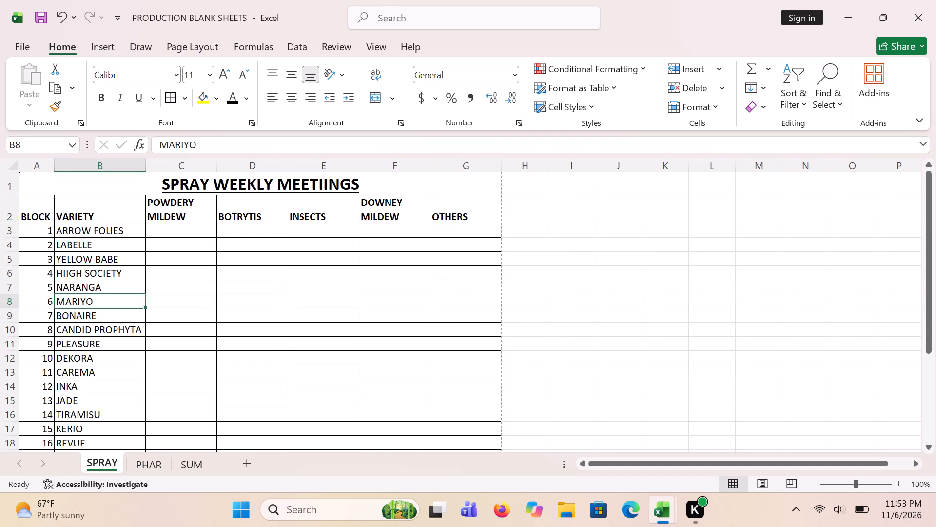
scroll(121, 327, "down", 1)
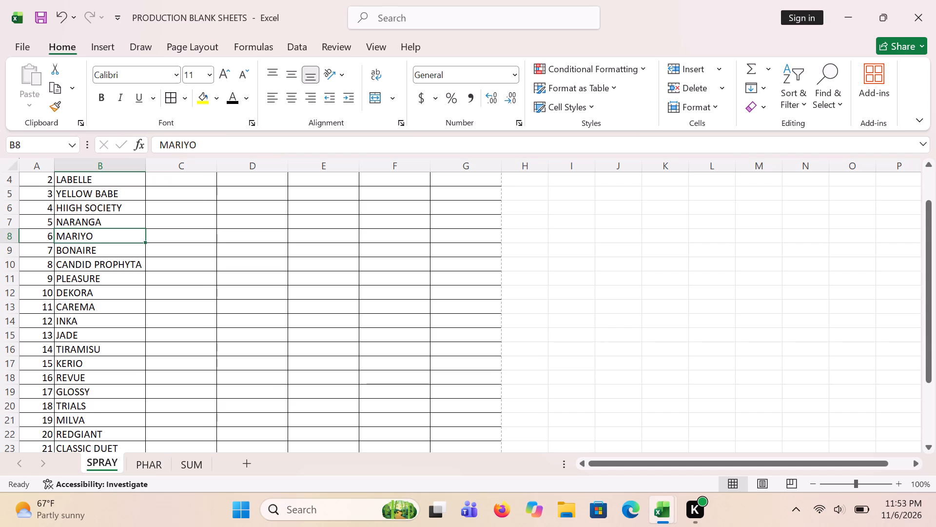
left_click(97, 251)
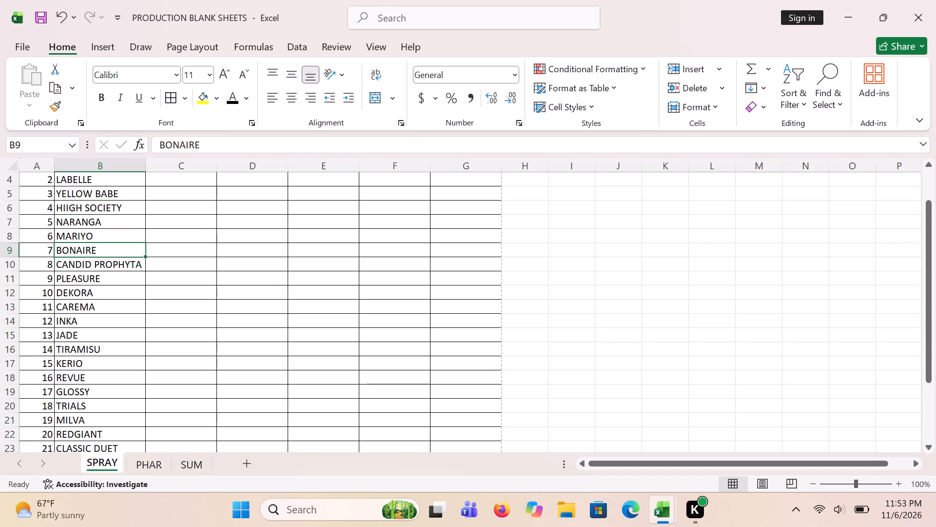
left_click(196, 466)
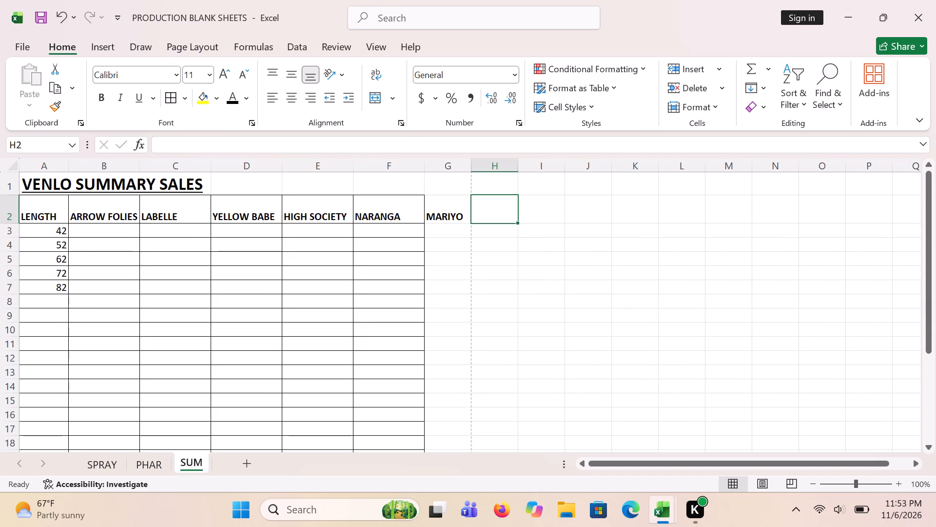
type("BONAIRE")
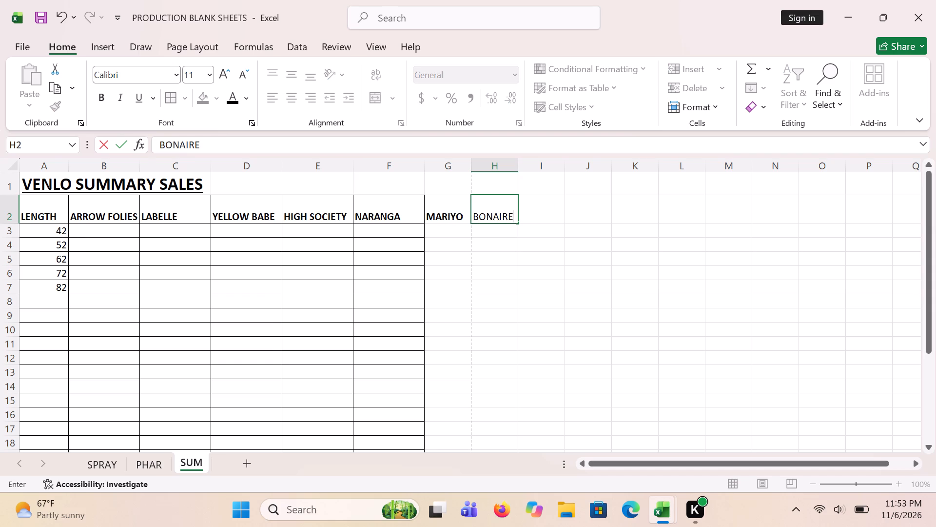
key("Tab")
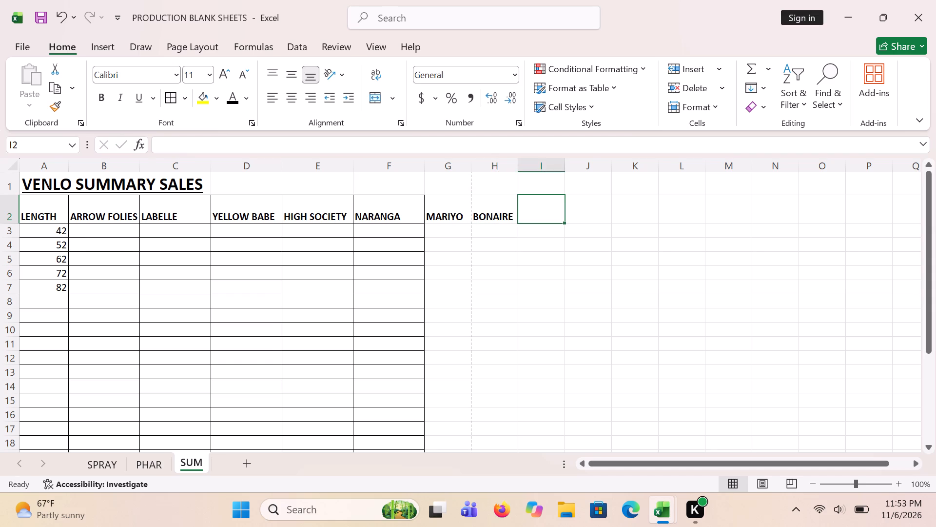
Enter the eighth SPRAY variety, CANDID PROPHYTA, as the header in I2 of the SUM sheet and save the workbook.
left_click(93, 465)
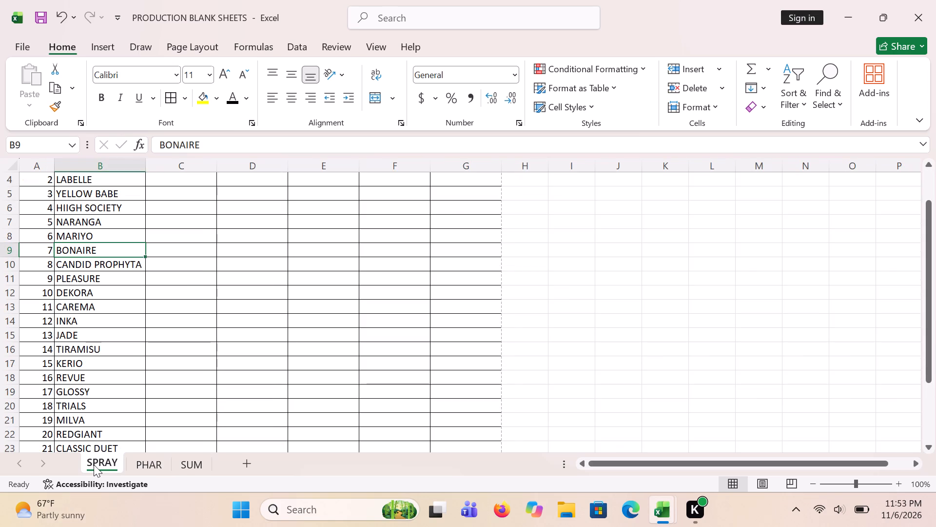
left_click(184, 467)
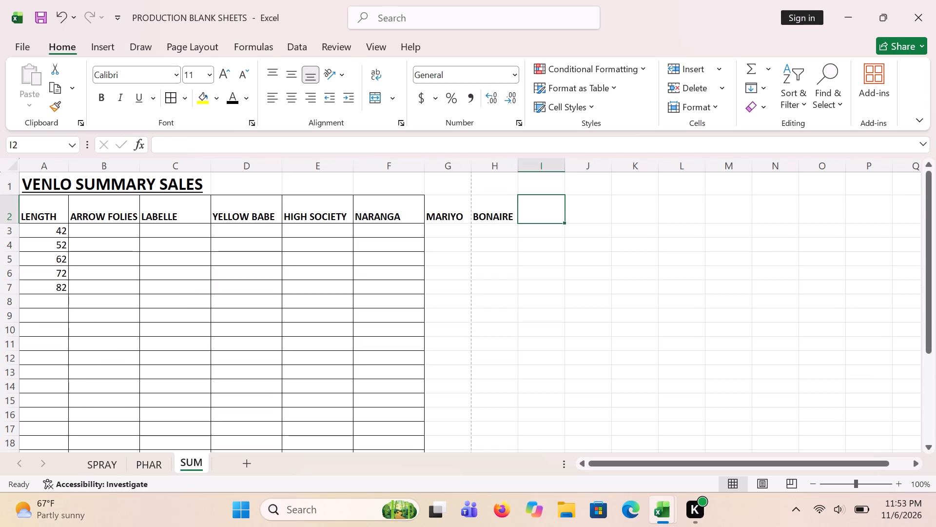
type("CANDID")
key("space")
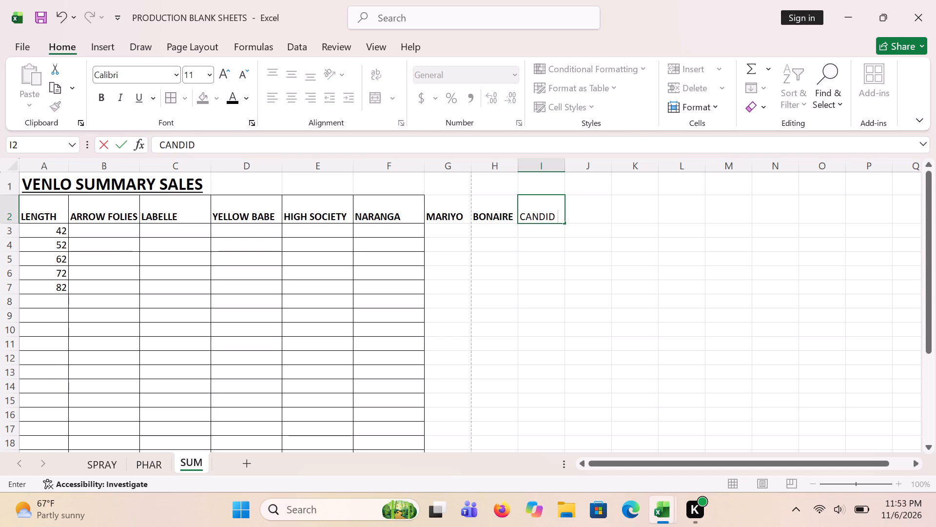
type("PROPHYTA")
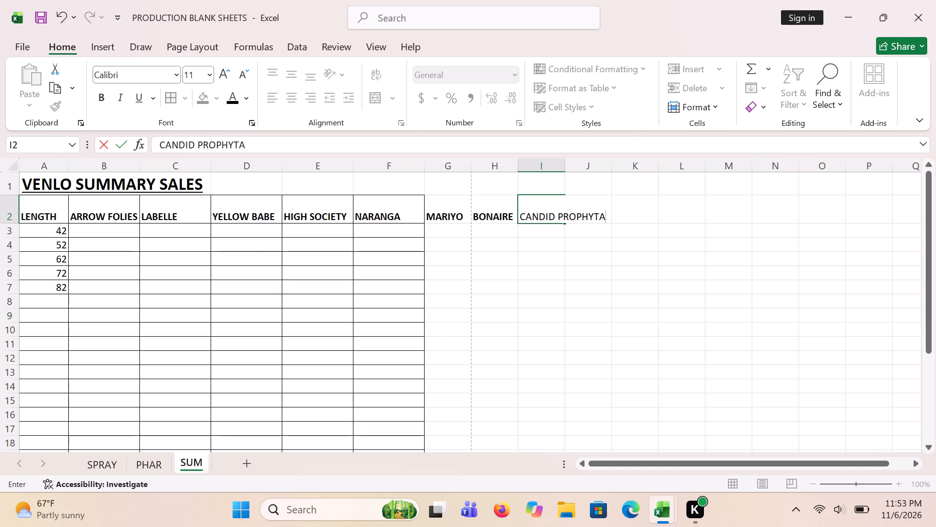
key("Tab")
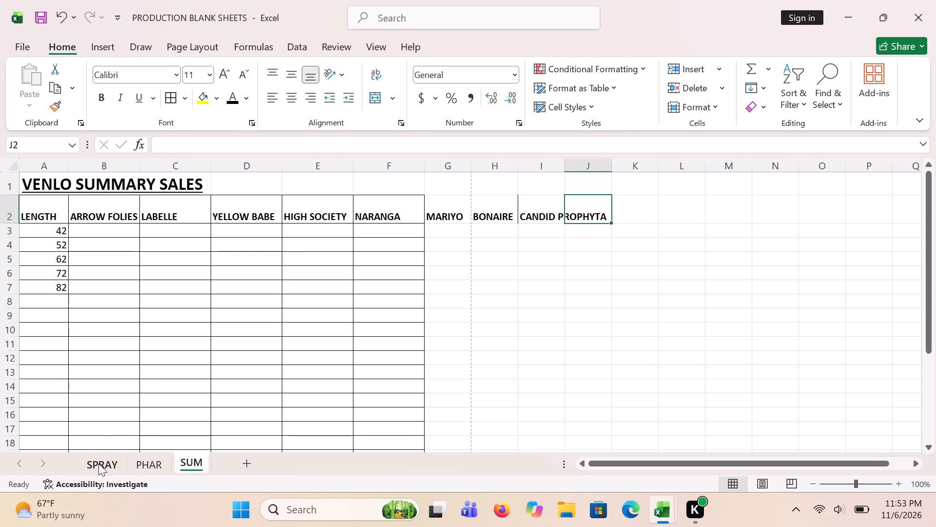
left_click(94, 465)
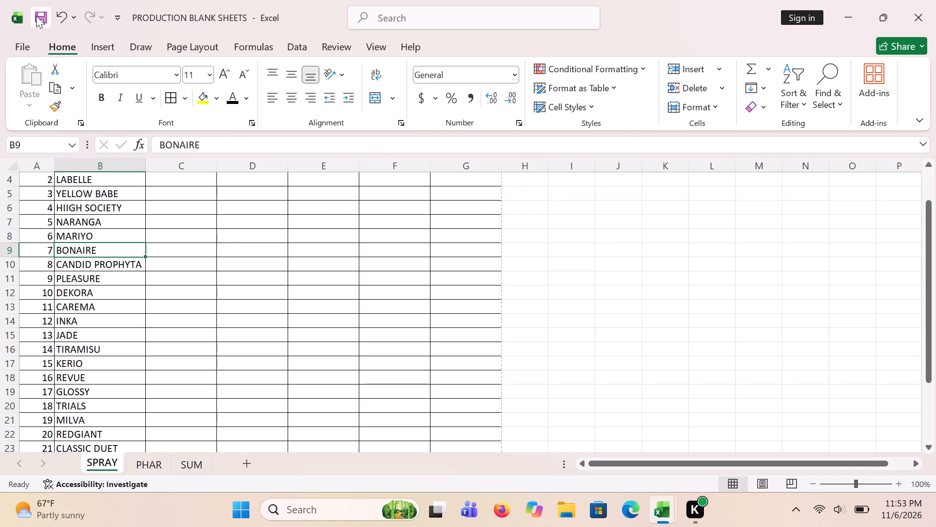
left_click(36, 16)
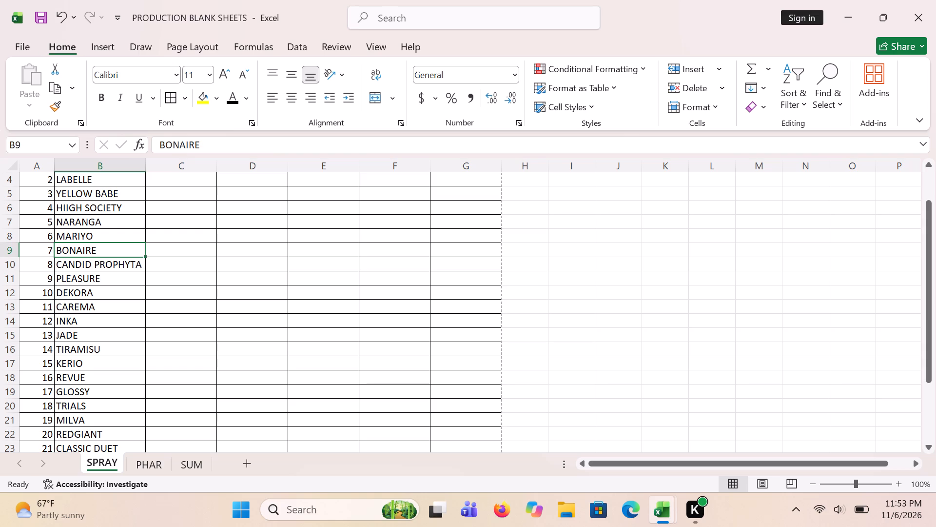
Look up the ninth and tenth SPRAY varieties and enter PLEASURE in J2 and DEKORA in K2 of the SUM sheet.
left_click(190, 472)
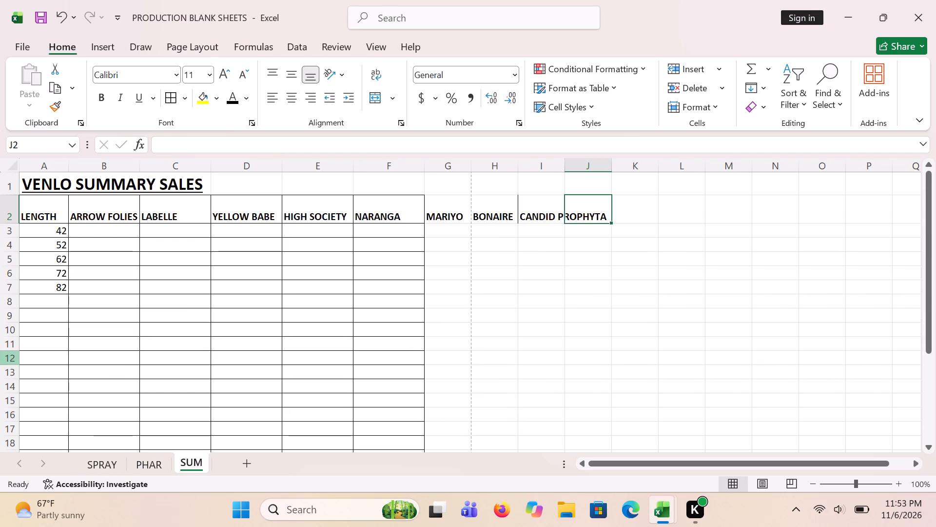
left_click(106, 463)
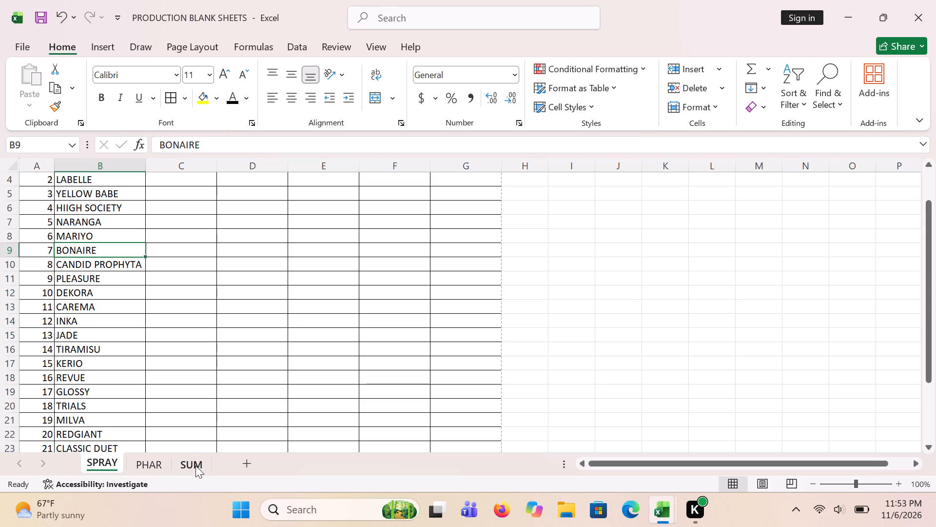
left_click(195, 466)
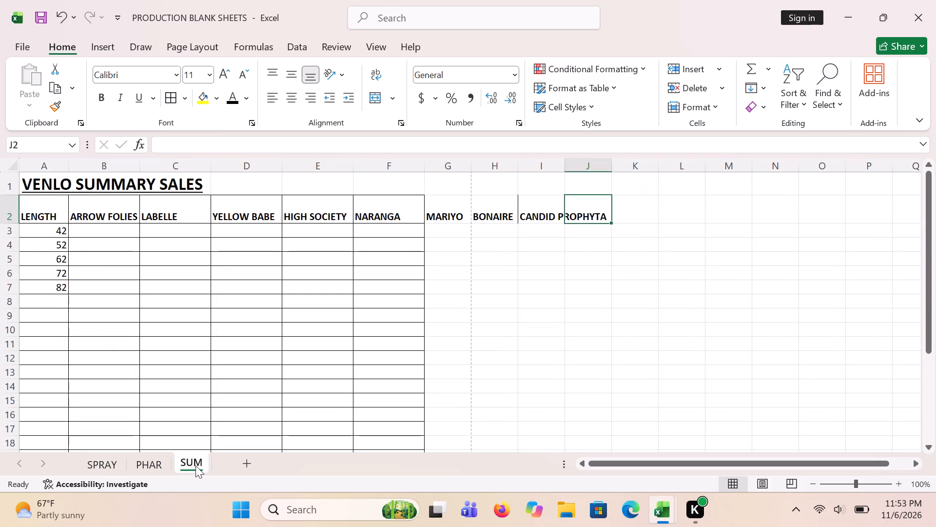
left_click(109, 458)
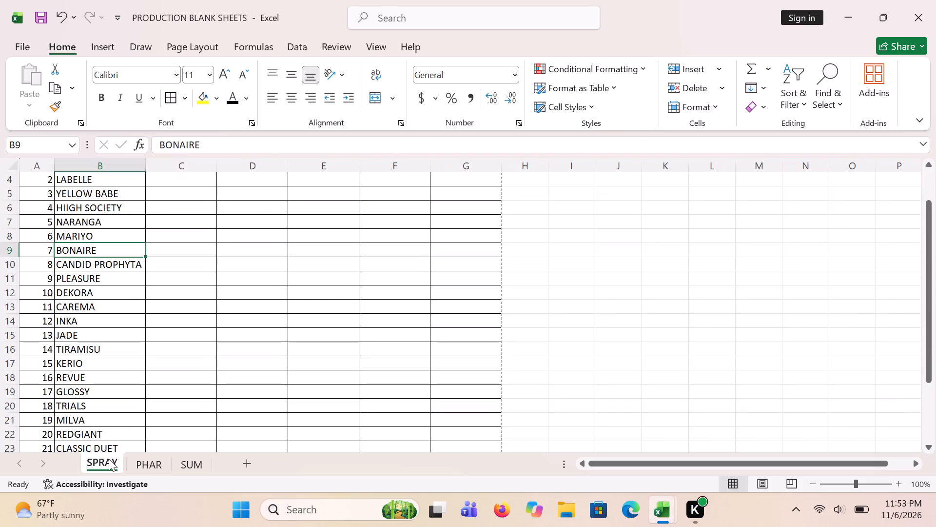
scroll(72, 315, "down", 1)
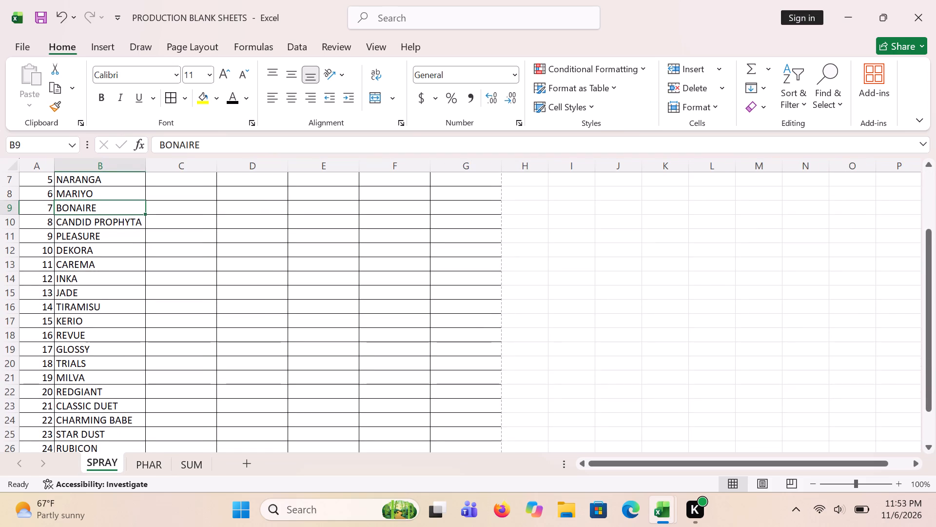
left_click(190, 467)
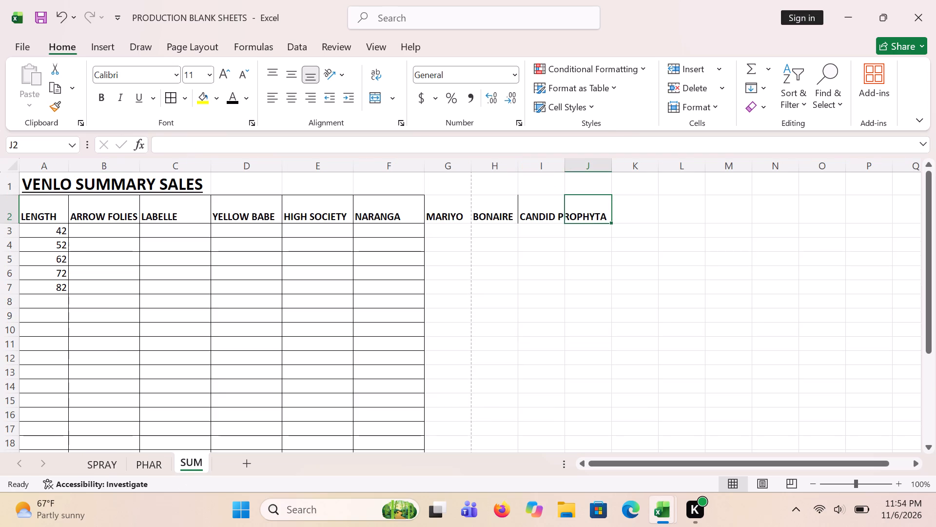
type("PLEASURE")
key("Tab")
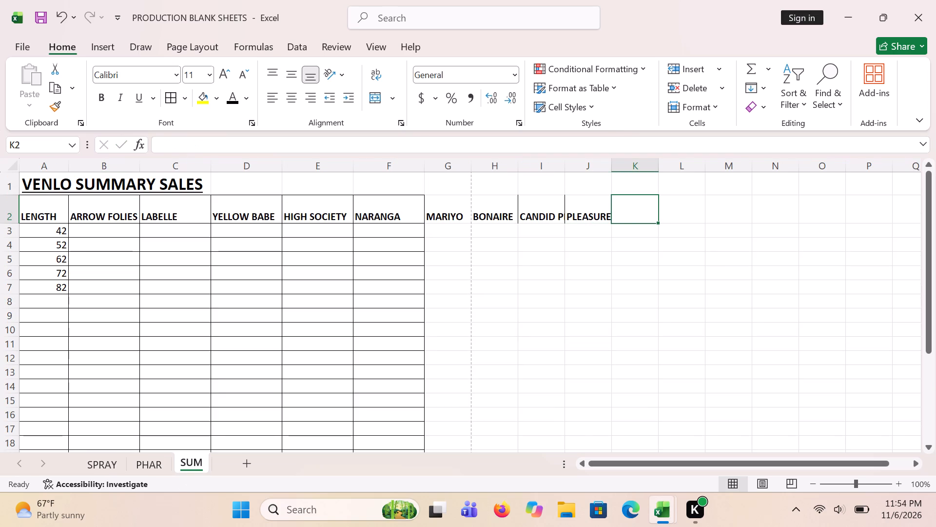
key("d")
type("EKORA")
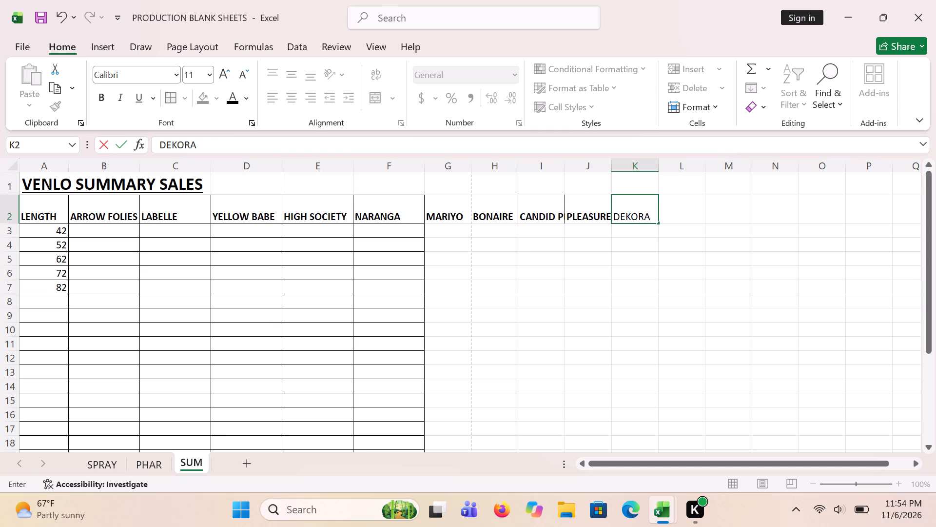
Look up the eleventh SPRAY variety and enter CAREMA as the header in L2 of the SUM sheet.
left_click(97, 469)
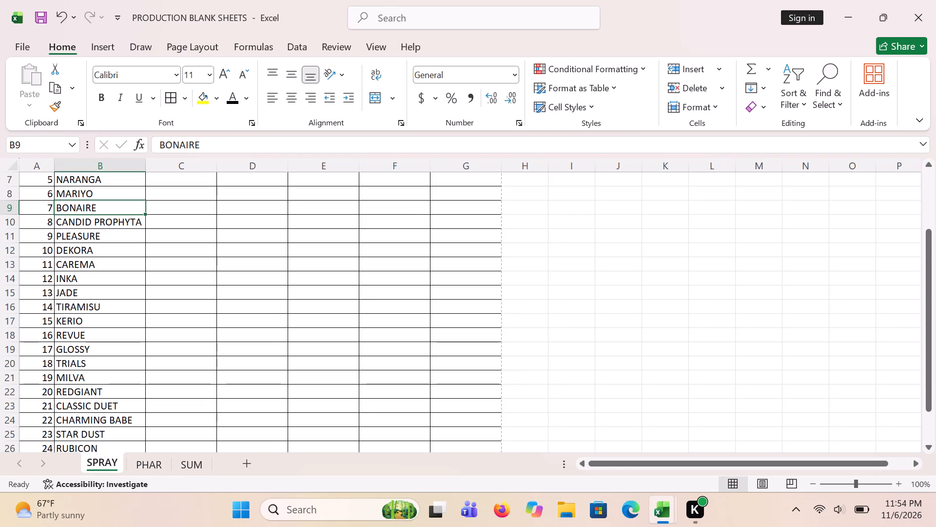
left_click(115, 237)
left_click(115, 254)
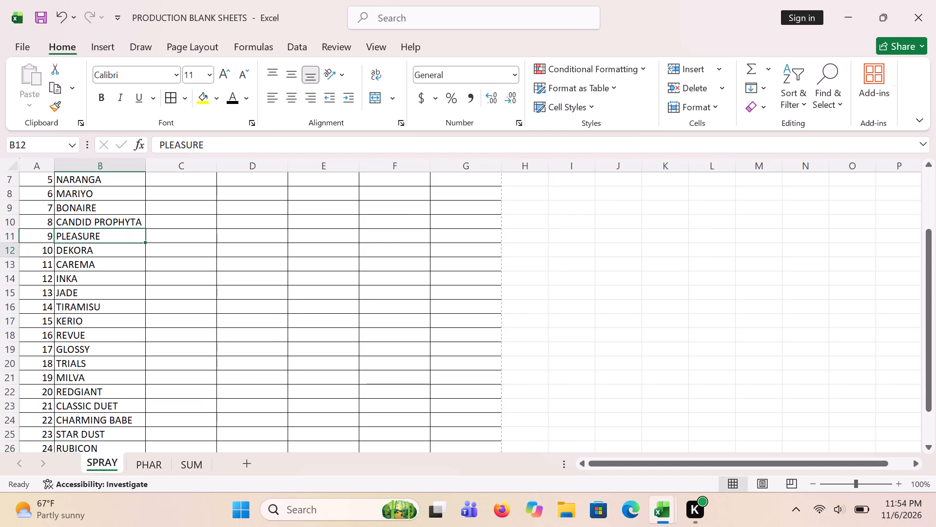
left_click(113, 266)
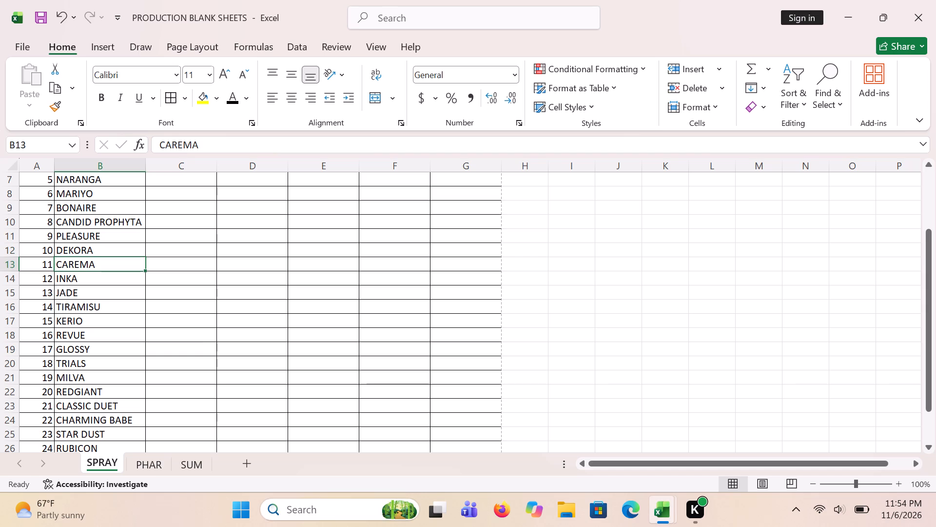
left_click(190, 466)
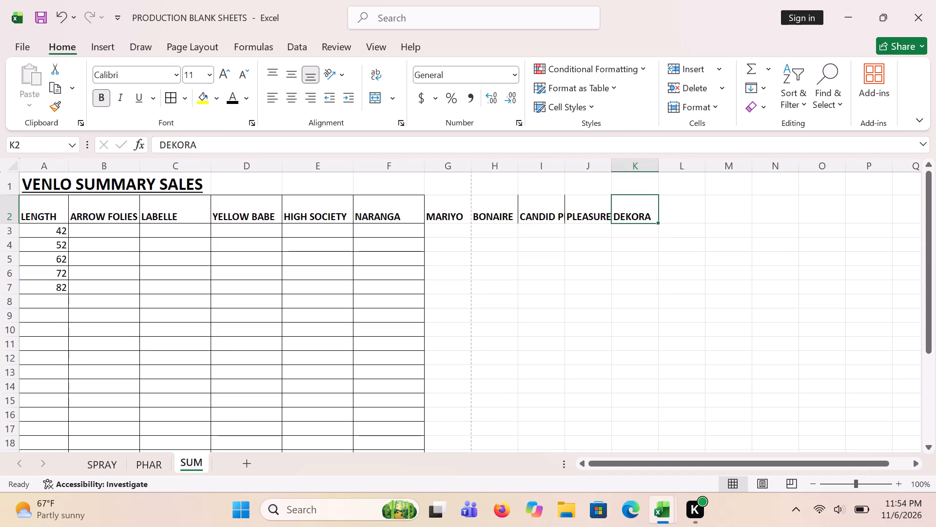
key("Left")
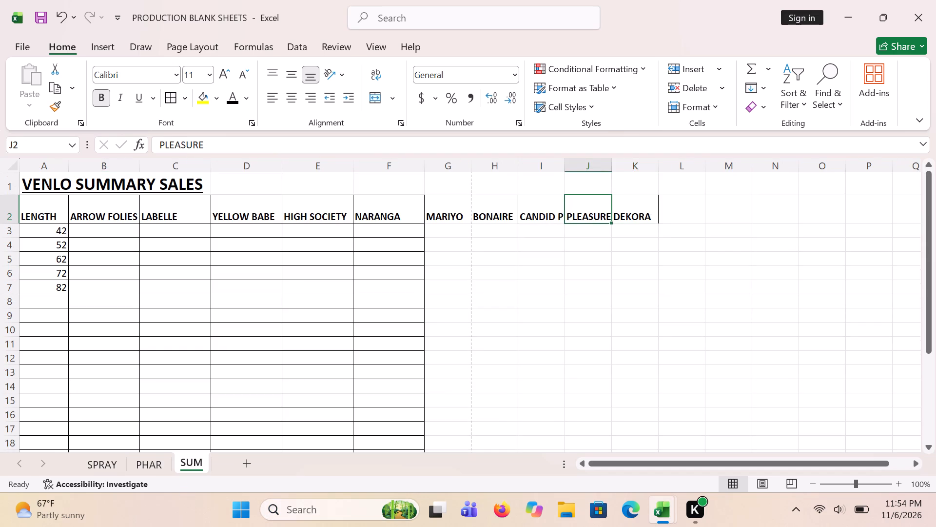
key("Right")
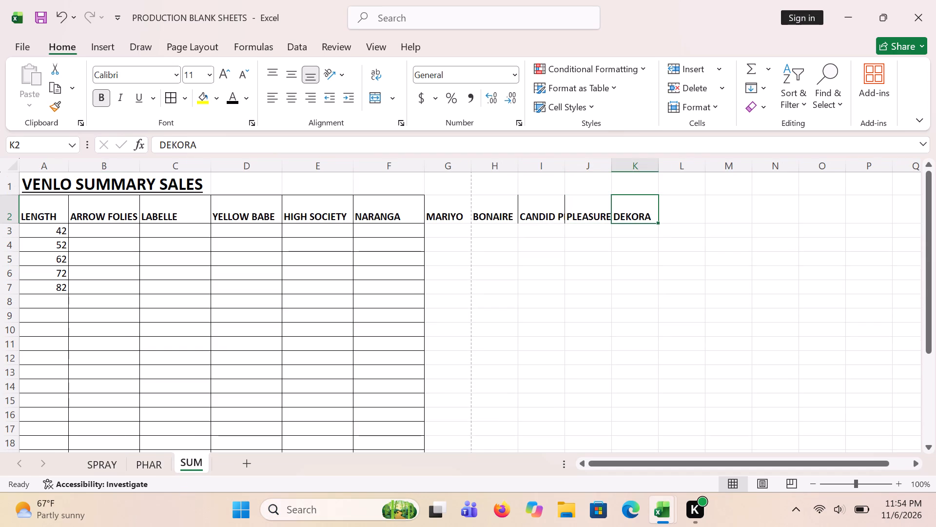
key("Right")
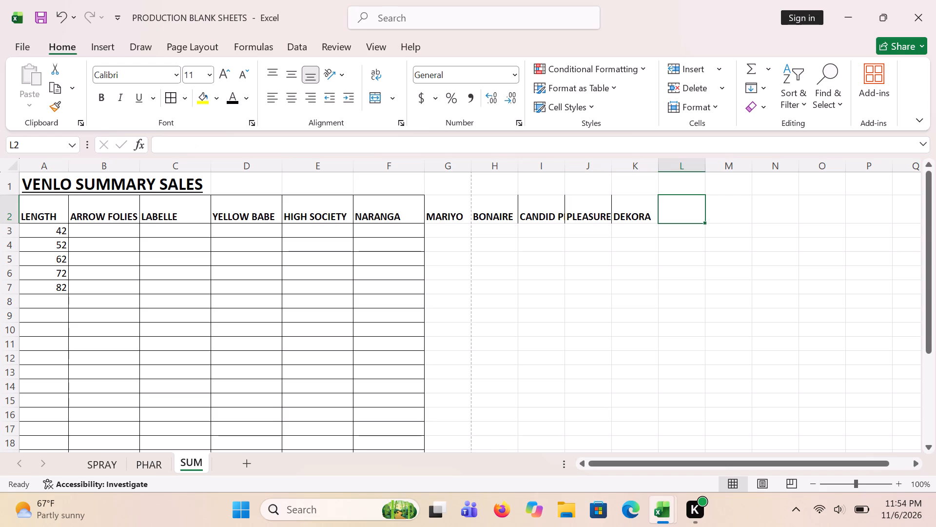
type("CREMA")
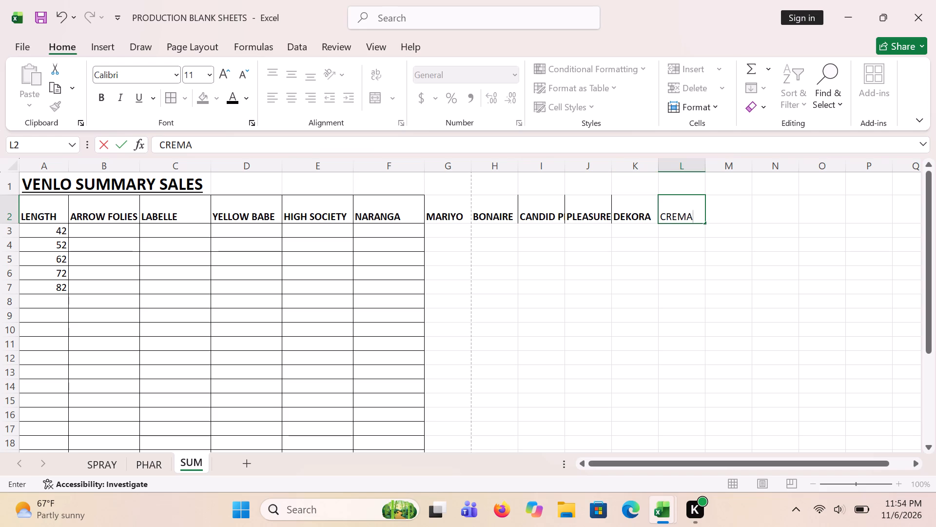
key("BackSpace")
key("BackSpace")
key("BackSpace")
key("BackSpace")
type("AREMA")
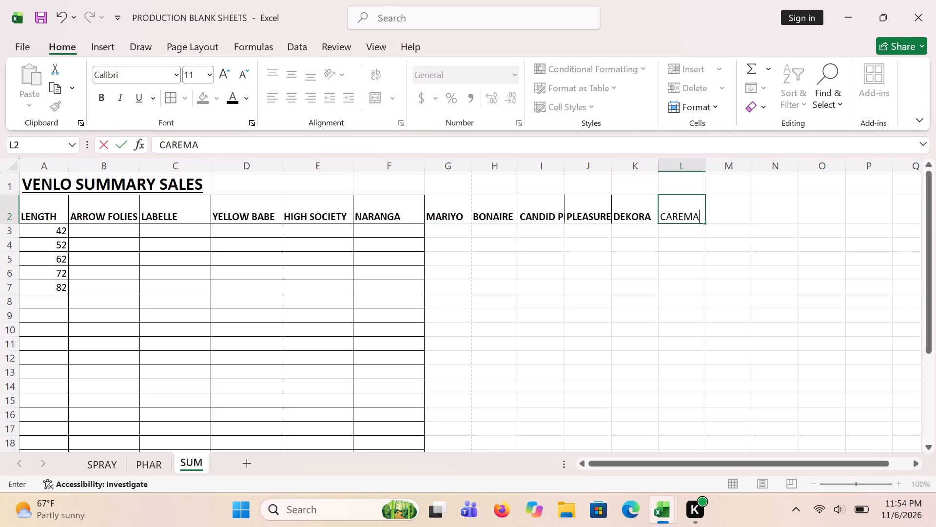
key("Tab")
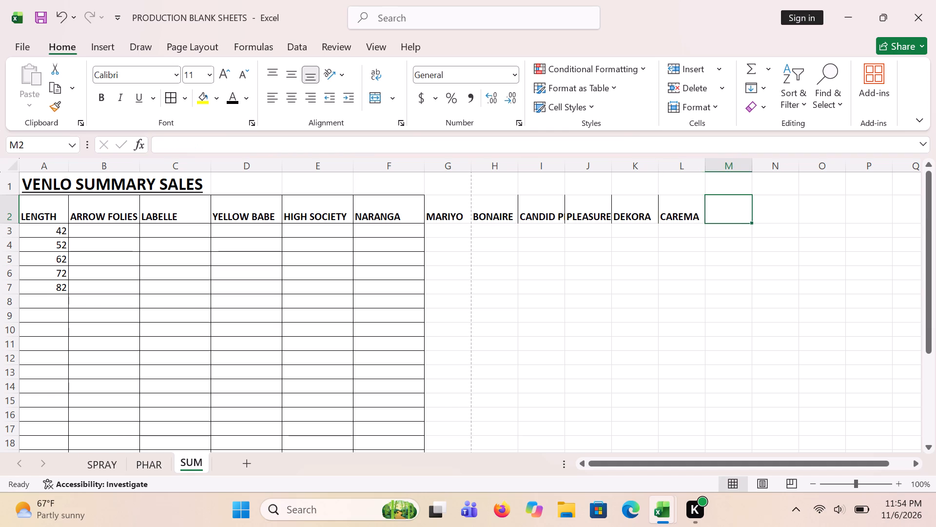
Look up the twelfth and thirteenth SPRAY varieties and enter INKA in M2 and JADE in N2 of the SUM sheet.
left_click(110, 465)
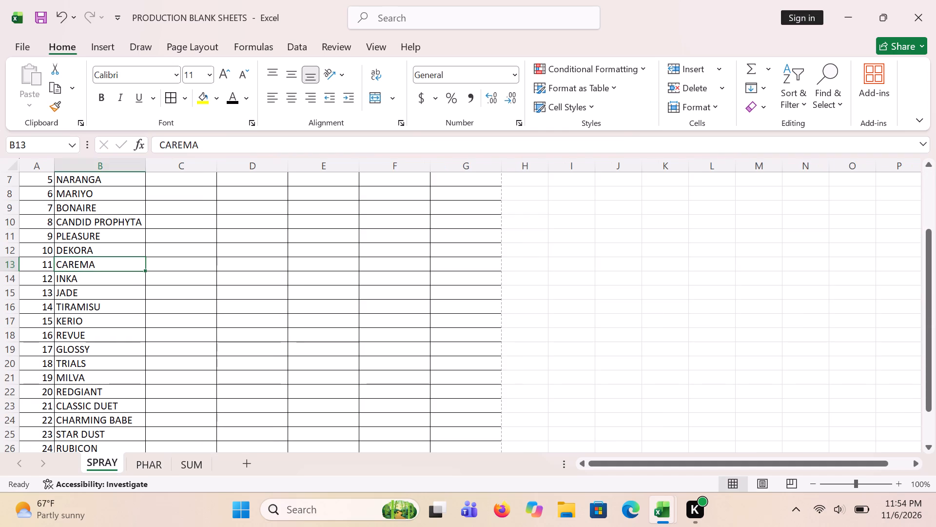
scroll(94, 387, "down", 1)
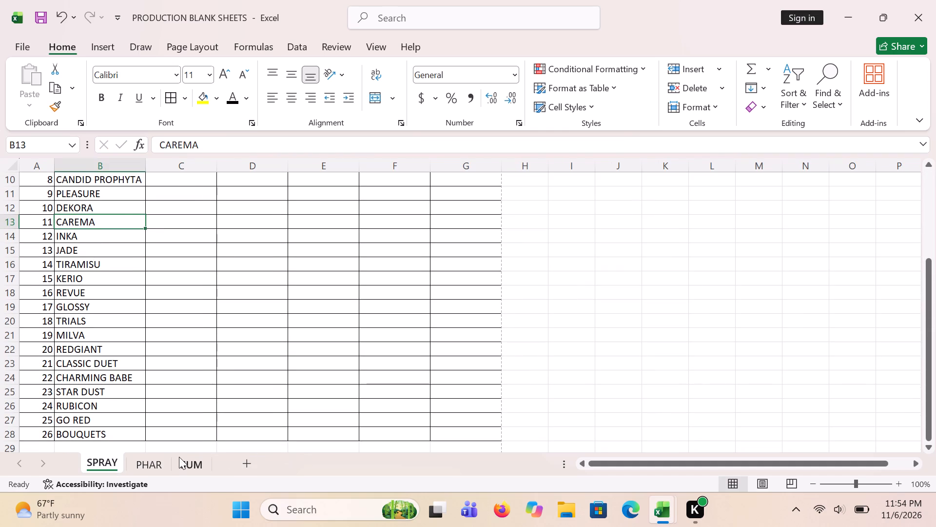
left_click(185, 459)
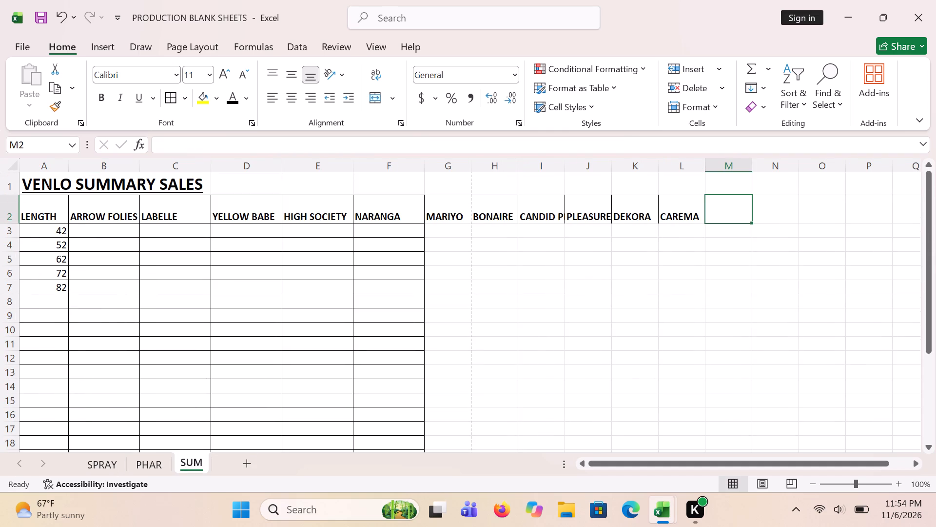
type("INKA")
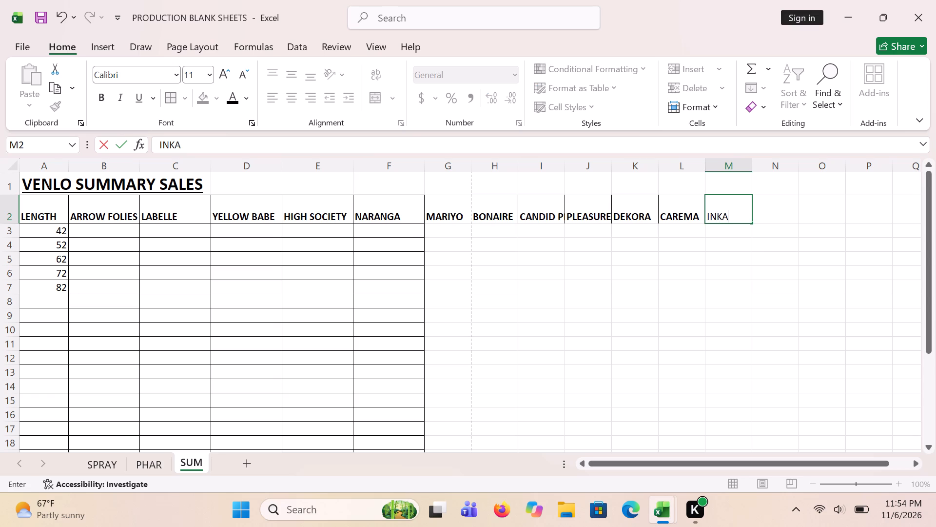
key("Tab")
type("JADE")
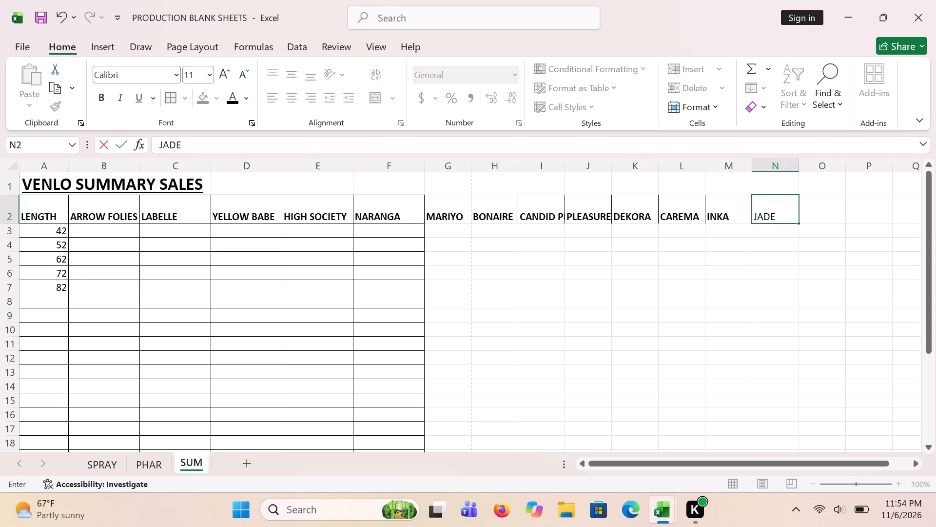
key("Tab")
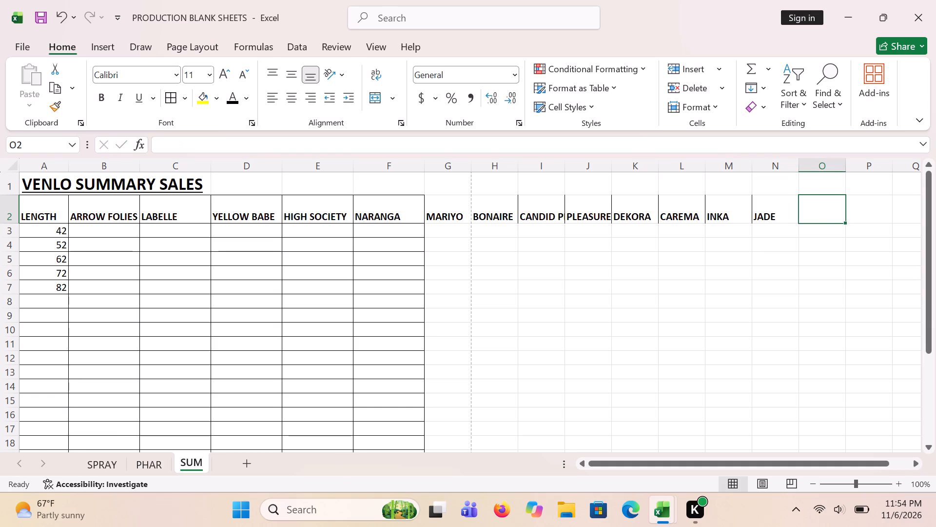
Look up the fourteenth and fifteenth SPRAY varieties and enter TIRAMISU in O2 and KERIO in P2 of the SUM sheet.
left_click(98, 469)
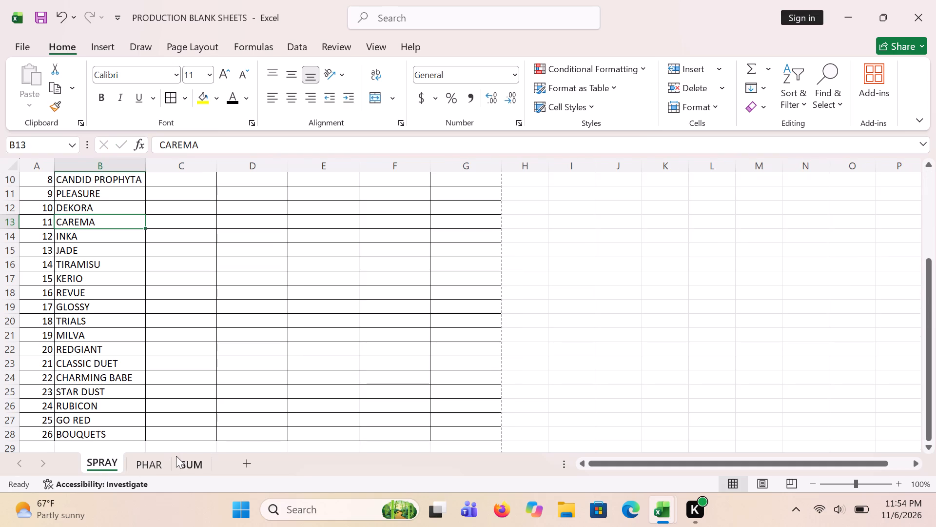
left_click(194, 467)
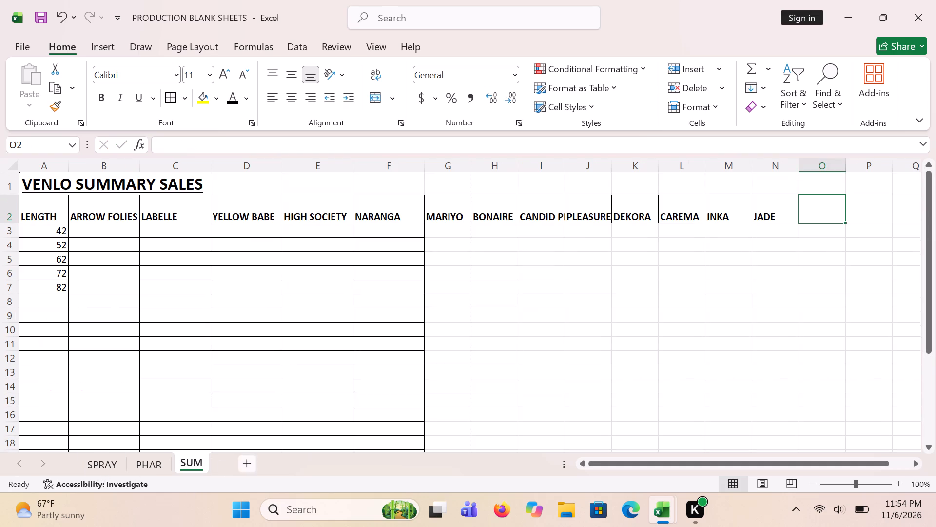
type("TIRAMISU")
key("Tab")
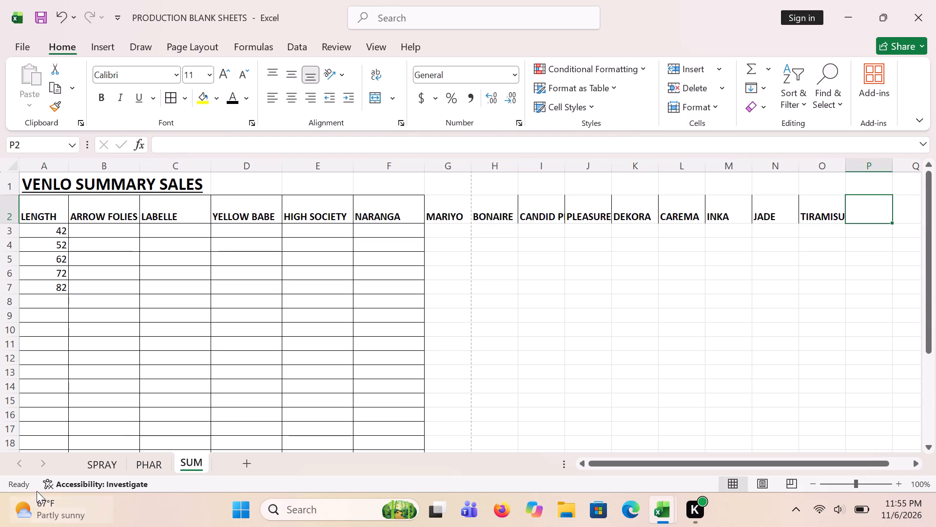
left_click(96, 462)
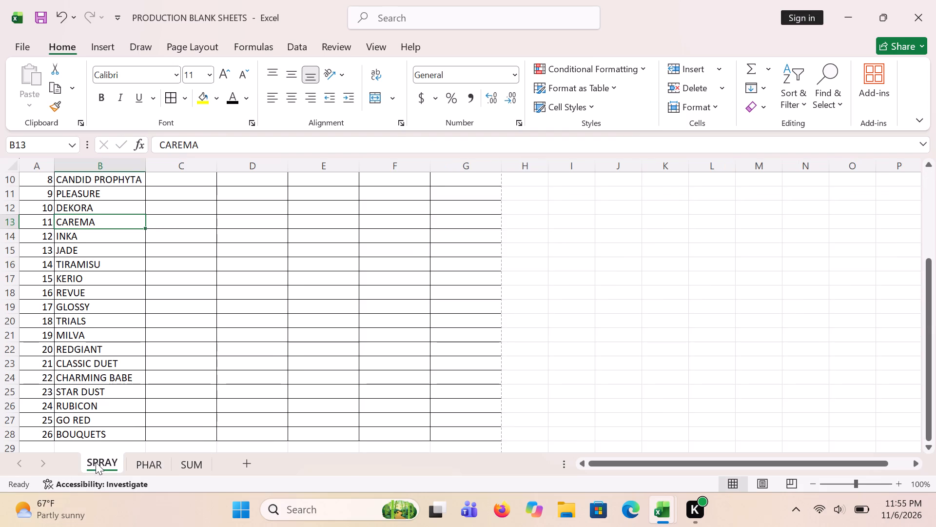
left_click(203, 465)
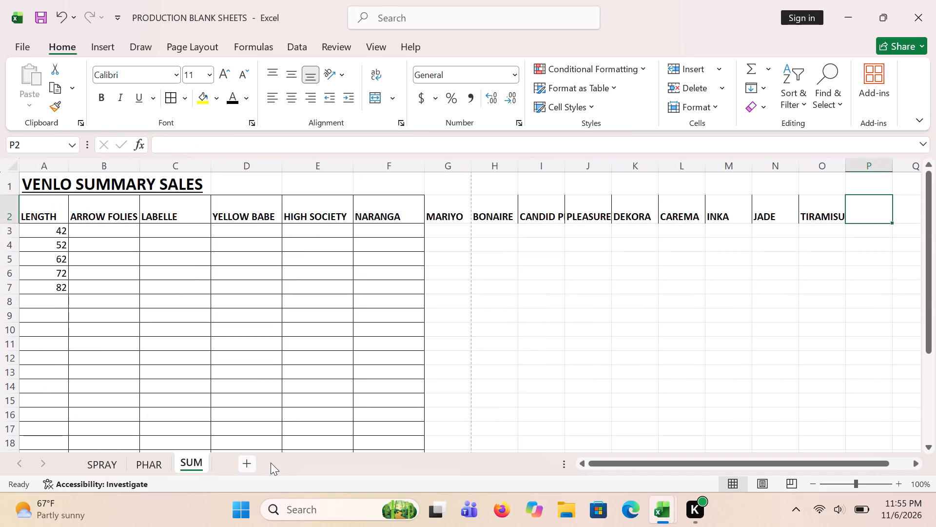
type("KERIO")
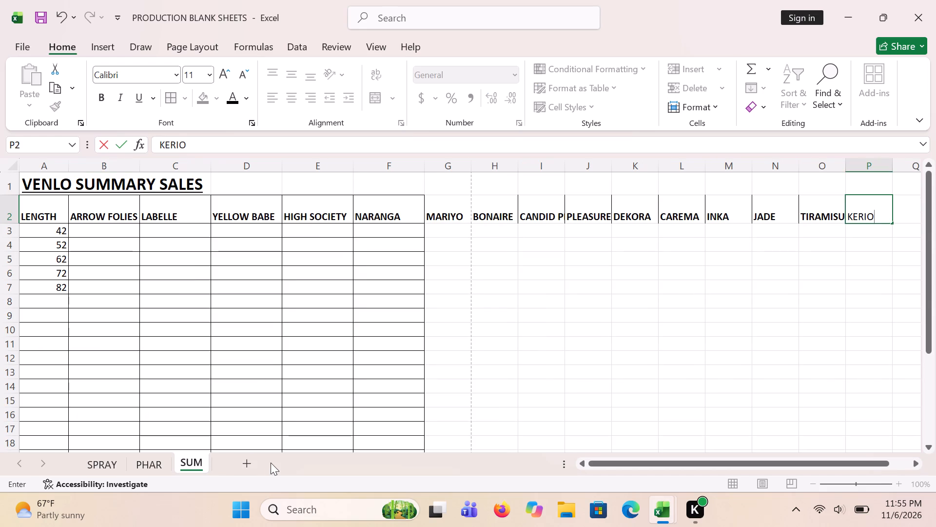
key("Tab")
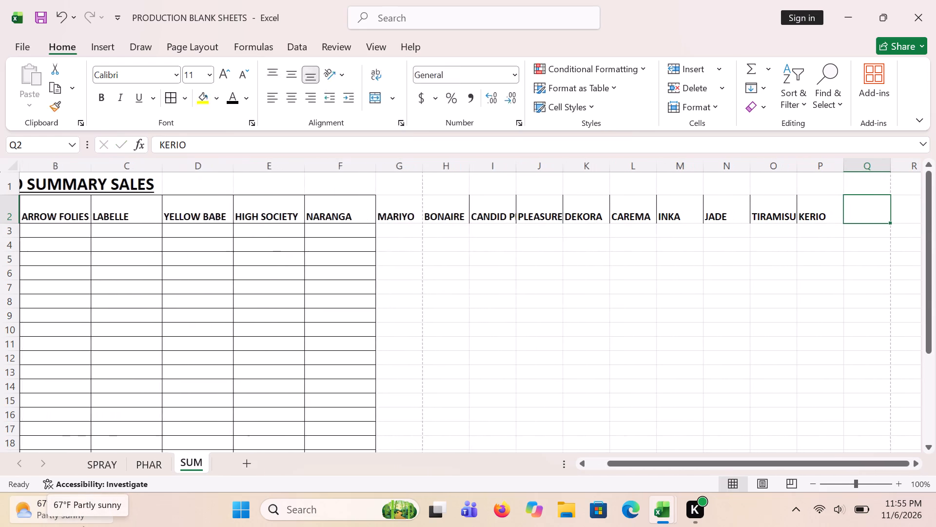
Select Q2 in the SUM sheet for the next header and look up the sixteenth variety in the SPRAY list.
left_click(716, 345)
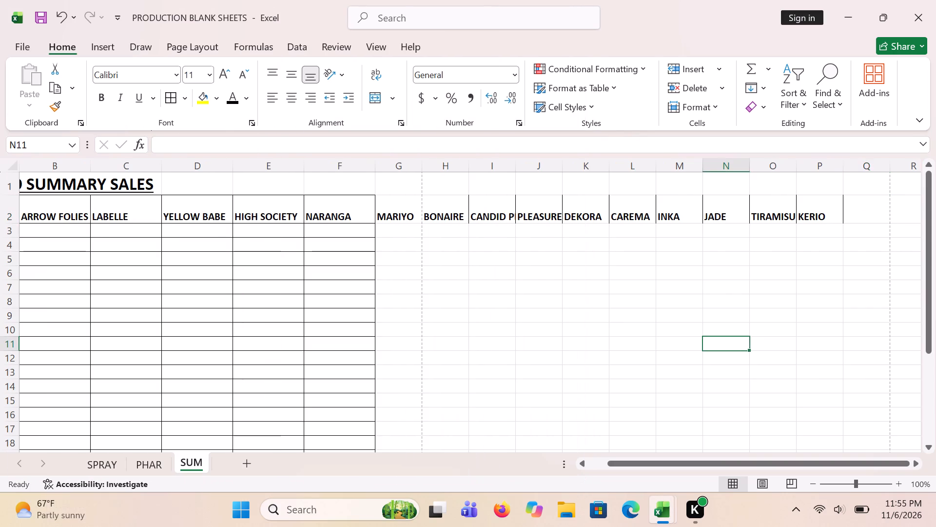
left_click(830, 213)
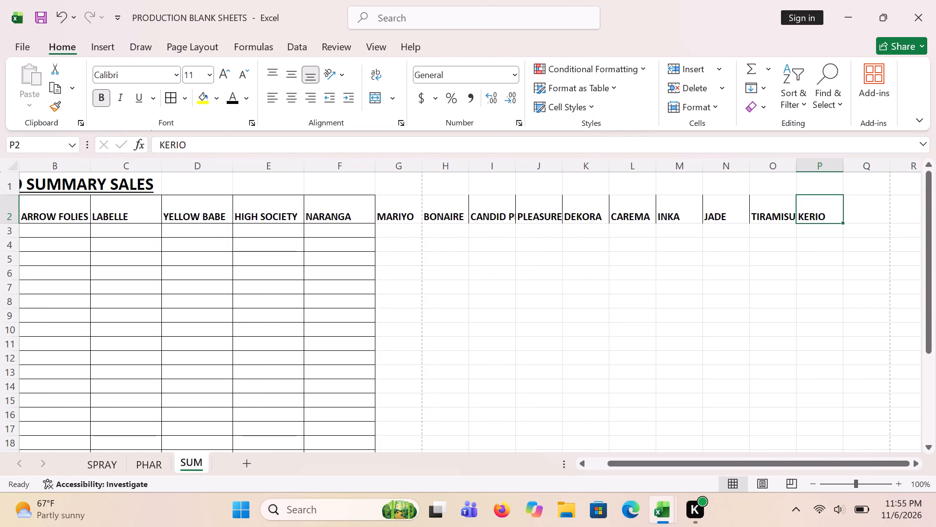
left_click(853, 210)
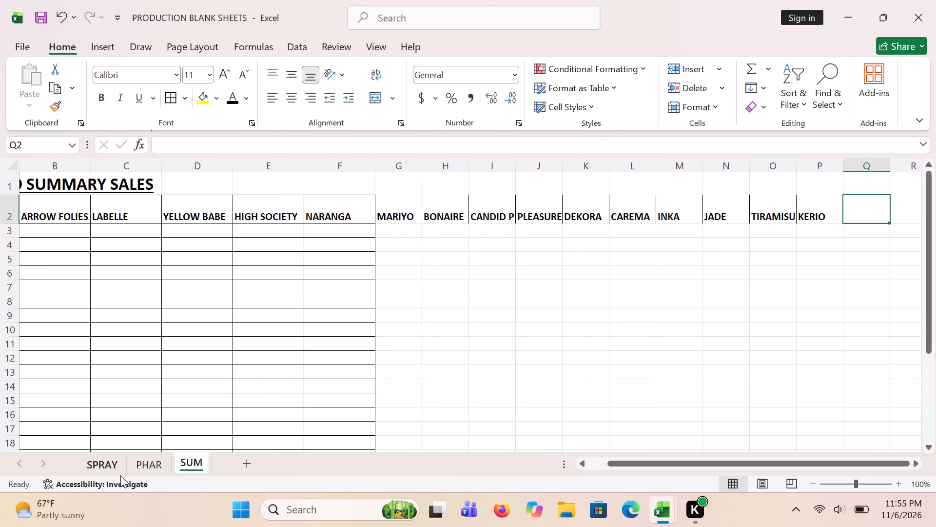
left_click(118, 465)
scroll(82, 352, "down", 1)
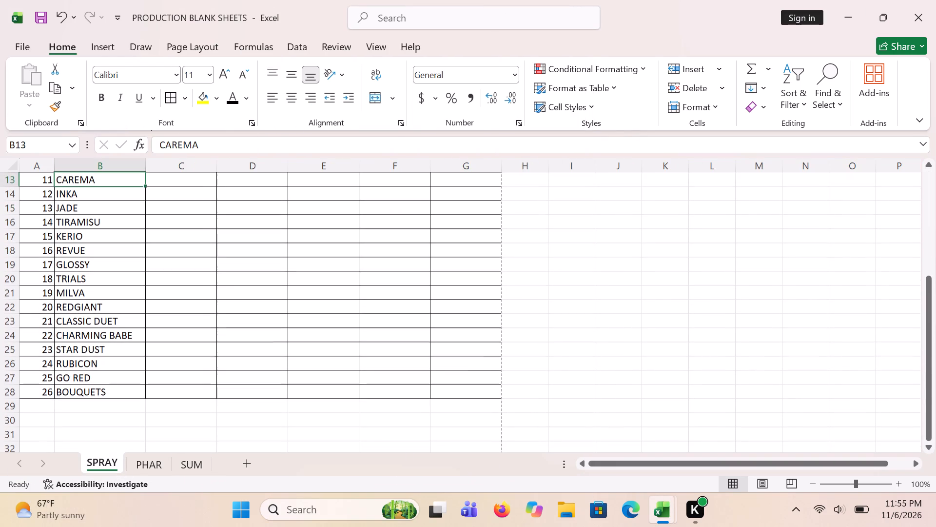
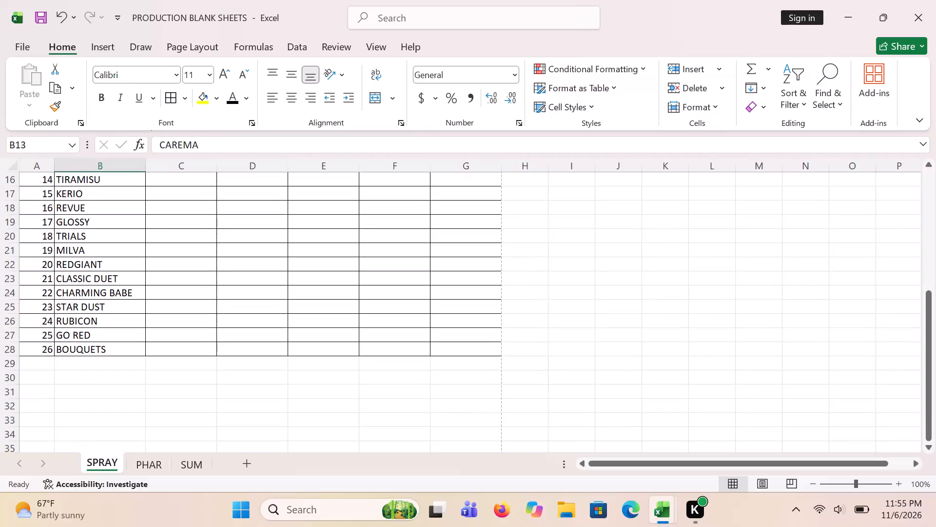
Compare the last filled header in row 2 of the SUM sheet with the SPRAY list to identify the sixteenth variety.
left_click(191, 461)
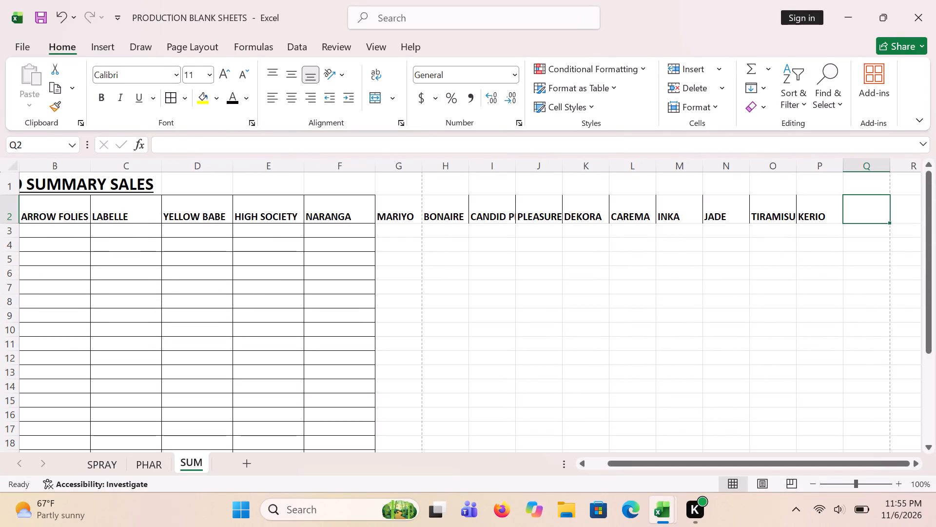
left_click(108, 463)
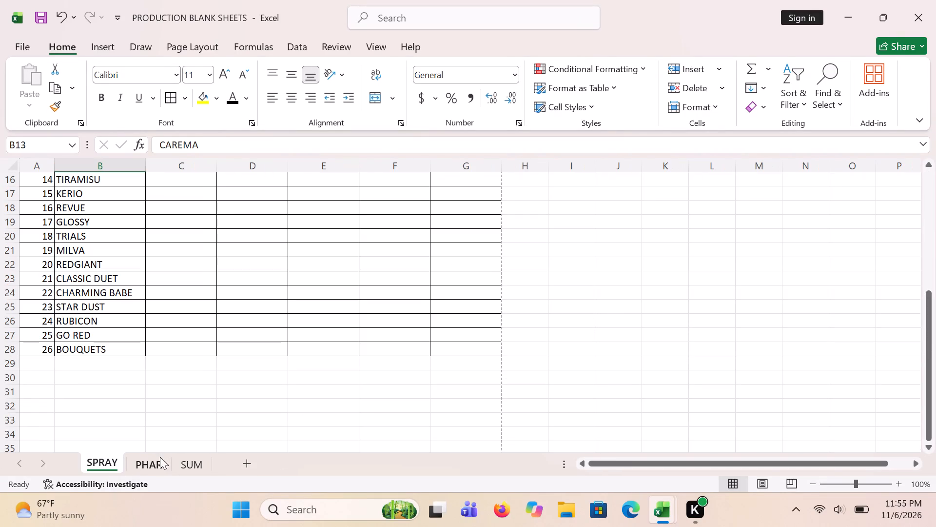
left_click(192, 470)
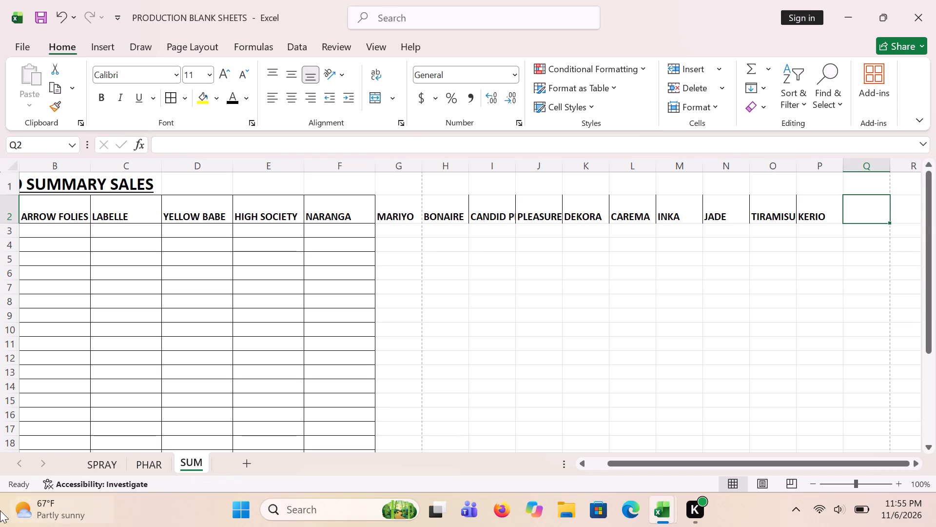
left_click(211, 413)
left_click(107, 460)
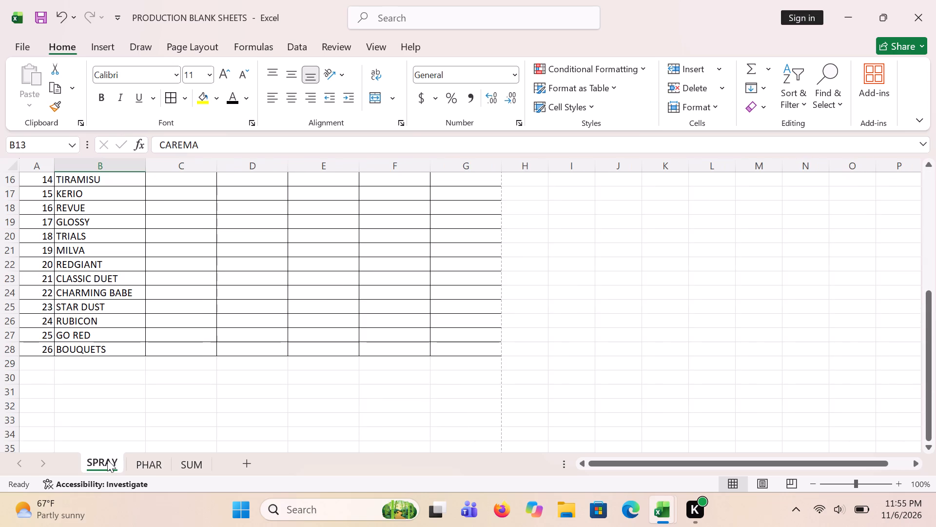
left_click(187, 465)
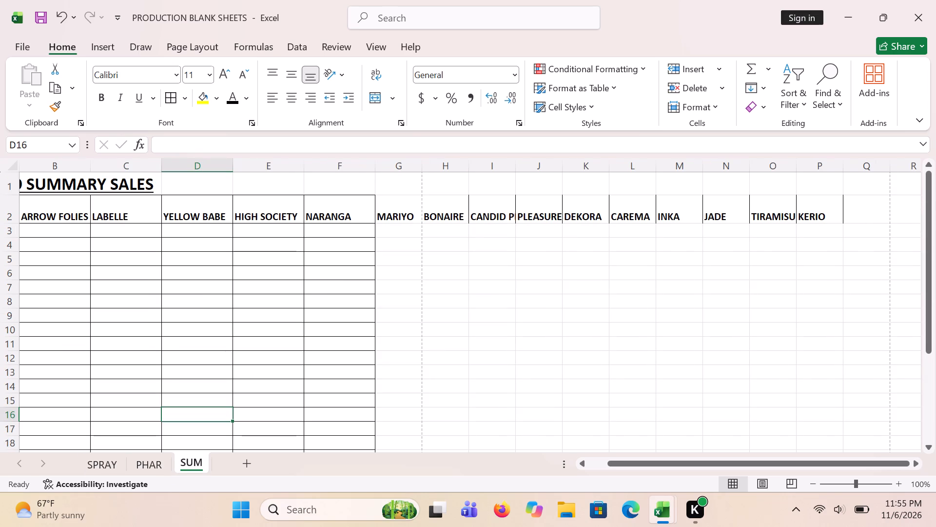
left_click(815, 217)
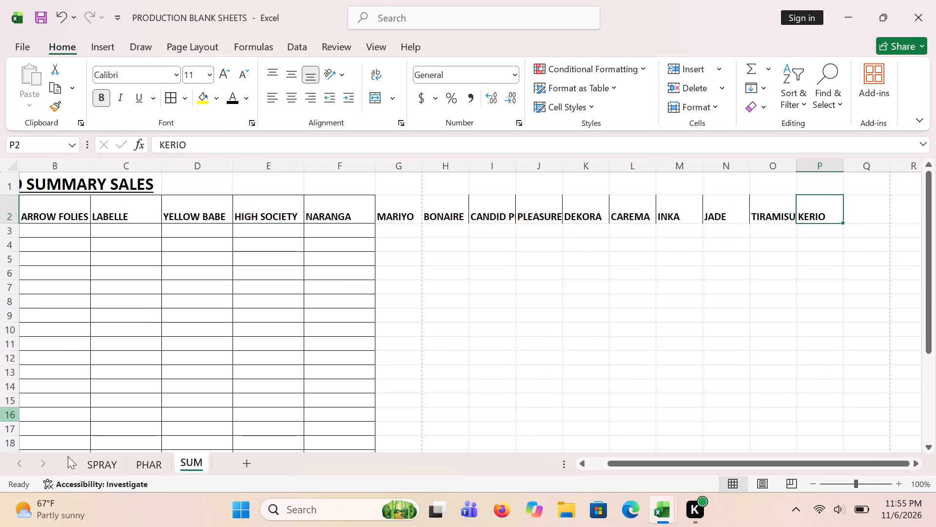
left_click(111, 465)
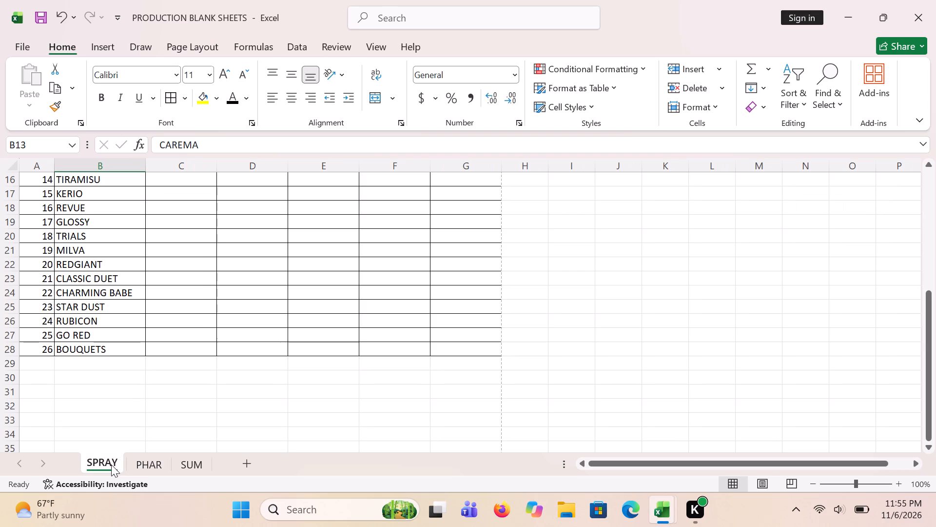
left_click(187, 466)
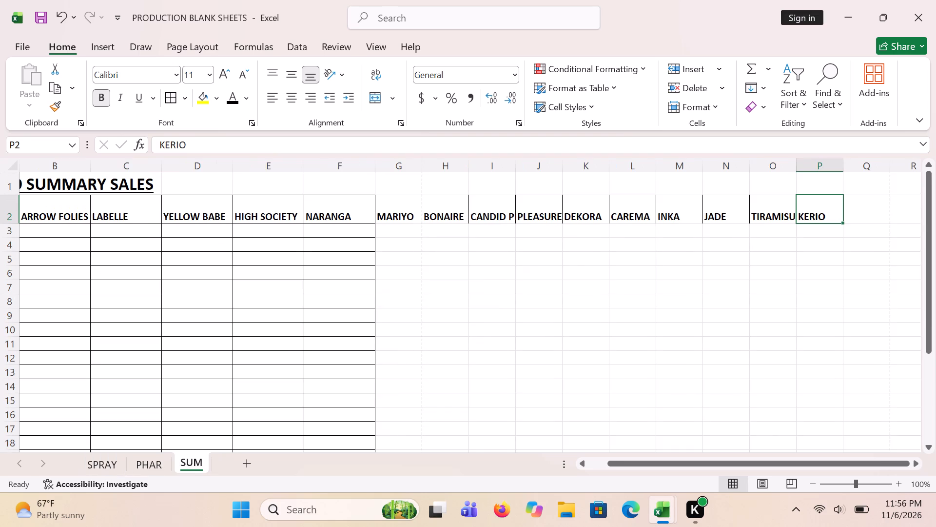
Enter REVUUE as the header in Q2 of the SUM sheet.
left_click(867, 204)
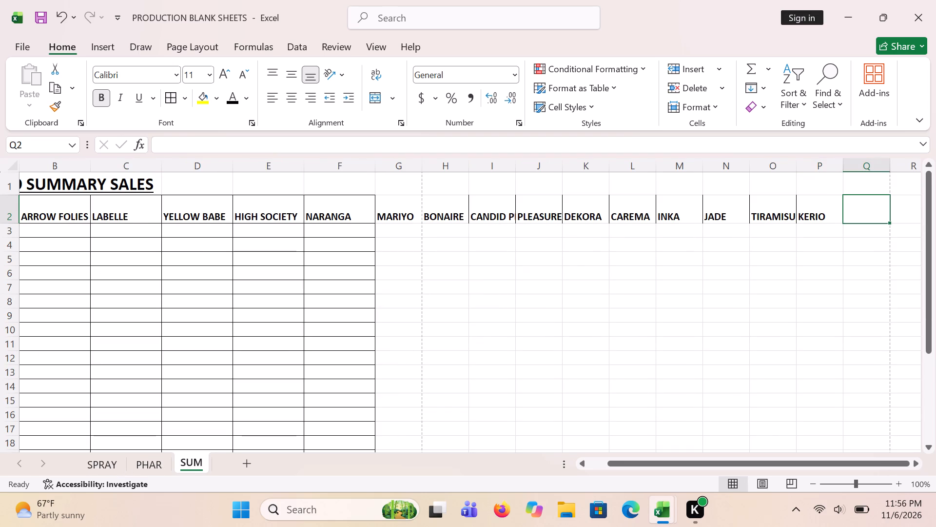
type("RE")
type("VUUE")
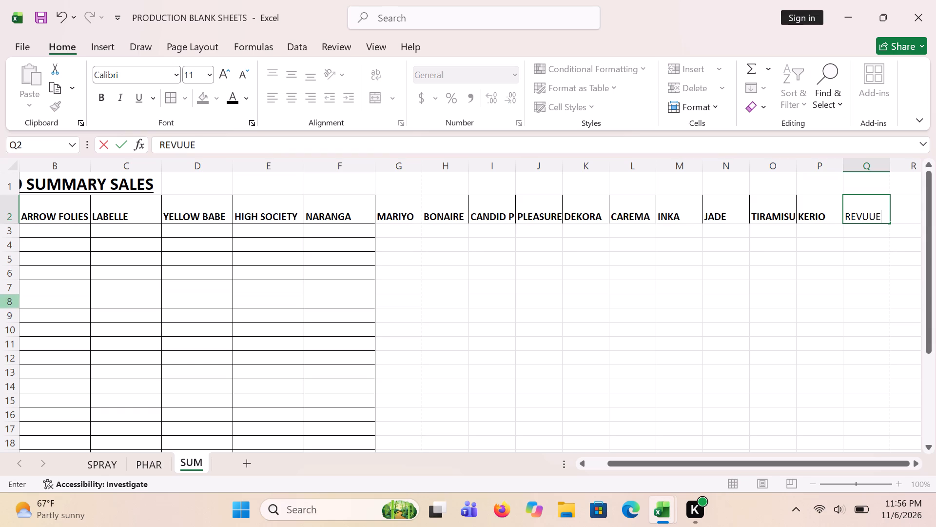
Recheck the sixteenth variety's spelling in the SPRAY list and correct the Q2 header in the SUM sheet to REVUE.
left_click(93, 464)
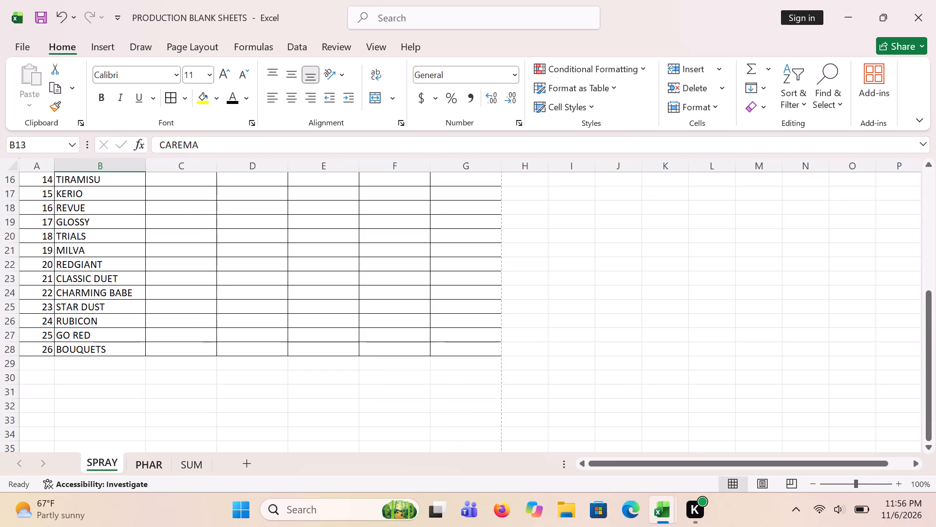
left_click(198, 468)
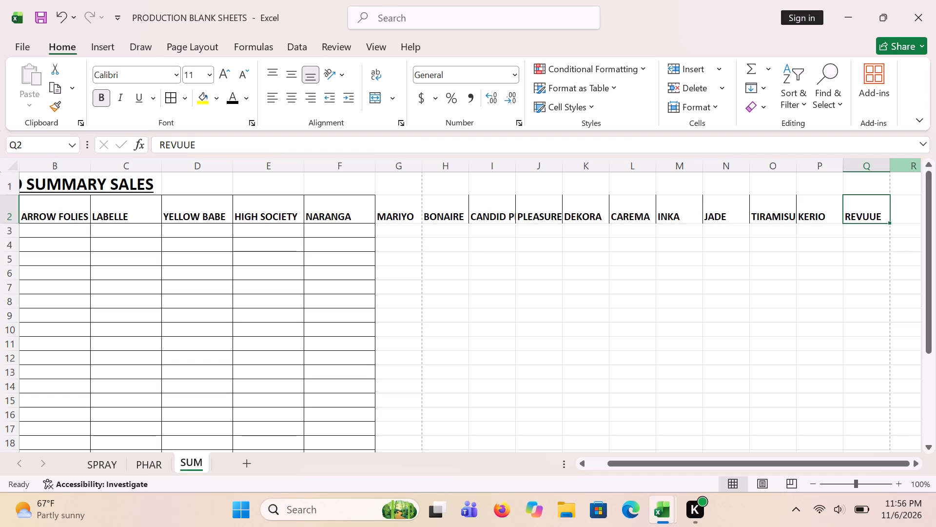
type("REV")
type("UUE")
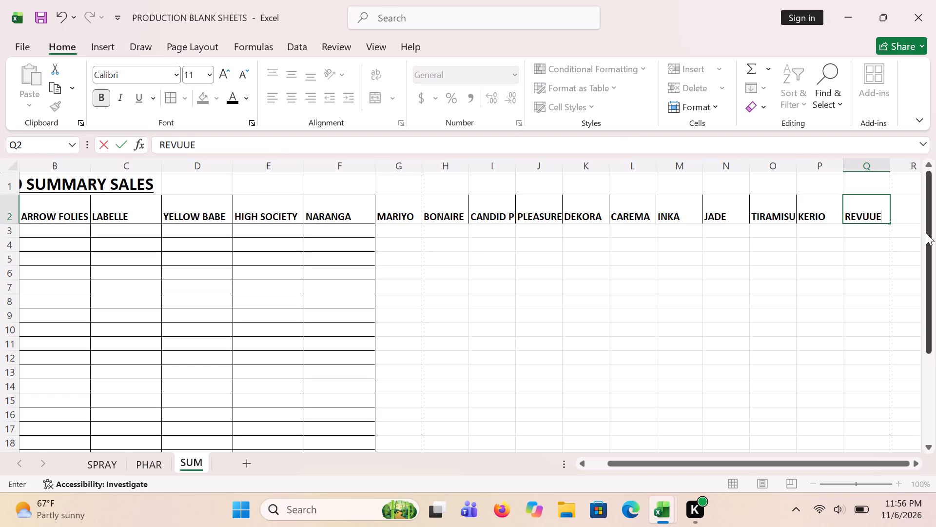
key("BackSpace")
key("BackSpace")
key("BackSpace")
key("BackSpace")
key("BackSpace")
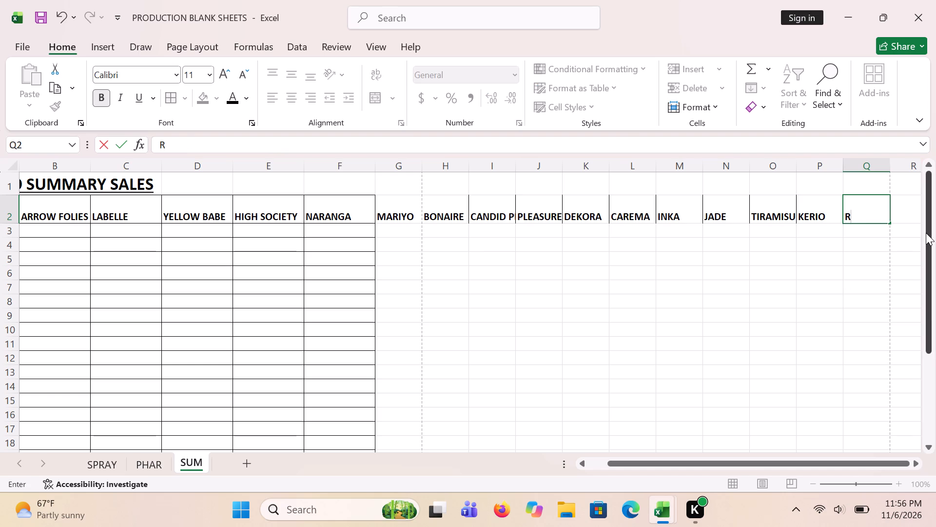
key("BackSpace")
type("RE")
type("VUE")
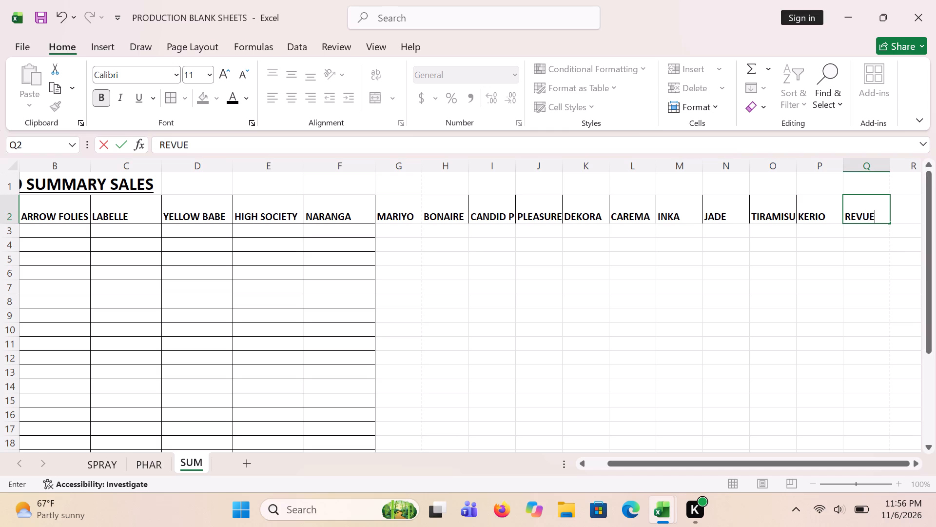
Look up the seventeenth SPRAY variety and enter GLOSSY as the header in R2 of the SUM sheet.
left_click(100, 465)
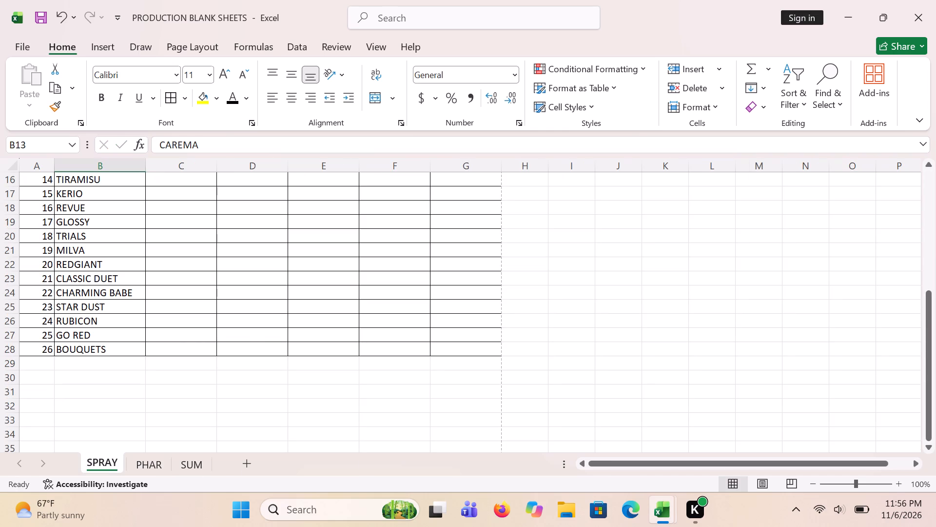
left_click(188, 464)
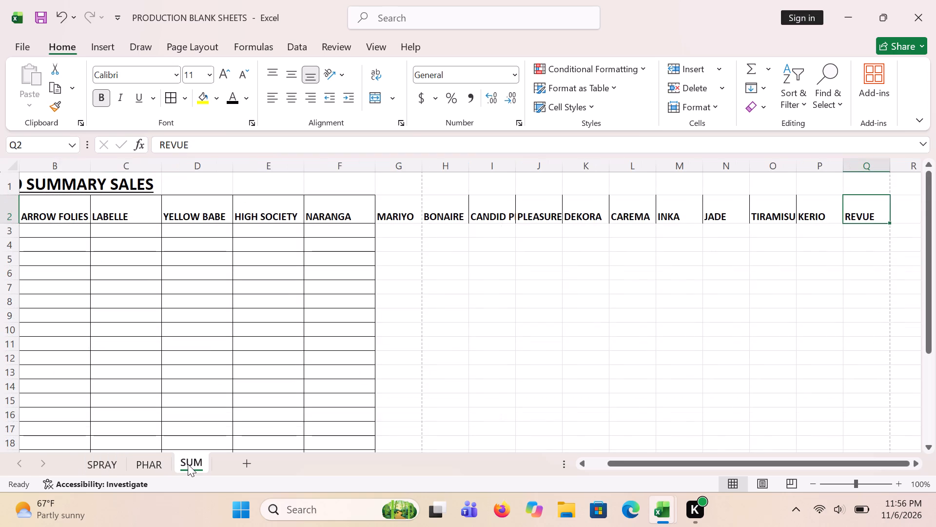
left_click(93, 466)
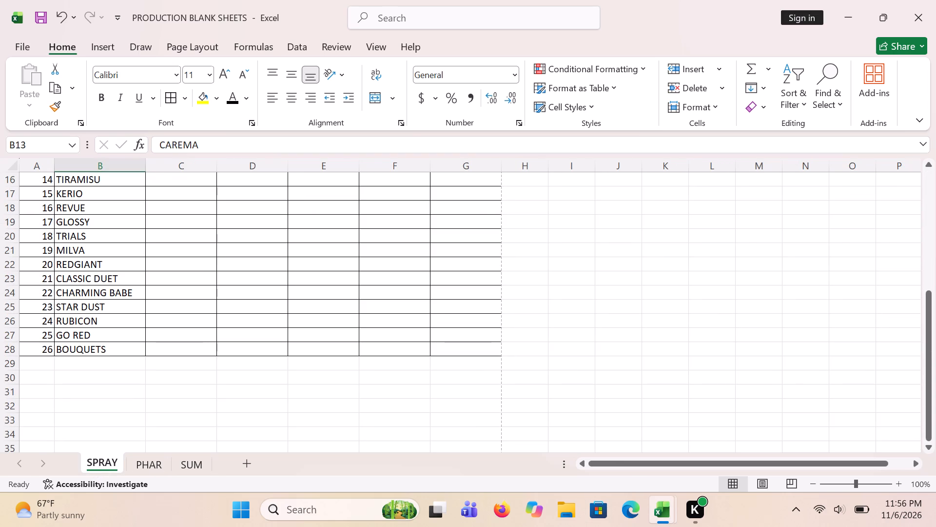
left_click(195, 461)
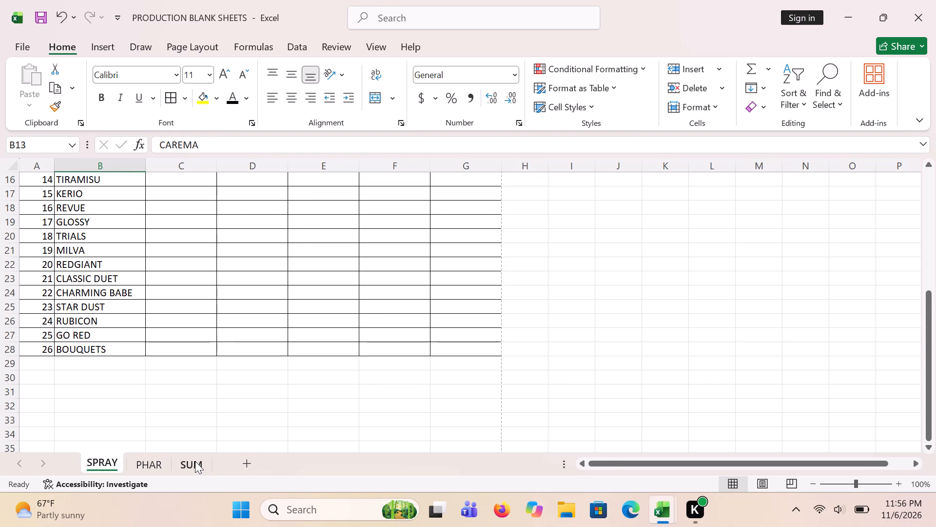
left_click(911, 210)
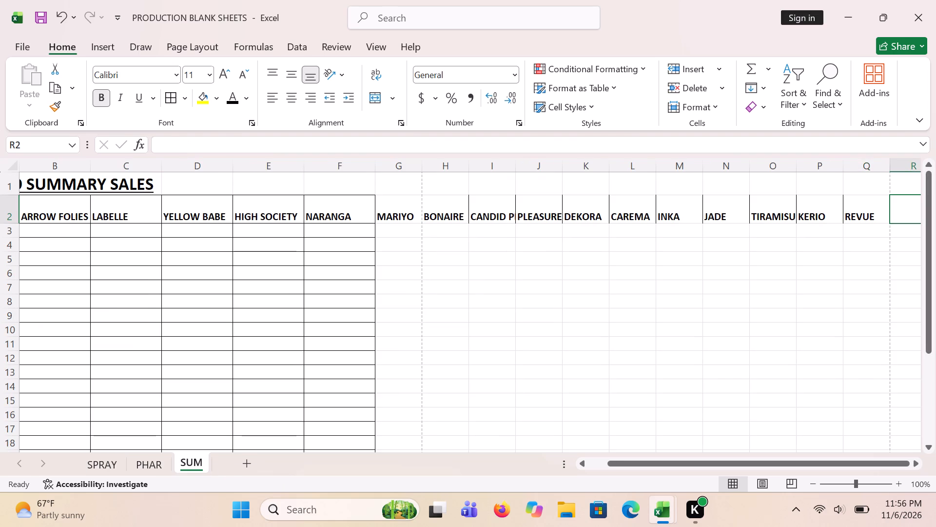
key("g")
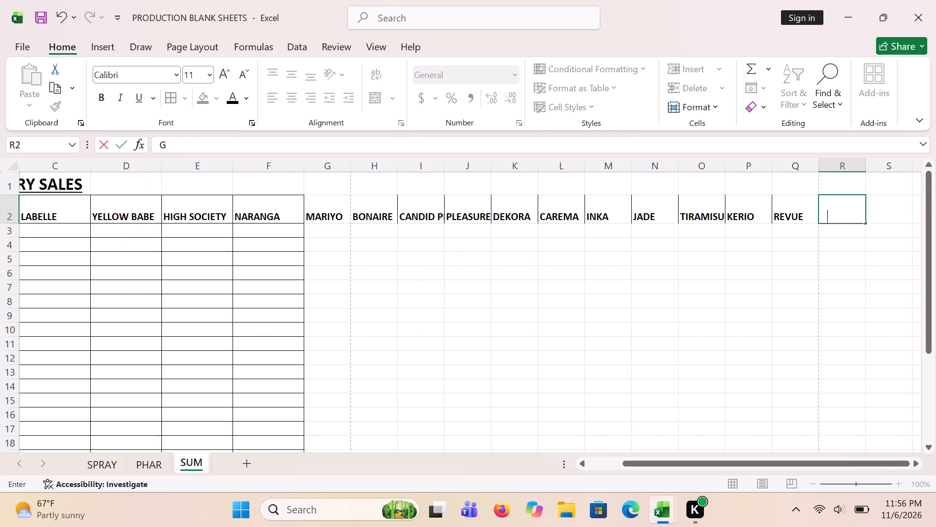
key("Left")
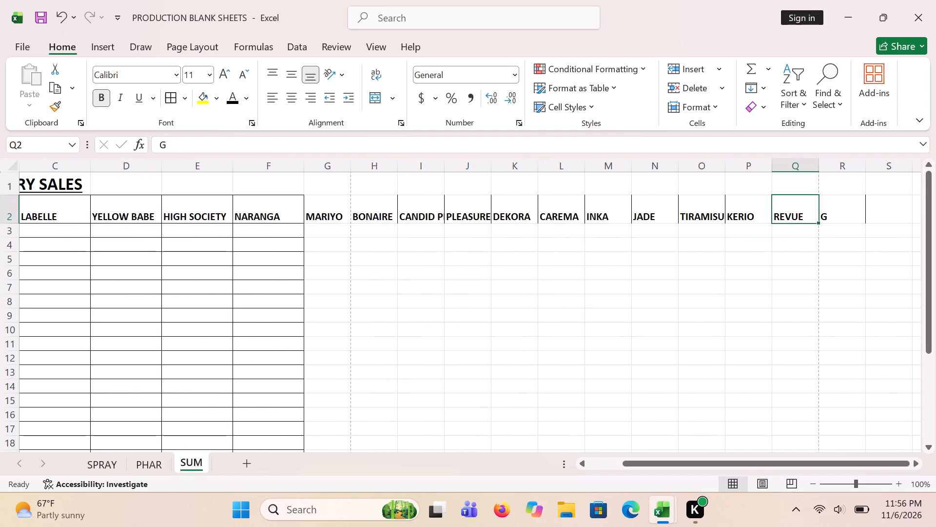
key("Right")
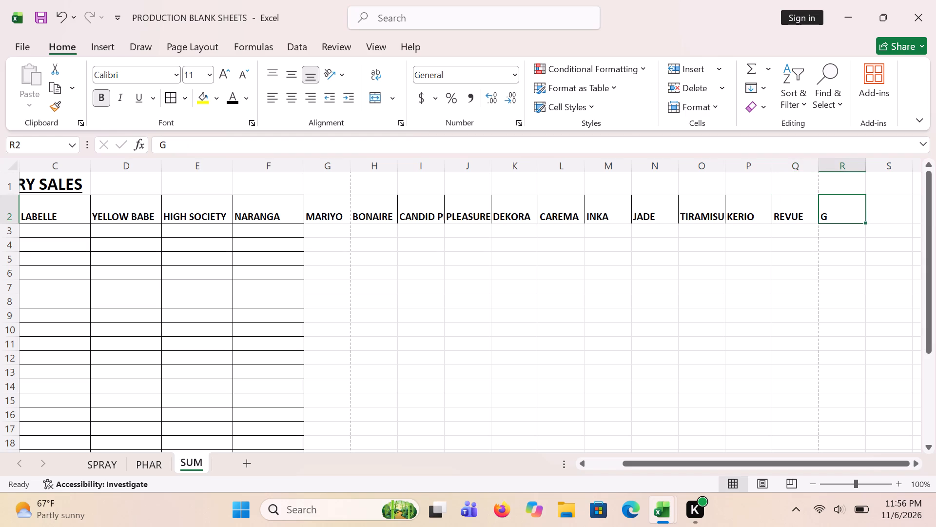
type("GLOSSY")
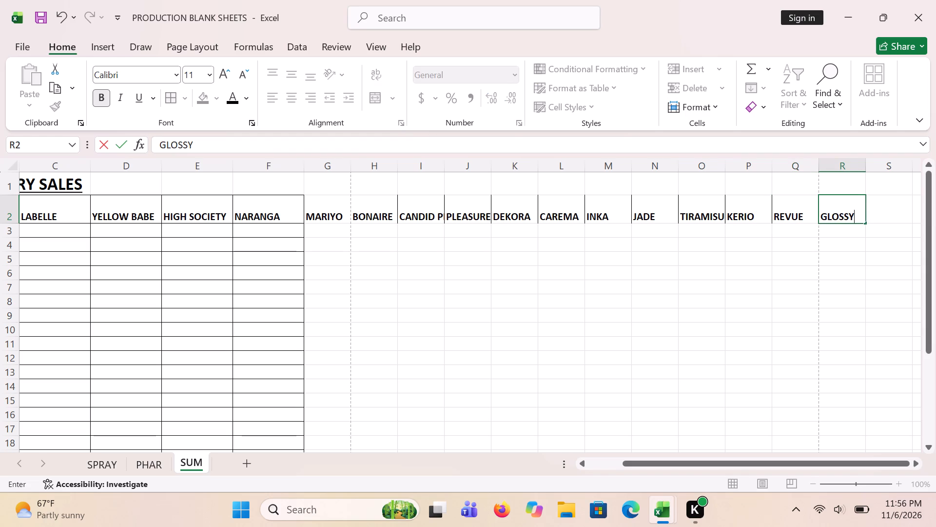
key("Tab")
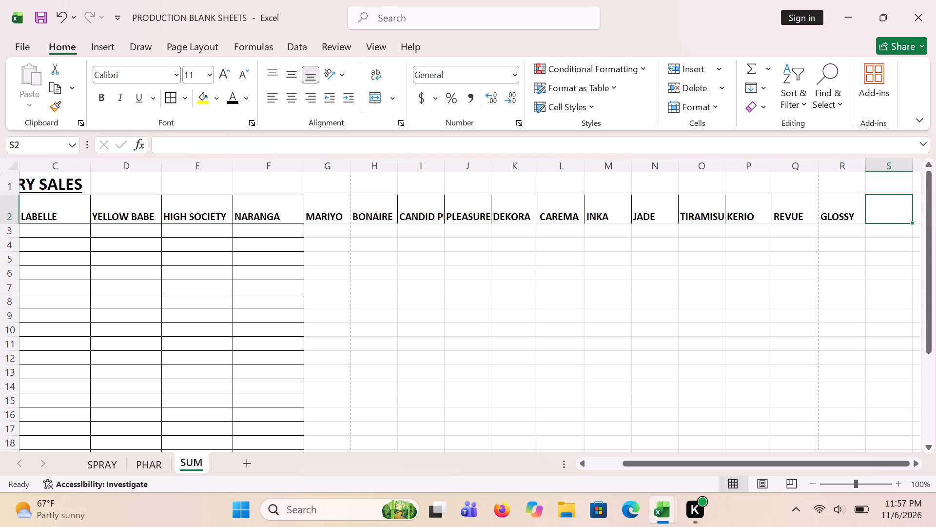
Look up the eighteenth and nineteenth SPRAY varieties and enter TRIALS in S2 and MILVA in T2 of the SUM sheet.
left_click(844, 210)
left_click(888, 210)
left_click(90, 468)
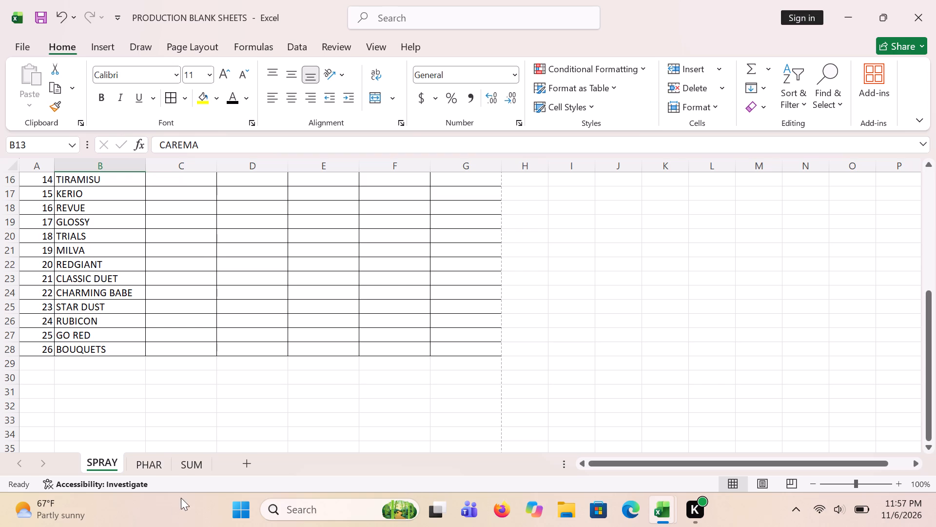
left_click(195, 463)
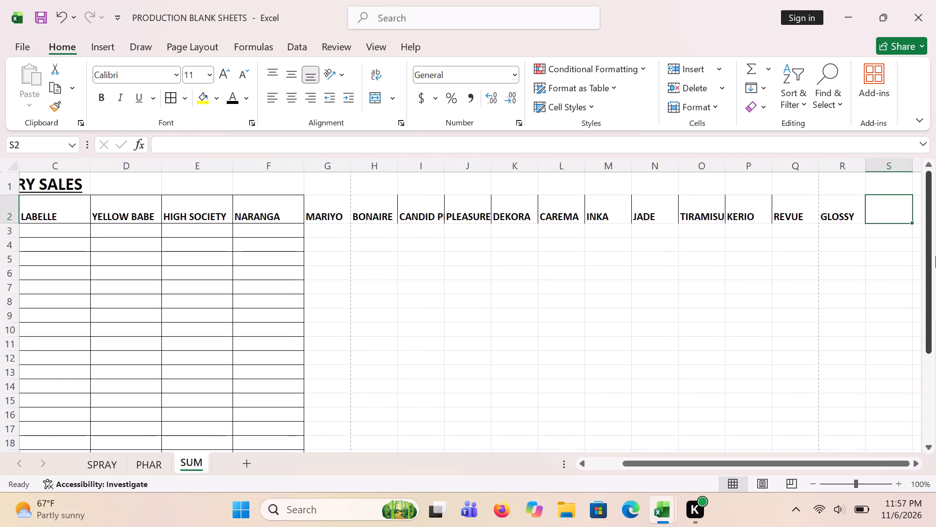
type("TRIALS")
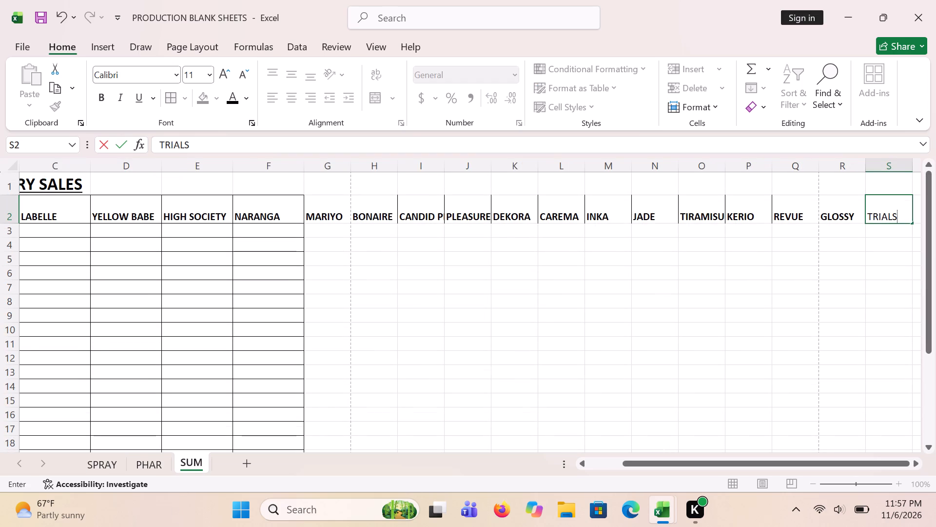
key("Tab")
type("MILVA")
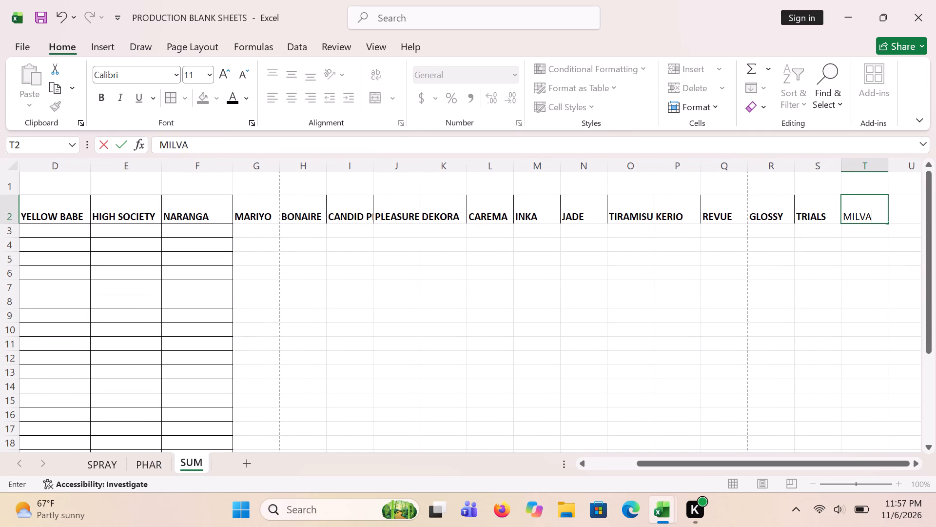
key("Tab")
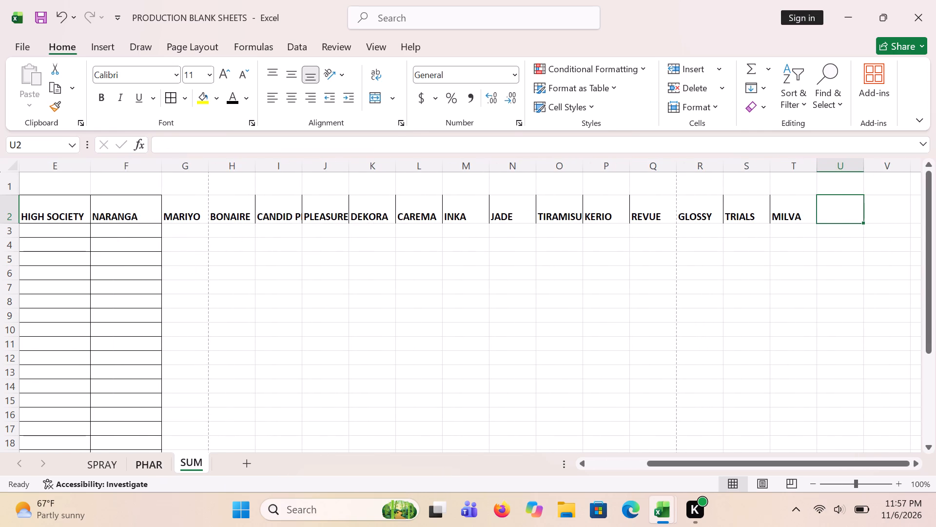
Look up the twentieth SPRAY variety and enter REDGIANT as the header in U2 of the SUM sheet.
left_click(96, 467)
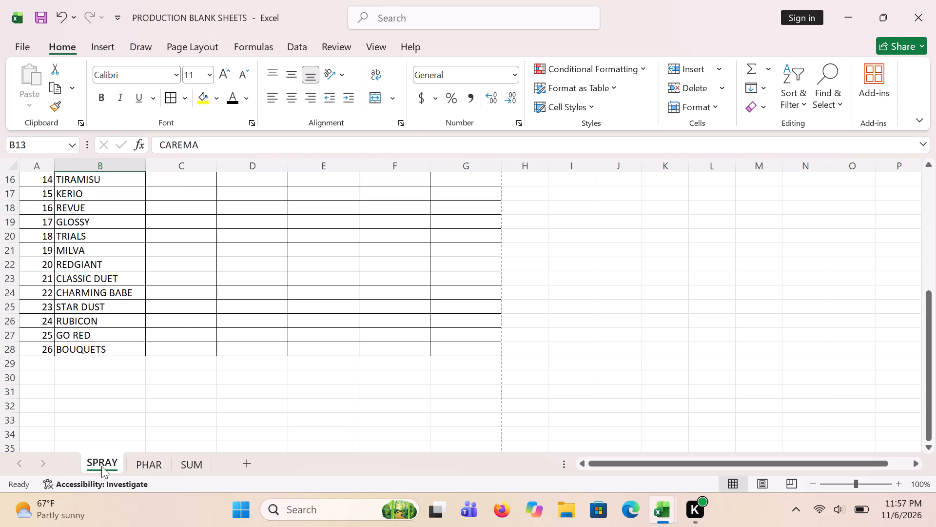
left_click(195, 464)
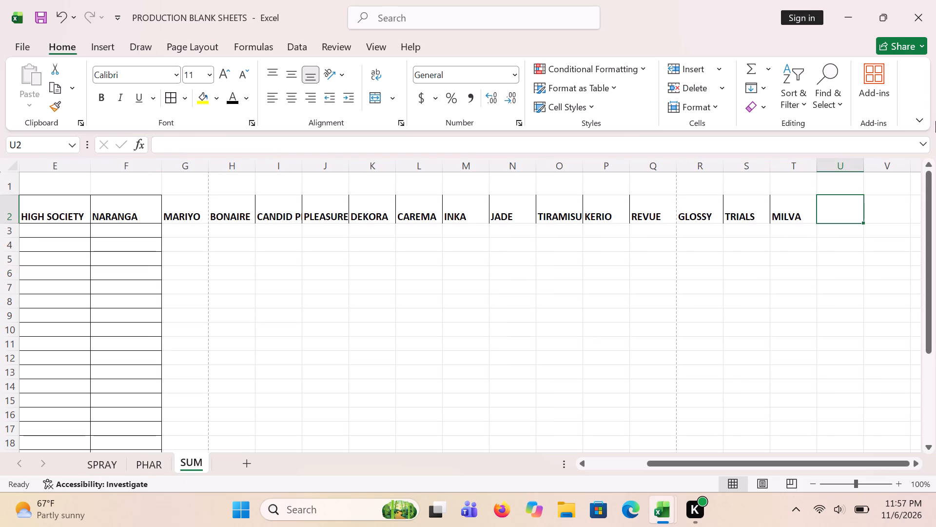
type("RED")
type("GIANT")
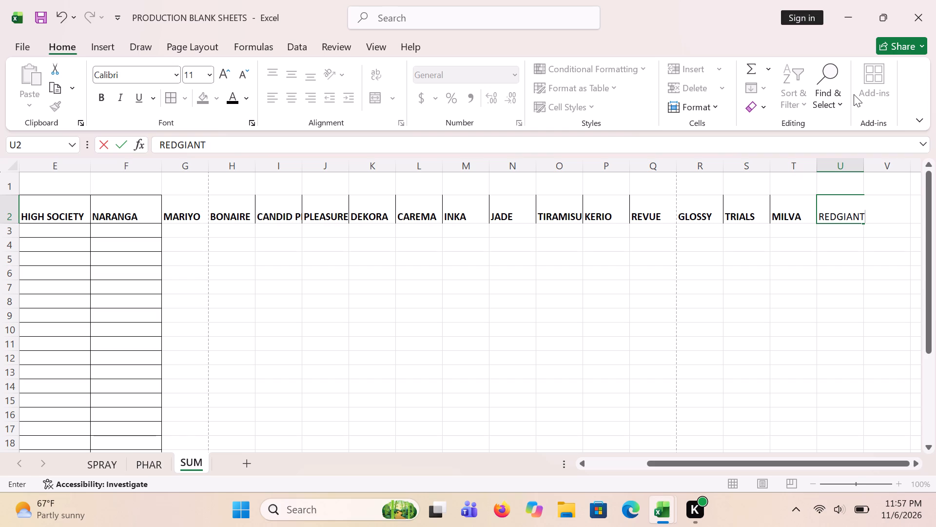
key("Tab")
Look up the twenty-first SPRAY variety and enter CLASSIC DUET as the header in V2 of the SUM sheet.
left_click(115, 463)
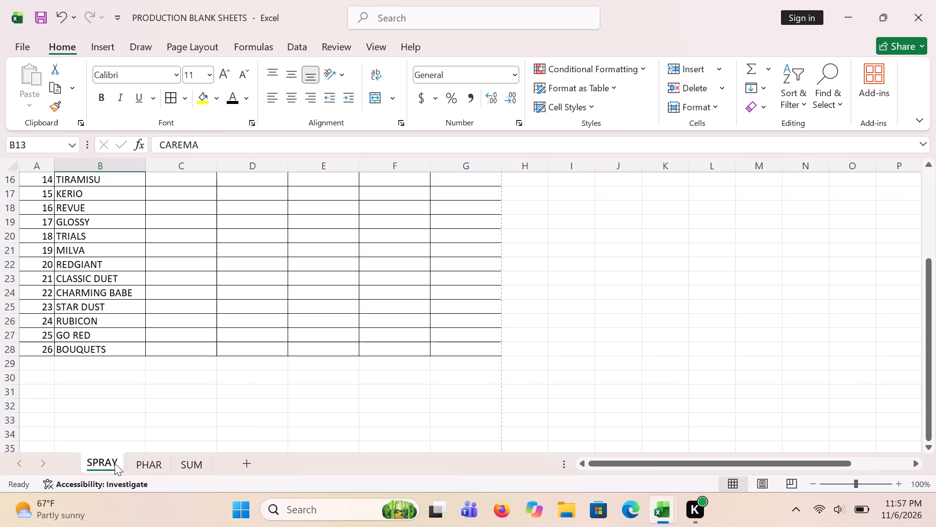
left_click(190, 468)
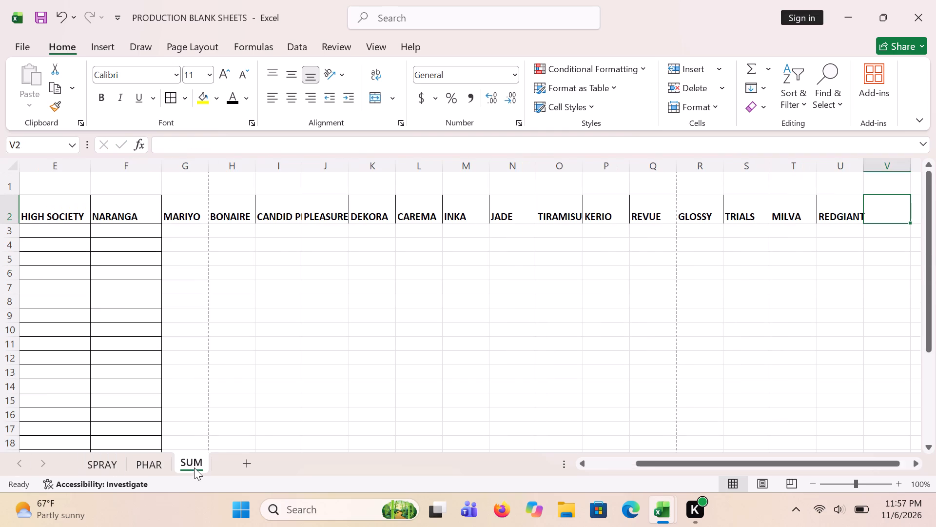
left_click(96, 457)
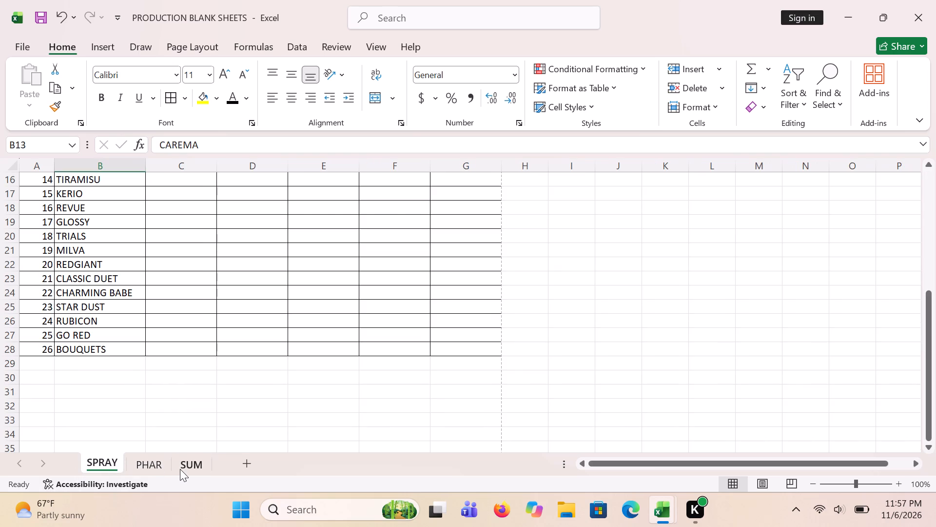
left_click(183, 469)
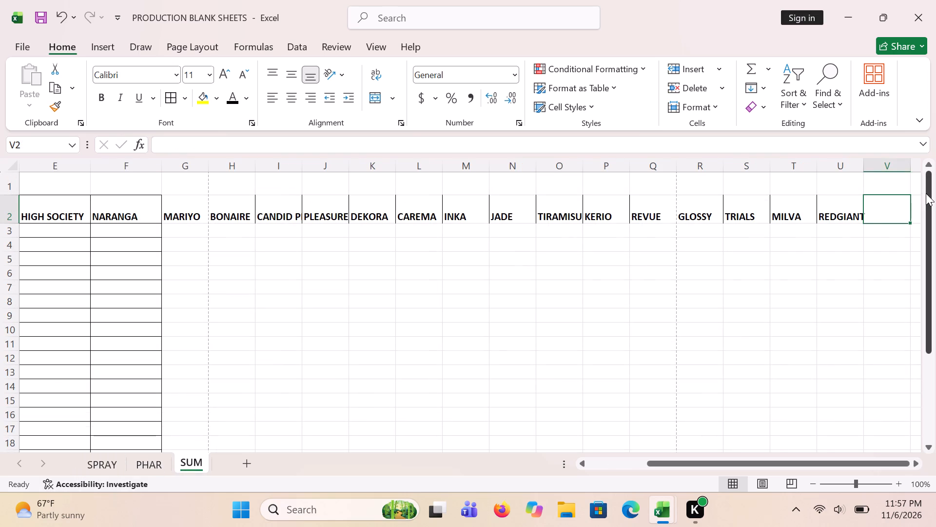
type("CLASSIC")
key("space")
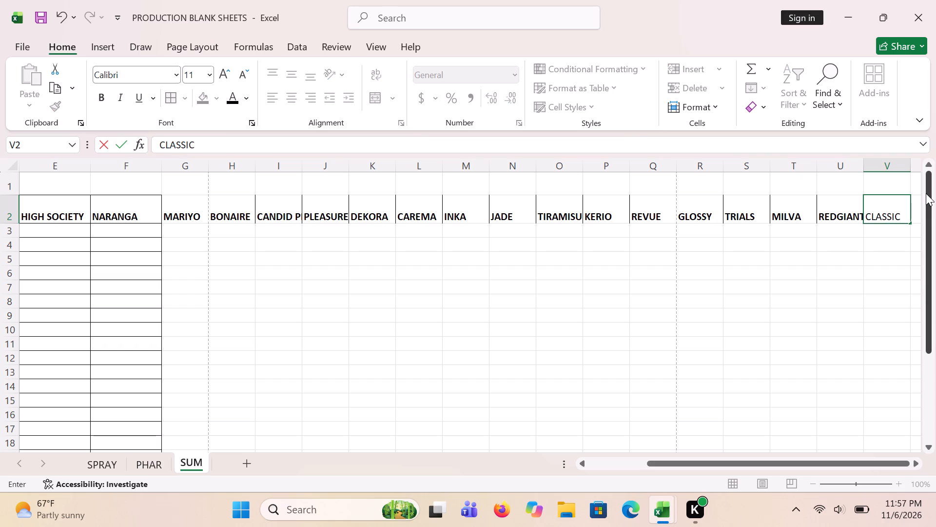
type("DUET")
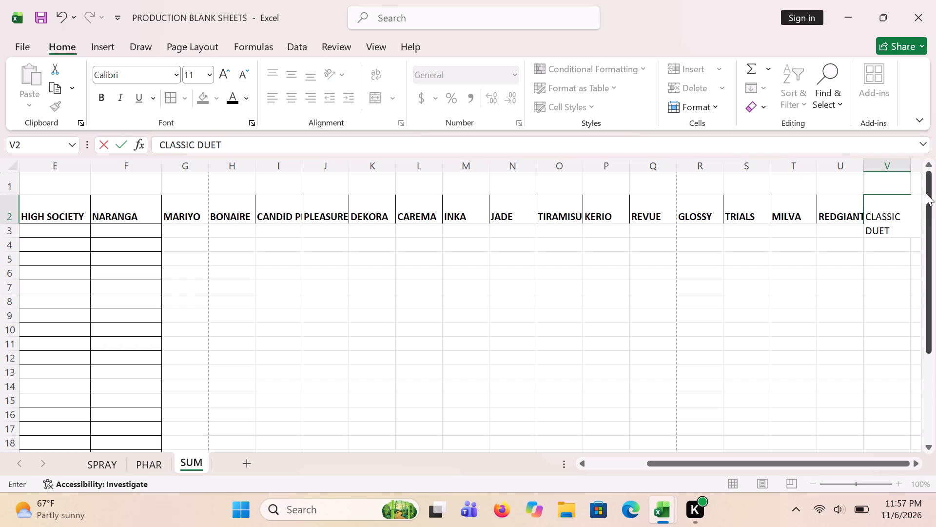
key("Return")
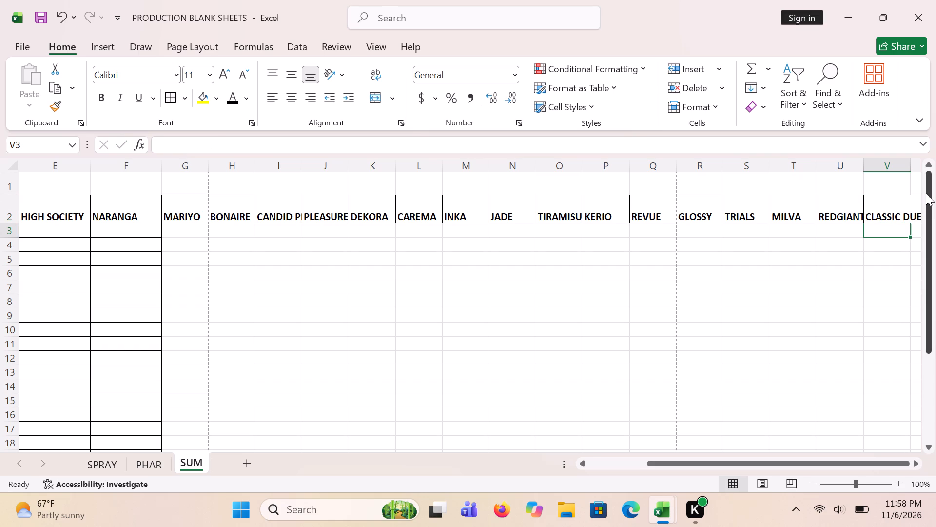
Look up the twenty-second SPRAY variety and enter CHARMINGBABE as the header in W2 of the SUM sheet.
key("Up")
key("Right")
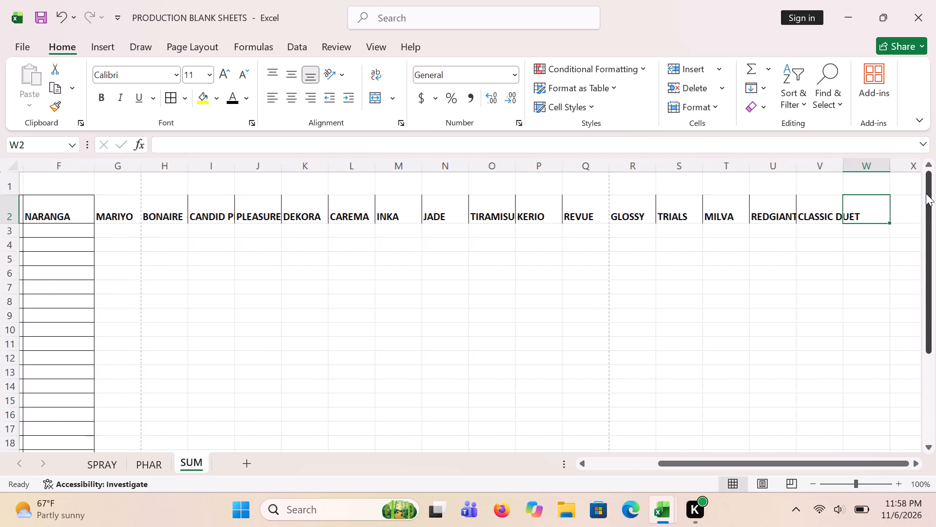
left_click(108, 465)
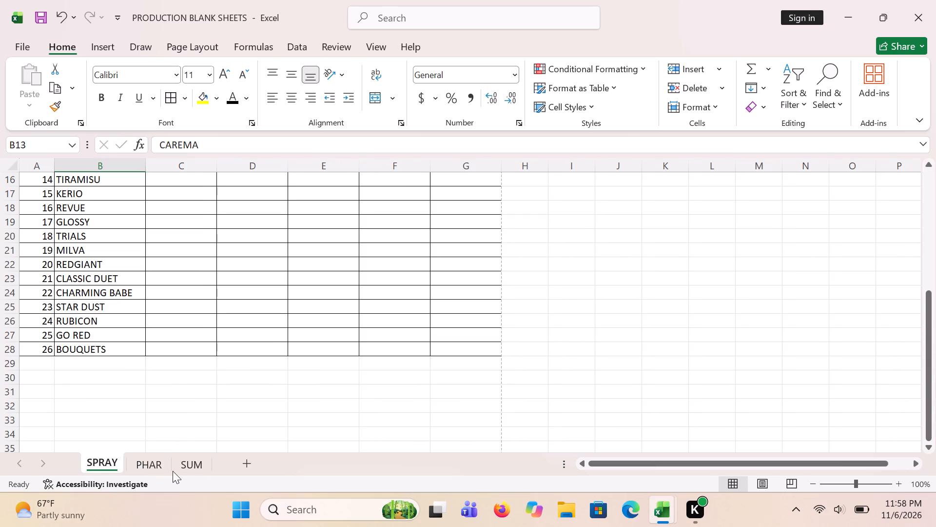
left_click(192, 465)
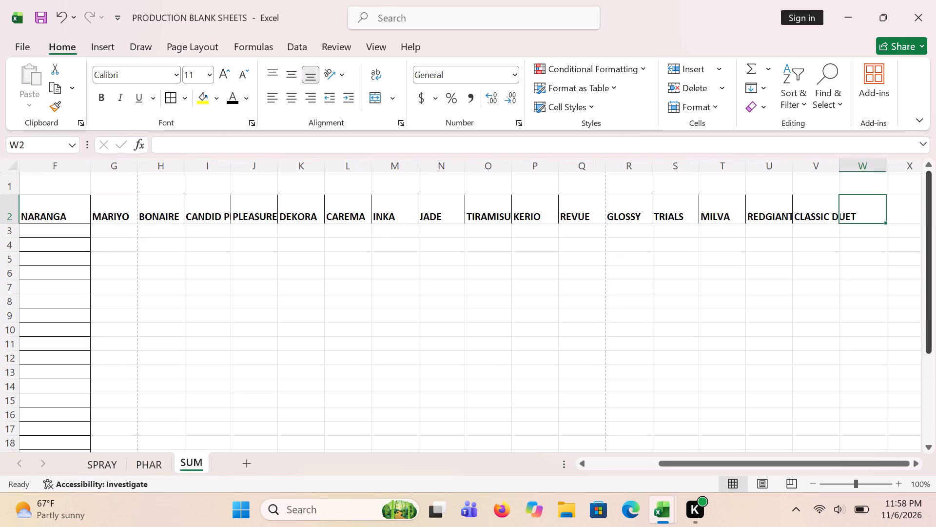
left_click(99, 465)
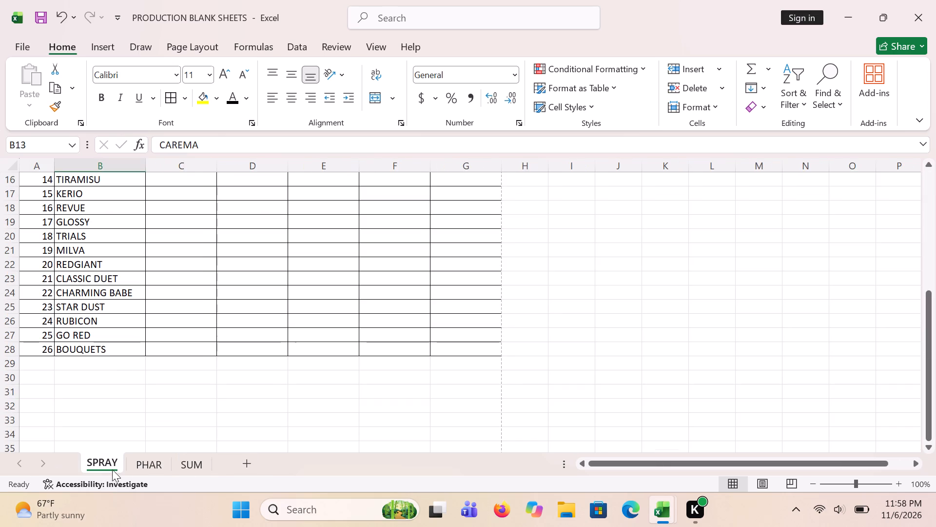
left_click(184, 464)
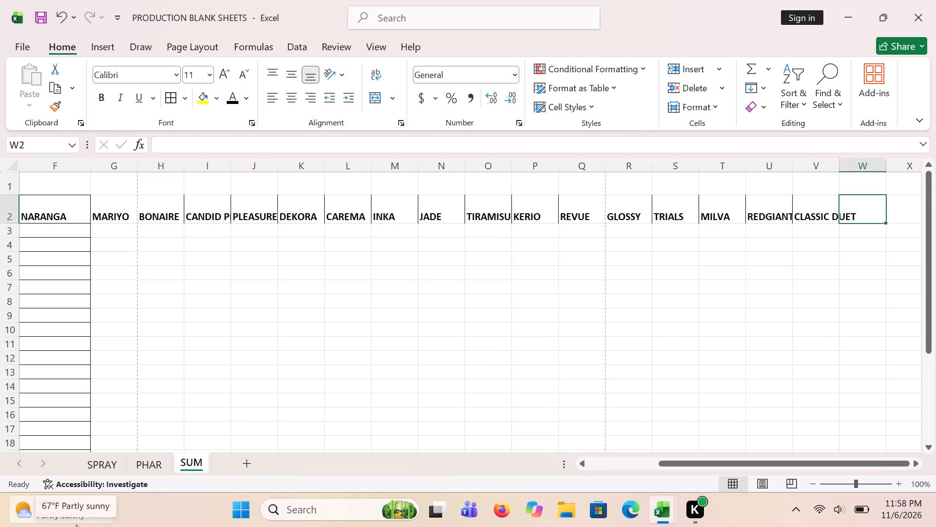
left_click(668, 370)
left_click(112, 469)
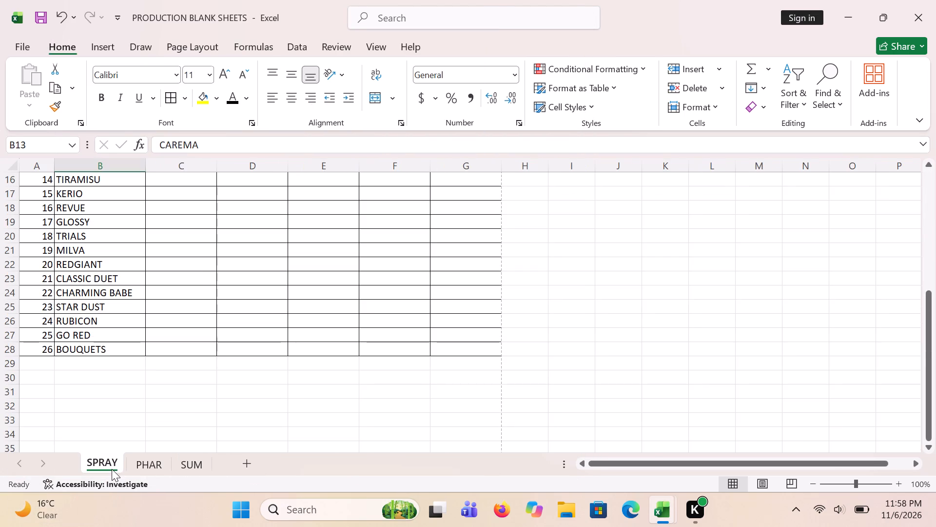
left_click(196, 466)
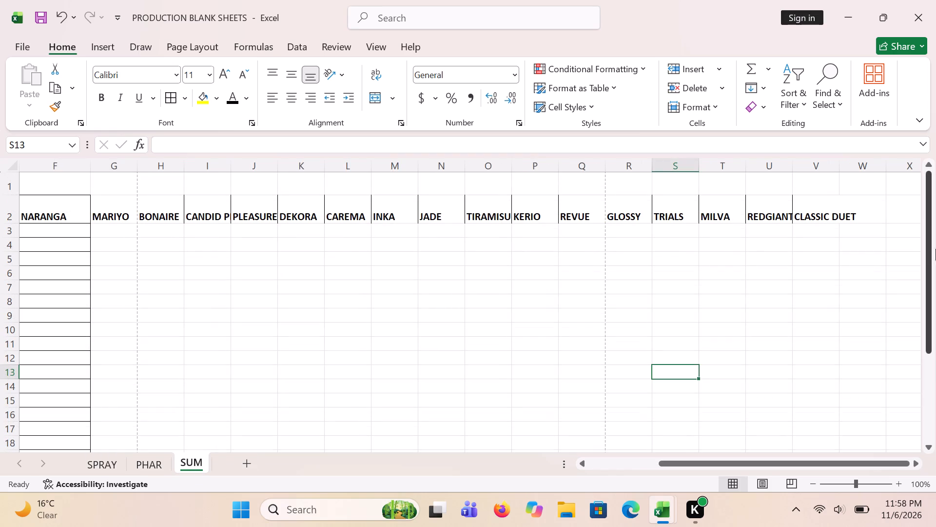
left_click(821, 218)
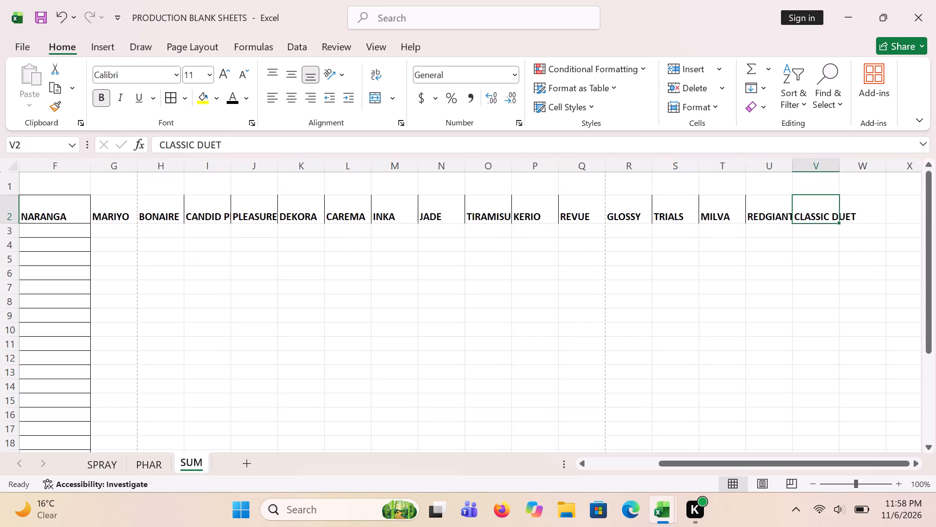
left_click(846, 210)
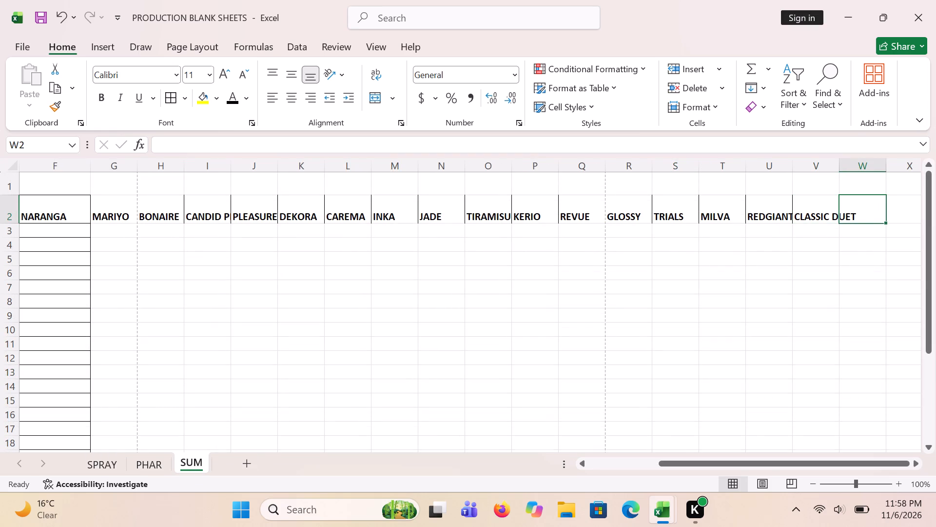
type("CHARMING")
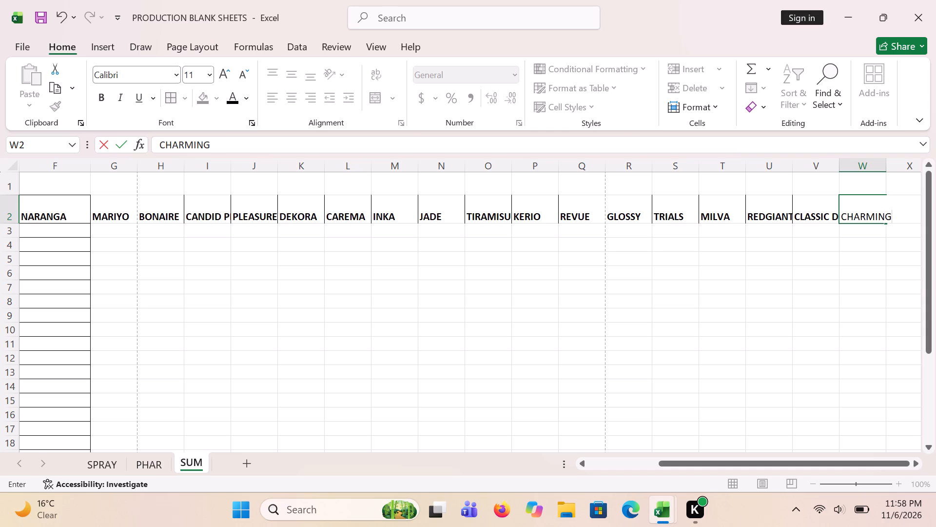
type("BA")
type("BE")
left_click(873, 255)
left_click(882, 208)
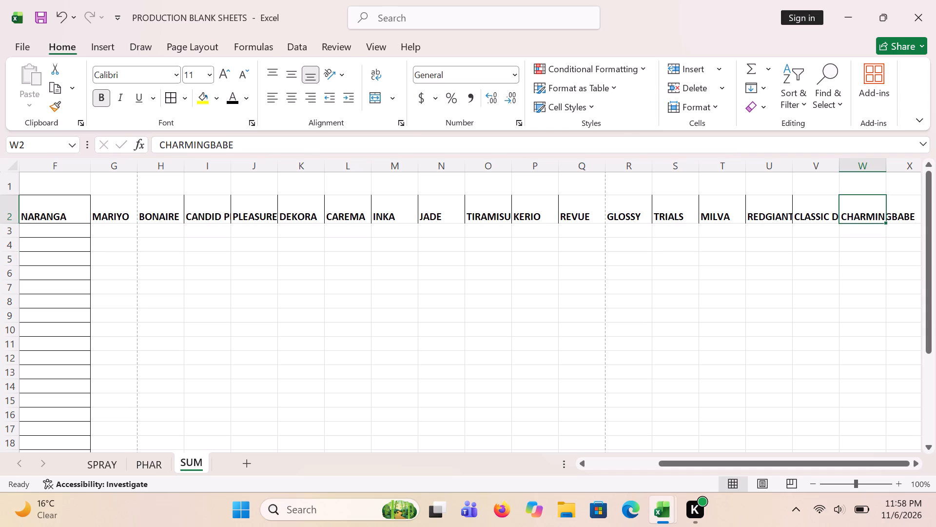
Look up the twenty-third SPRAY variety and enter STARDUST as the header in X2 of the SUM sheet.
key("Right")
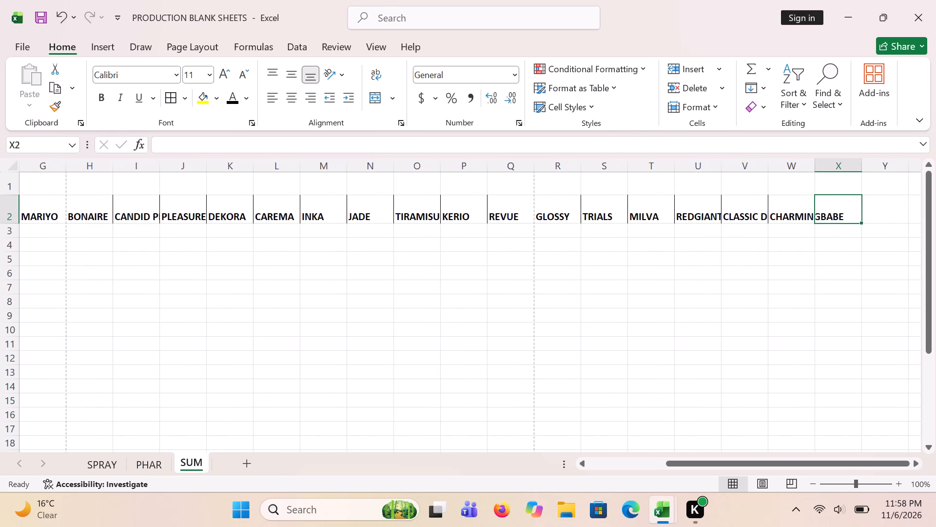
left_click(105, 467)
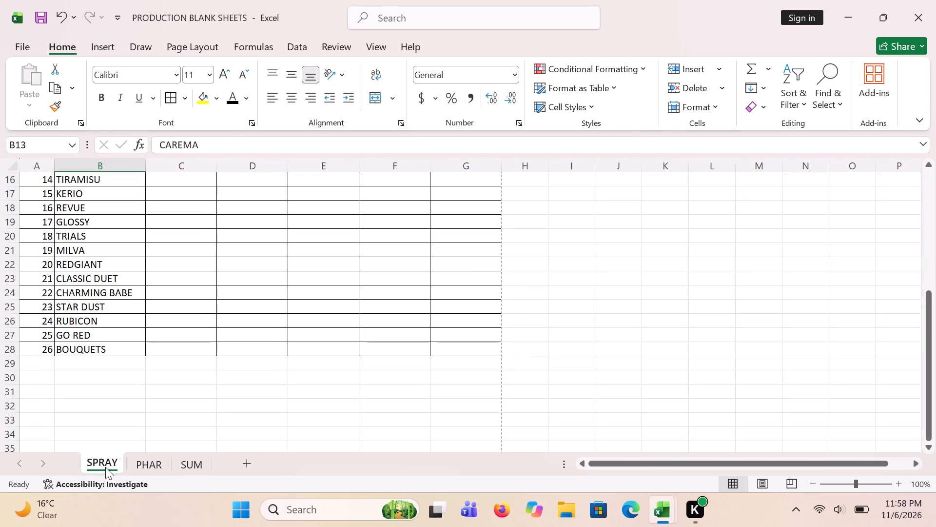
left_click(187, 464)
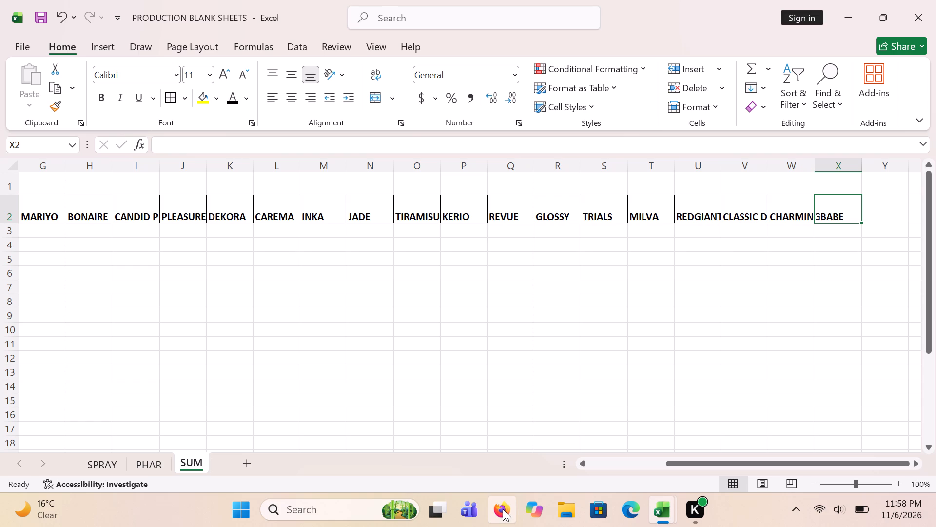
type("ST")
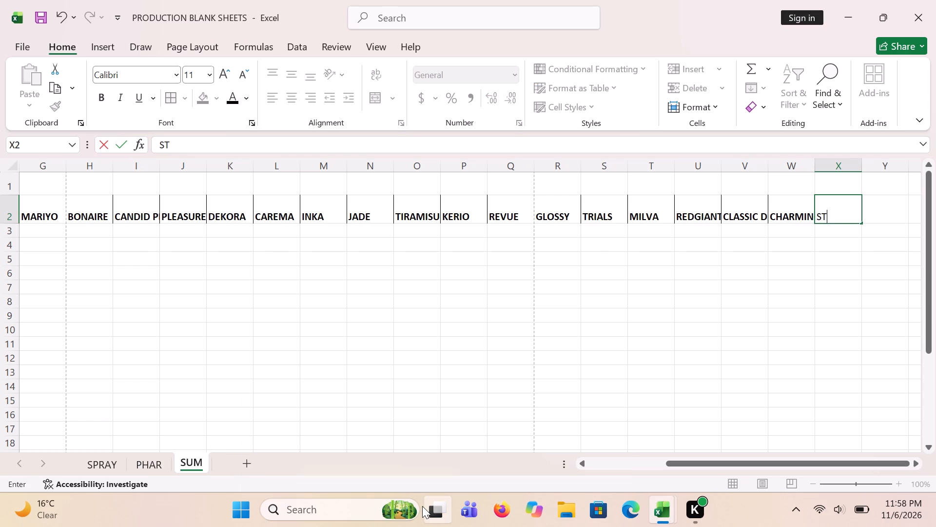
type("AR")
type("DUST")
key("Return")
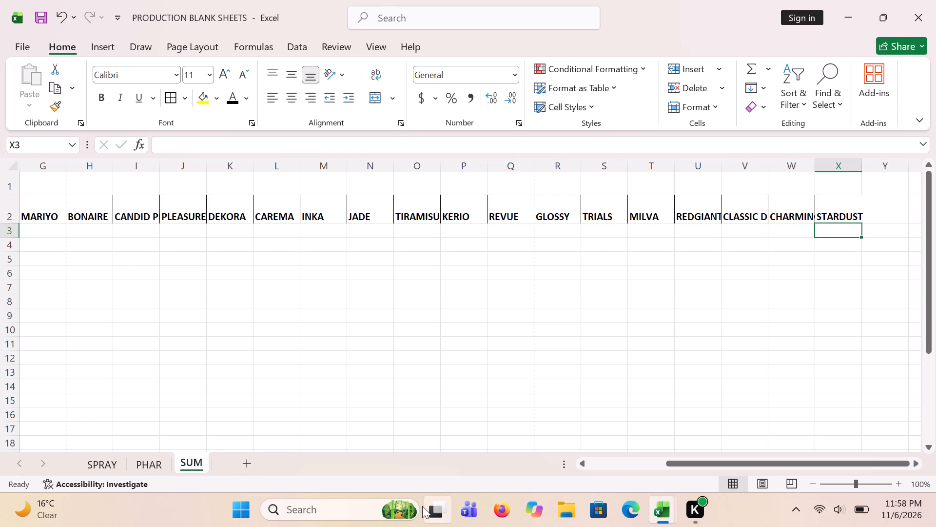
Save the workbook.
key("ctrl+s")
Look up the twenty-fourth SPRAY variety and enter RUUBICON as the header in Y2 of the SUM sheet.
left_click(111, 461)
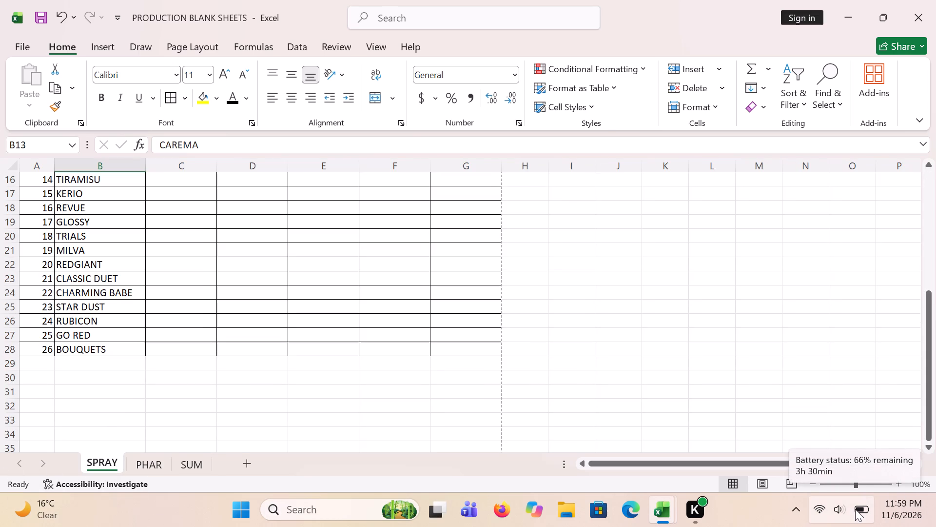
left_click(190, 461)
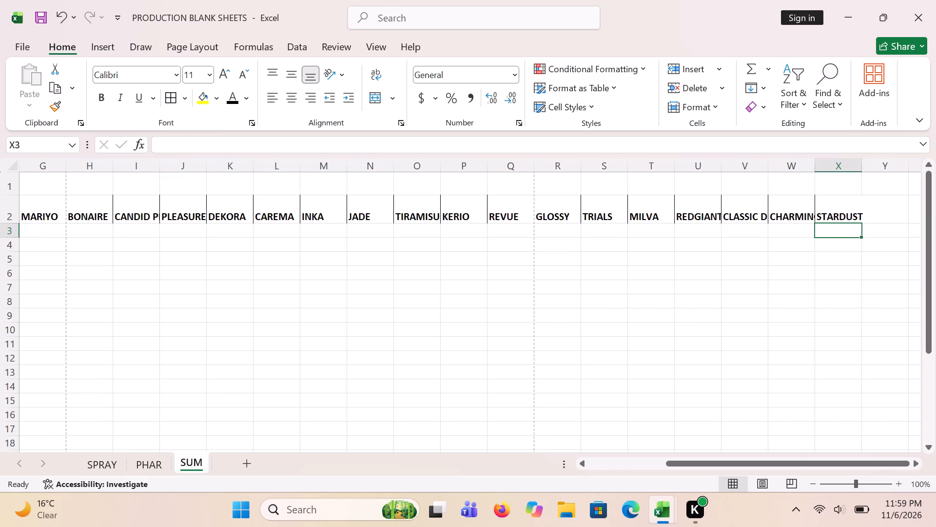
left_click(888, 219)
type("RUUBICON")
key("Tab")
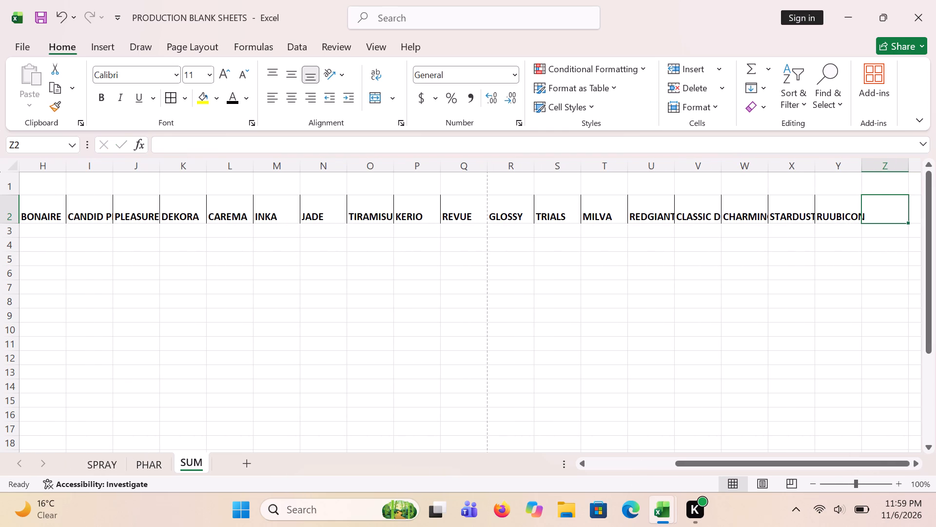
Look up the twenty-fifth SPRAY variety and enter GO RED as the header in Z2 of the SUM sheet.
left_click(110, 459)
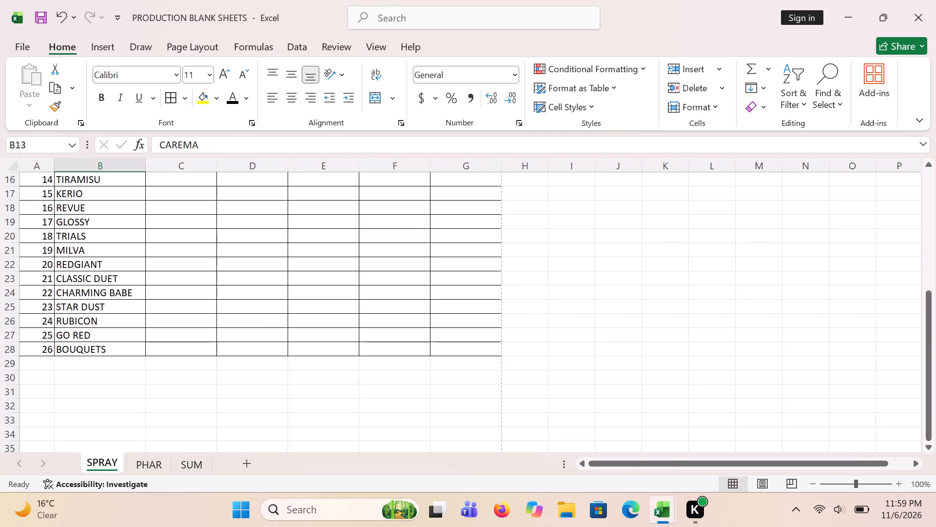
left_click(186, 466)
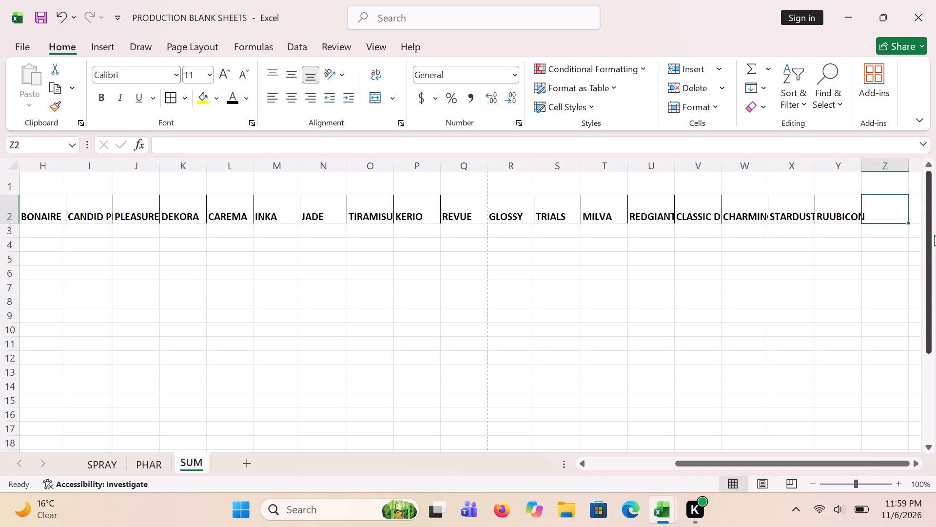
type("GO RED")
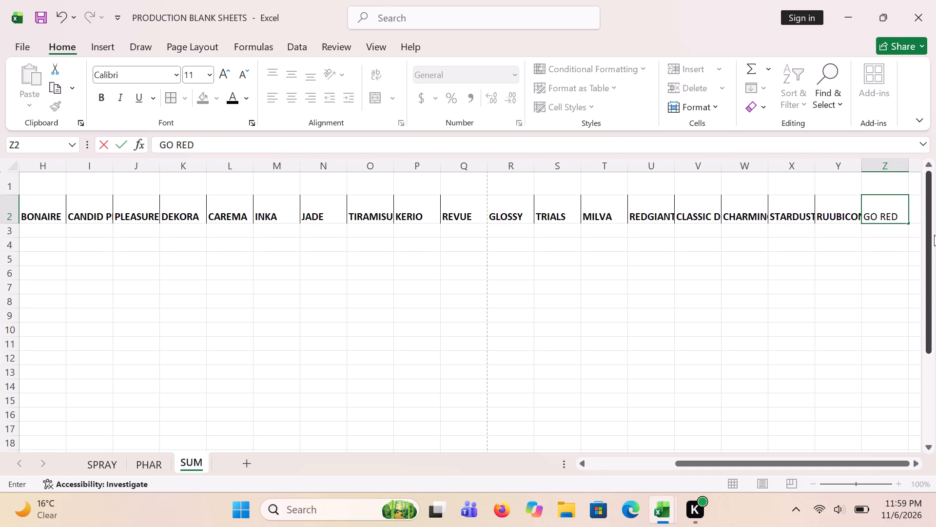
key("Tab")
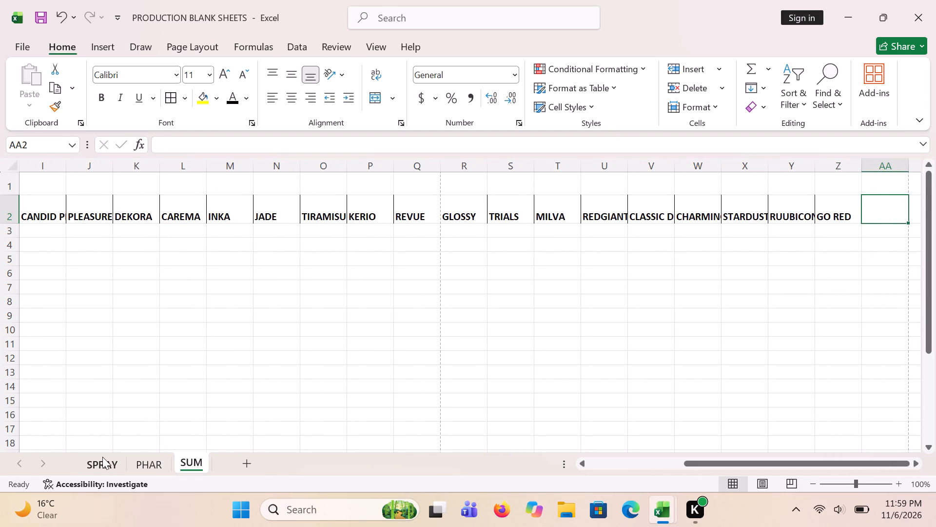
Look up the twenty-sixth SPRAY variety and enter BOUQUETS as the header in AA2 of the SUM sheet.
left_click(103, 456)
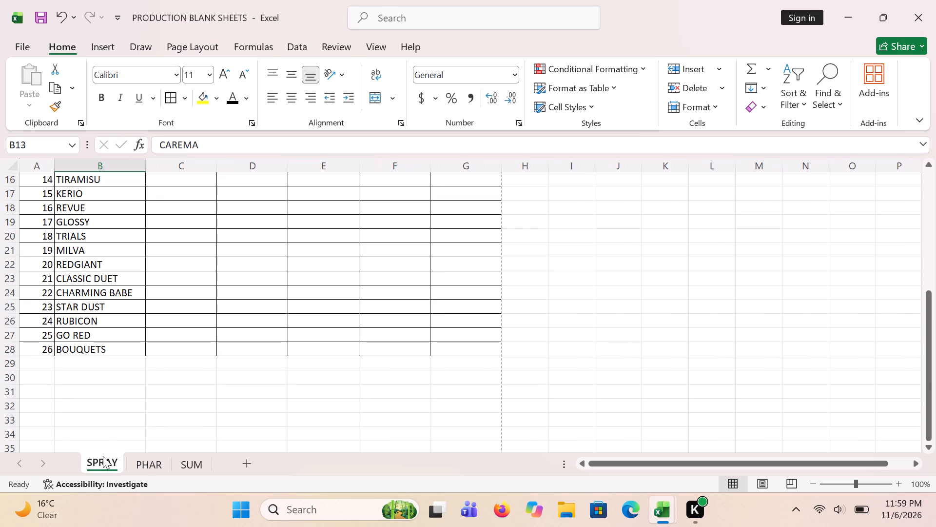
left_click(193, 462)
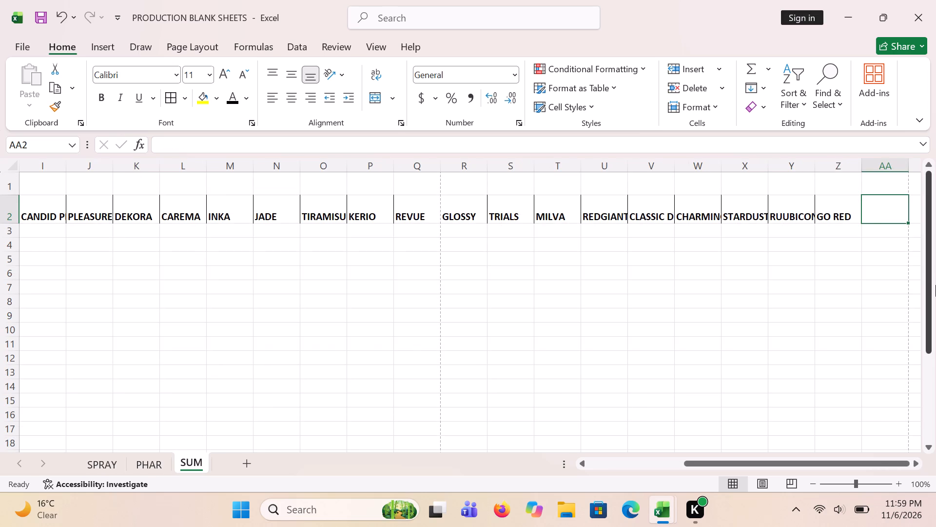
type("BOUQUETS")
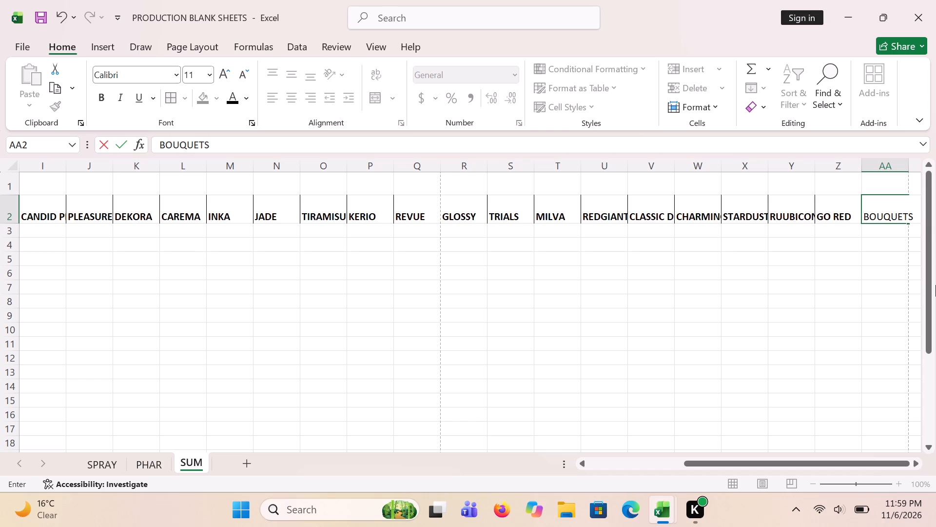
key("Return")
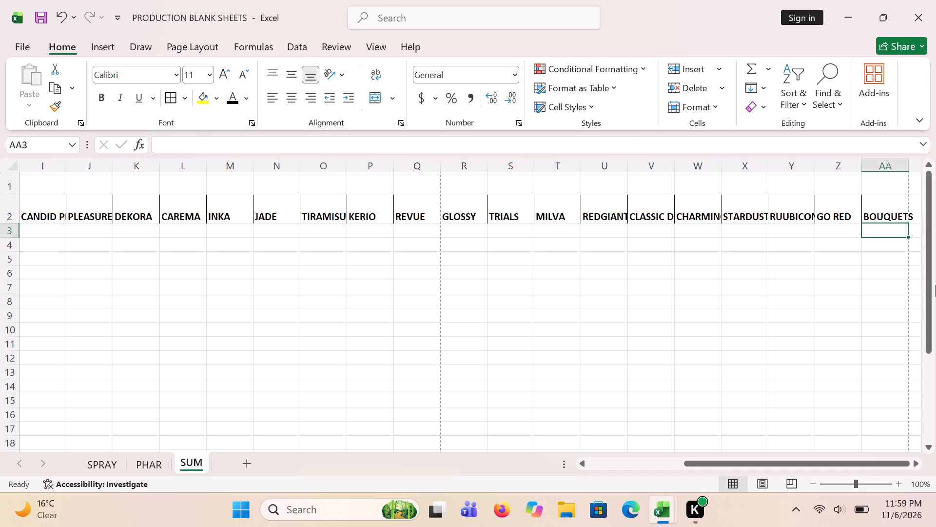
Save the workbook.
key("ctrl+s")
left_click(39, 19)
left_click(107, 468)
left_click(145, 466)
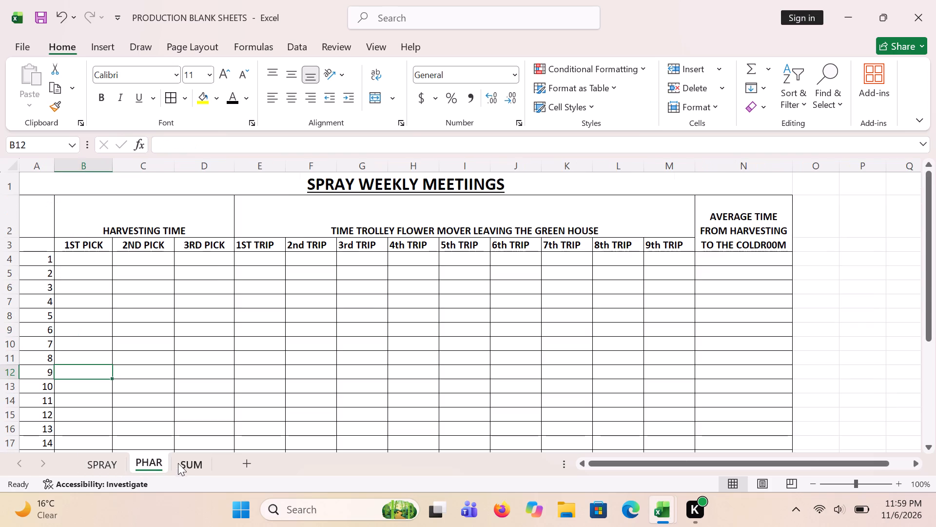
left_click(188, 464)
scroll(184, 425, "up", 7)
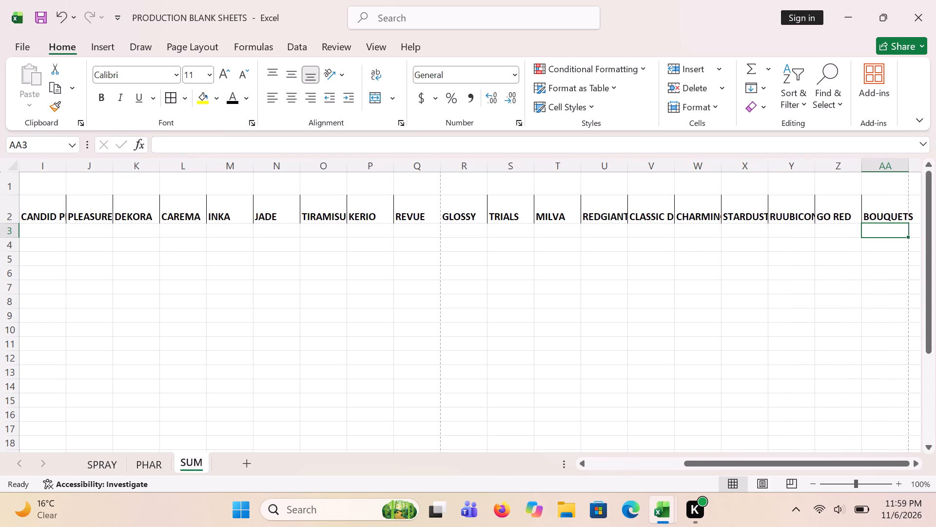
Copy the VENLO SUMMARY SALES title from A1 to B1 of the SUM sheet and clear the original in A1.
double_click(581, 463)
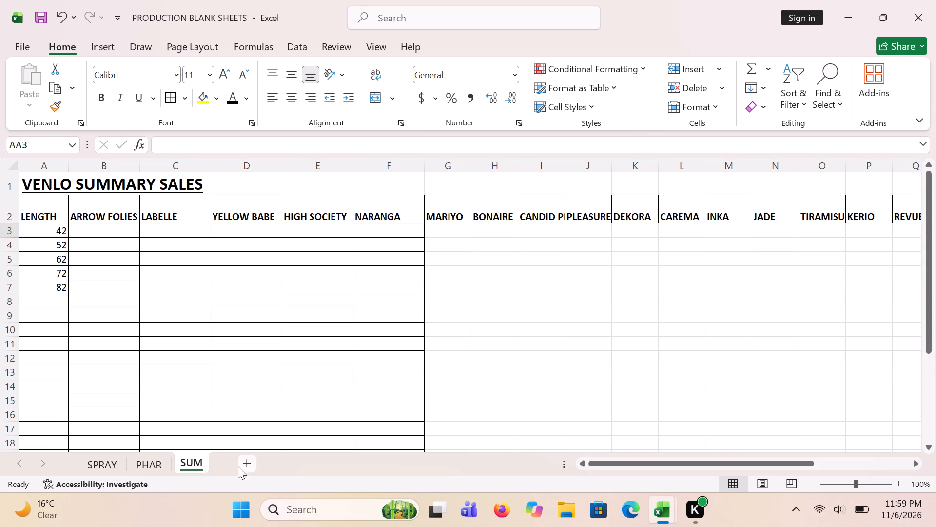
left_click(37, 183)
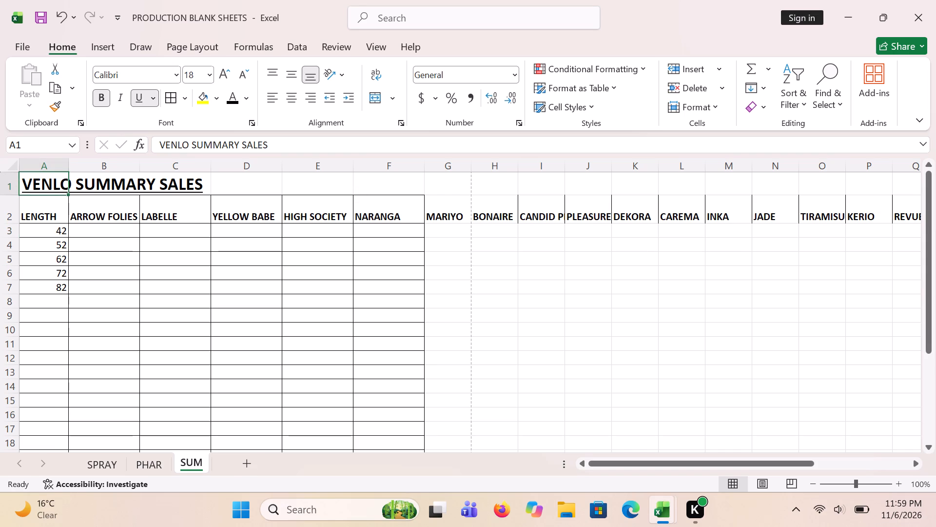
left_click_drag(70, 191, 93, 190)
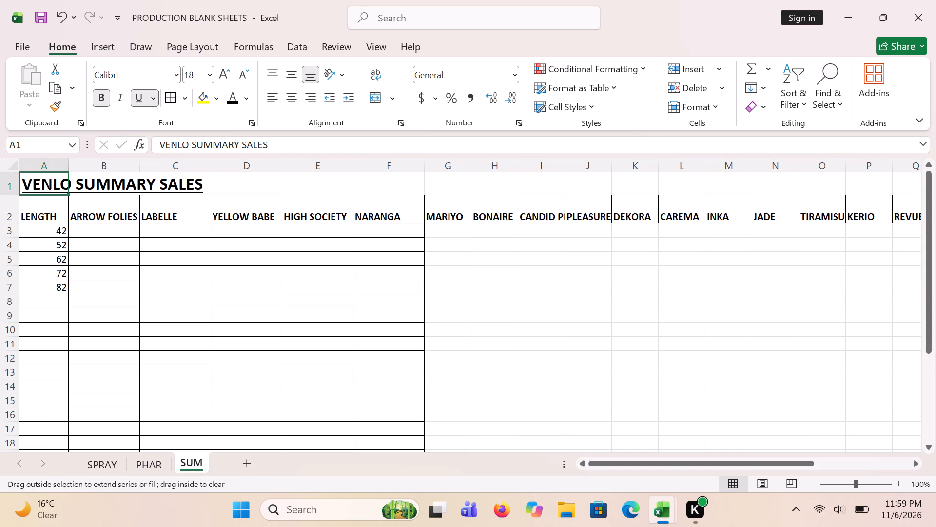
left_click(56, 183)
right_click(56, 183)
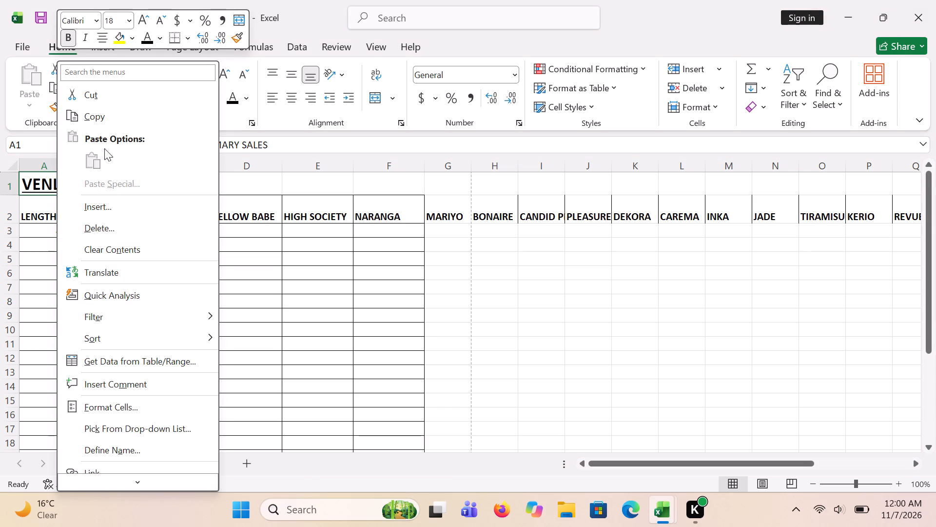
left_click(115, 121)
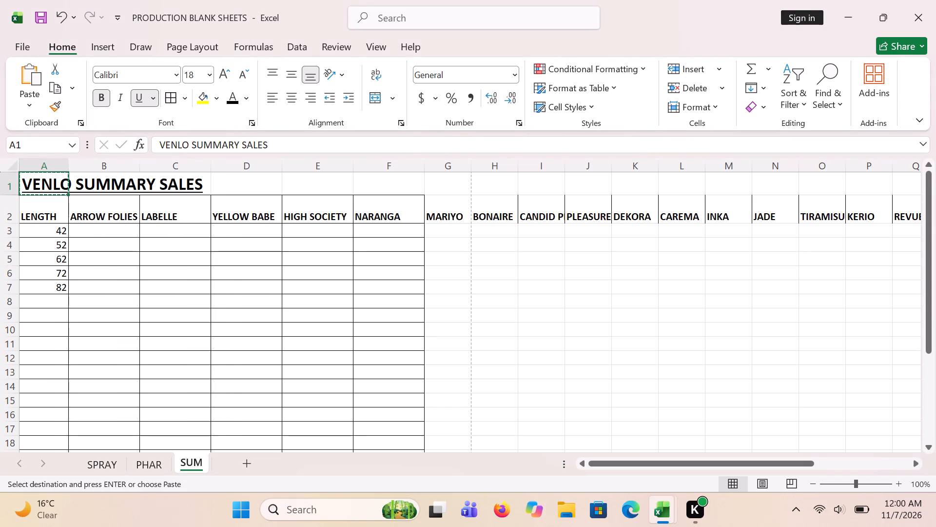
left_click(102, 185)
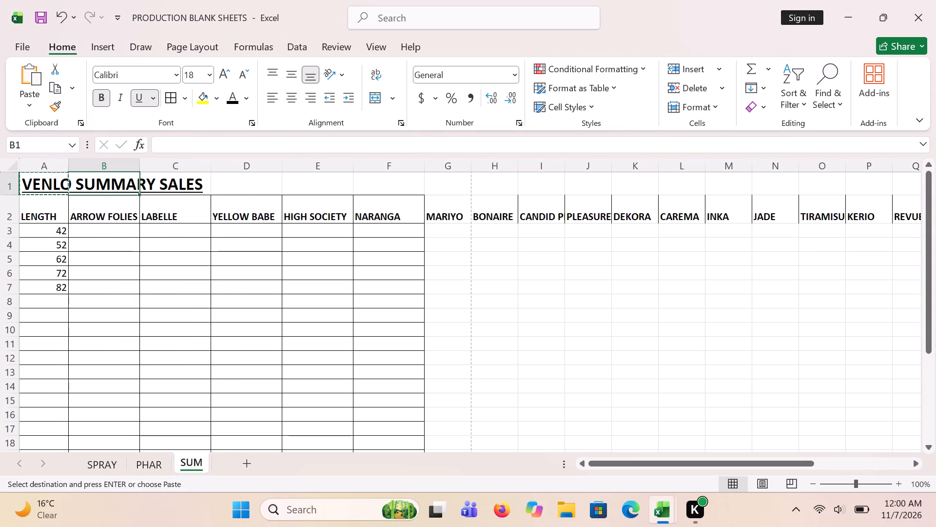
key("Return")
left_click(56, 182)
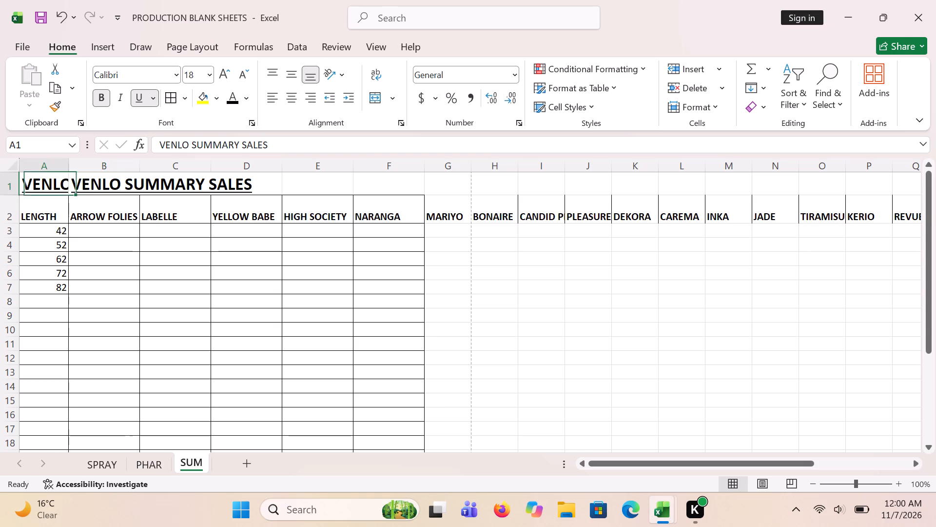
key("Delete")
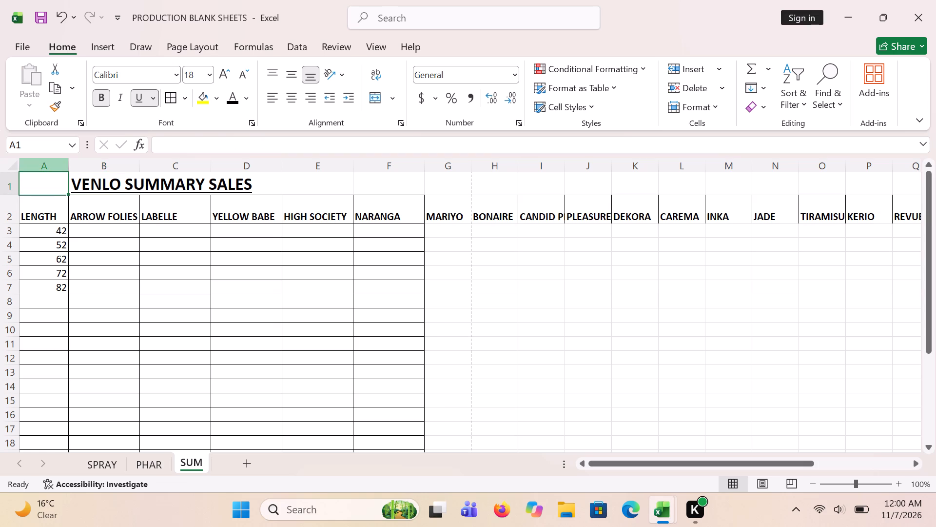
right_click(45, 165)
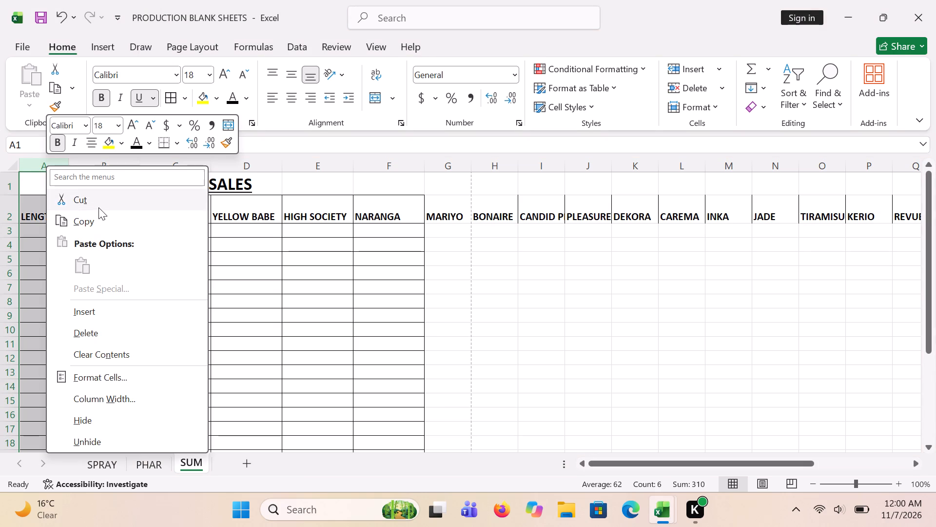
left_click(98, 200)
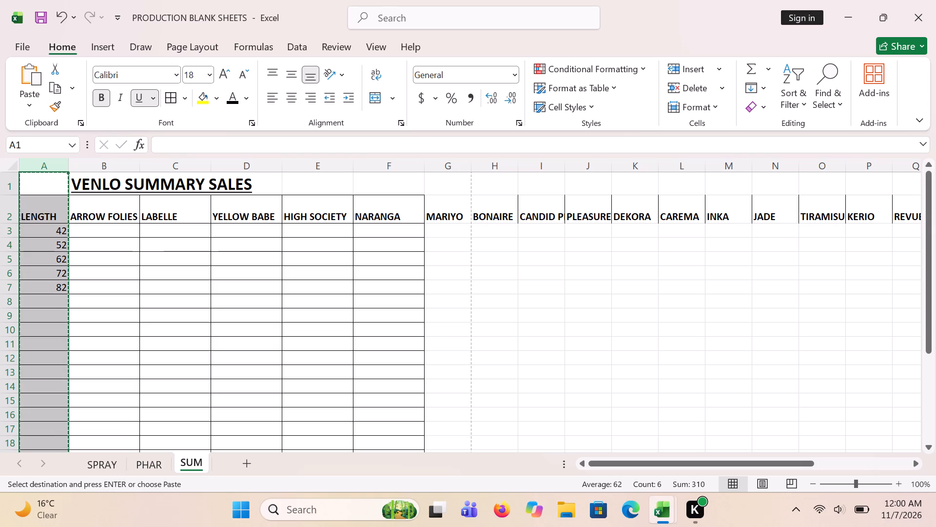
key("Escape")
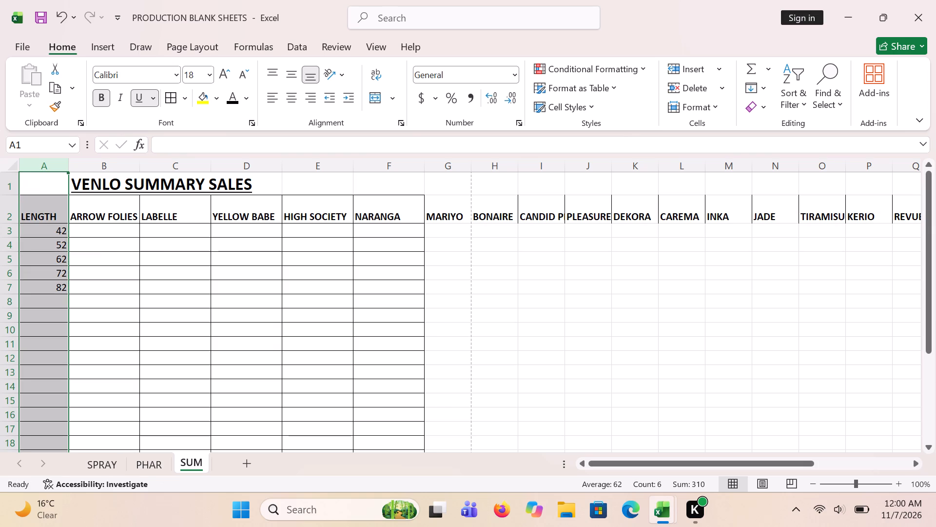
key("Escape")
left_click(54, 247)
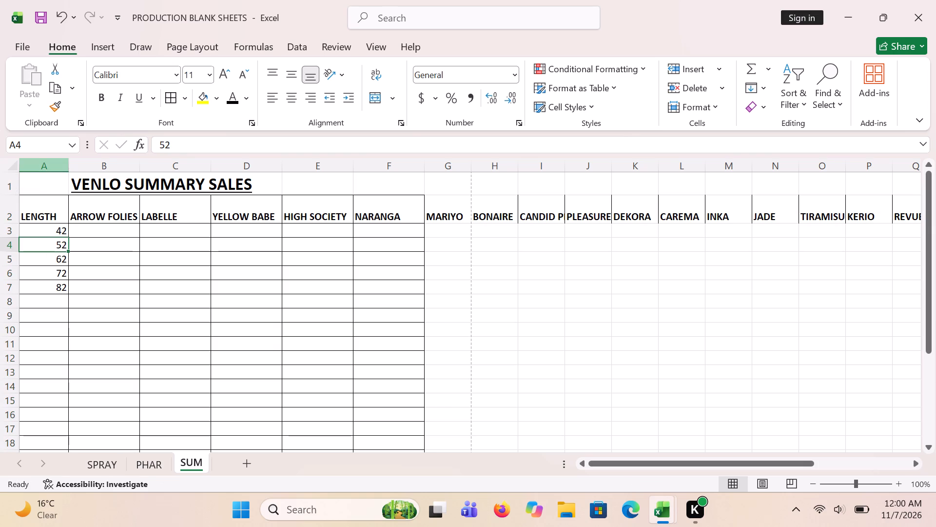
Delete the entire LENGTH column, column A, from the SUM sheet.
left_click(43, 164)
right_click(43, 164)
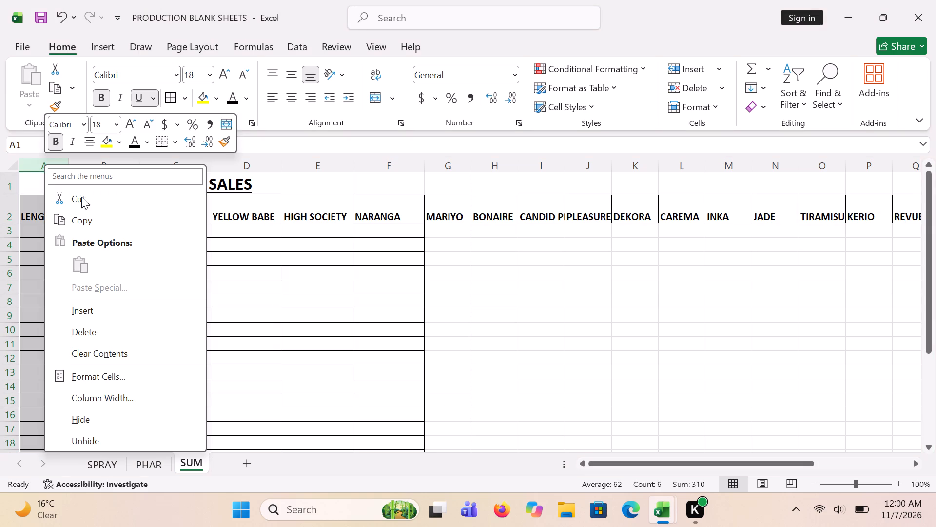
left_click(101, 325)
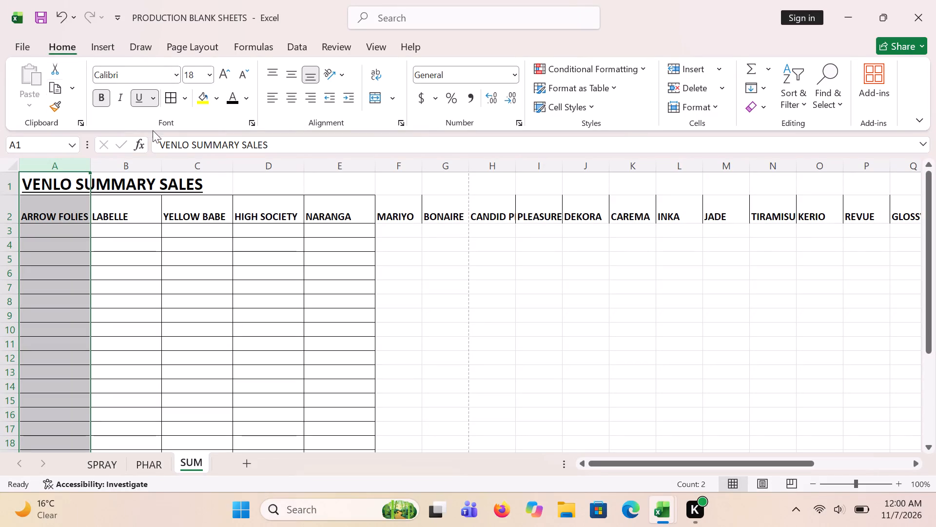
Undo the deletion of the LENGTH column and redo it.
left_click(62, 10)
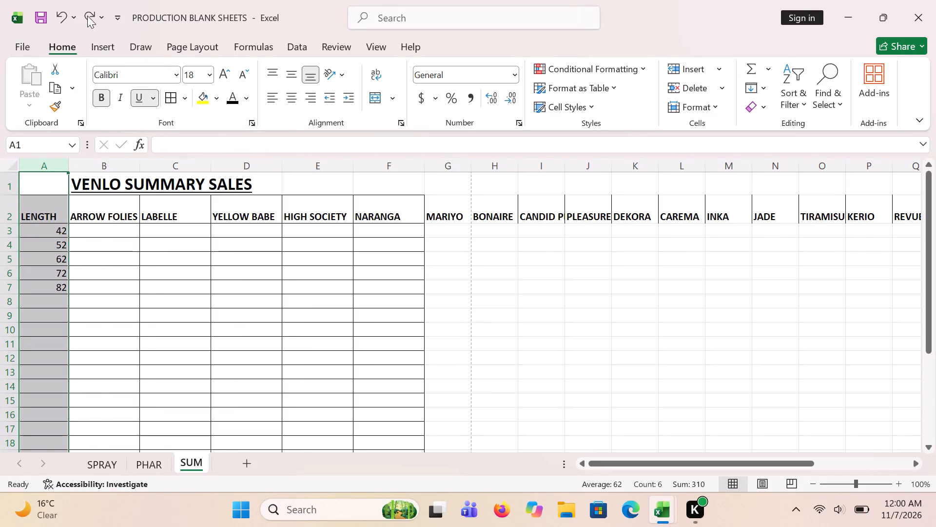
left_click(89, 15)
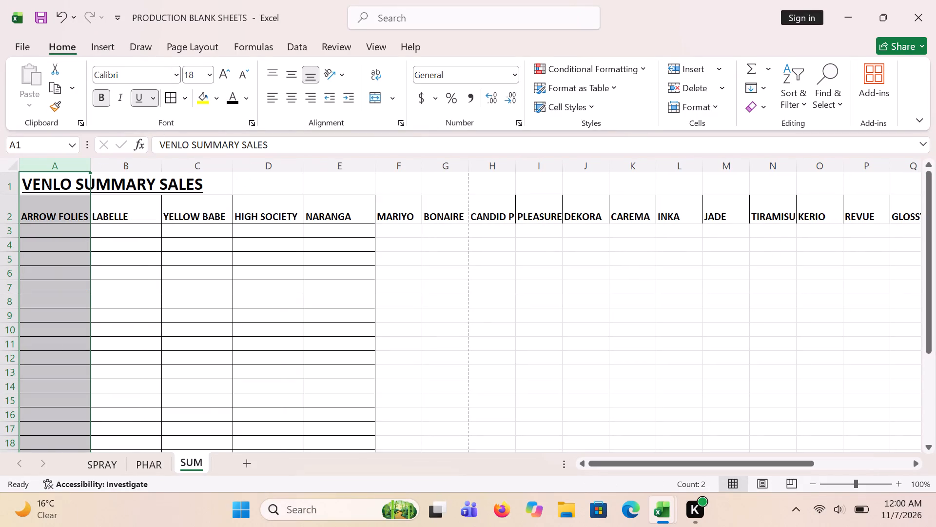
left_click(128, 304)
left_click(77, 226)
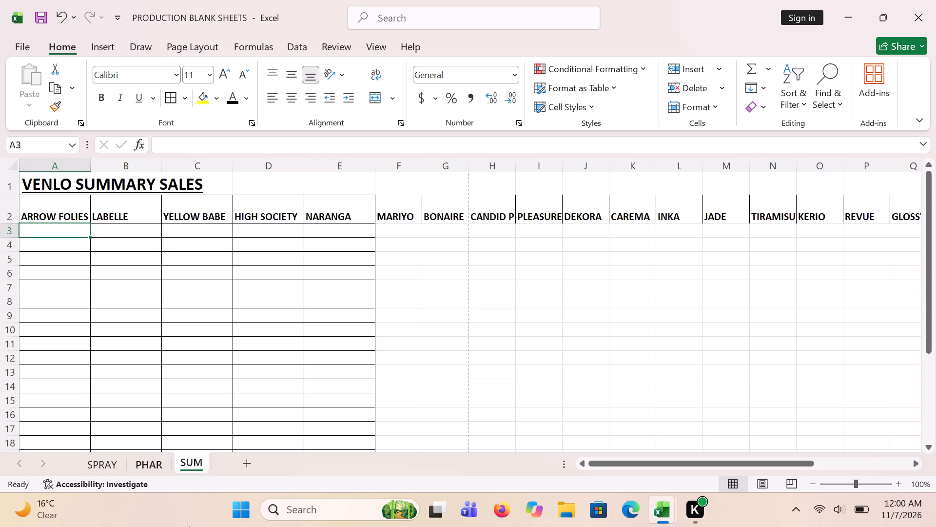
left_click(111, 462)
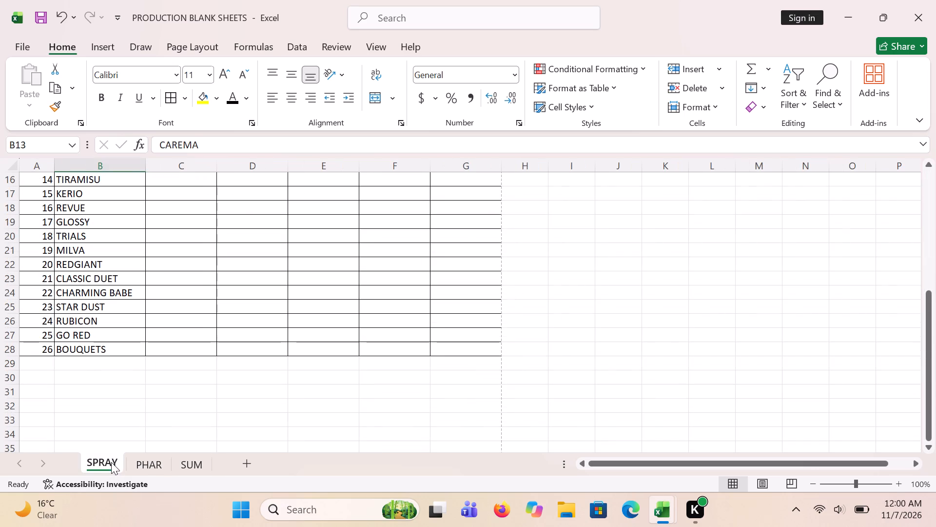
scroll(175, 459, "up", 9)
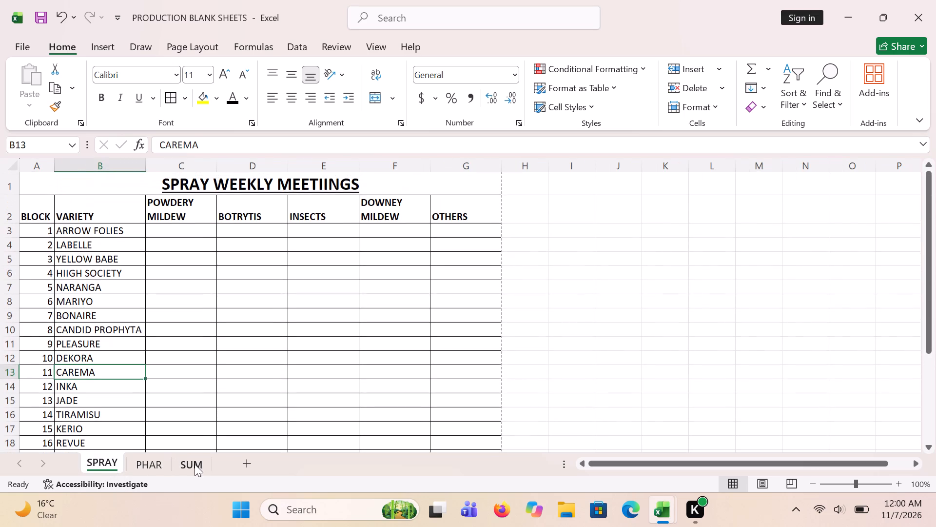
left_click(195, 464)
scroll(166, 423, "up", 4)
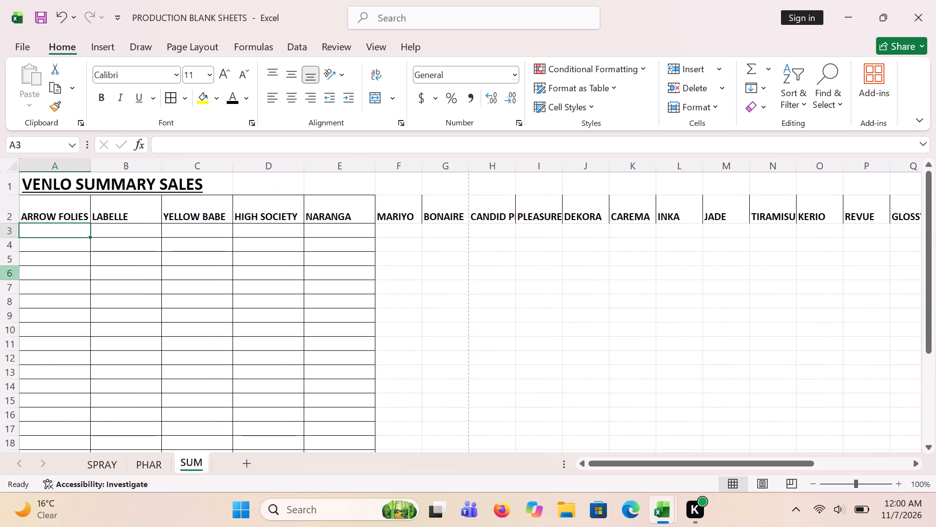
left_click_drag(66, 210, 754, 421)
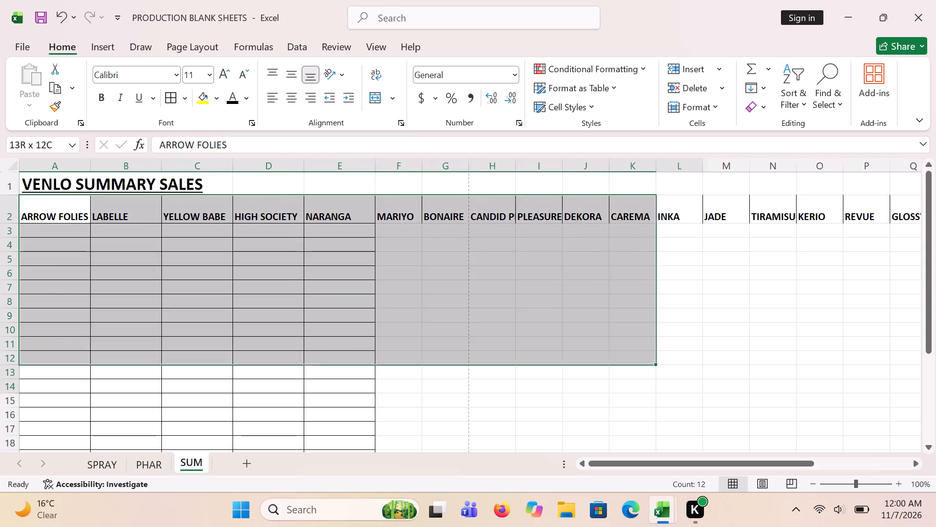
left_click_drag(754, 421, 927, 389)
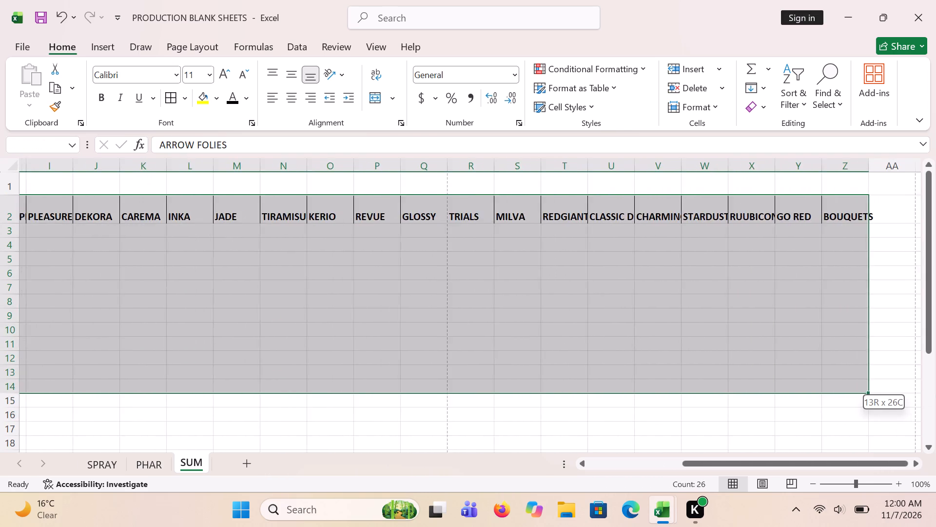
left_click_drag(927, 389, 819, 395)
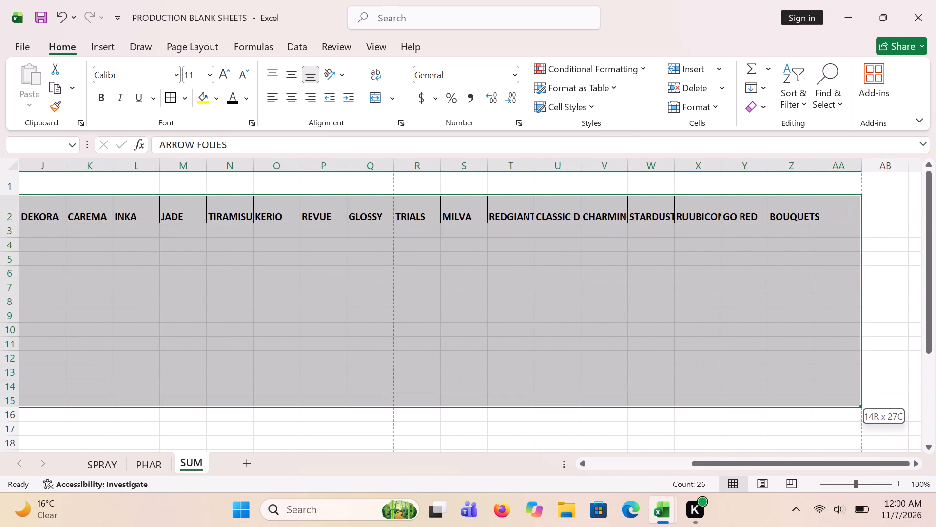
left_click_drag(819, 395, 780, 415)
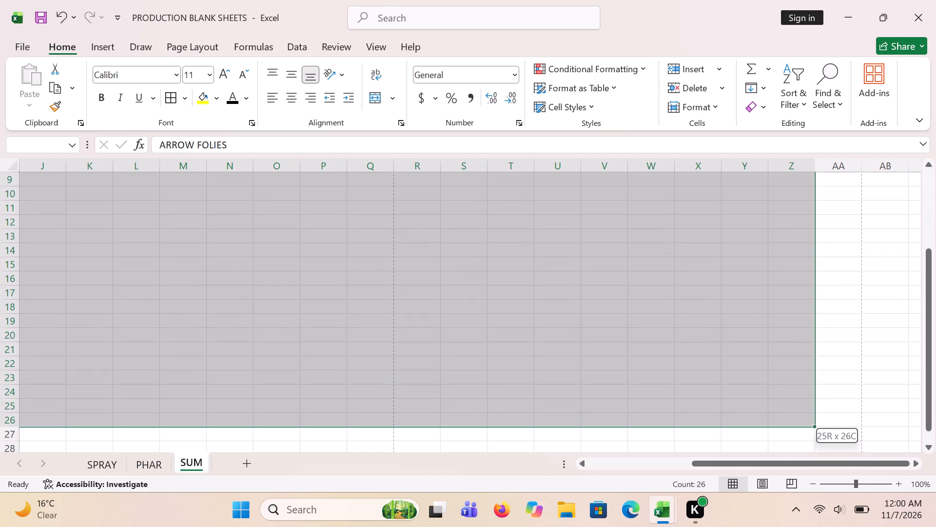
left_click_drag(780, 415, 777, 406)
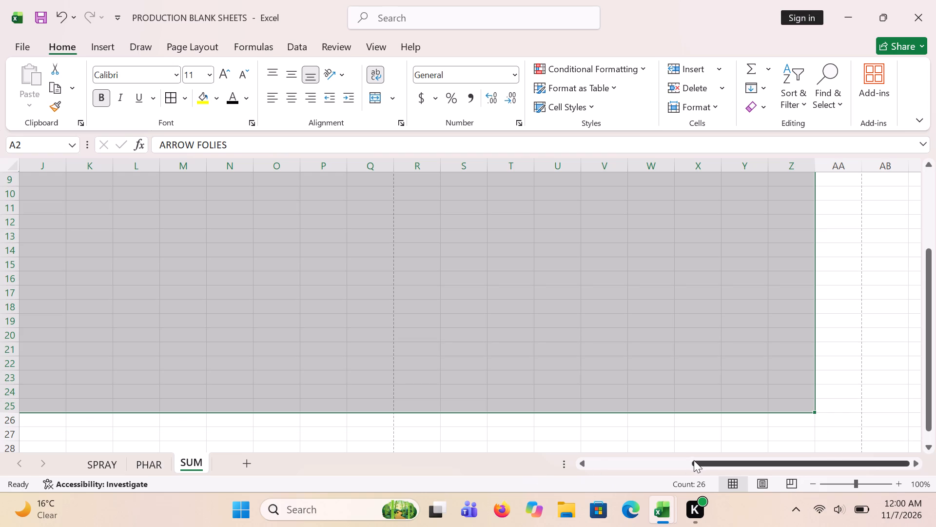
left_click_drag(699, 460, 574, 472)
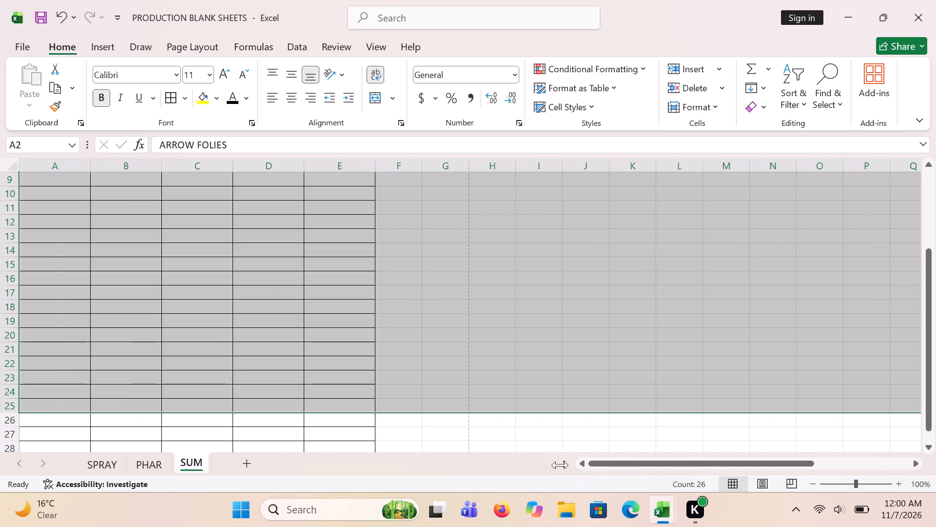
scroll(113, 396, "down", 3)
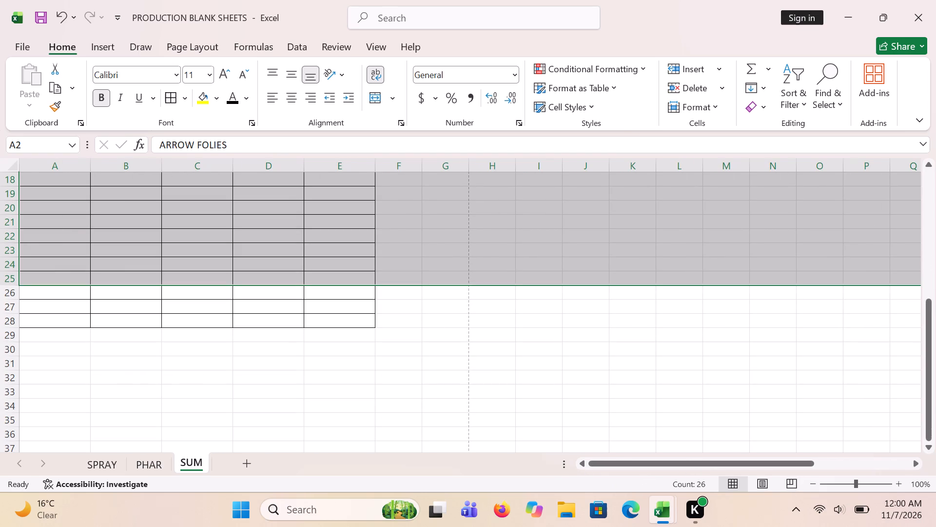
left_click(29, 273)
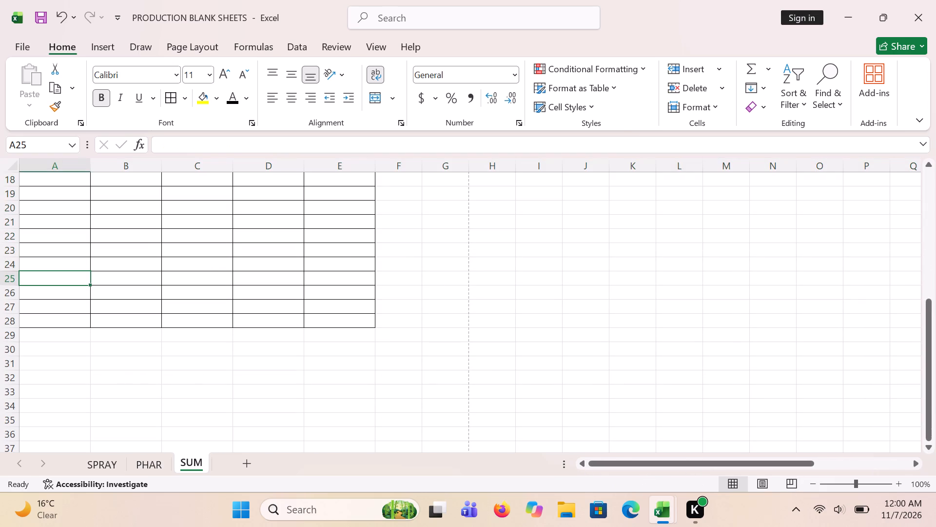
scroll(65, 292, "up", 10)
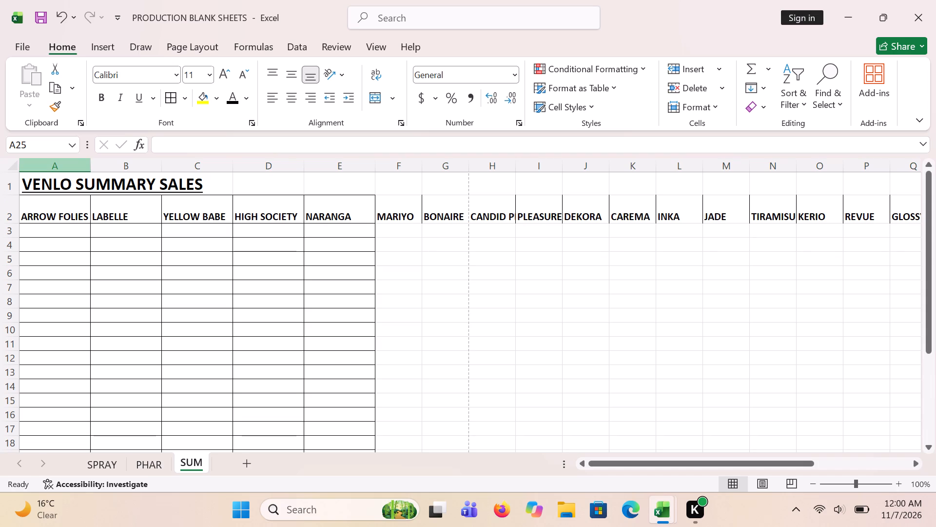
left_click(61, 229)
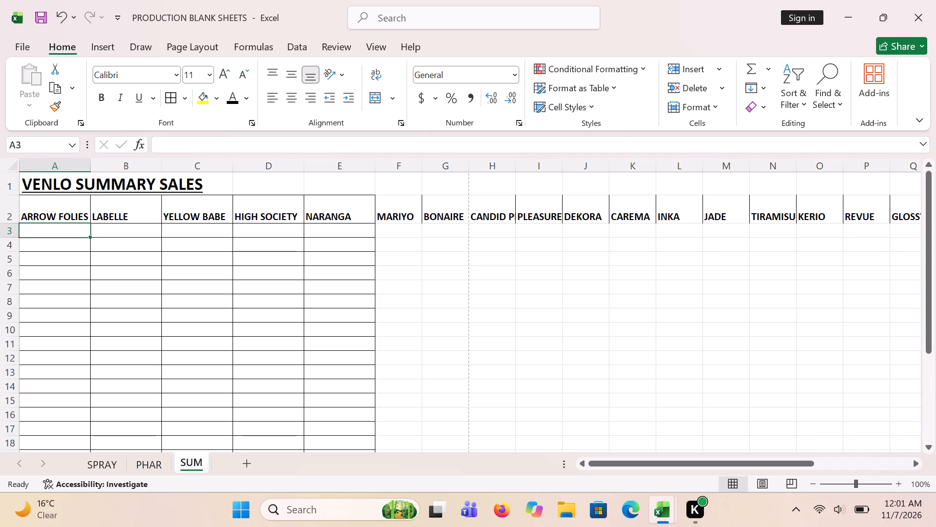
Move the LABELLE, YELLOW BABE, HIGH SOCIETY and NARANGA headers from B2:E2 down into A3:A6, below ARROW FOLIES.
left_click(123, 217)
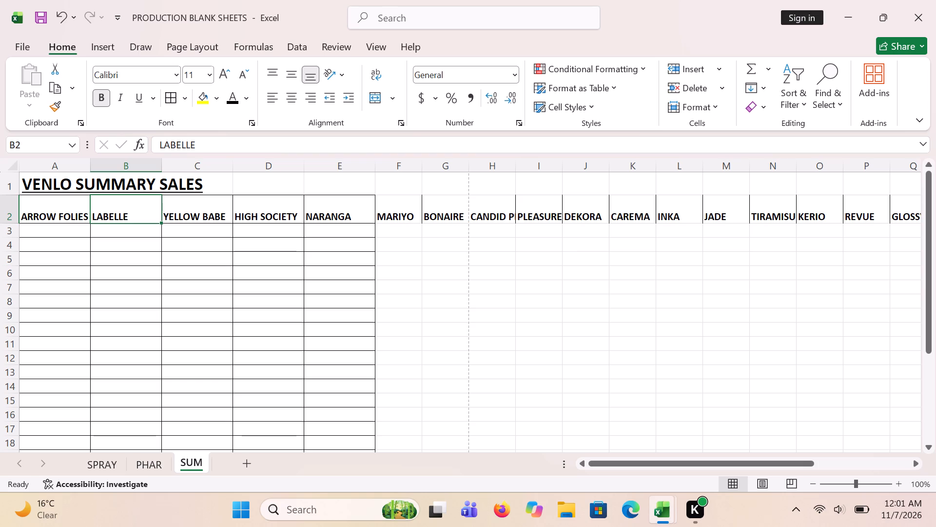
left_click_drag(162, 201, 54, 233)
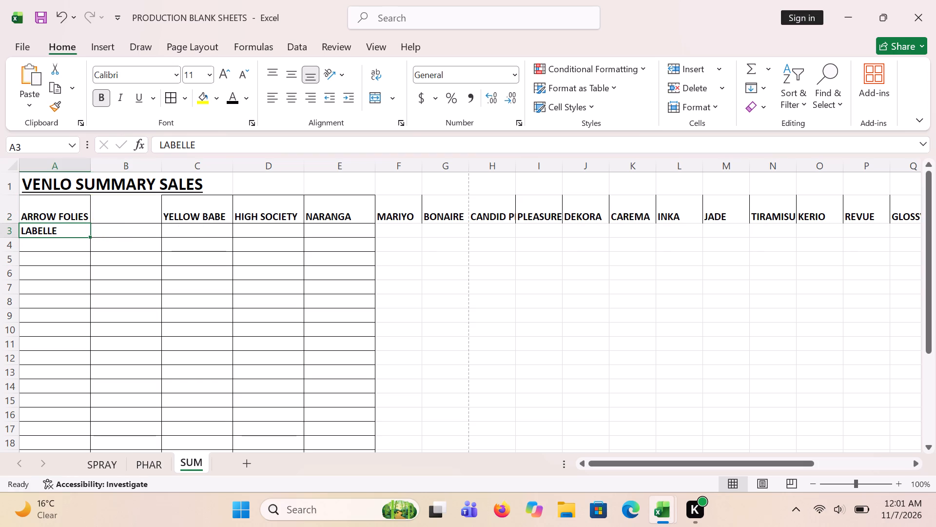
left_click(219, 215)
left_click_drag(231, 199, 165, 208)
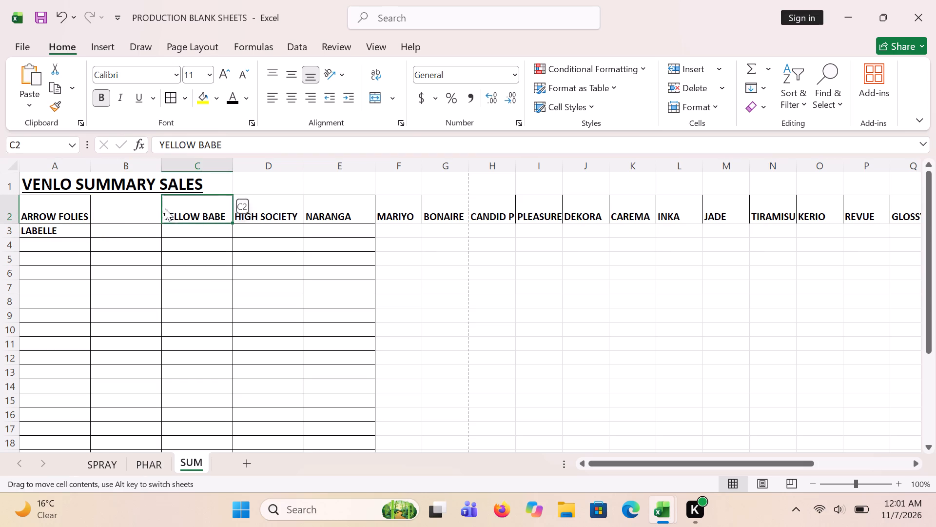
left_click_drag(165, 208, 55, 243)
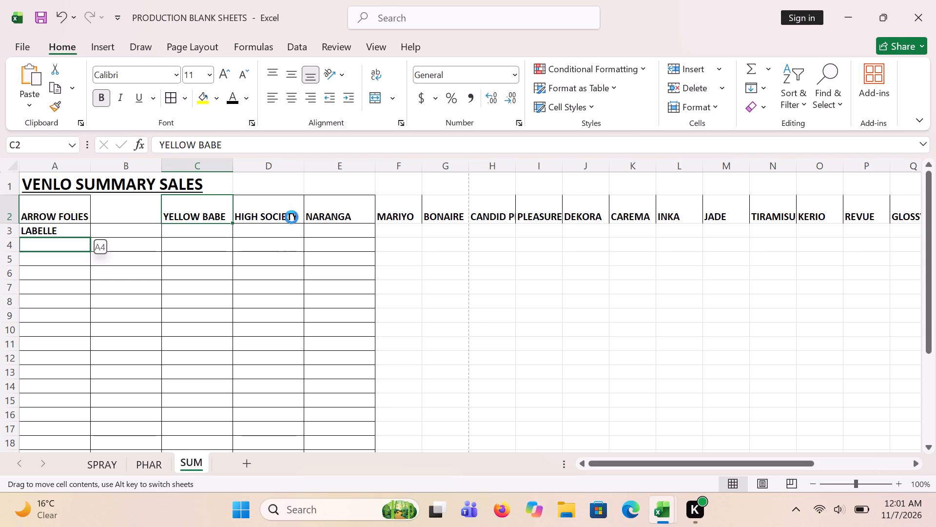
left_click(249, 215)
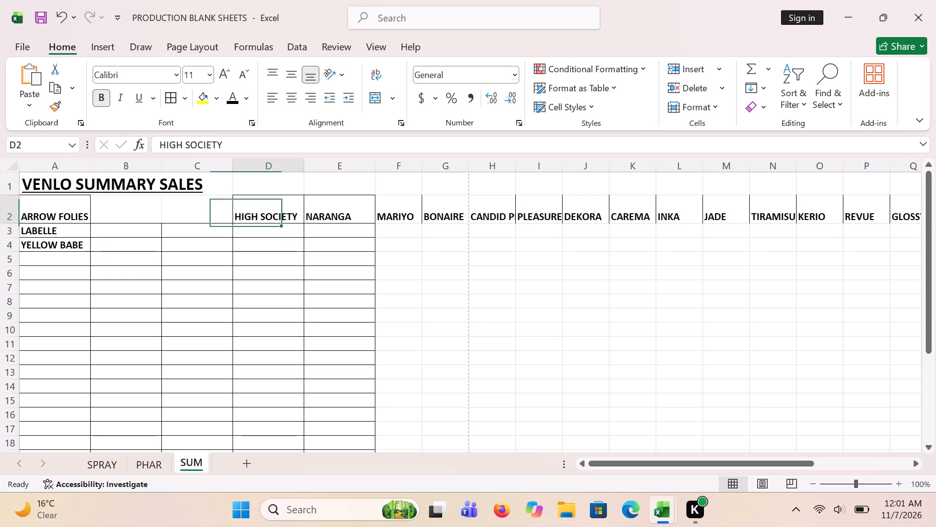
left_click_drag(303, 201, 222, 228)
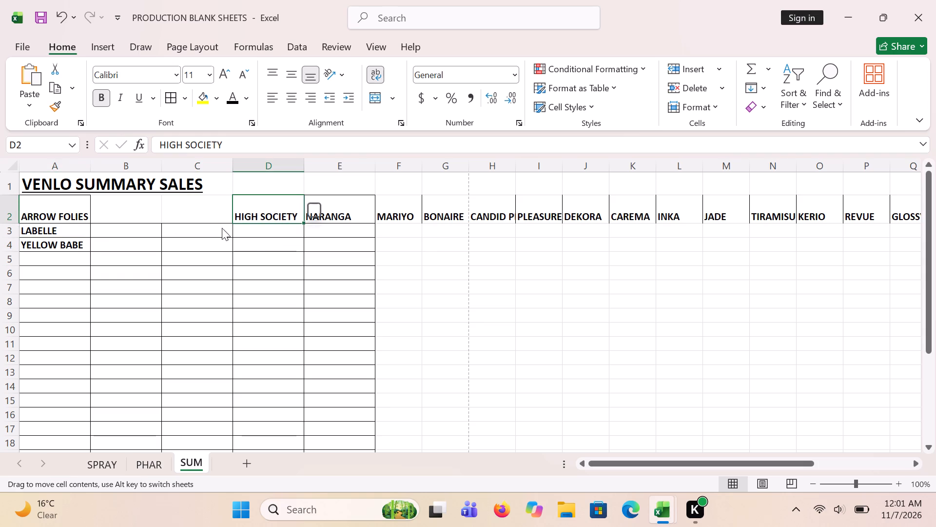
left_click_drag(222, 228, 1, 259)
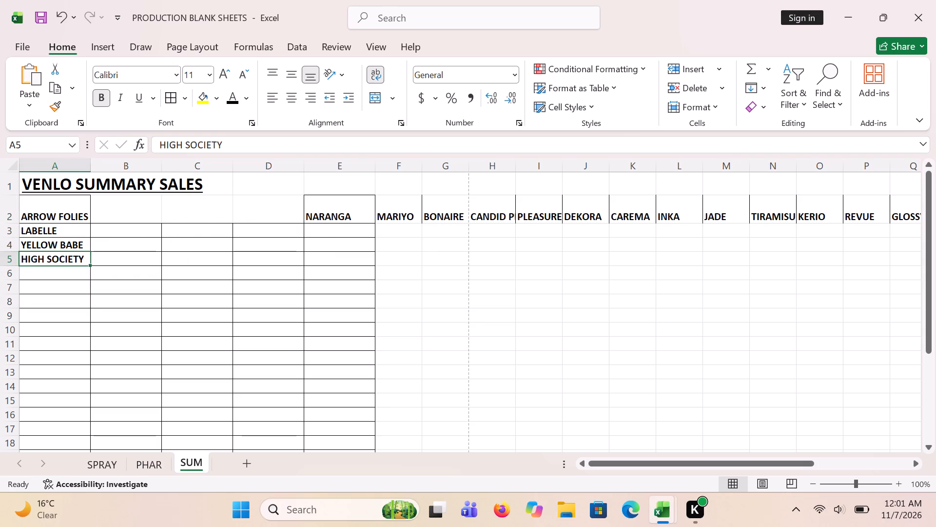
left_click(328, 217)
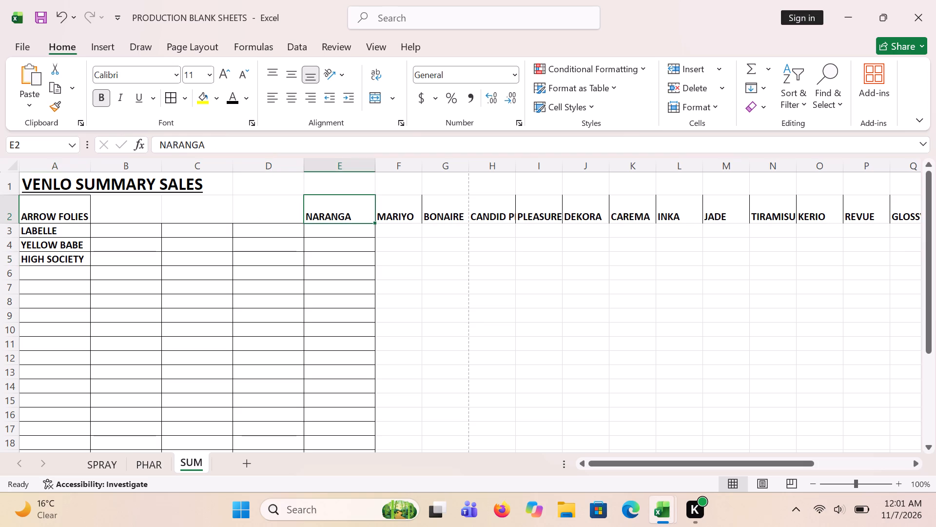
left_click_drag(373, 200, 67, 278)
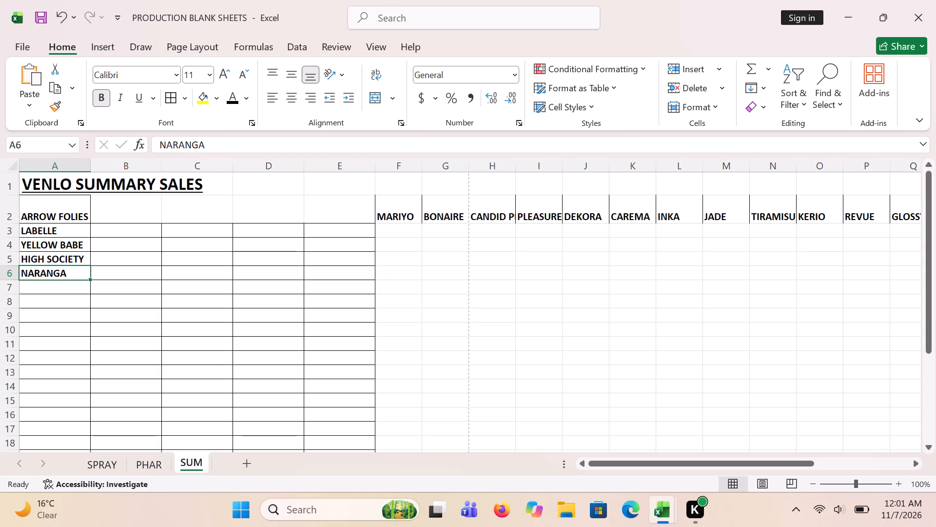
Move the MARIYO, BONAIRE and CANDID PROPHYTA headers from F2:H2 into A7:A9, continuing the variety list.
left_click(394, 211)
left_click_drag(421, 200, 143, 295)
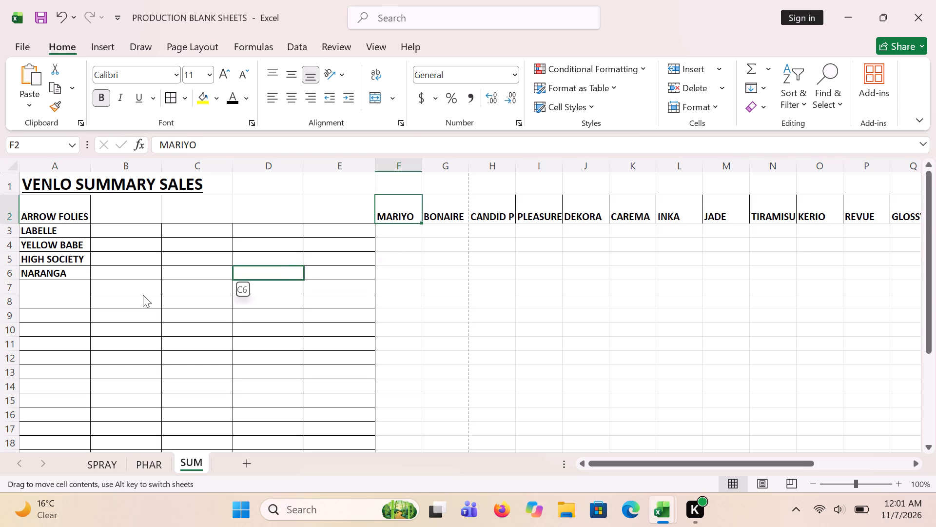
left_click_drag(143, 295, 85, 287)
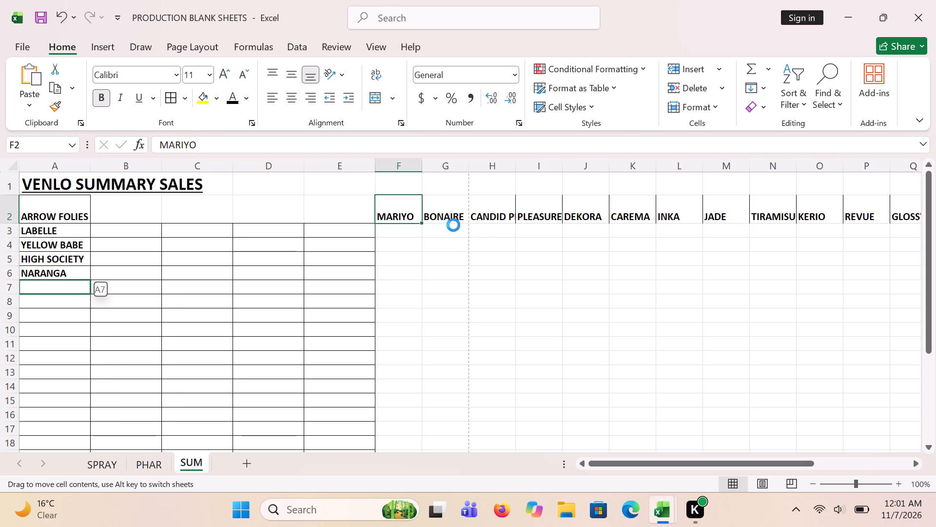
left_click(450, 214)
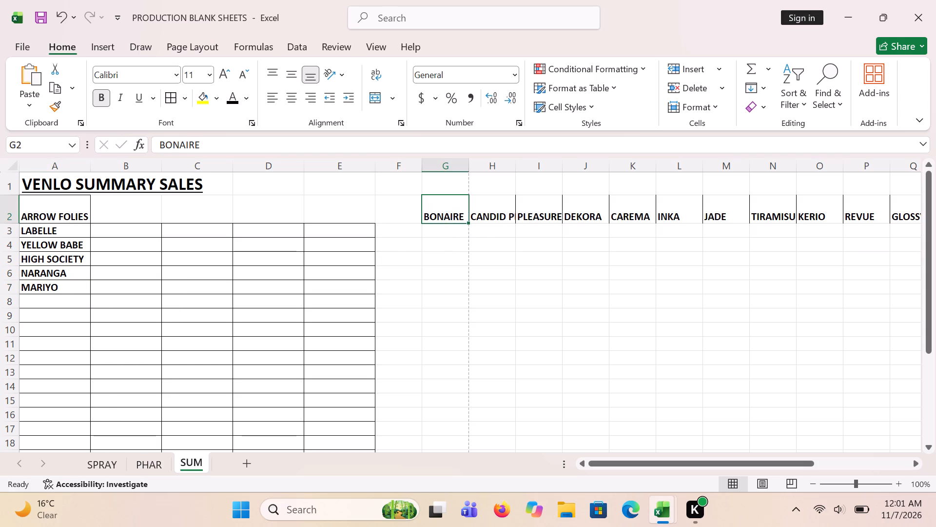
left_click_drag(467, 201, 17, 300)
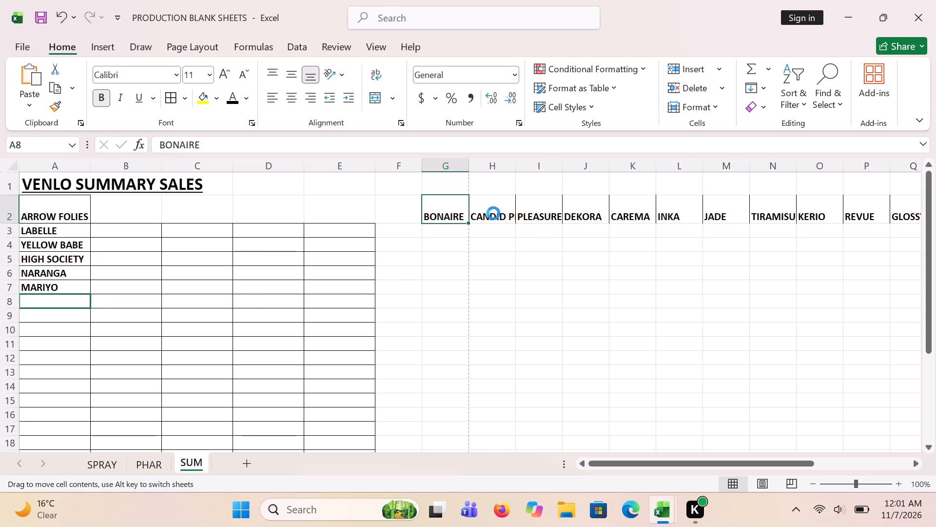
left_click(493, 213)
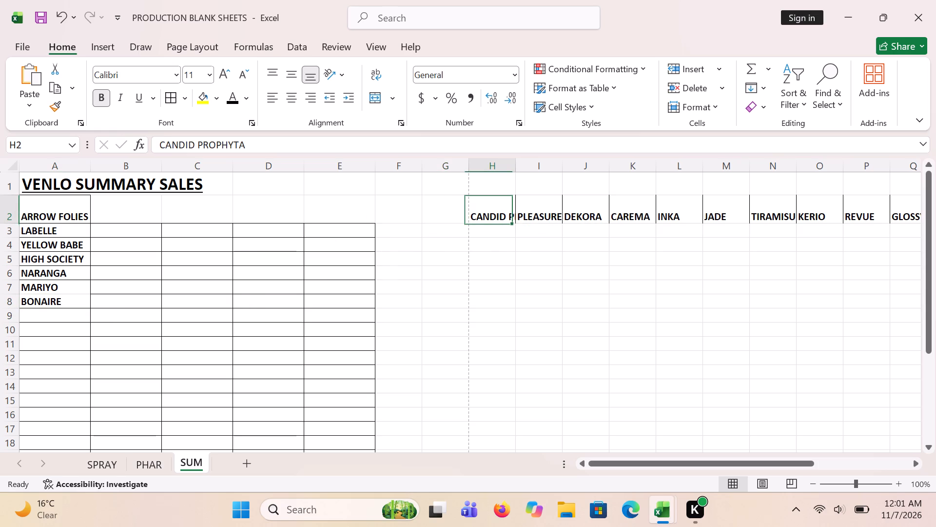
left_click_drag(514, 200, 71, 318)
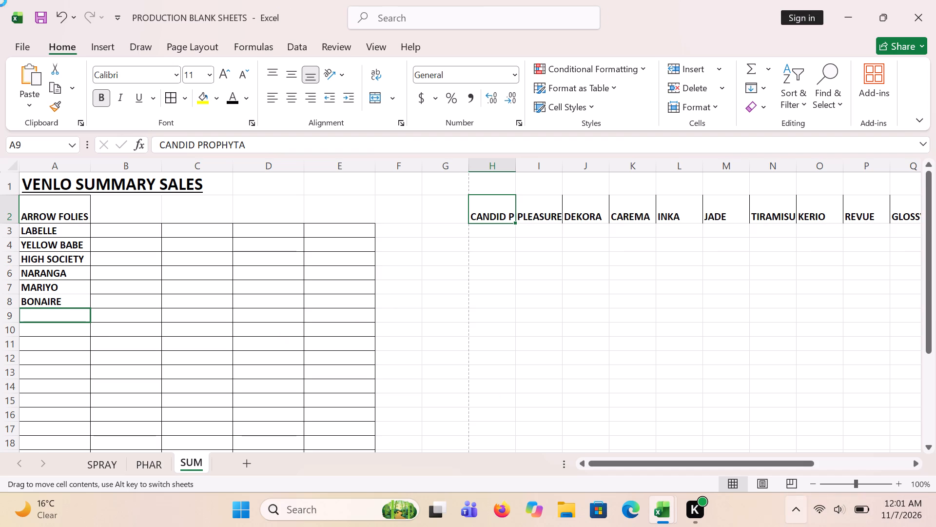
Save the workbook.
left_click(39, 17)
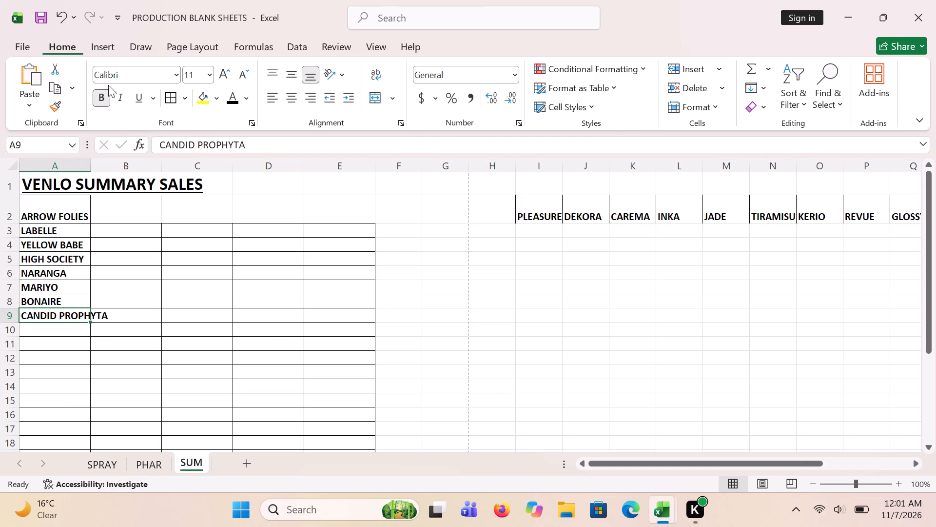
Move the PLEASURE, DEKORA and CAREMA headers from I2:K2 into A10:A12 of the variety list.
left_click(542, 210)
left_click(562, 200)
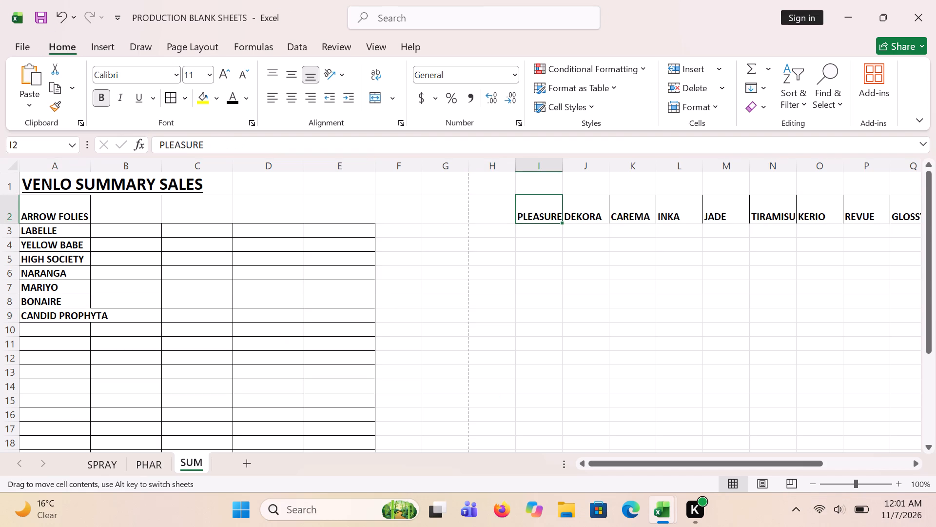
left_click_drag(560, 200, 79, 336)
left_click_drag(79, 336, 43, 333)
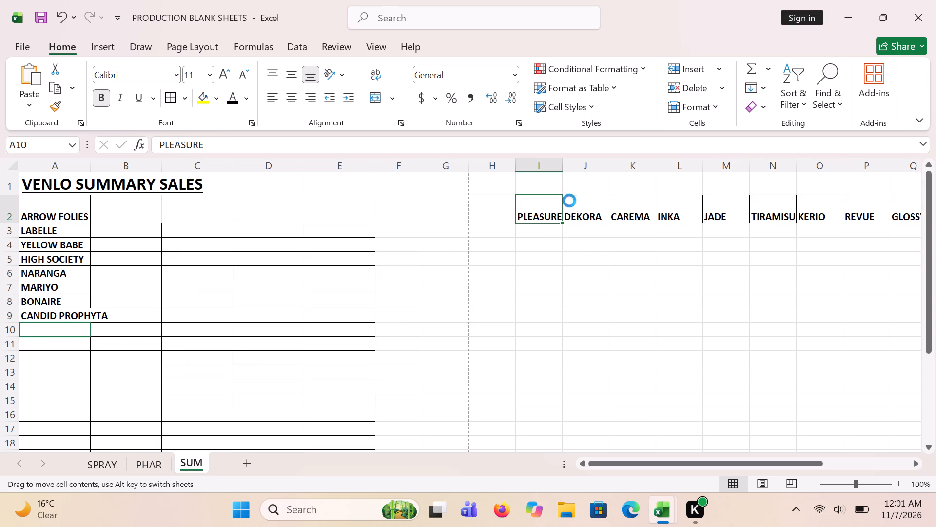
left_click(595, 209)
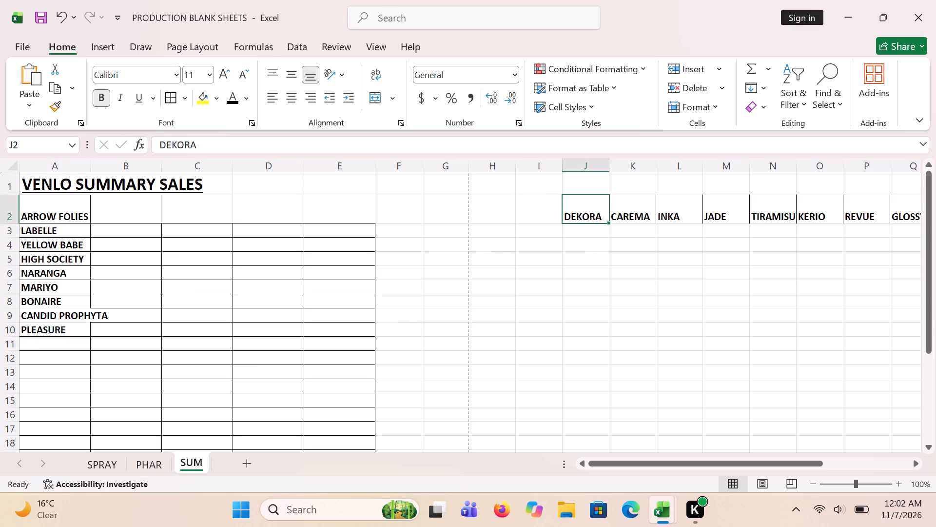
left_click_drag(608, 196, 36, 341)
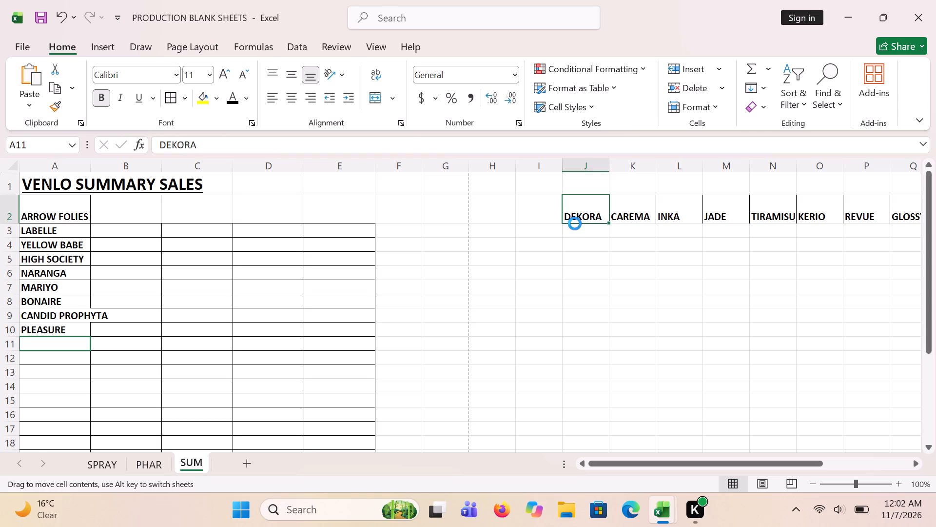
left_click(632, 207)
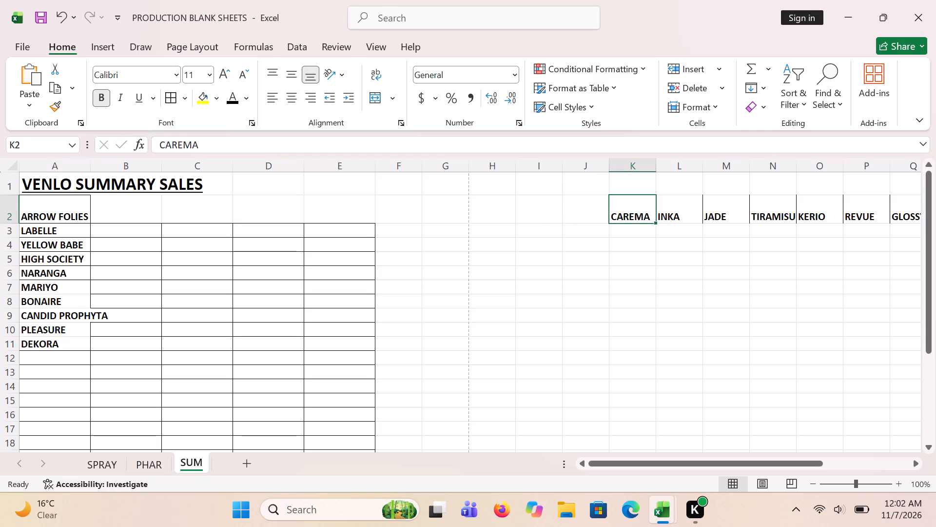
left_click_drag(651, 197, 97, 350)
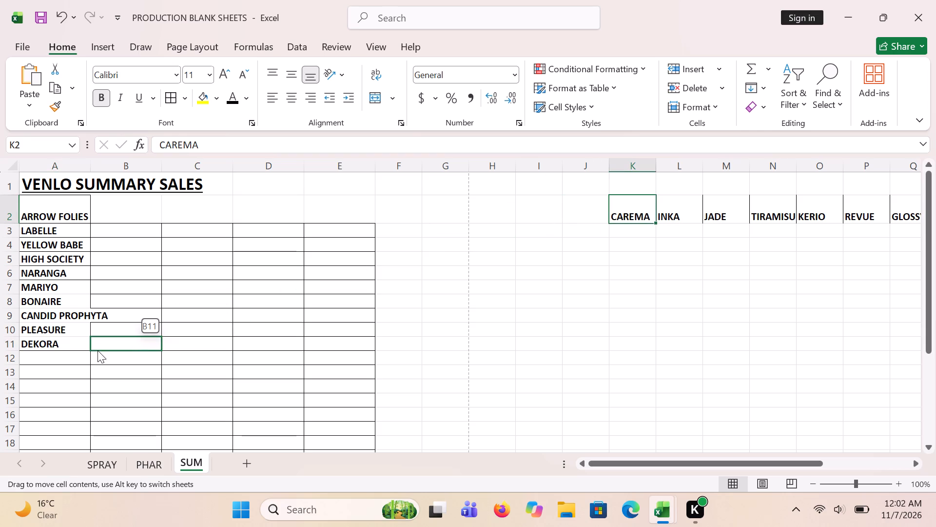
left_click_drag(97, 350, 76, 360)
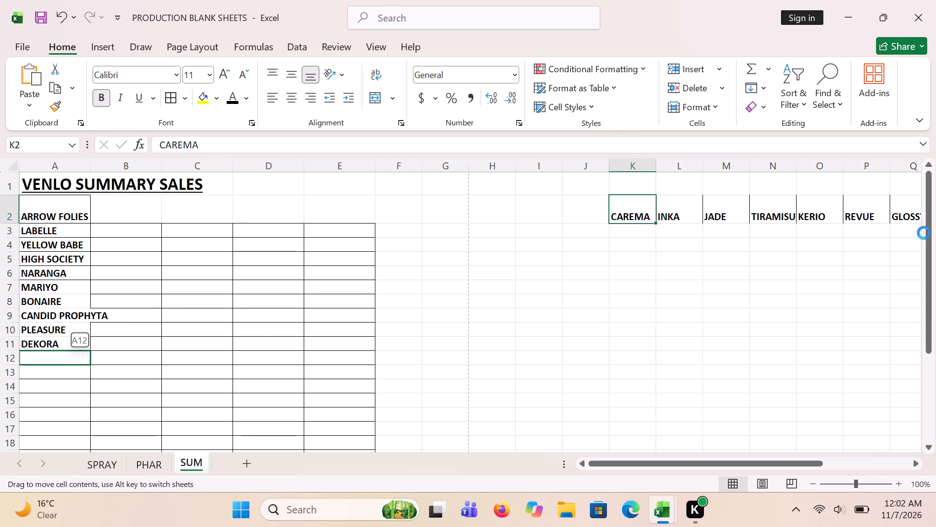
Move the INKA, JADE and TIRAMISU headers from L2:N2 into A13:A15 of the variety list.
left_click(677, 203)
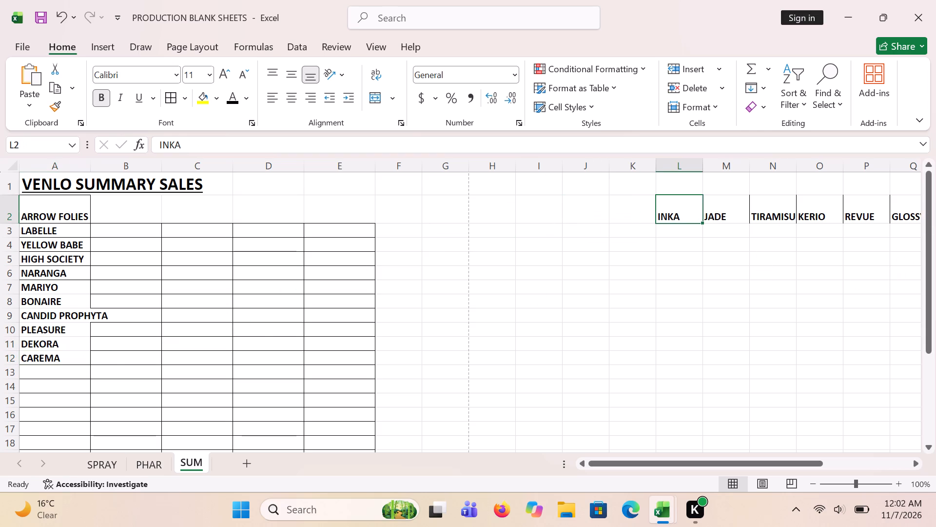
left_click_drag(702, 200, 253, 378)
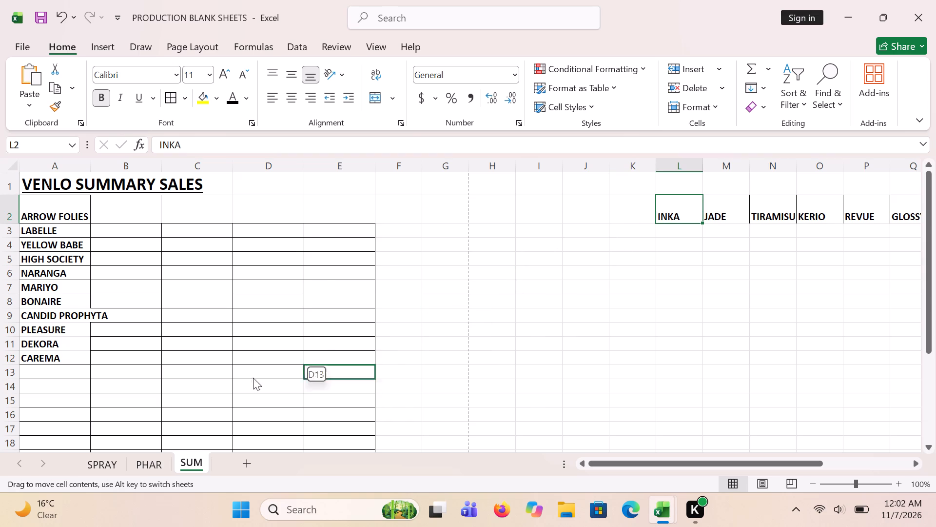
left_click_drag(253, 378, 145, 352)
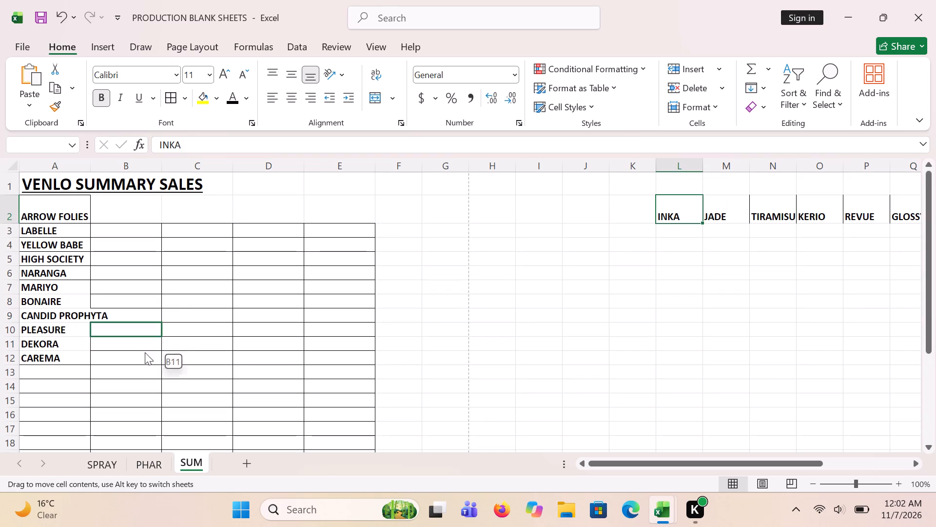
left_click_drag(145, 352, 112, 359)
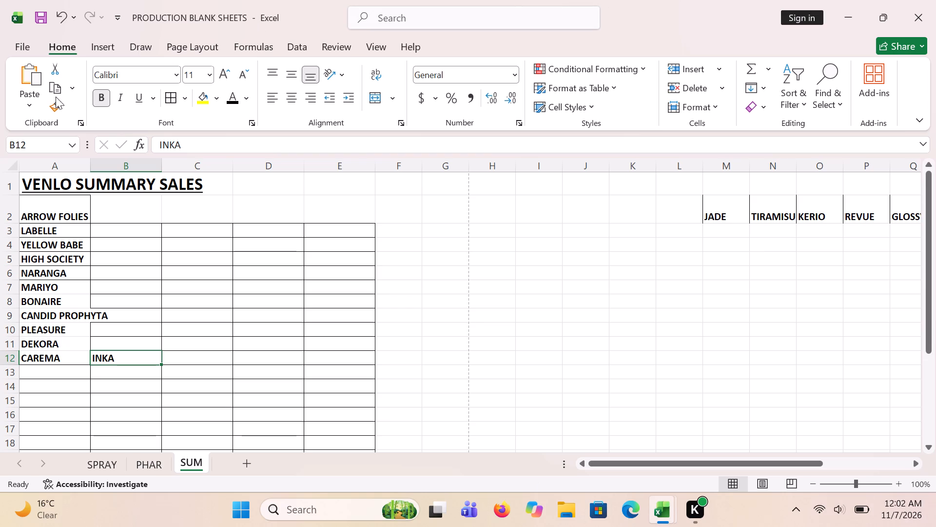
left_click(148, 355)
left_click_drag(161, 354, 43, 377)
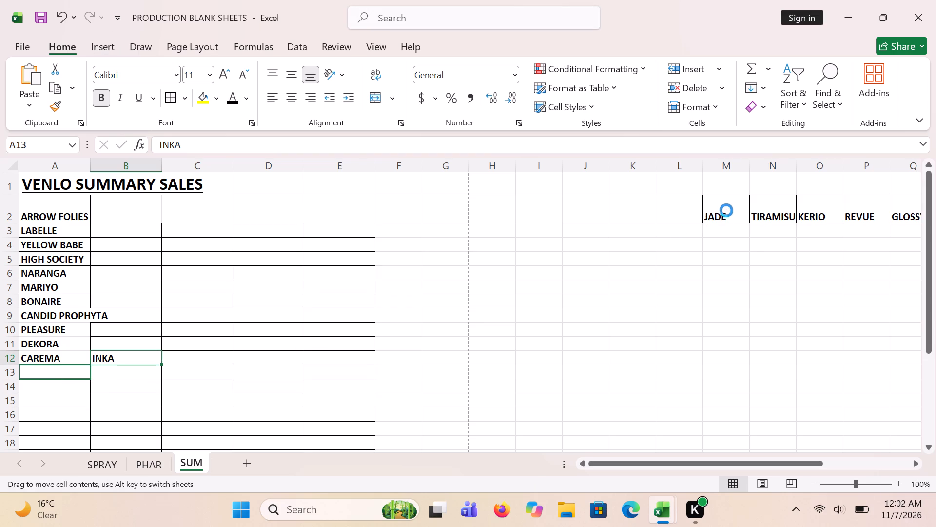
left_click(724, 212)
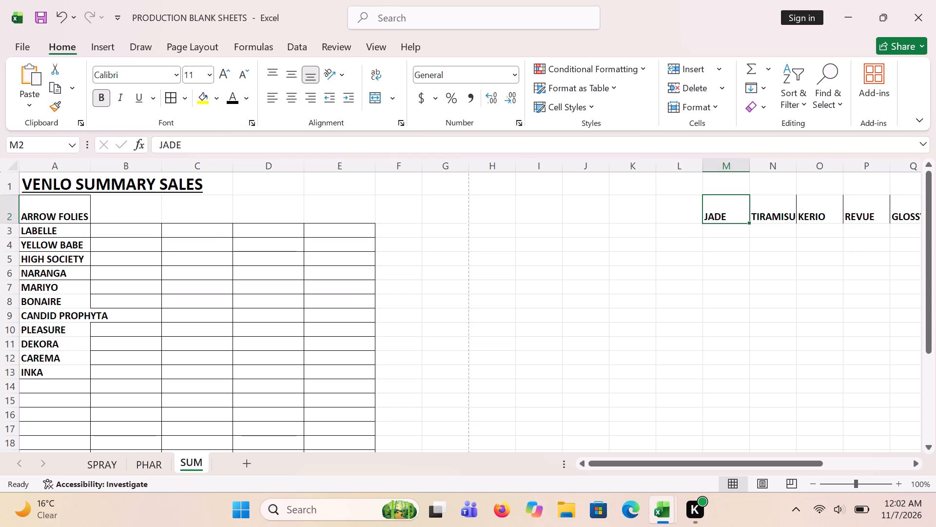
left_click_drag(742, 195, 8, 366)
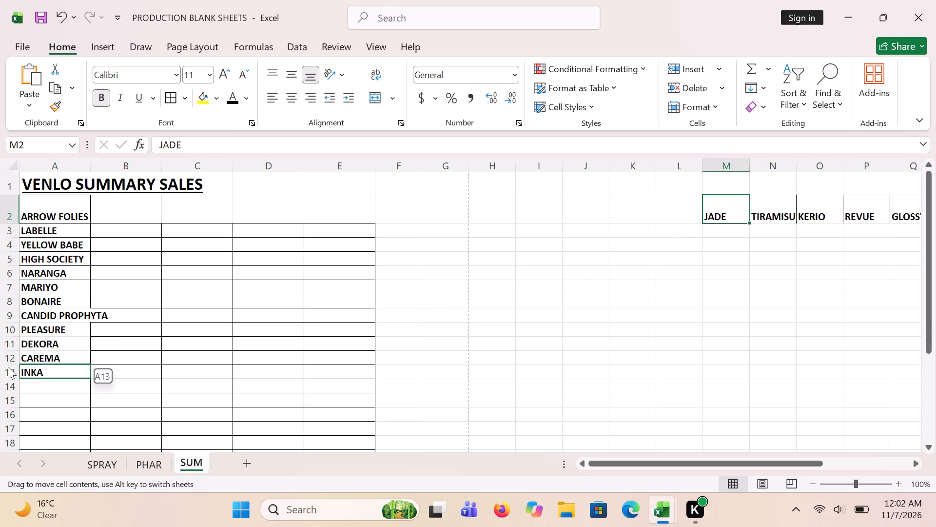
left_click_drag(8, 366, 9, 390)
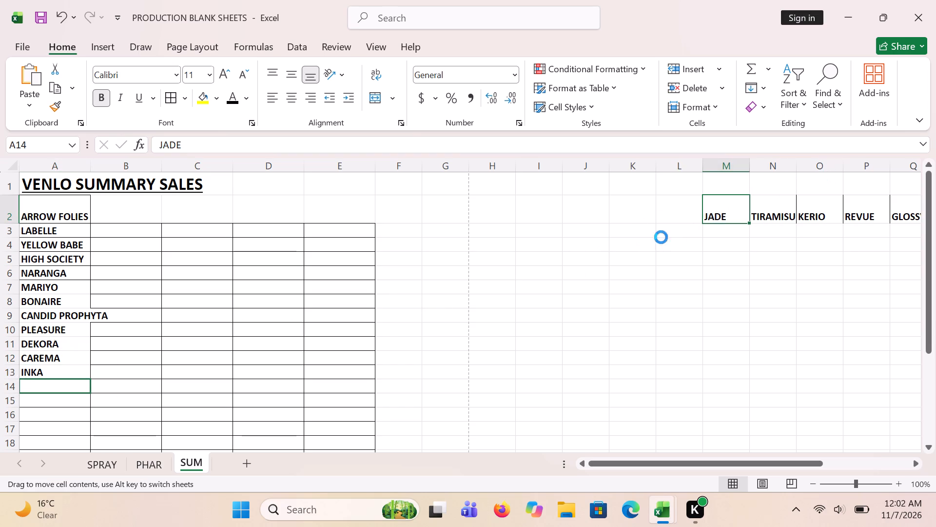
left_click(780, 211)
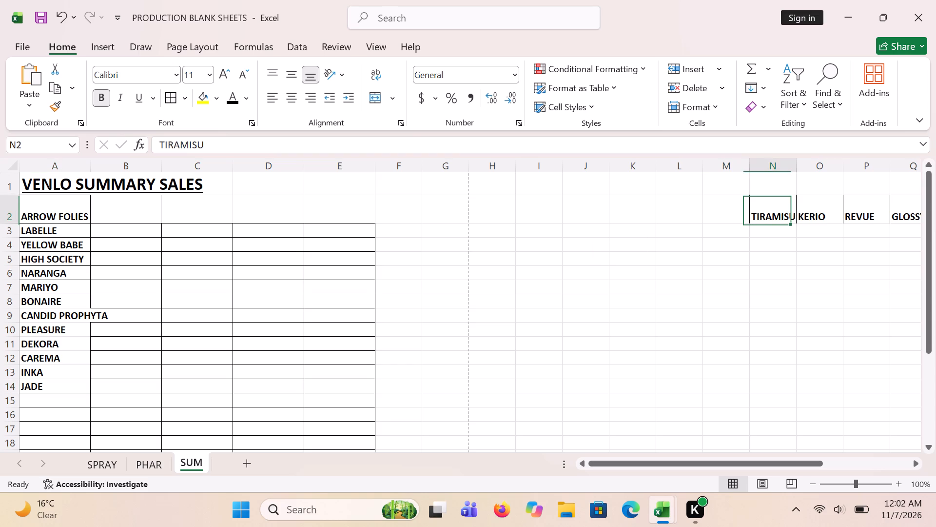
left_click_drag(798, 195, 13, 349)
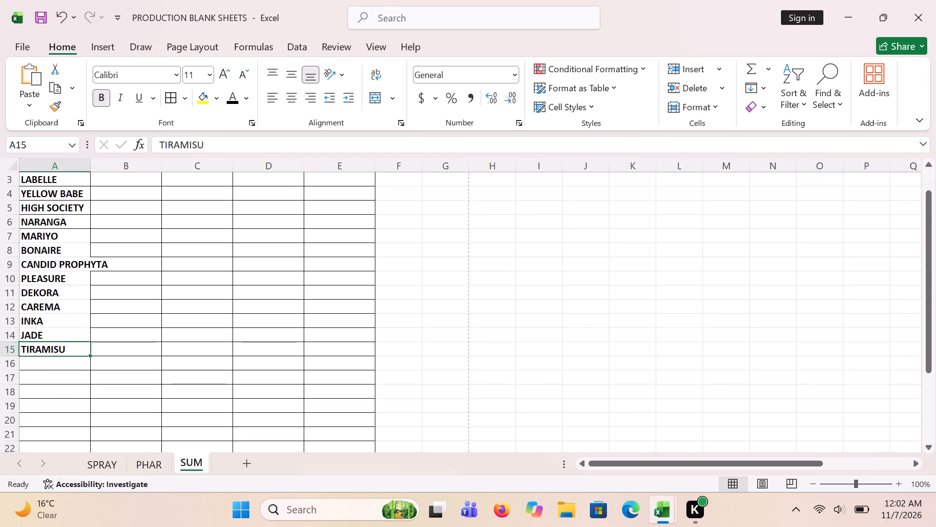
Move the KERIO header from O2 down to cell B16, on the row below TIRAMISU.
scroll(595, 304, "up", 3)
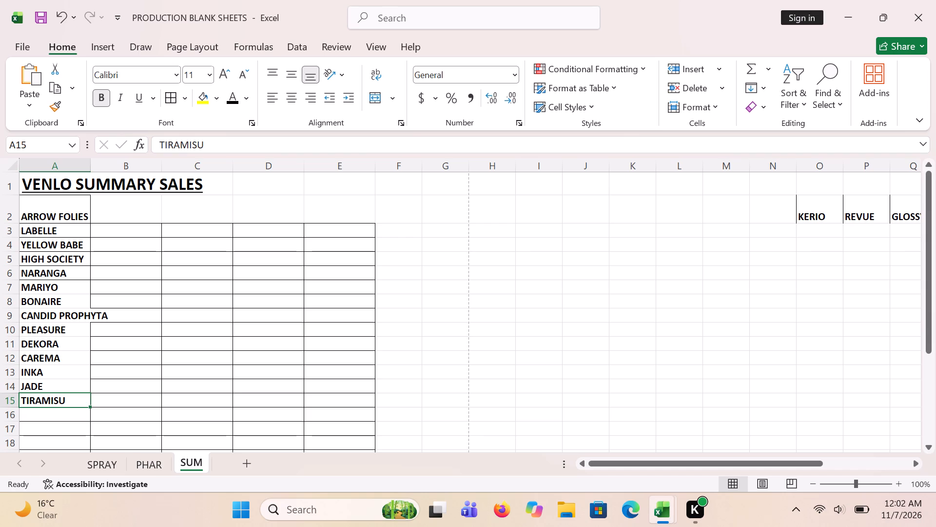
left_click(819, 211)
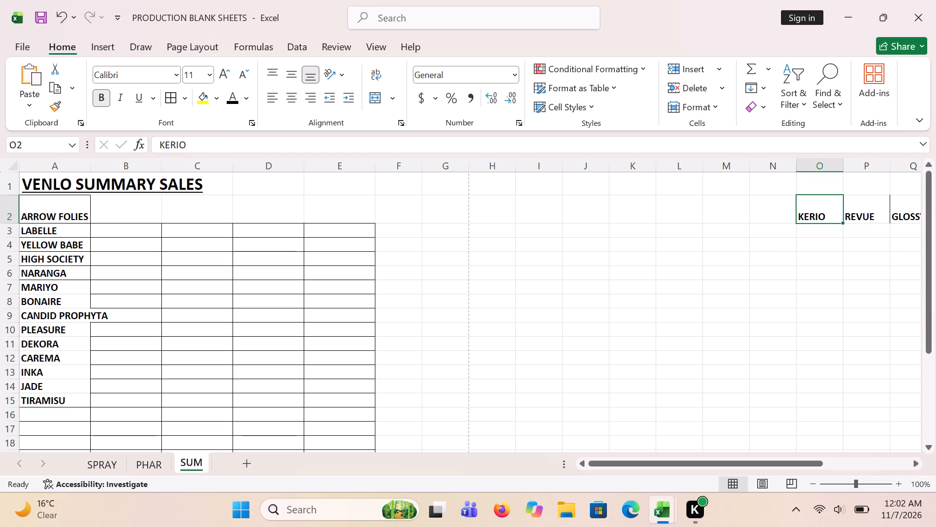
left_click_drag(843, 201, 154, 417)
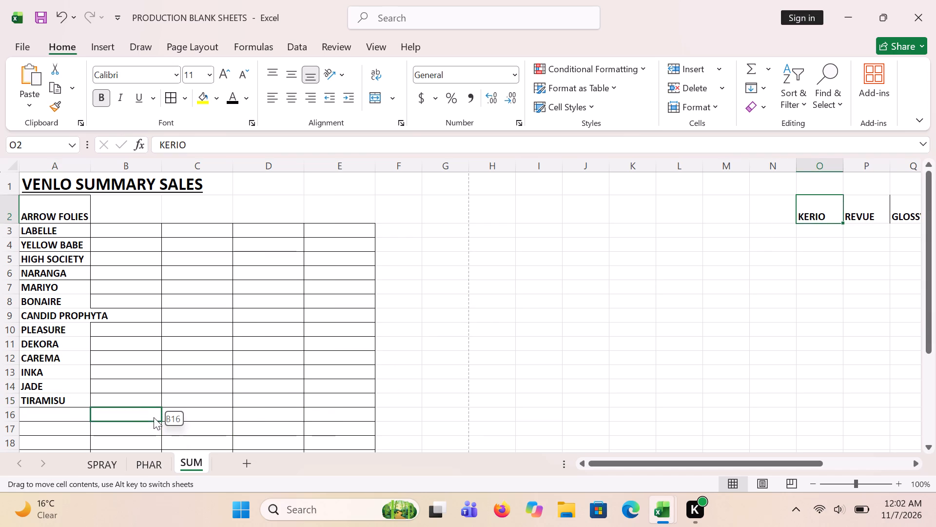
left_click_drag(154, 417, 146, 417)
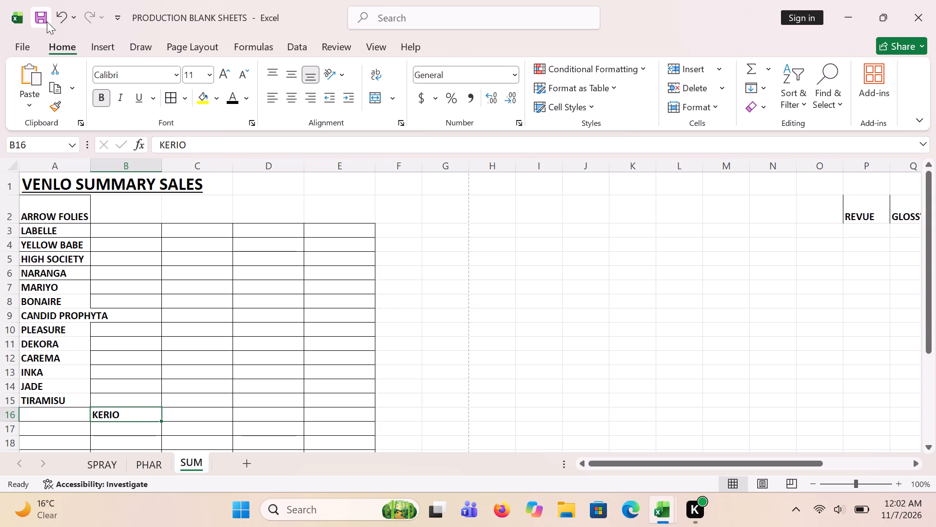
Save the workbook.
left_click(31, 14)
Move KERIO from B16 into A16, directly below TIRAMISU in the variety list.
left_click(156, 410)
left_click_drag(162, 409, 59, 413)
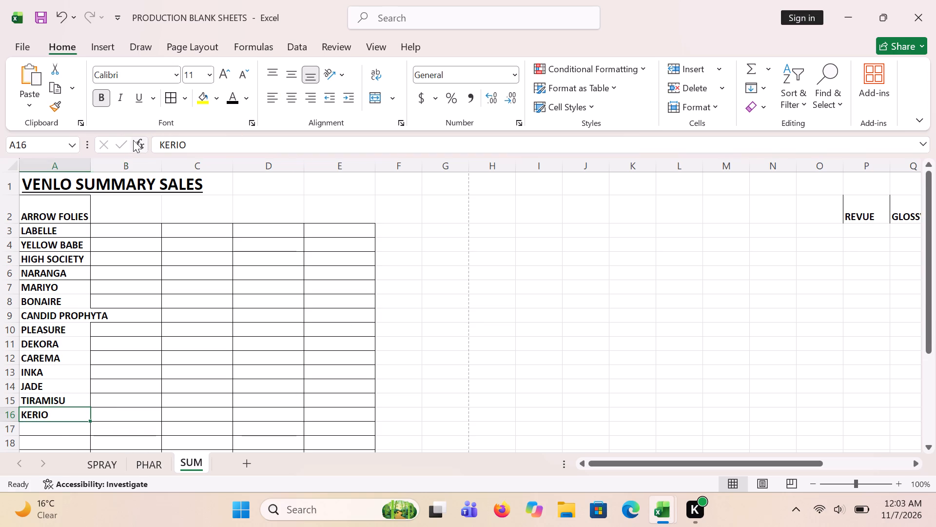
Delete the emptied columns B through N from the SUM sheet.
left_click_drag(127, 162, 348, 172)
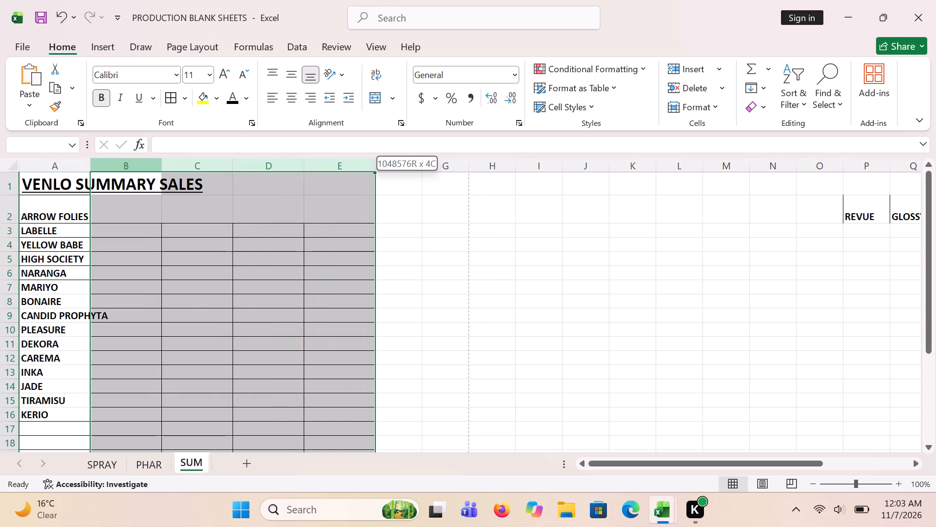
left_click_drag(348, 172, 761, 192)
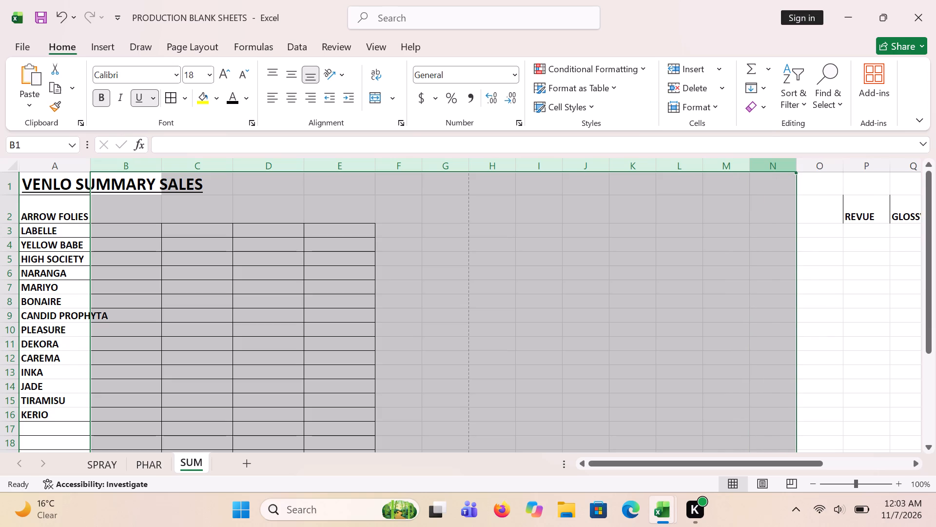
scroll(772, 165, "up", 1)
right_click(772, 164)
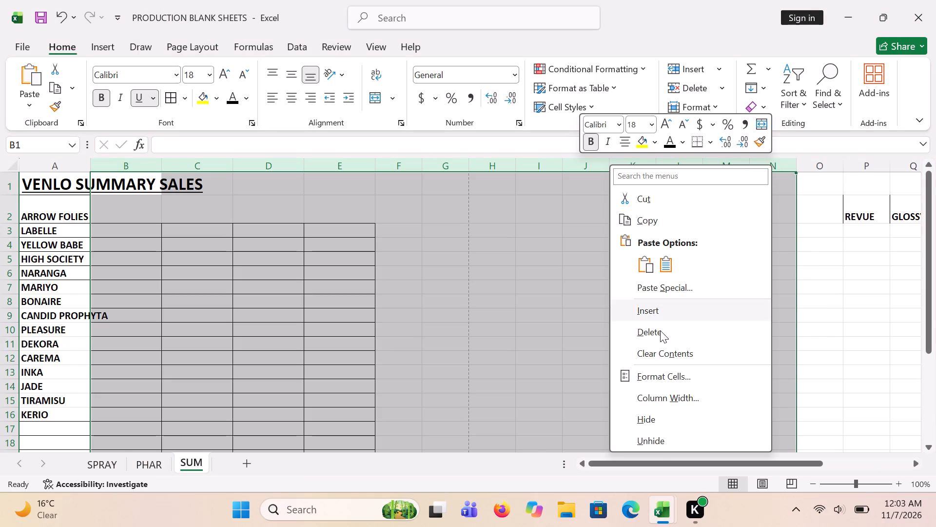
left_click(660, 330)
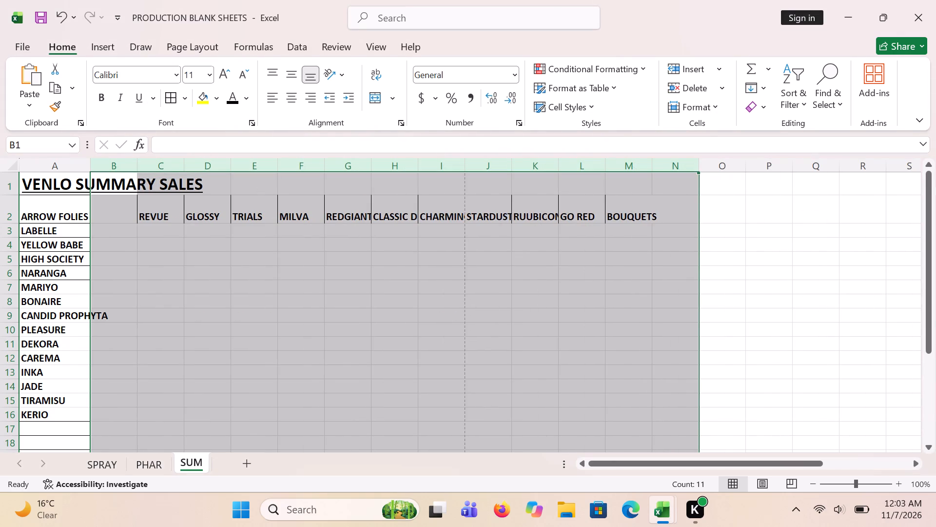
Delete the remaining empty column B between the variety list and the REVUE header.
scroll(159, 225, "down", 2)
scroll(159, 225, "up", 1)
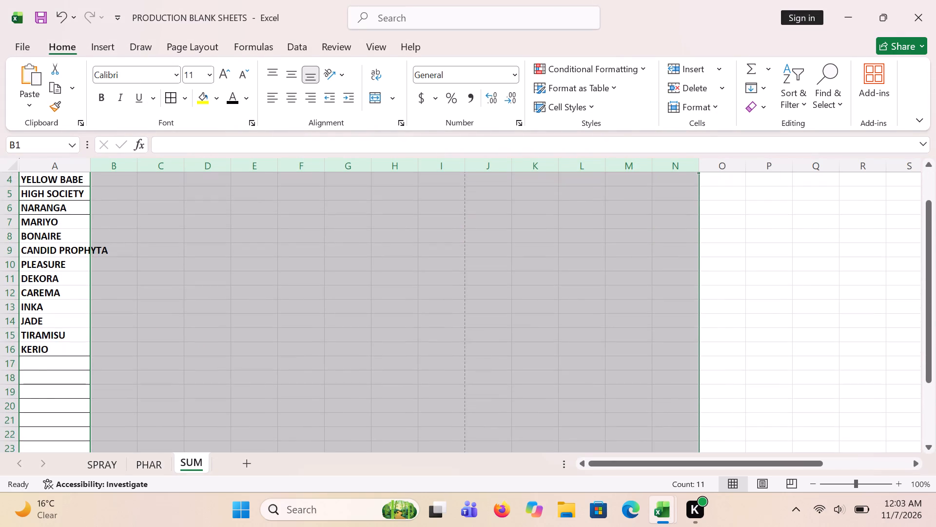
scroll(159, 225, "up", 1)
scroll(159, 224, "down", 1)
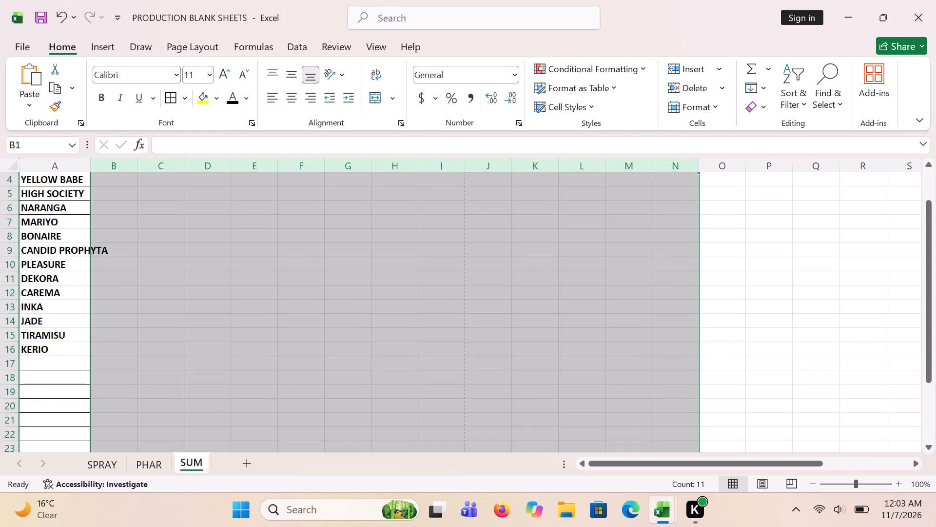
scroll(159, 219, "up", 2)
left_click(118, 167)
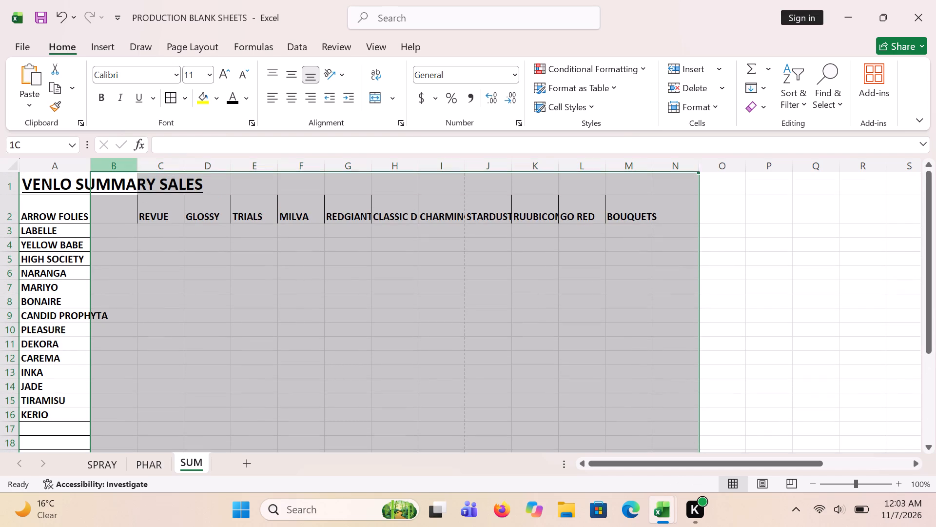
right_click(111, 167)
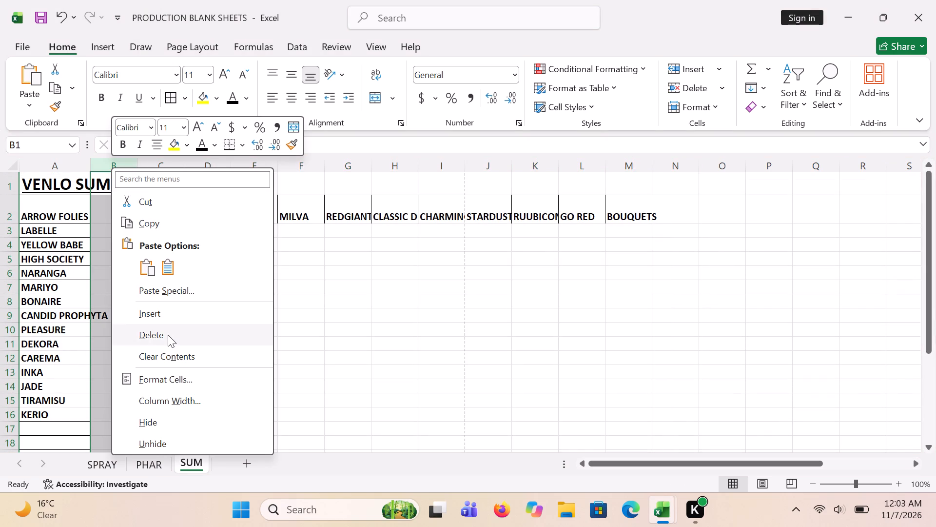
left_click(168, 335)
left_click(113, 229)
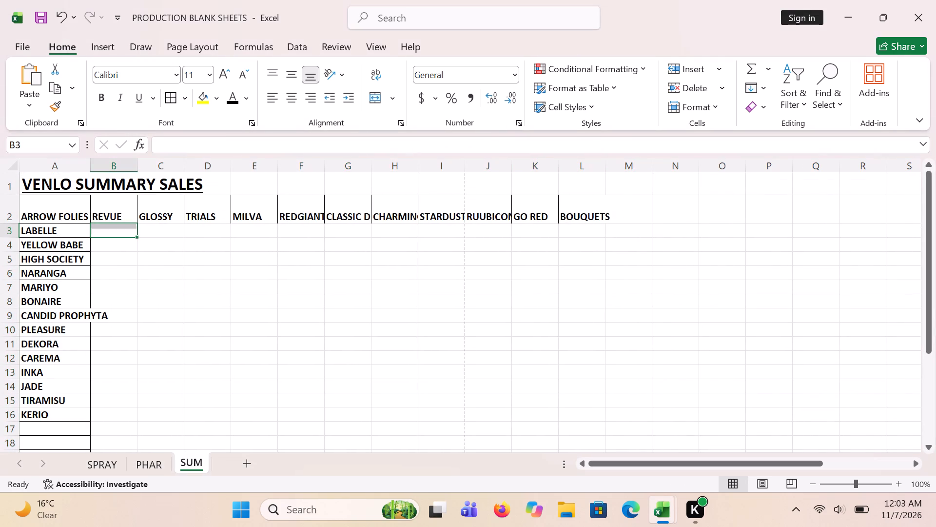
Save the workbook with the emptied columns removed.
scroll(112, 257, "down", 1)
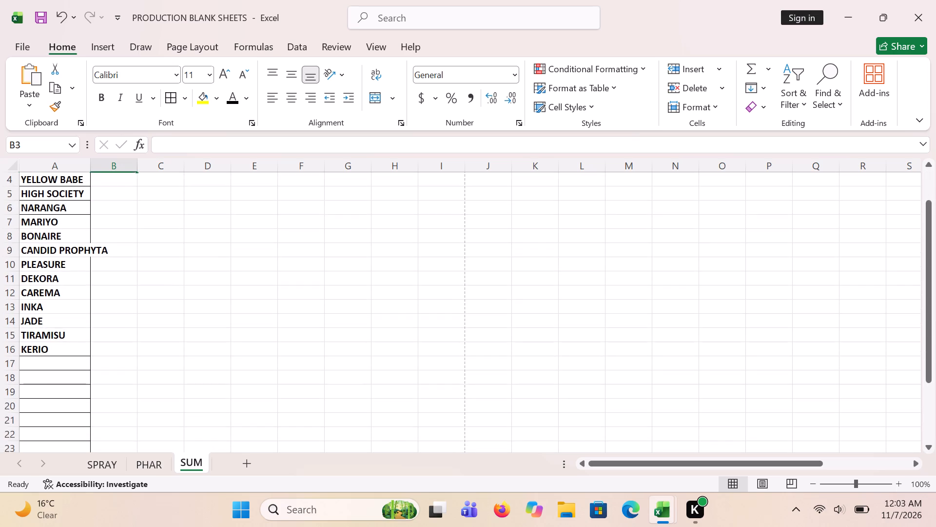
scroll(111, 256, "up", 1)
left_click(83, 229)
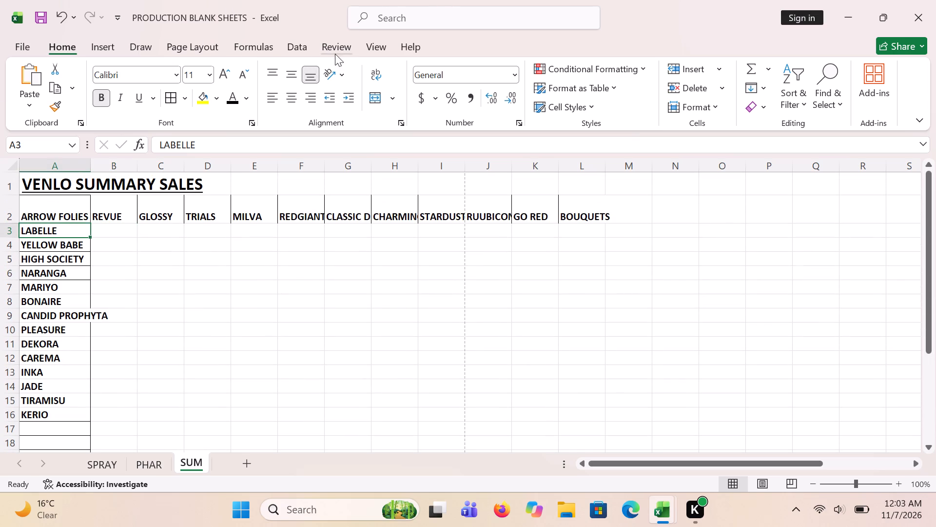
left_click(37, 22)
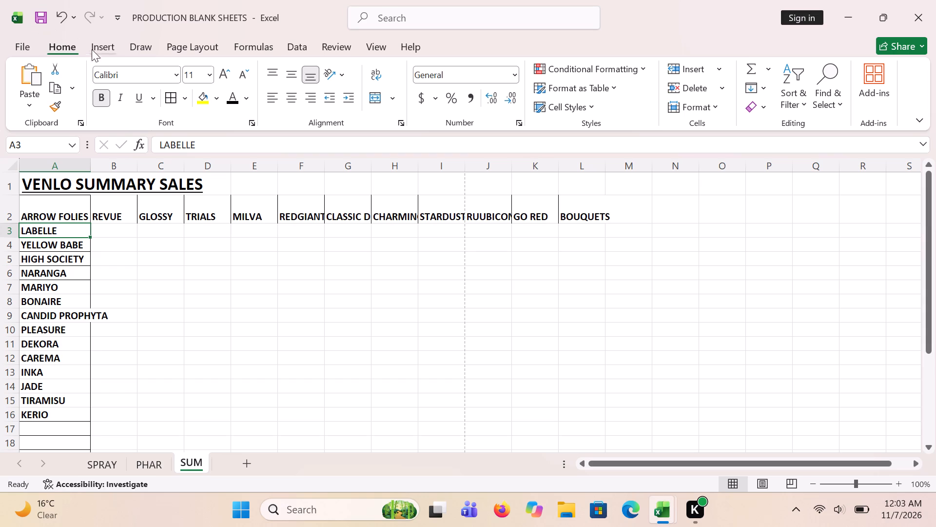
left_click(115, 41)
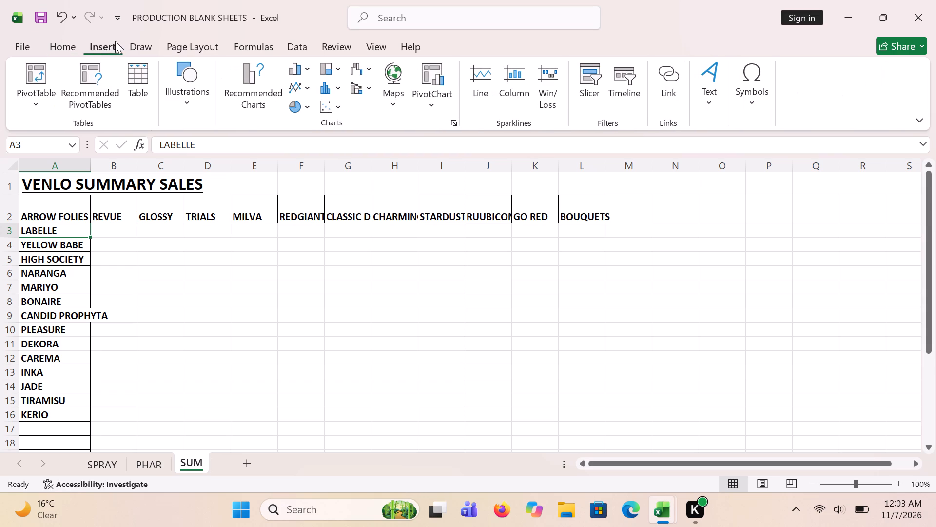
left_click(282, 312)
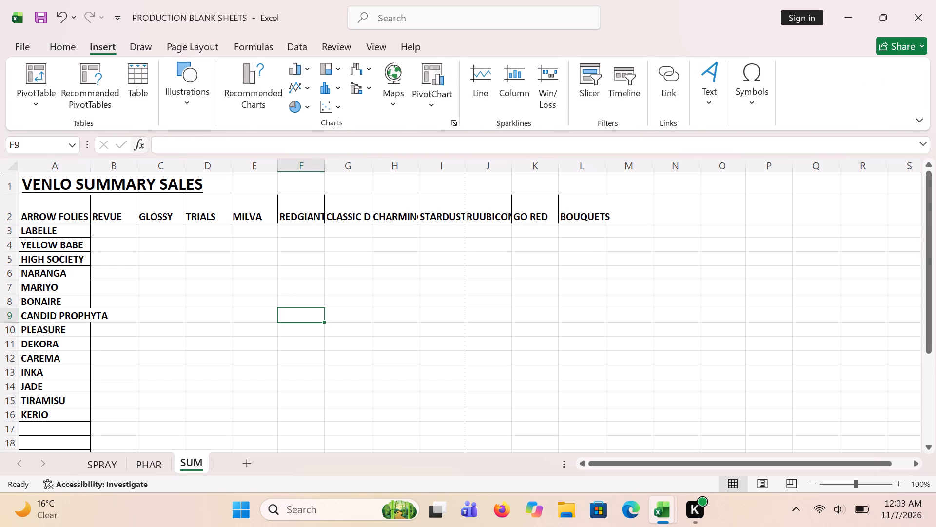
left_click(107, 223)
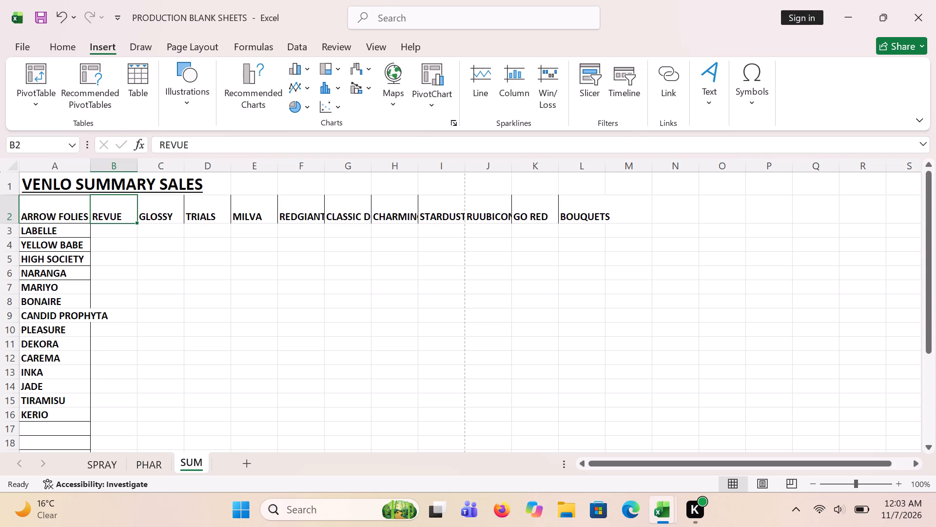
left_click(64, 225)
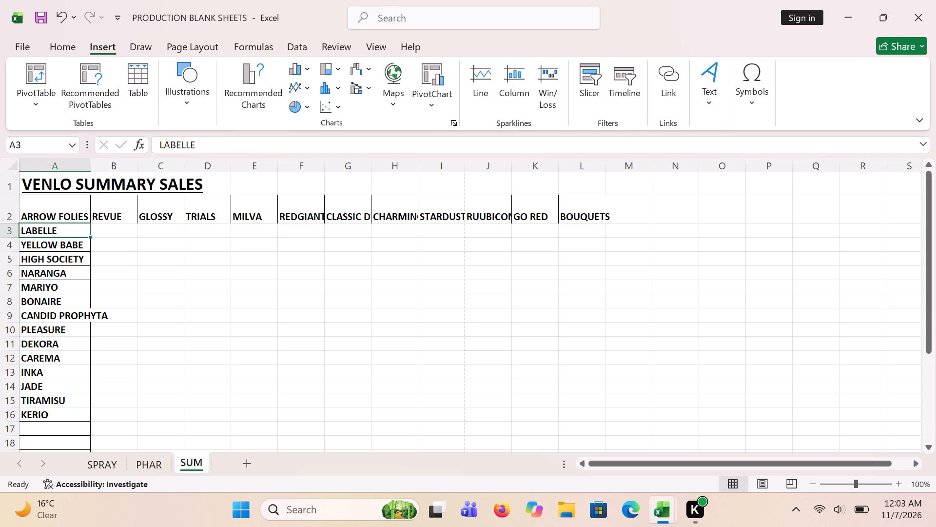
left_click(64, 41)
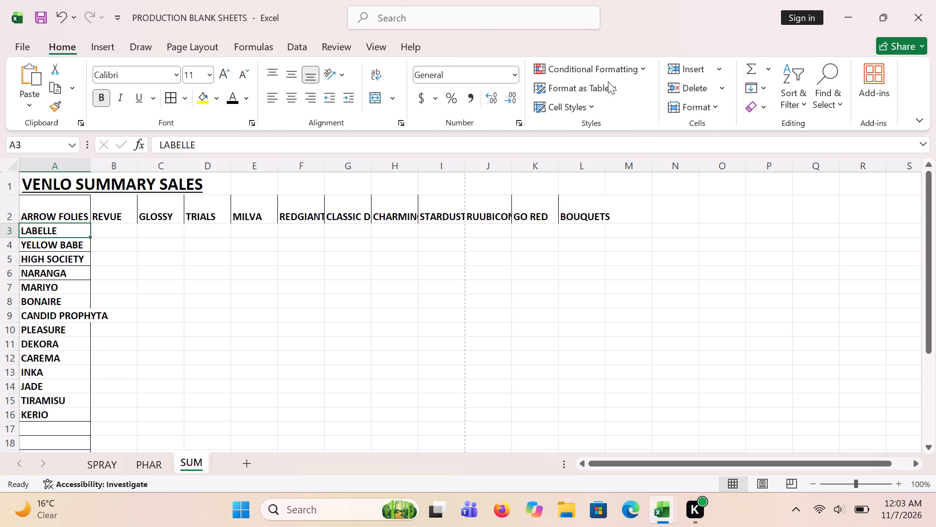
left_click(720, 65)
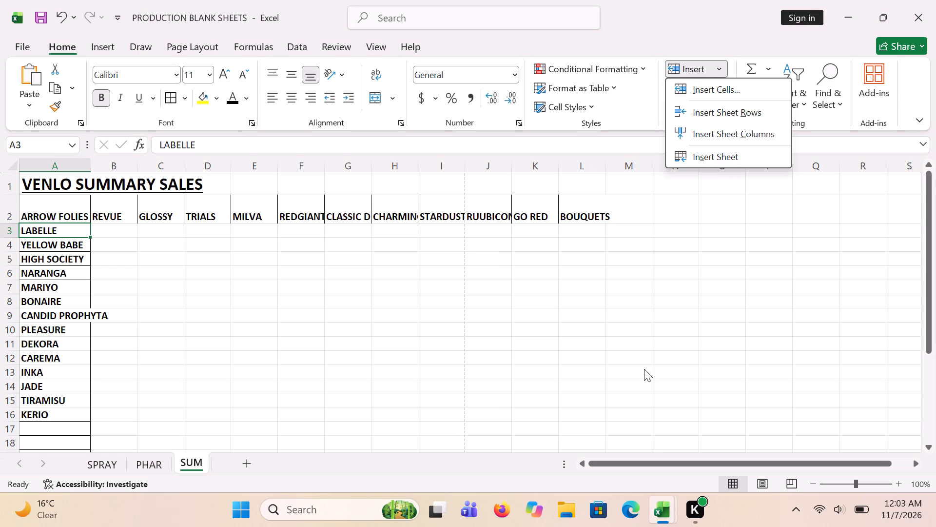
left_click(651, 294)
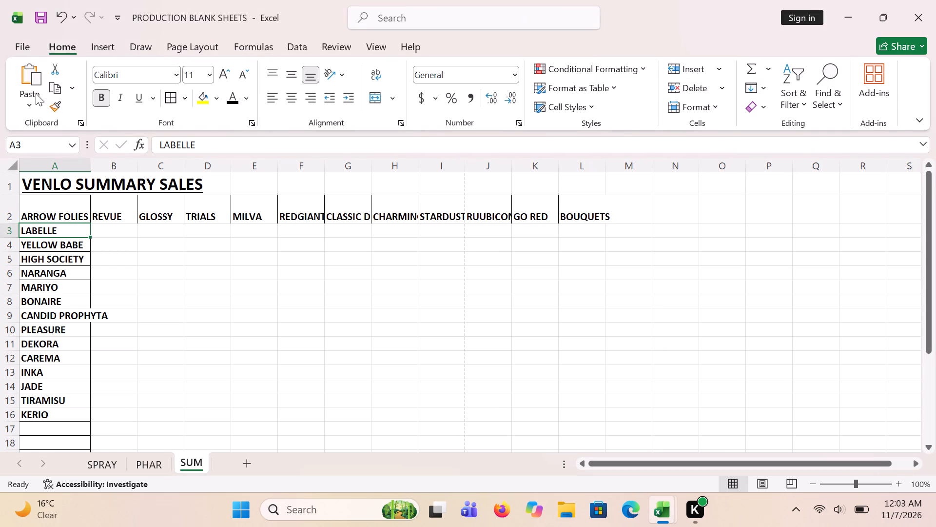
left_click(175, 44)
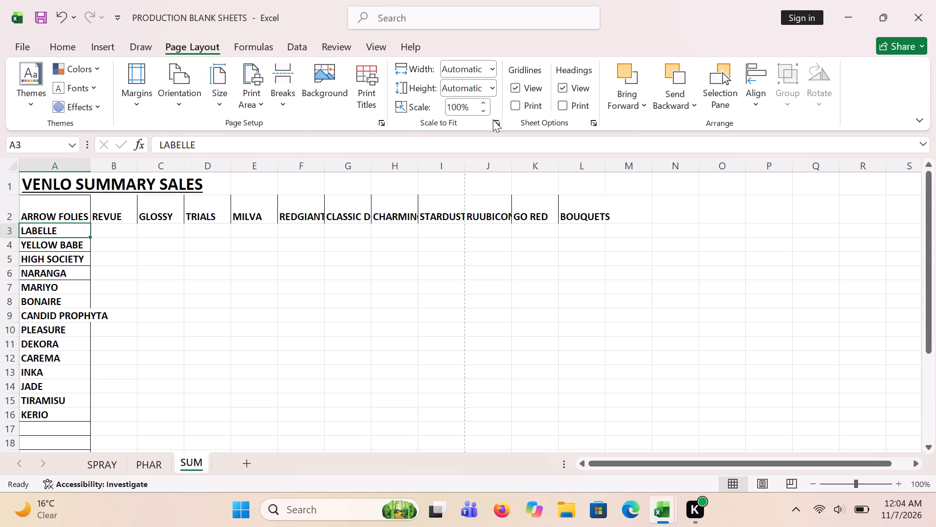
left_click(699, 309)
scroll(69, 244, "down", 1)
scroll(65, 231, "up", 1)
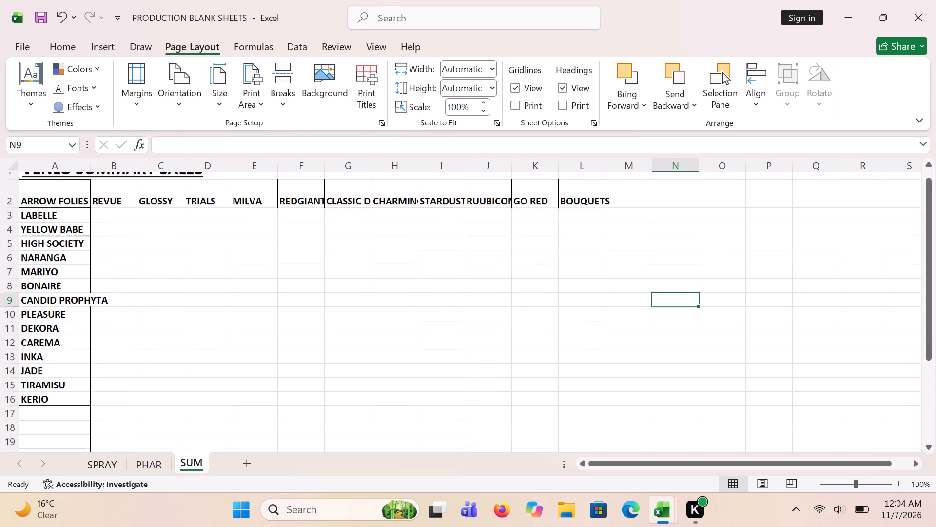
Move REVUE from B2 into A17 and GLOSSY from C2 into A18, directly below KERIO in the variety list.
left_click(114, 213)
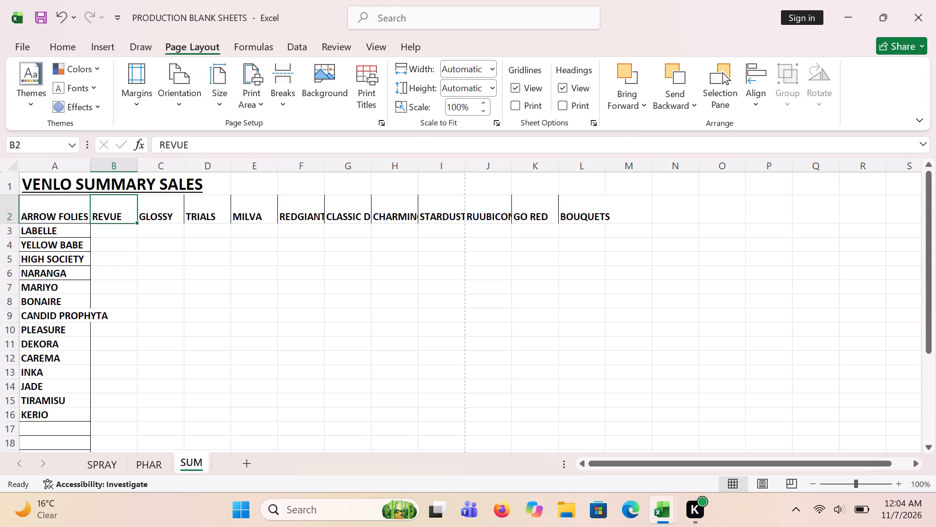
left_click_drag(135, 200, 1, 425)
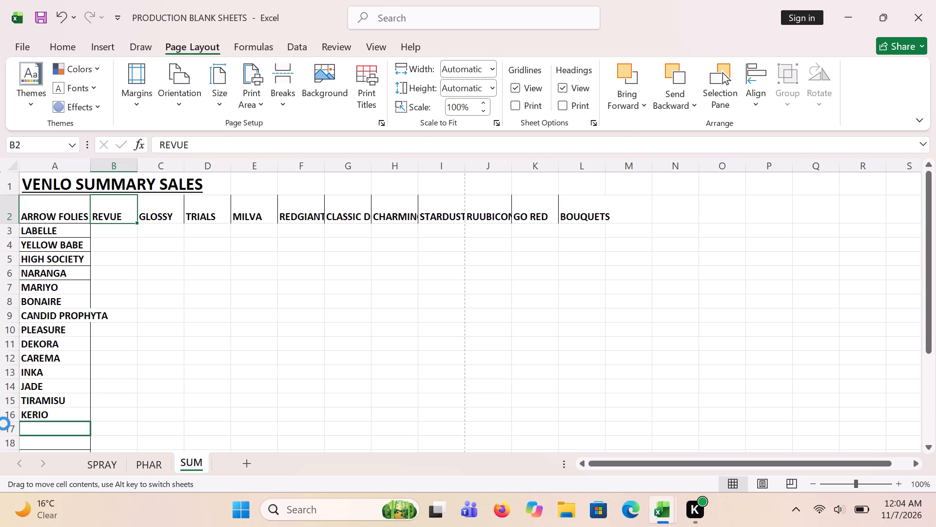
left_click(159, 205)
left_click_drag(185, 197, 11, 443)
Move TRIALS from D2 into A19, directly below GLOSSY in the variety list.
scroll(151, 337, "down", 1)
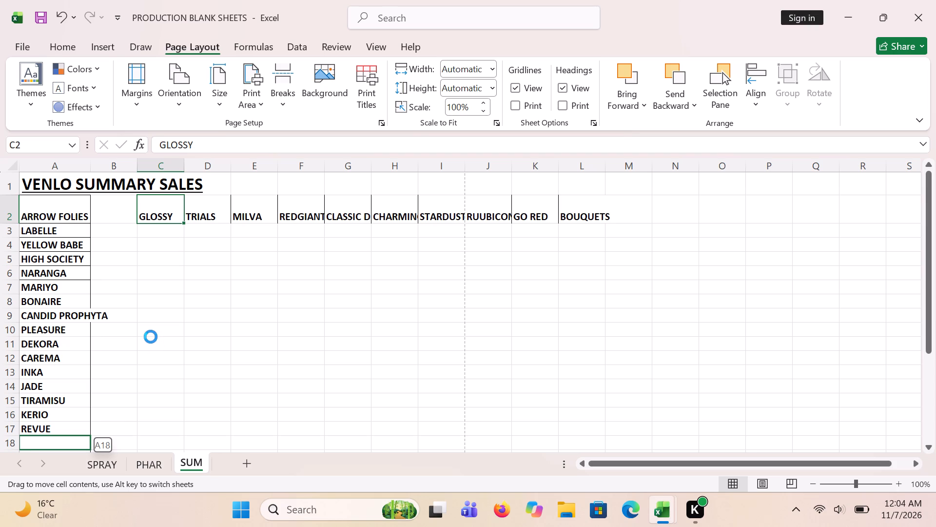
scroll(150, 336, "down", 2)
scroll(172, 219, "up", 3)
left_click(196, 212)
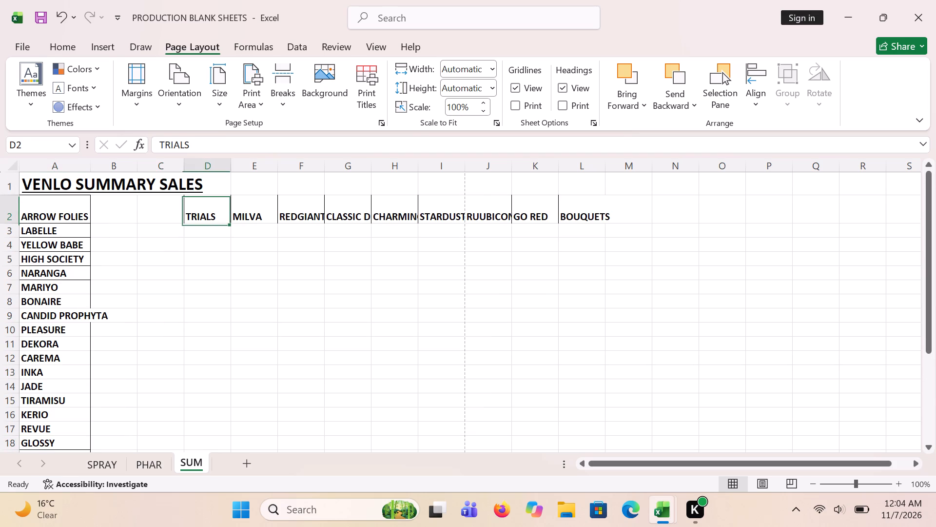
left_click_drag(229, 203, 24, 260)
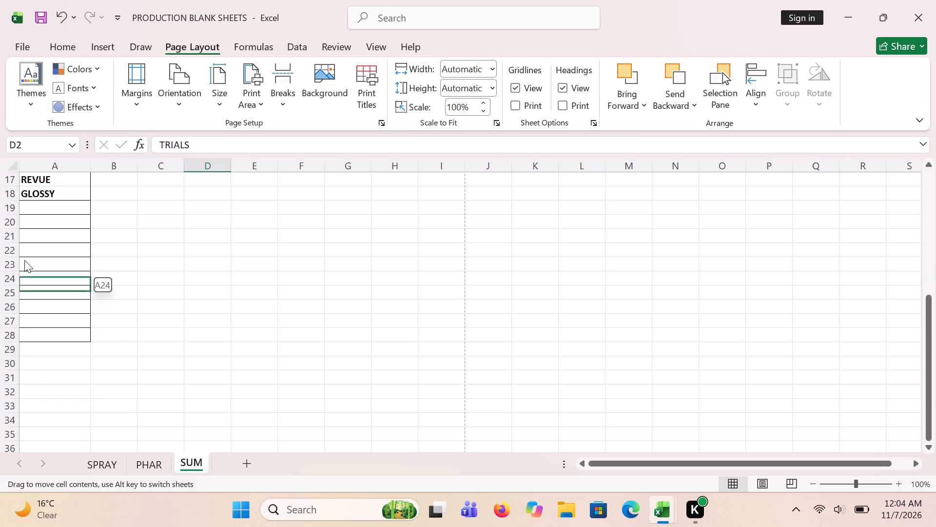
left_click_drag(24, 260, 24, 204)
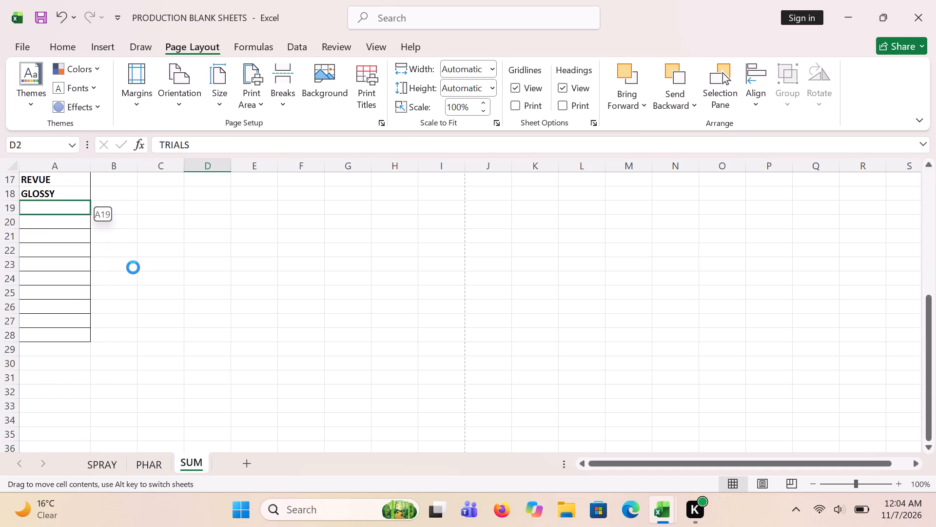
Move MILVA from E2 into A20, directly below TRIALS in the variety list.
scroll(127, 256, "up", 3)
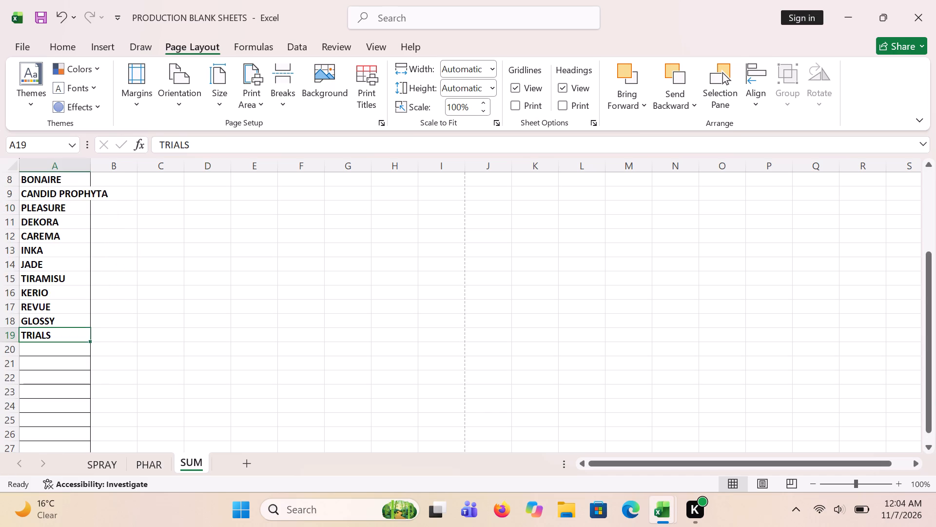
scroll(124, 235, "up", 7)
left_click(248, 210)
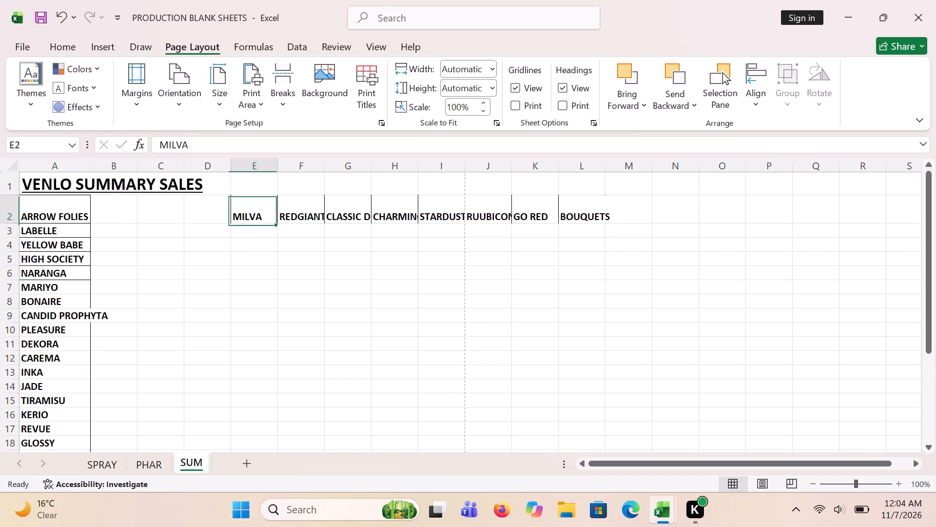
left_click(262, 210)
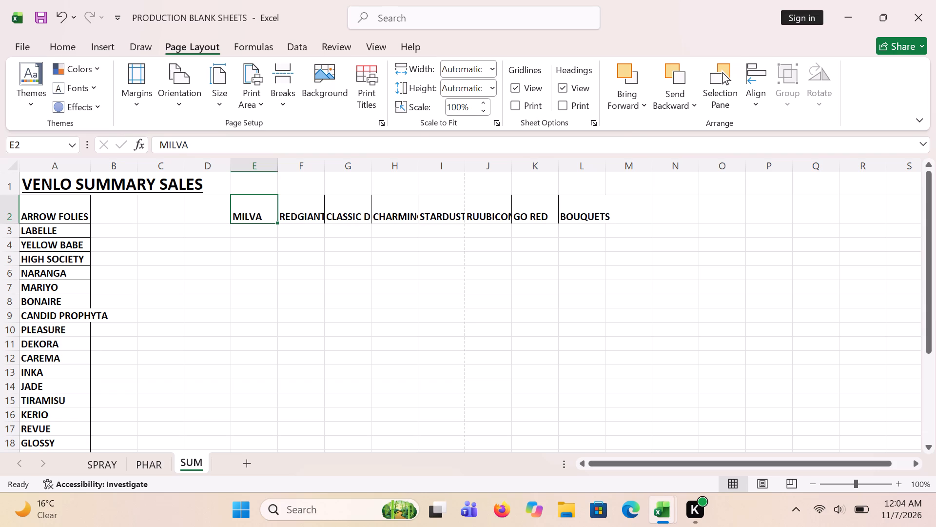
left_click_drag(276, 198, 0, 473)
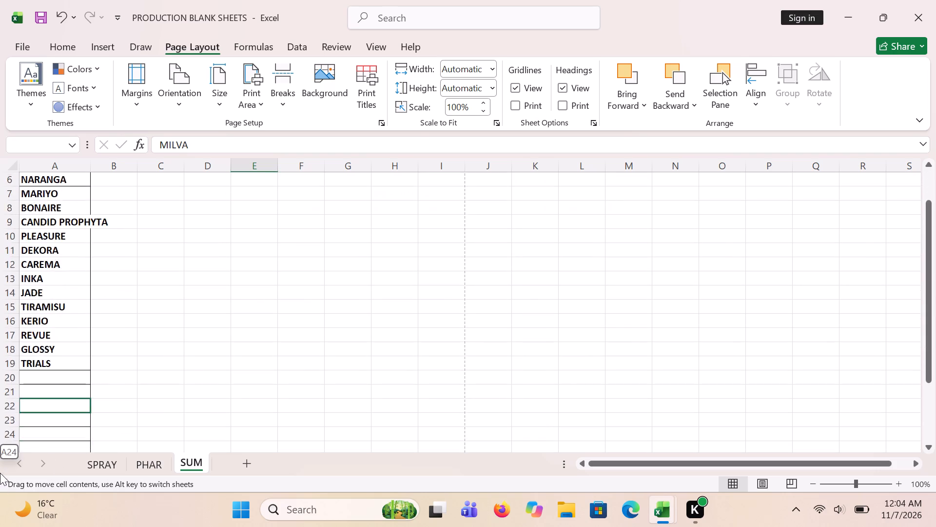
left_click_drag(0, 473, 39, 209)
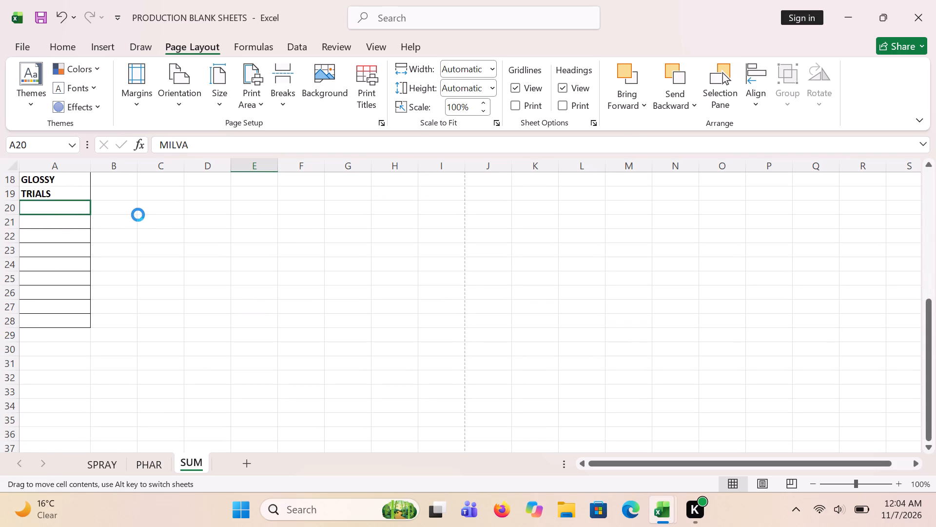
Save the workbook with the extended variety list.
left_click(193, 285)
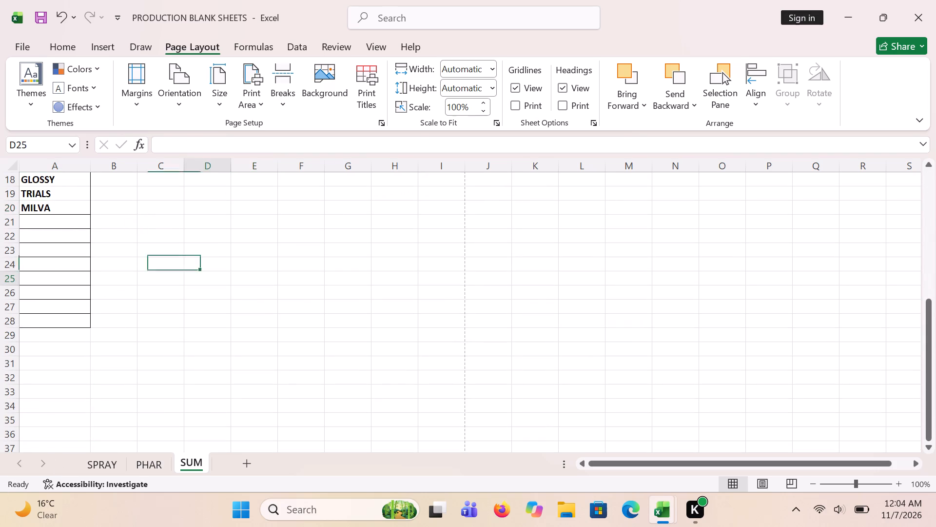
scroll(286, 207, "up", 5)
scroll(260, 169, "up", 4)
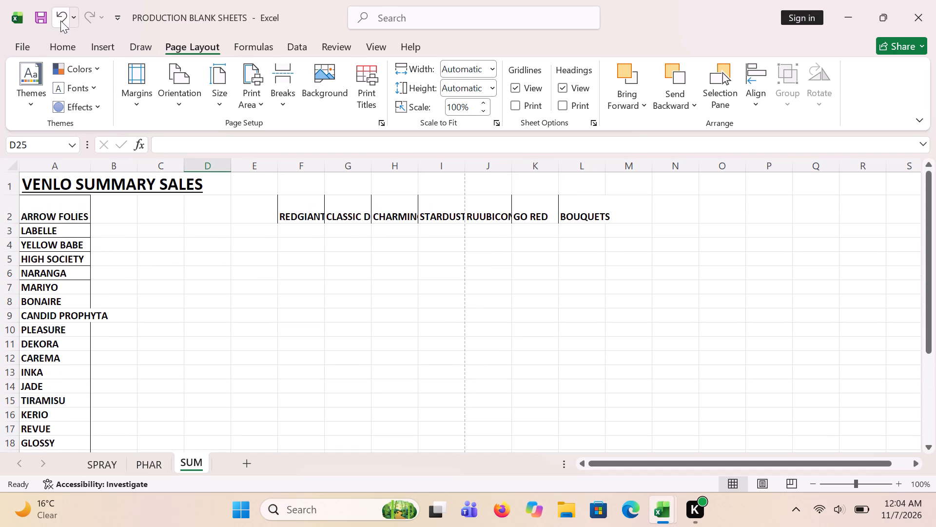
left_click(43, 15)
Move REDGIANT from F2 into A21, directly below MILVA in the variety list.
left_click(303, 214)
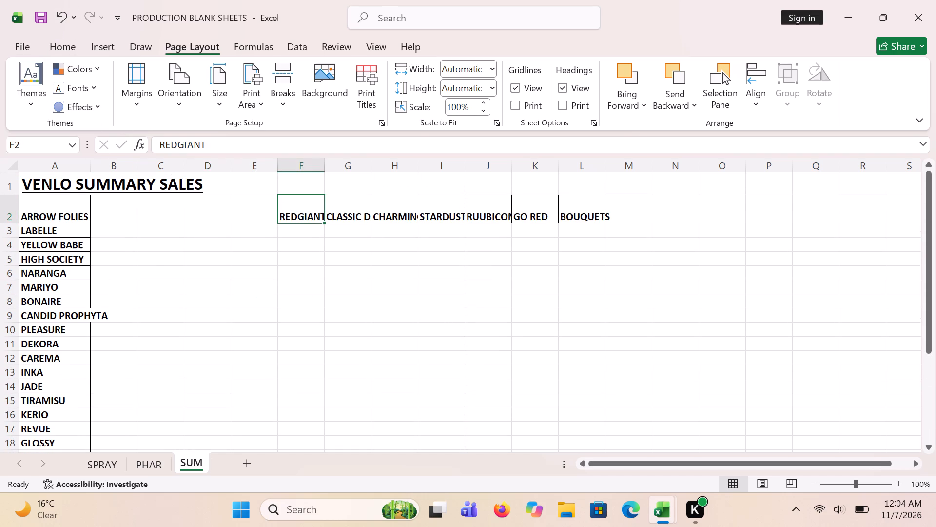
left_click_drag(323, 196, 19, 427)
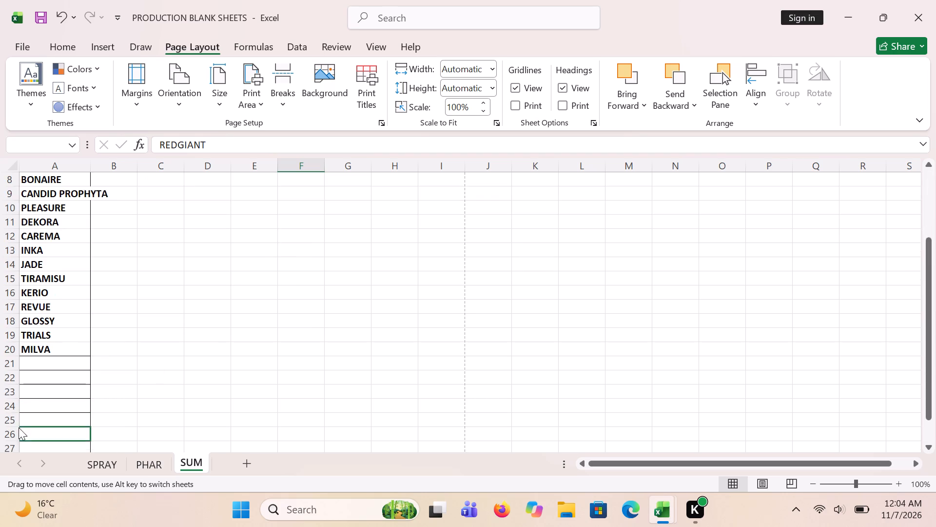
left_click_drag(19, 427, 41, 318)
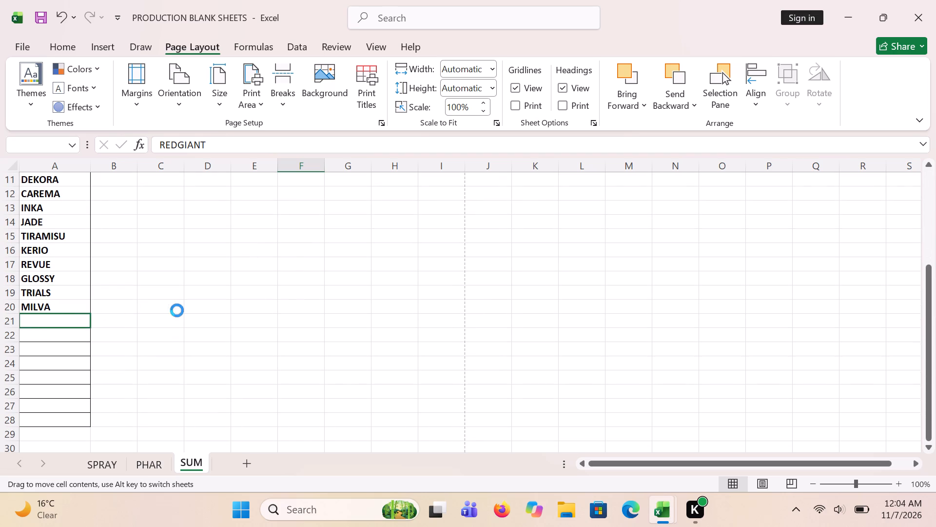
Move CLASSIC DUET from G2 into A22, directly below REDGIANT in the variety list.
left_click(274, 273)
scroll(268, 239, "up", 7)
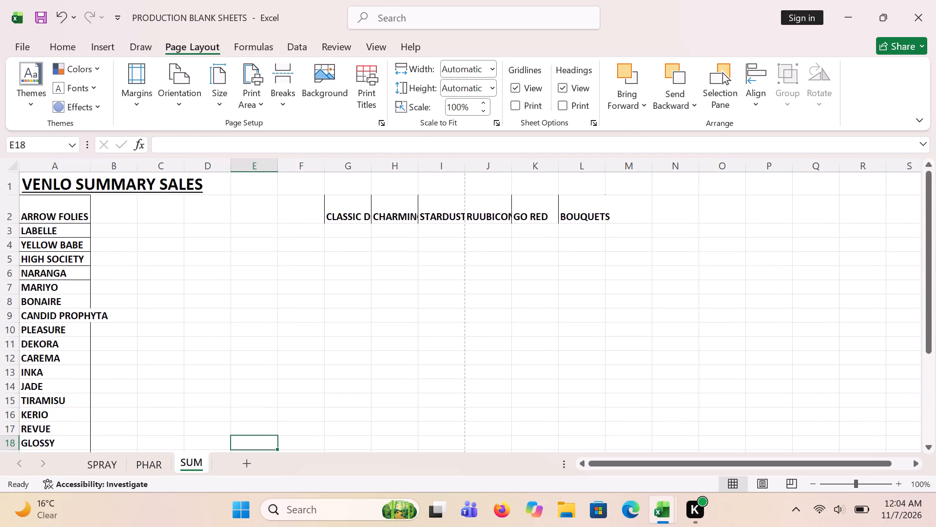
left_click(357, 214)
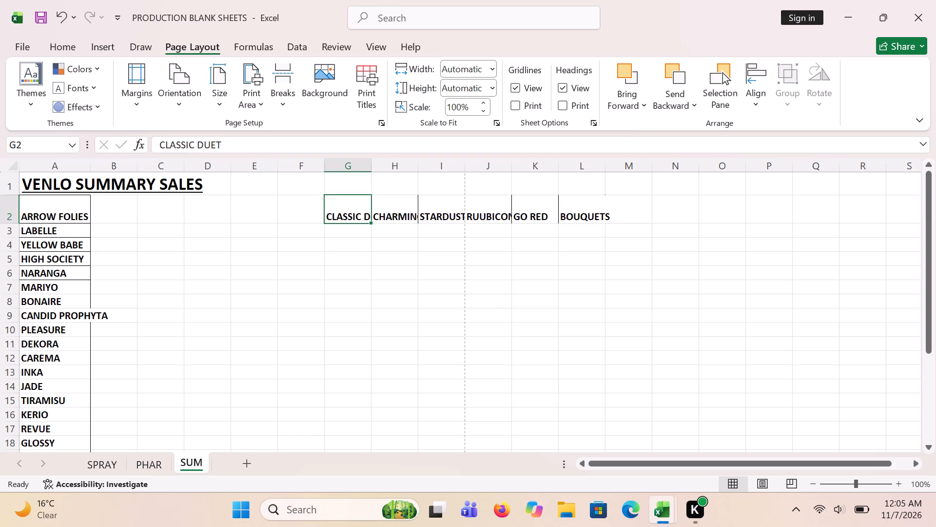
left_click_drag(369, 197, 64, 160)
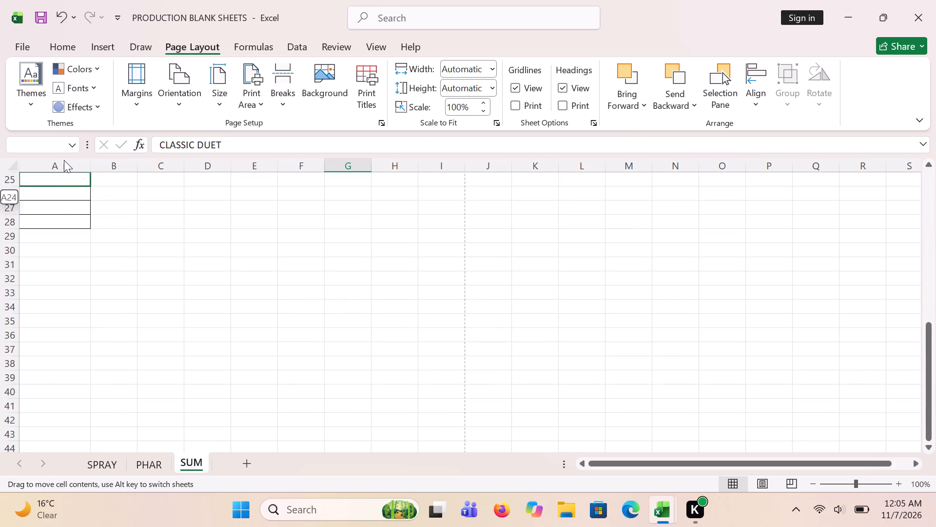
left_click_drag(64, 160, 62, 217)
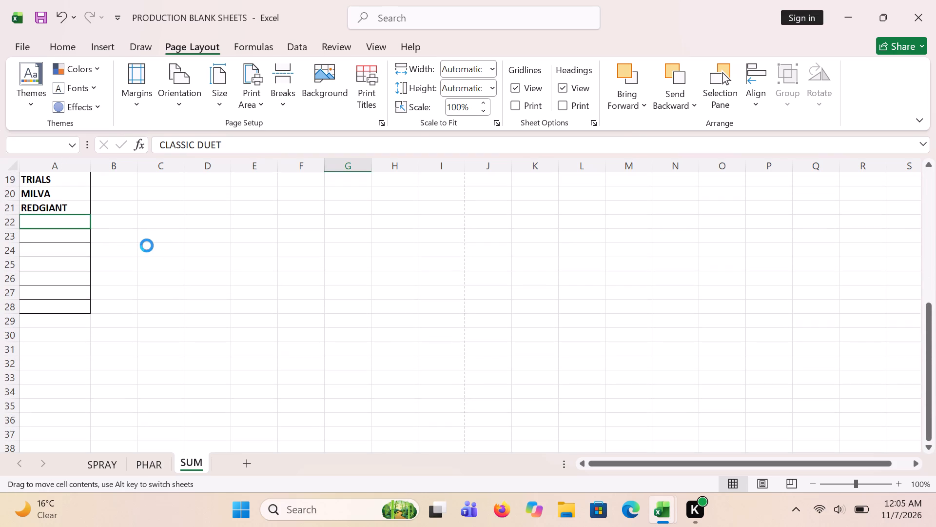
Move CHARMINGBABE from H2 into A23, directly below CLASSIC DUET in the variety list.
left_click(169, 233)
scroll(300, 239, "up", 5)
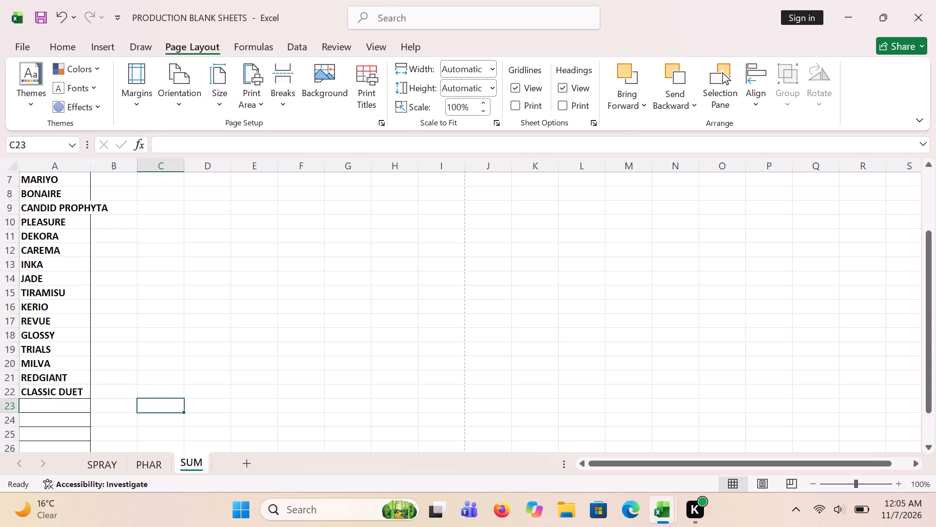
scroll(294, 223, "up", 6)
left_click(398, 210)
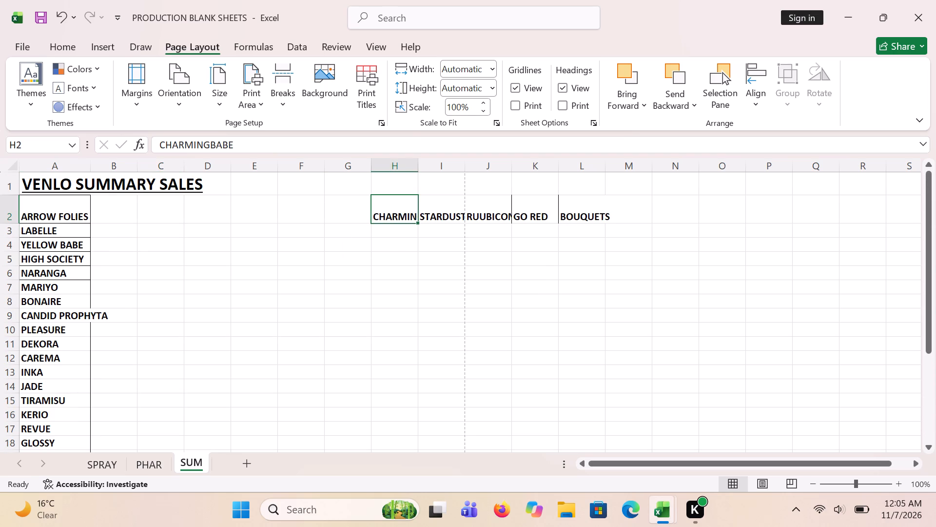
left_click_drag(415, 195, 0, 491)
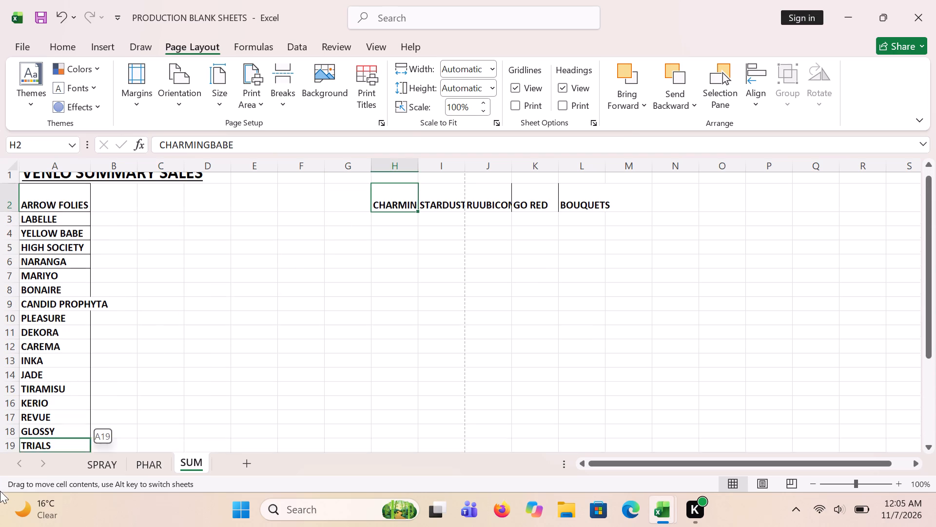
left_click_drag(0, 491, 13, 386)
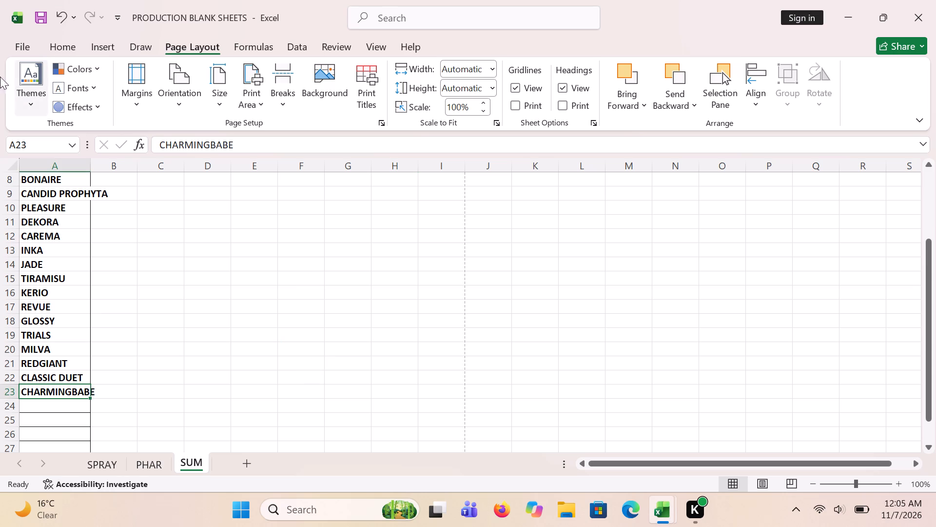
Move STARDUST from I2 into A24, directly below CHARMINGBABE in the variety list.
left_click(189, 213)
scroll(244, 203, "up", 3)
scroll(284, 218, "up", 3)
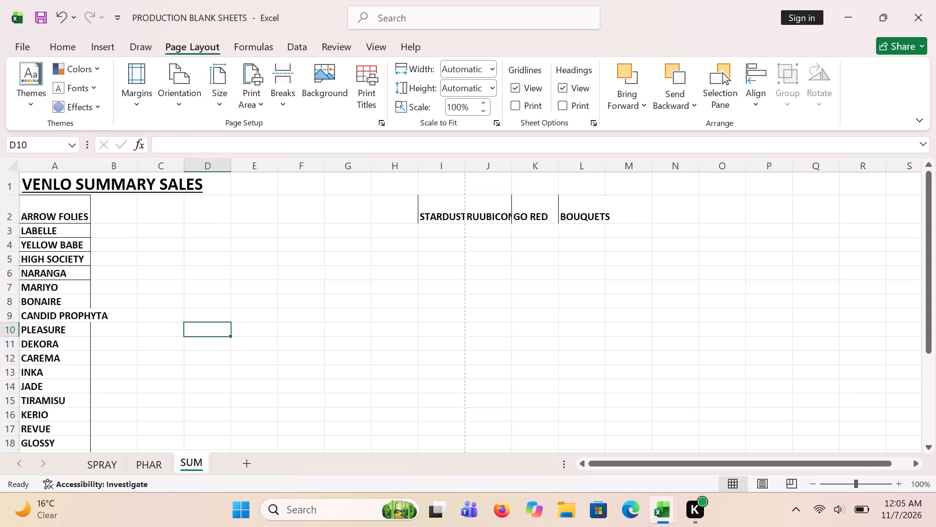
left_click(450, 214)
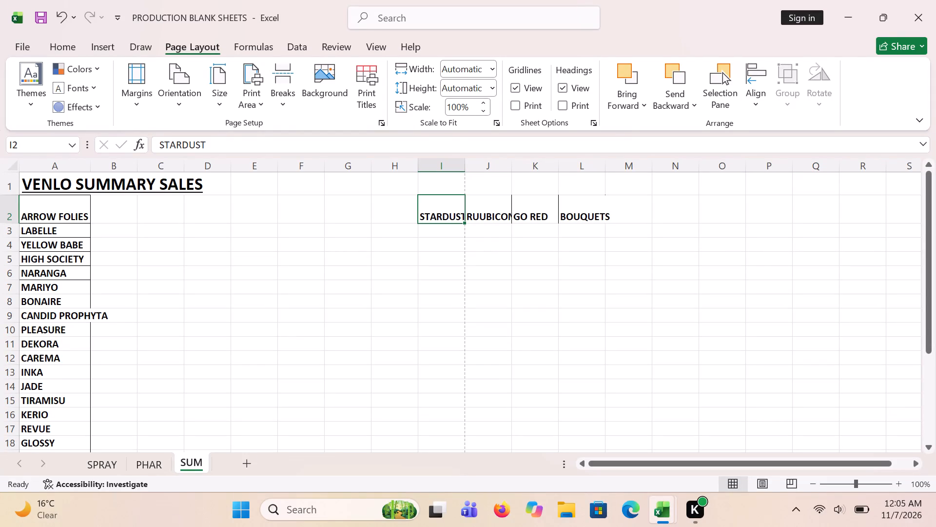
left_click_drag(463, 206, 433, 218)
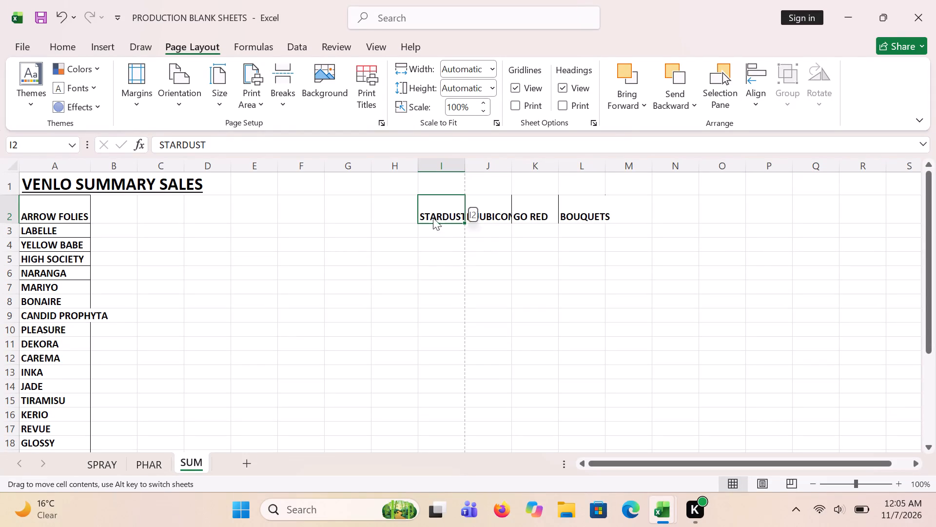
left_click_drag(433, 218, 56, 342)
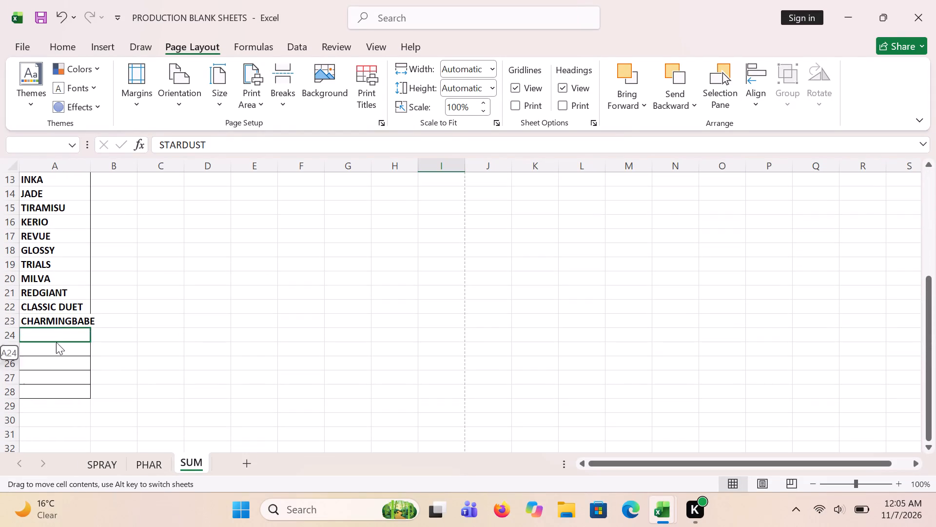
left_click_drag(56, 342, 56, 334)
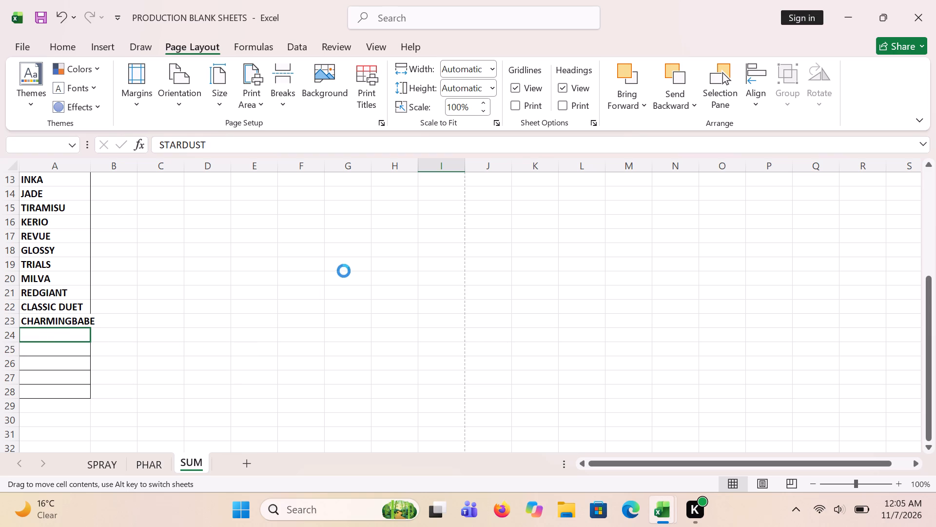
left_click(377, 300)
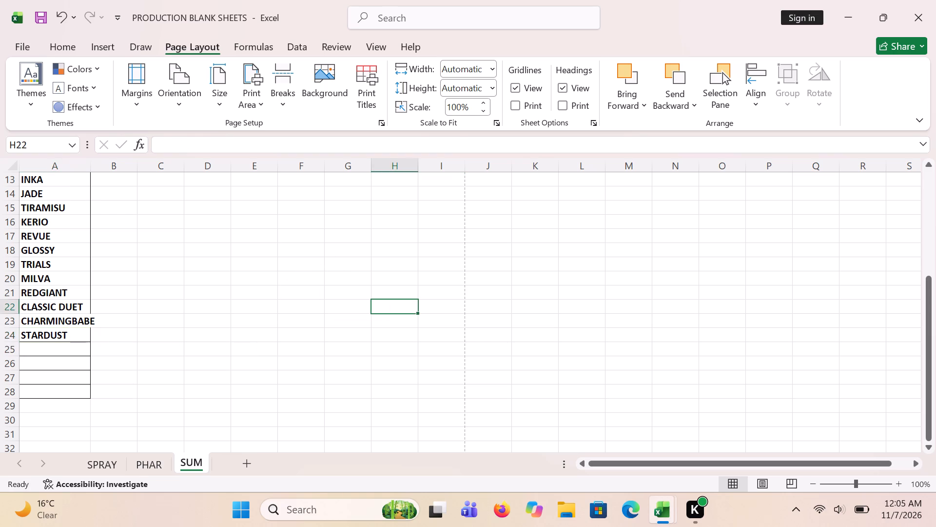
Move RUUBICON from J2 into A25, directly below STARDUST in the variety list.
scroll(406, 292, "up", 2)
scroll(422, 252, "up", 2)
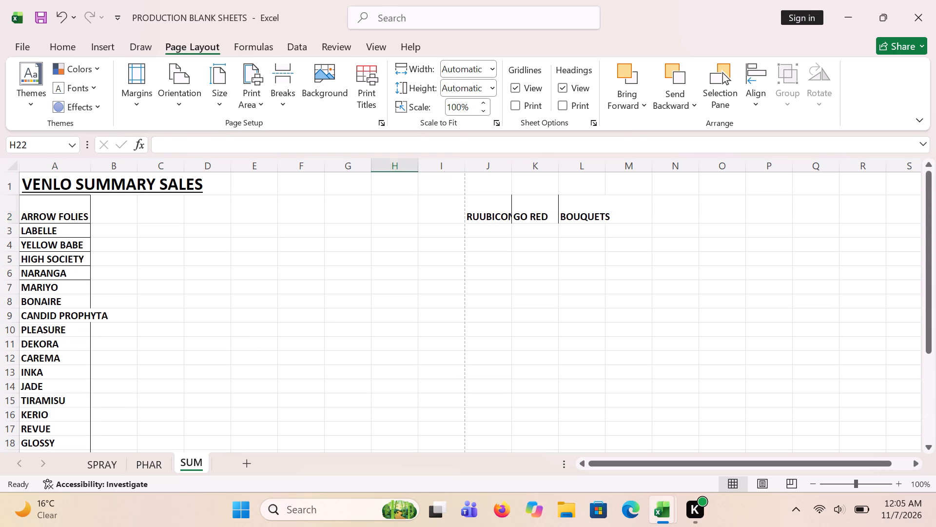
left_click(492, 211)
left_click_drag(509, 199, 373, 321)
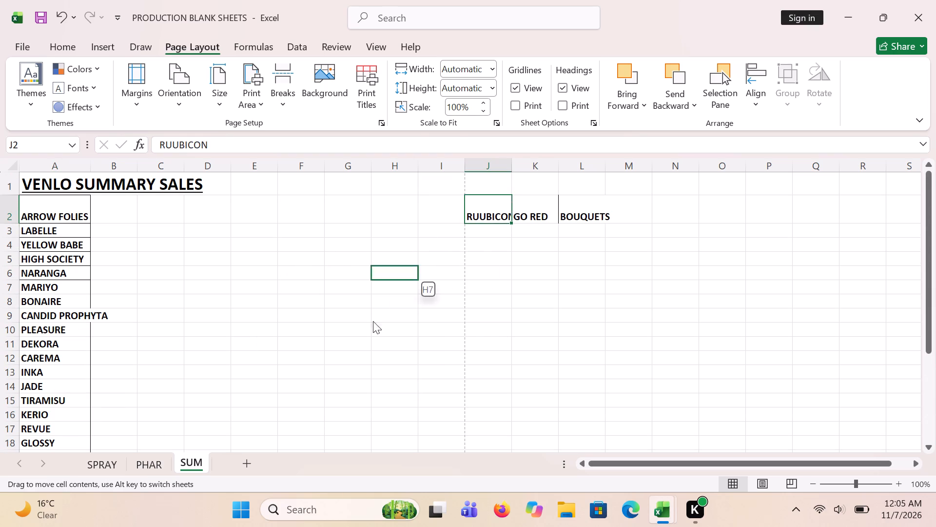
left_click_drag(373, 321, 23, 461)
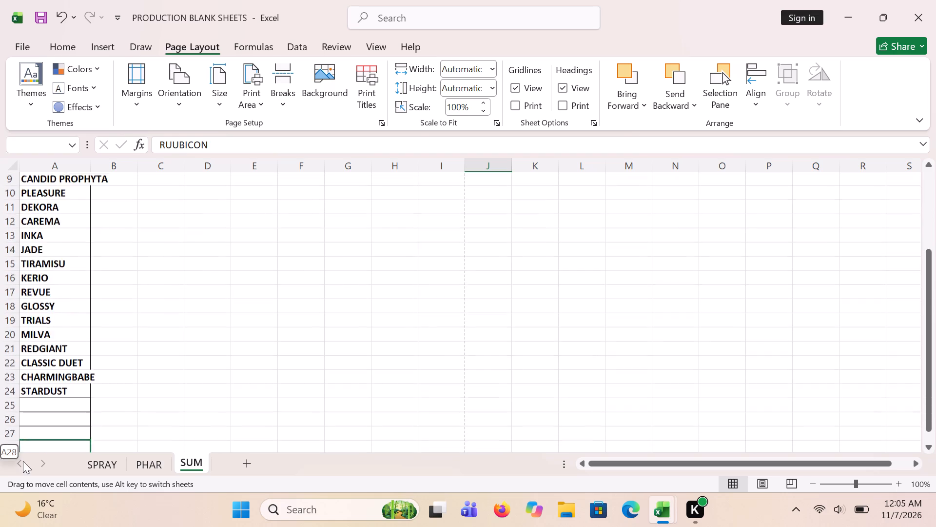
left_click_drag(23, 461, 58, 337)
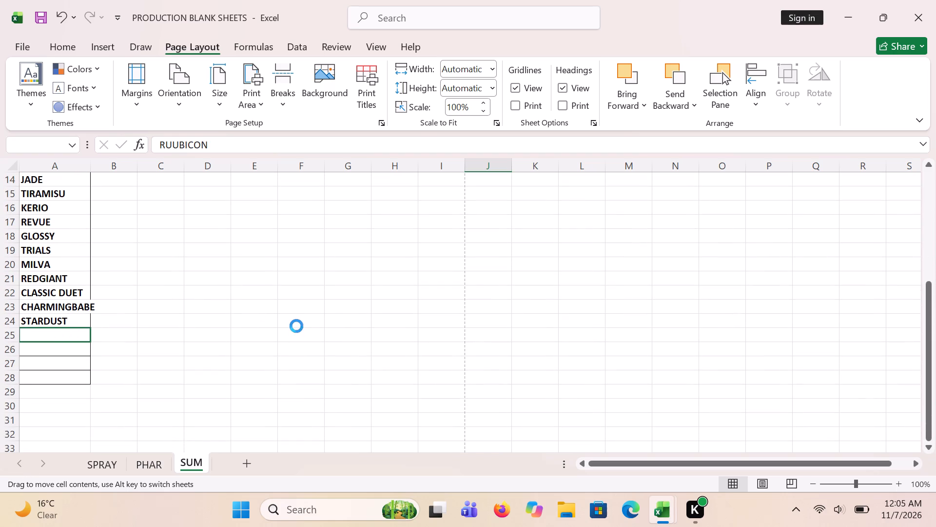
left_click(515, 264)
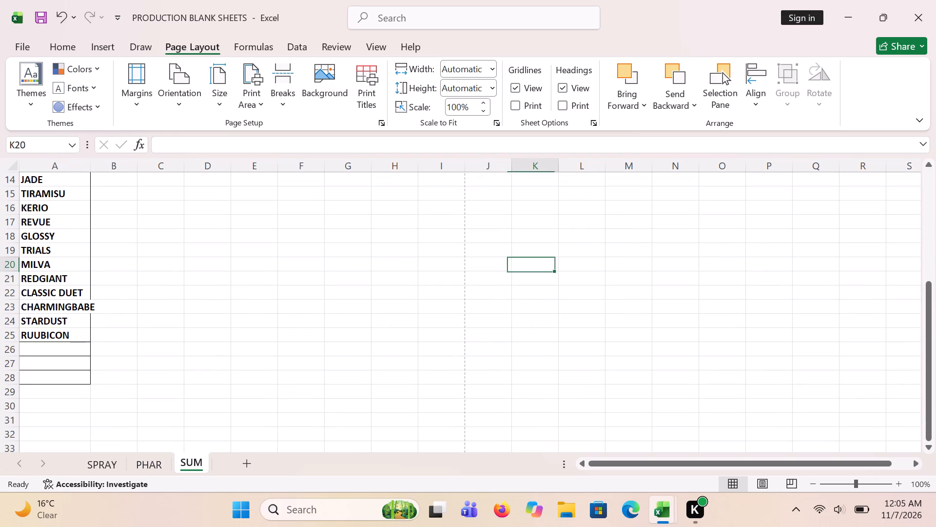
Move GO RED from K2 into A26, directly below RUUBICON in the variety list.
scroll(534, 259, "up", 7)
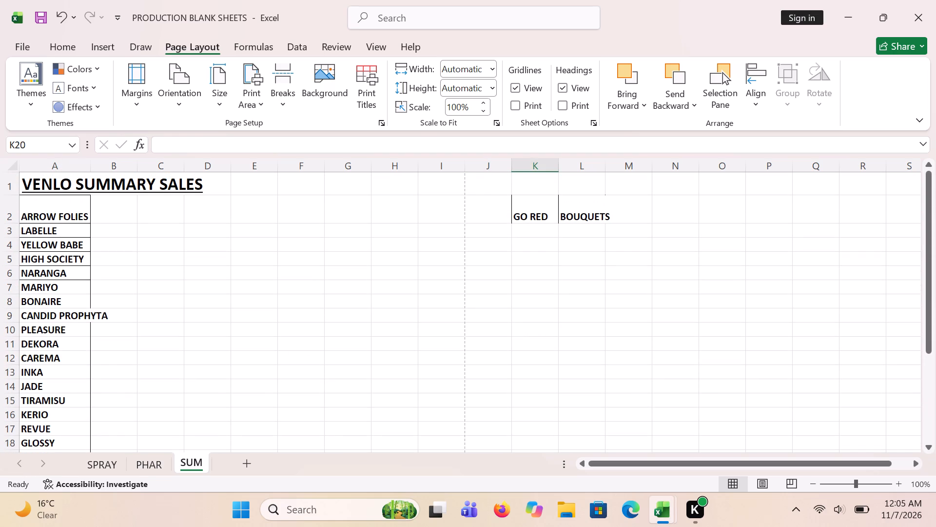
left_click(538, 202)
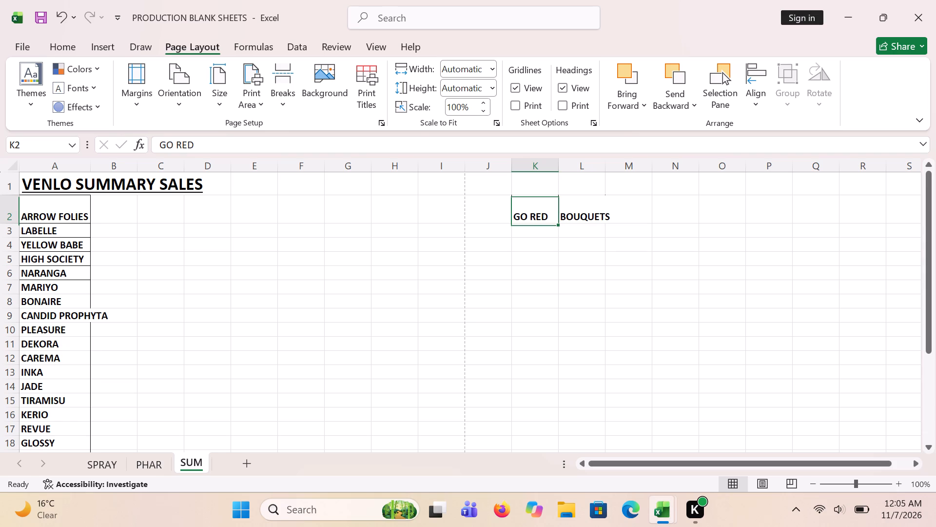
left_click_drag(556, 196, 516, 225)
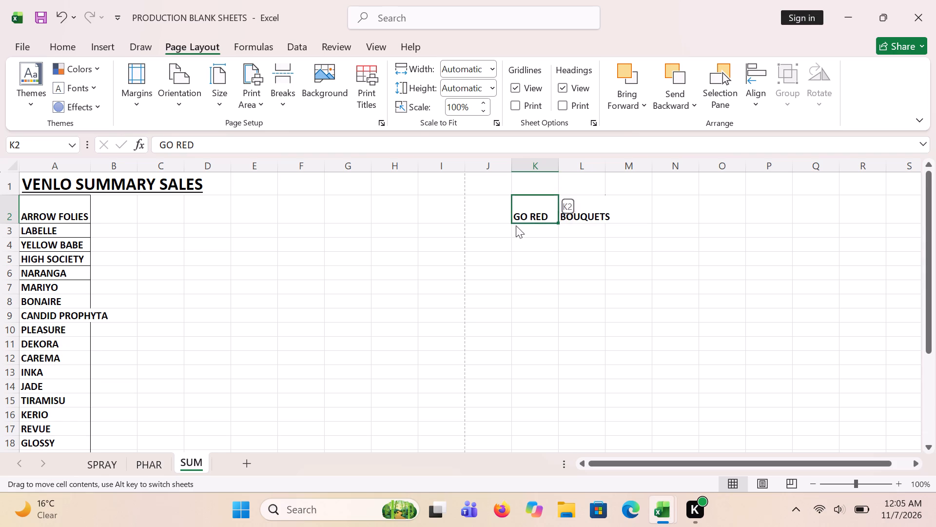
left_click_drag(516, 225, 84, 389)
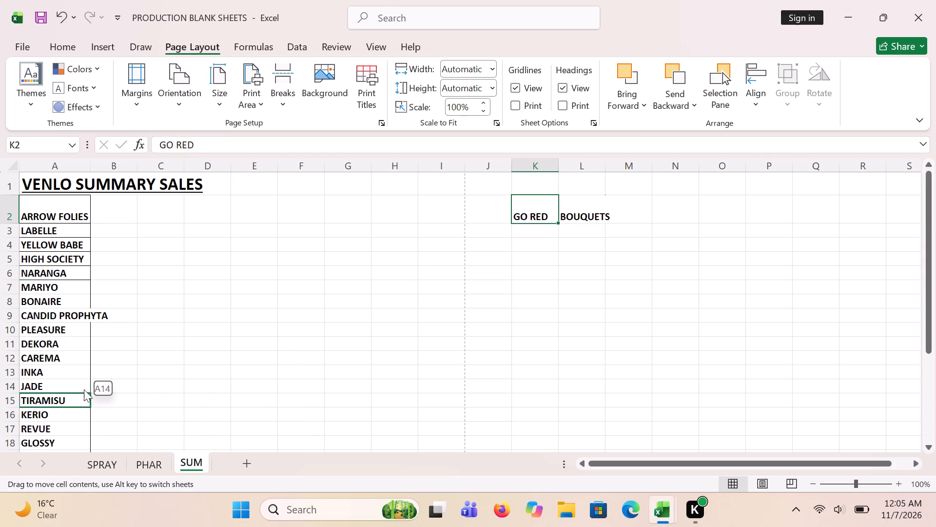
left_click_drag(84, 389, 39, 465)
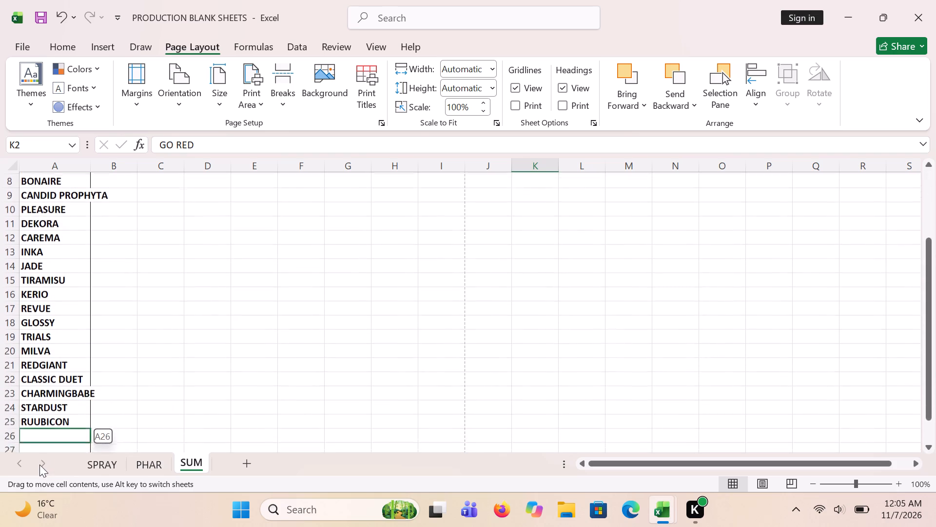
left_click_drag(39, 465, 78, 372)
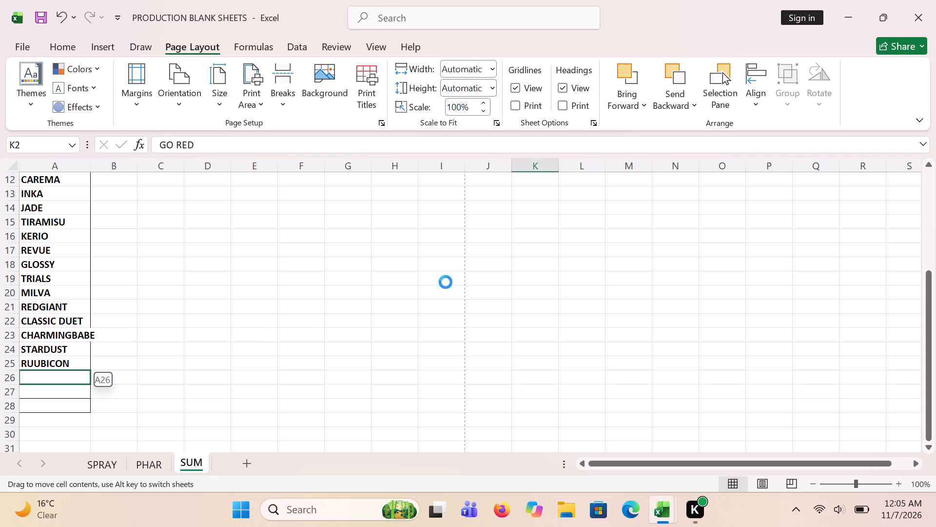
left_click(313, 291)
Move BOUQUETS from L2 into A27, directly below GO RED in the variety list.
scroll(343, 278, "up", 1)
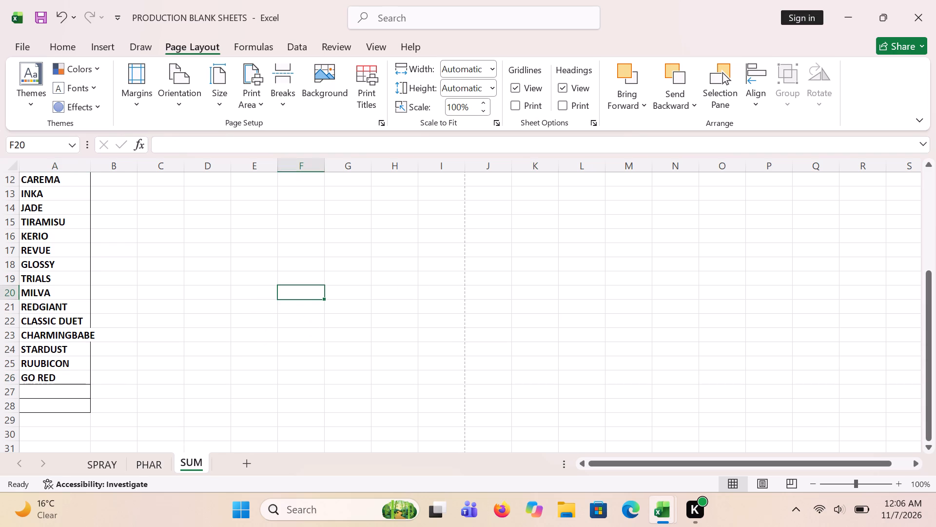
scroll(342, 273, "up", 5)
left_click(596, 205)
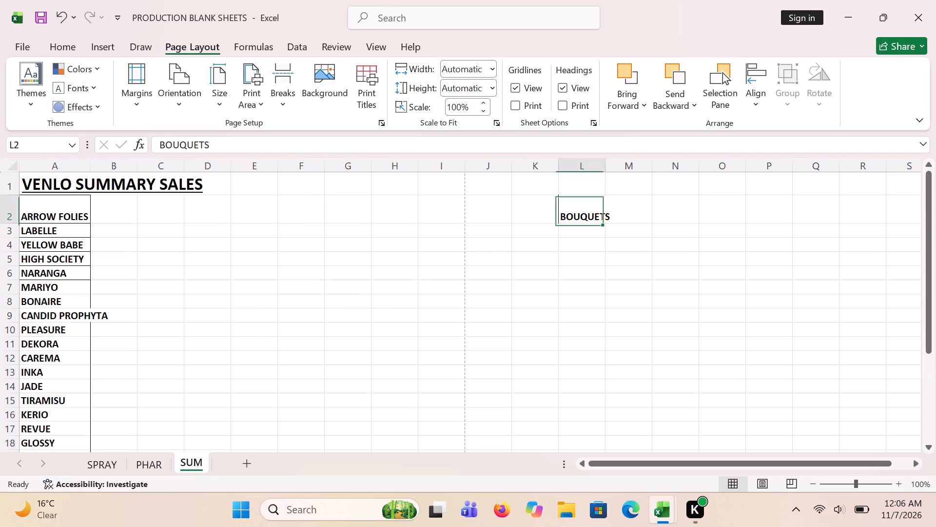
left_click_drag(604, 199, 0, 526)
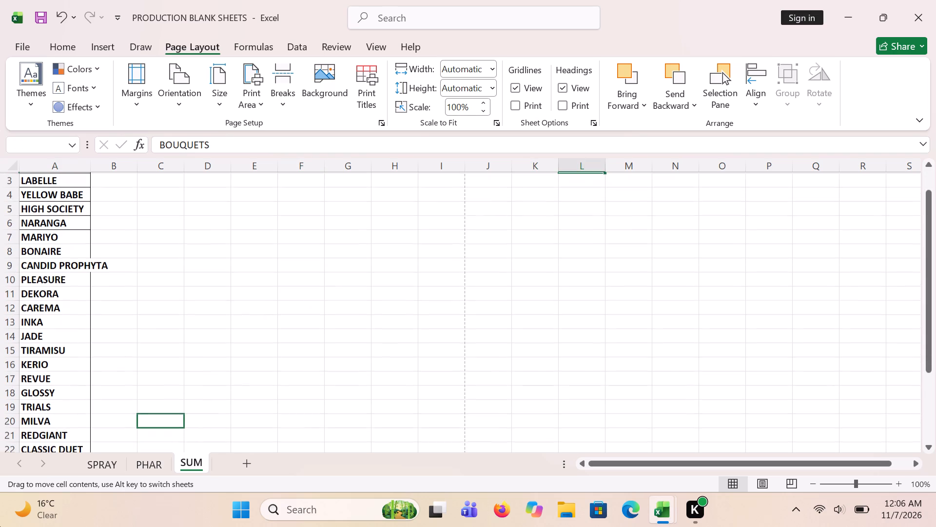
left_click_drag(0, 526, 51, 420)
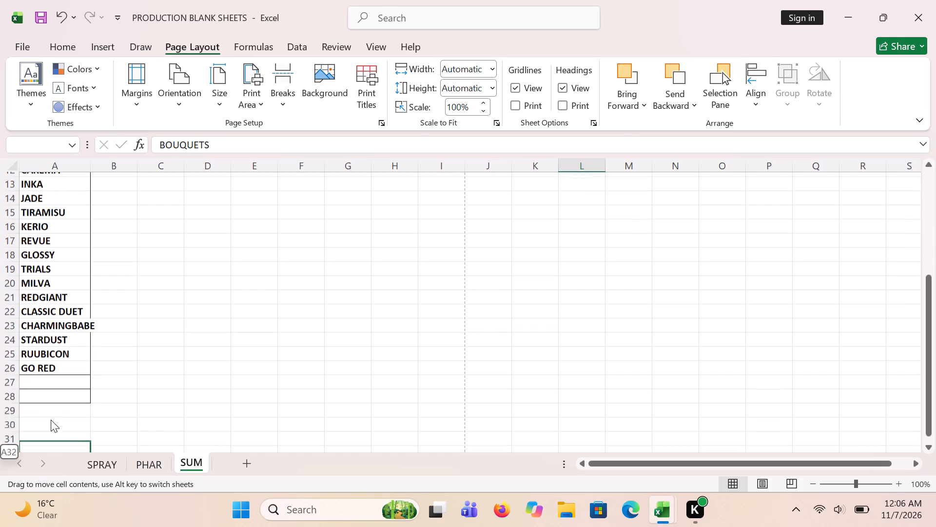
left_click_drag(51, 420, 57, 358)
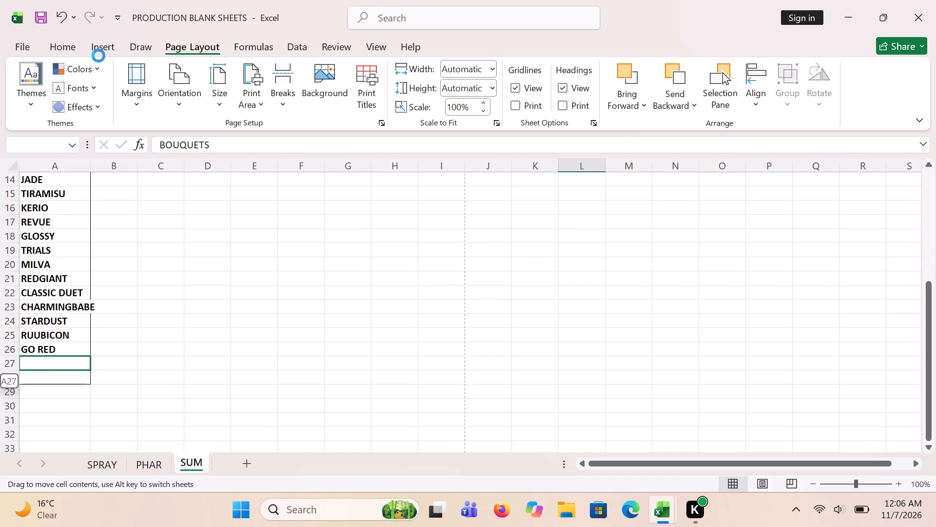
Save the workbook with the completed variety list.
left_click(42, 11)
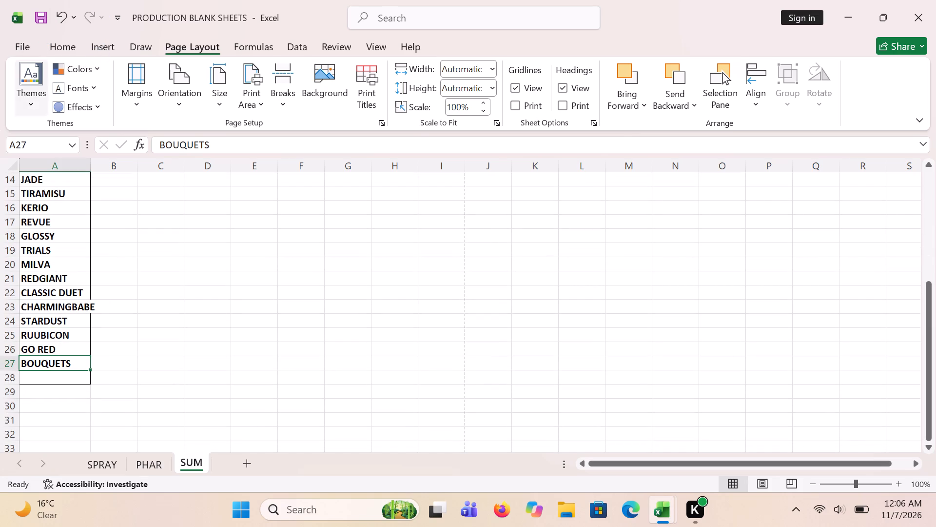
Delete the empty bordered row 28 directly below BOUQUETS.
left_click(3, 372)
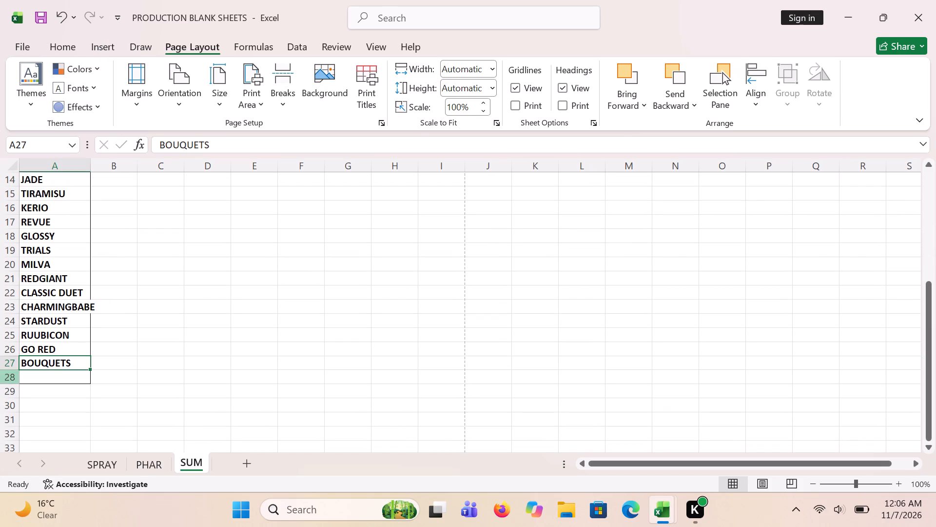
left_click(6, 379)
right_click(0, 378)
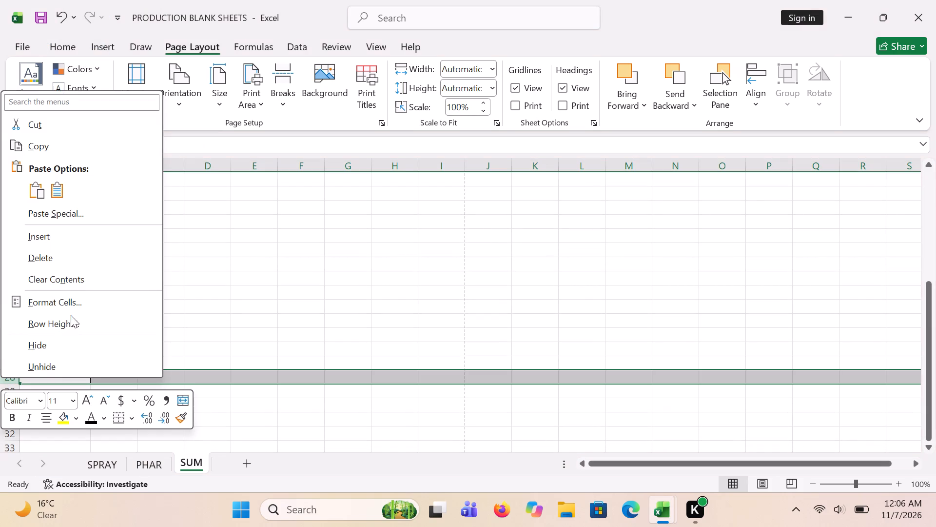
left_click(60, 252)
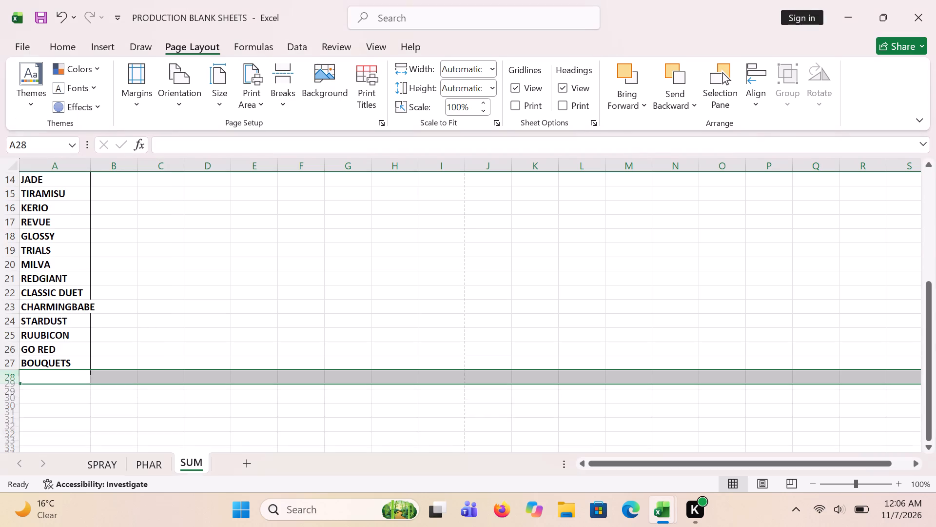
Insert two blank rows between the VENLO SUMMARY SALES title and the ARROW FOLIES row.
scroll(151, 321, "up", 11)
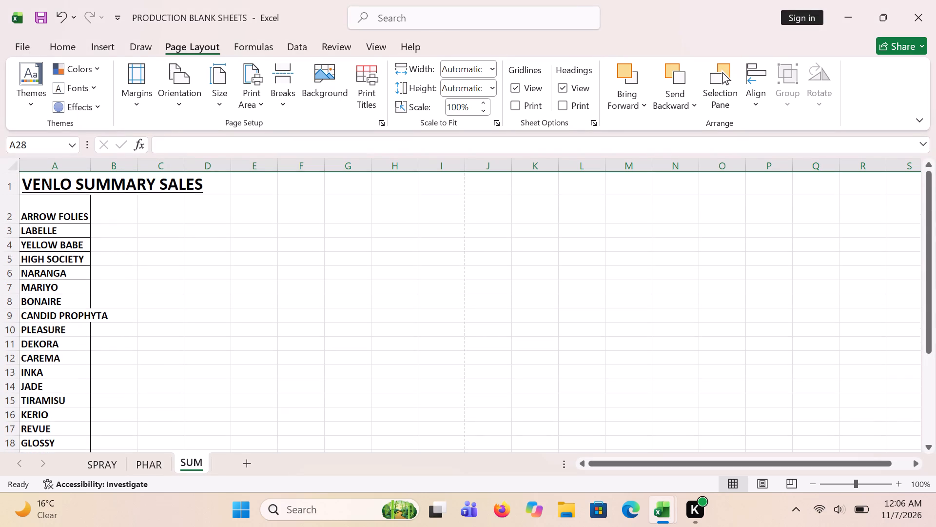
double_click(916, 464)
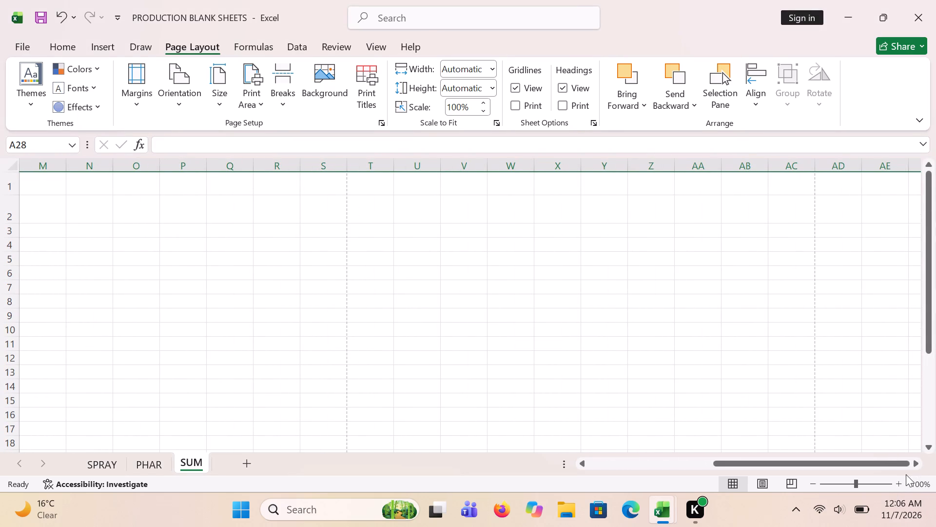
left_click(578, 462)
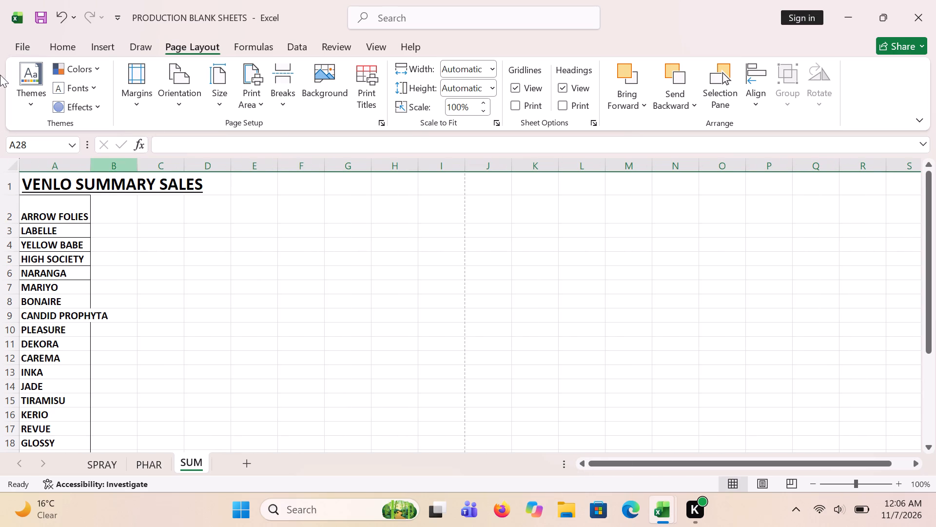
left_click(121, 208)
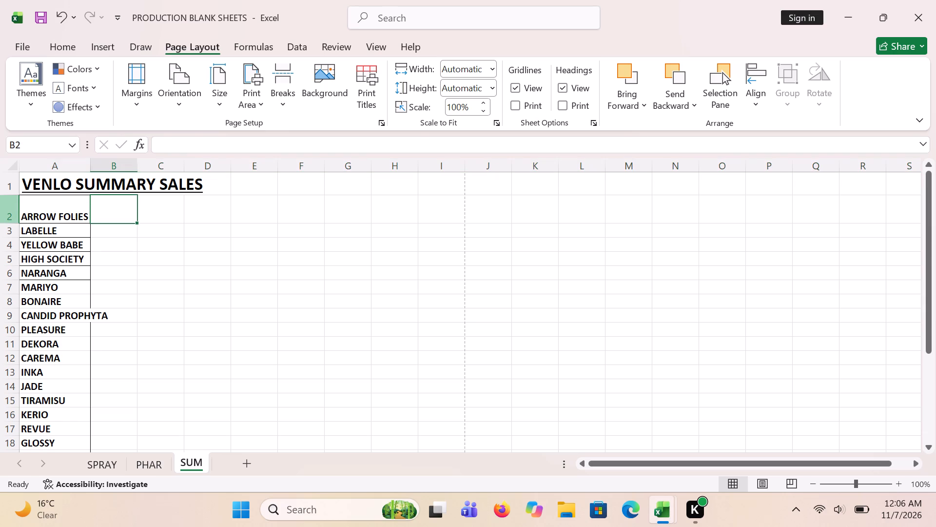
left_click(9, 212)
right_click(3, 212)
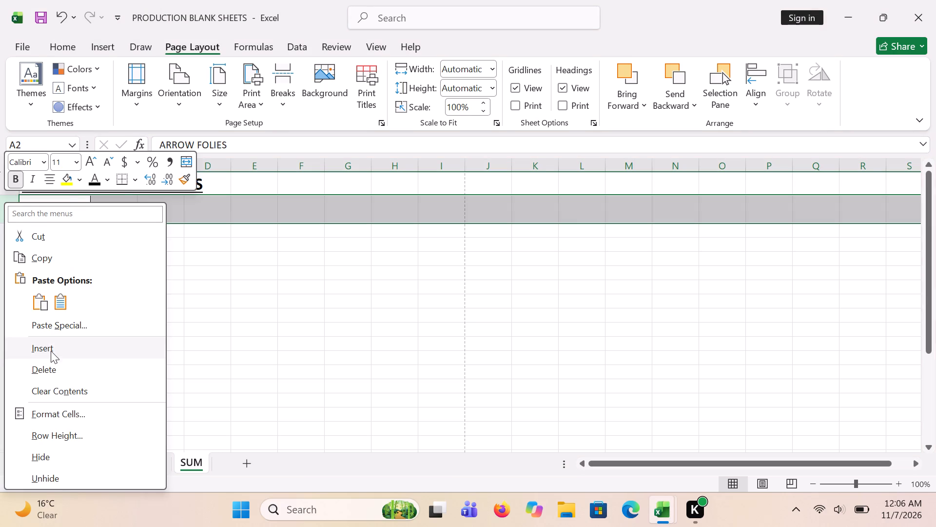
left_click(51, 347)
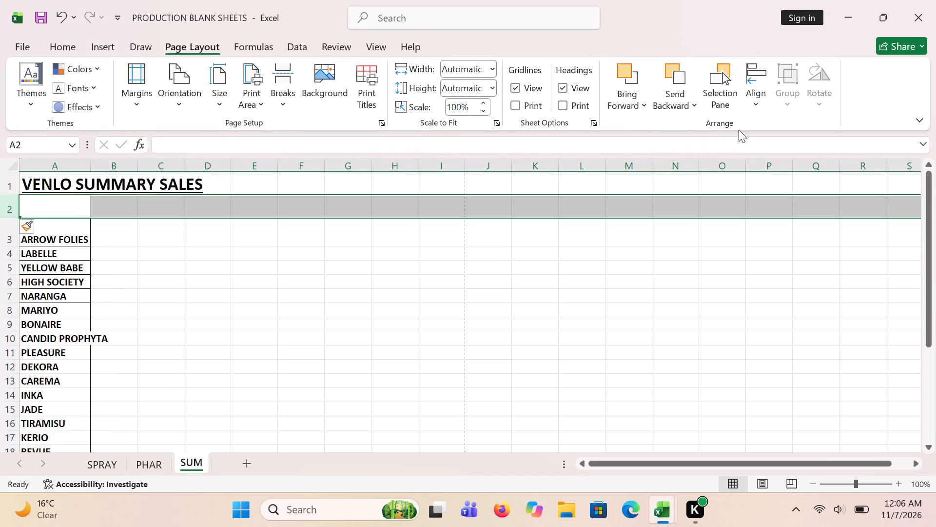
left_click(127, 194)
left_click(126, 212)
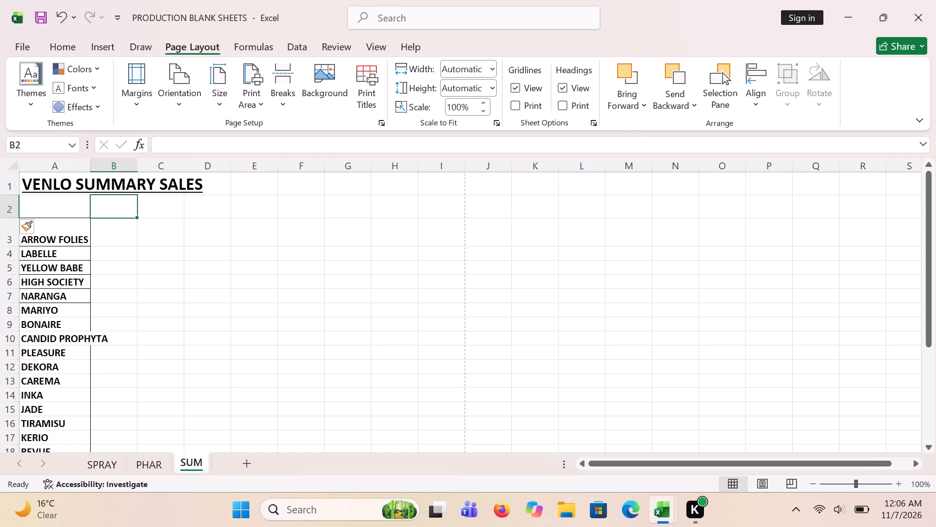
left_click(16, 232)
right_click(10, 232)
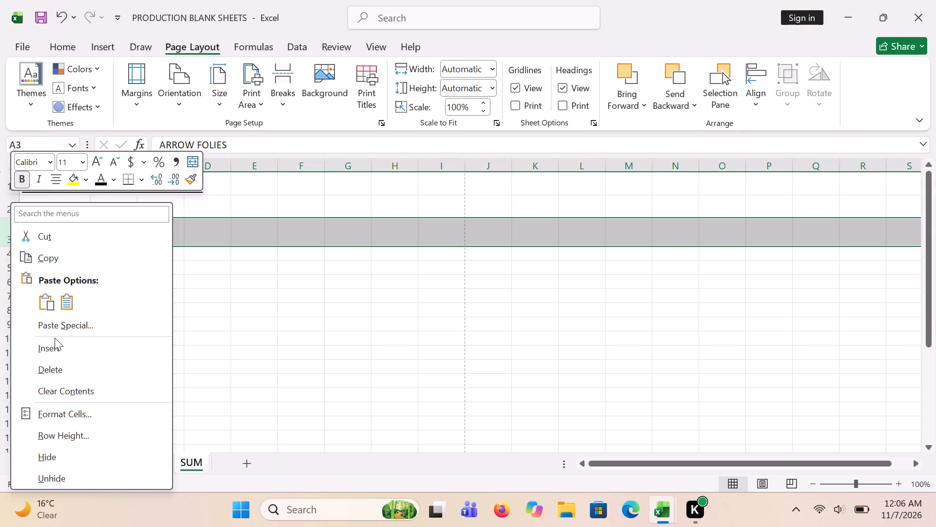
left_click(59, 346)
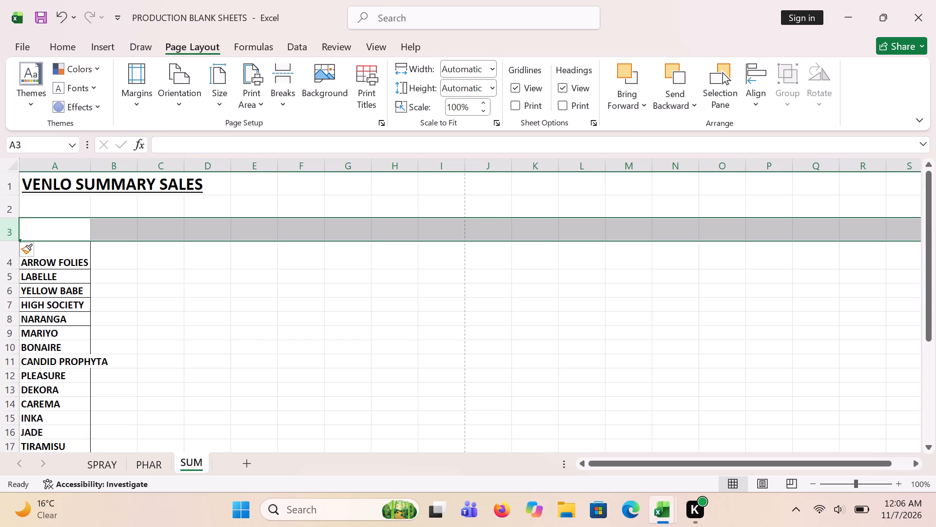
Enter the heading VARIETY in A3, directly above ARROW FOLIES.
left_click(122, 231)
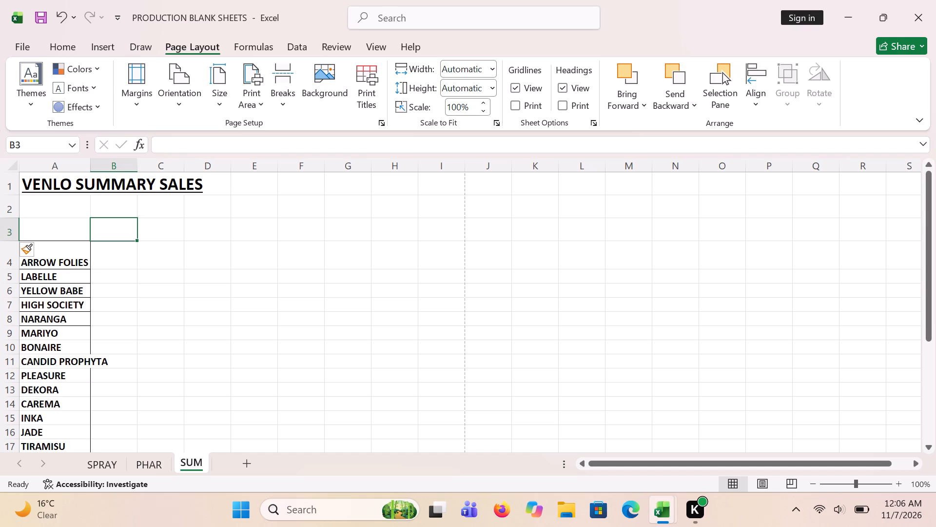
left_click(122, 193)
left_click(119, 203)
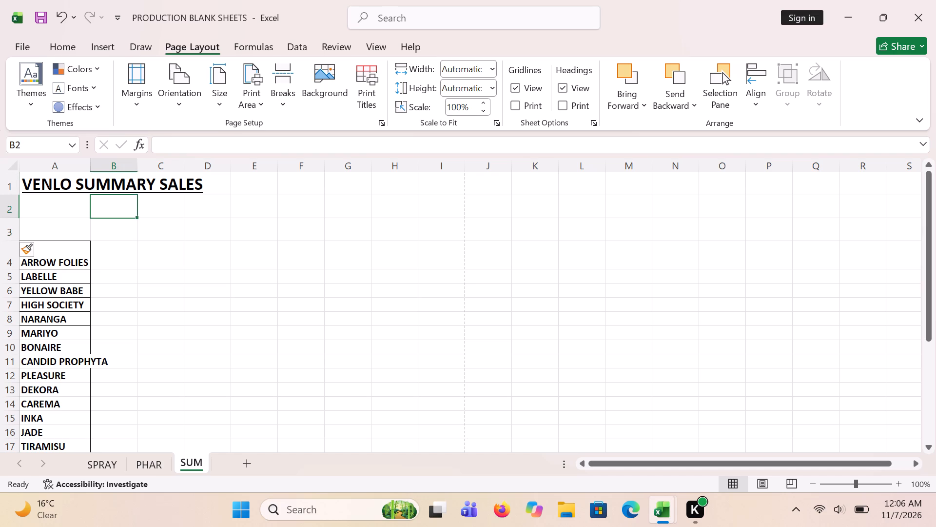
left_click(63, 225)
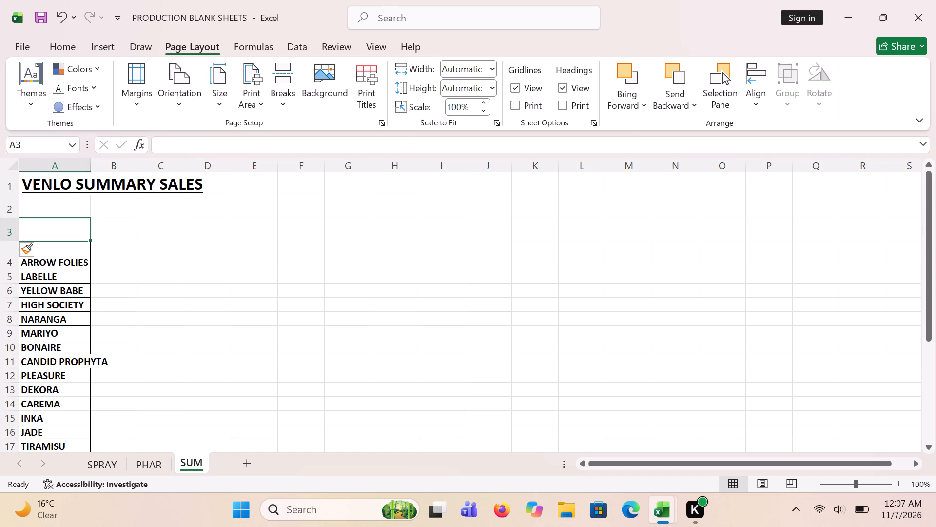
type("VA")
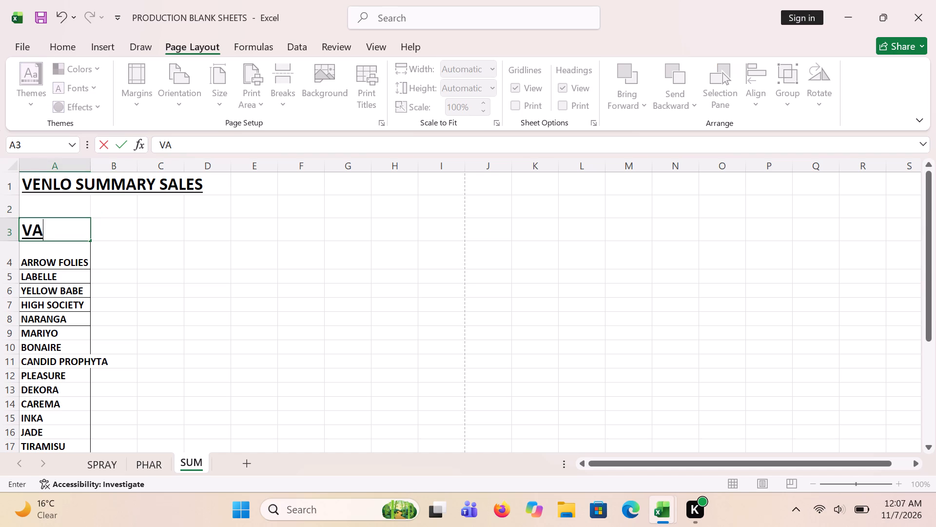
type("RIETY")
double_click(681, 287)
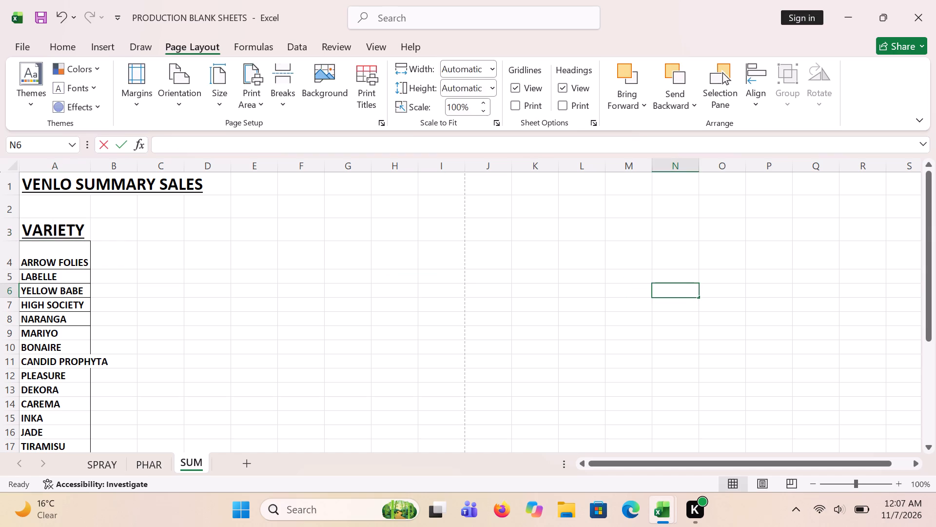
key("Tab")
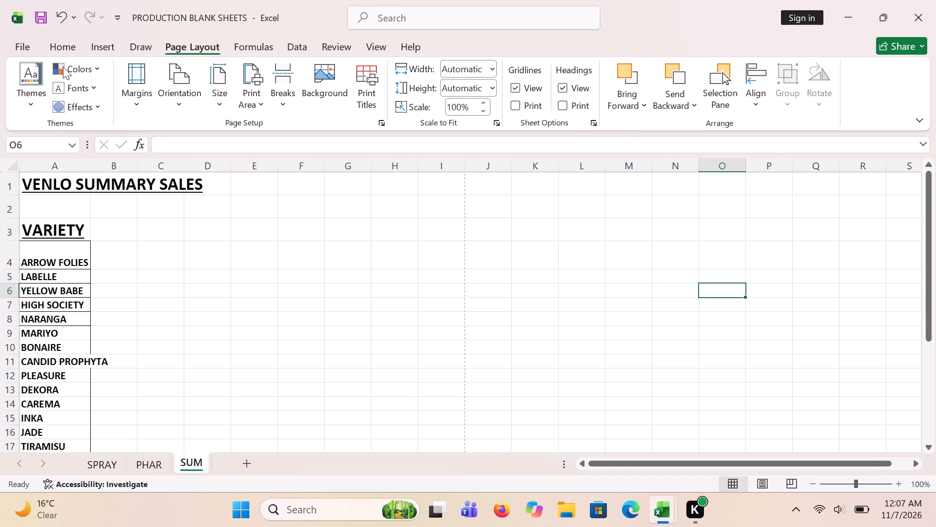
Delete the blank row 2 between the VENLO SUMMARY SALES title and the VARIETY heading.
left_click(113, 228)
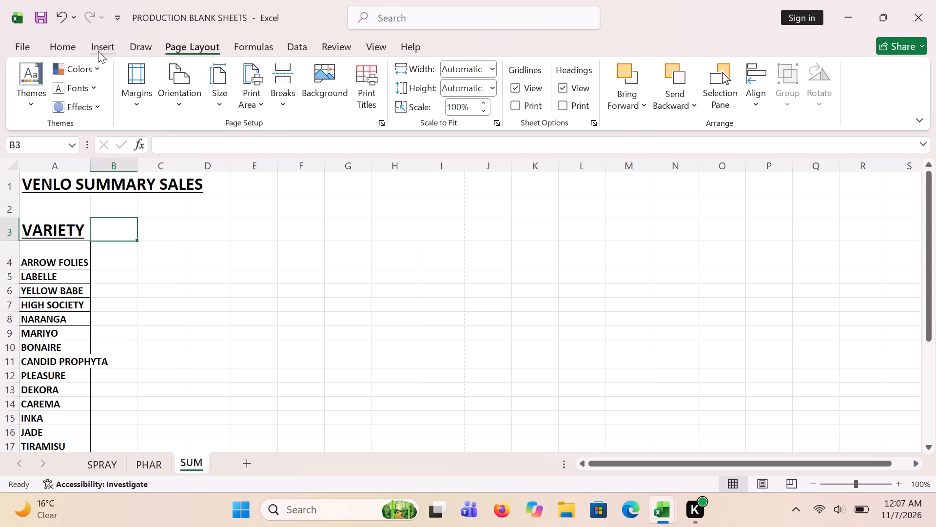
left_click(9, 207)
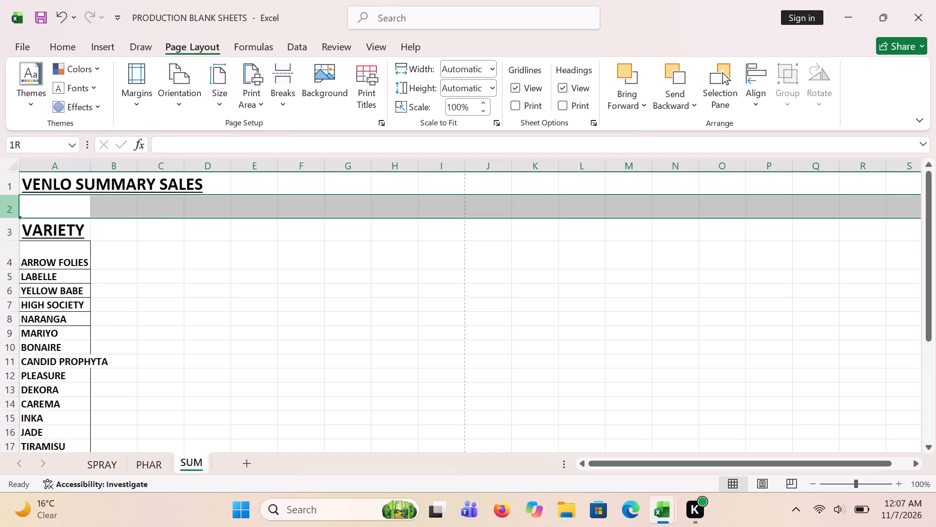
right_click(9, 207)
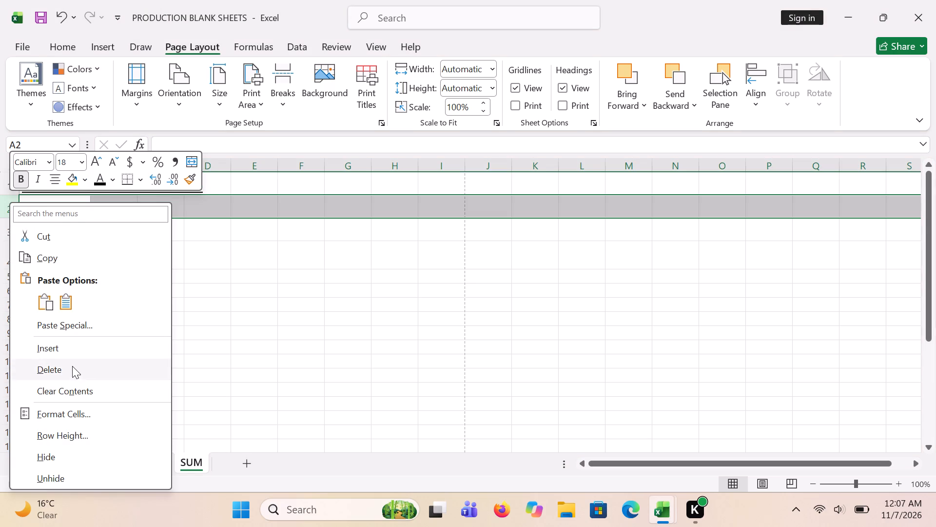
left_click(72, 366)
Enter the heading LENGTH in B2, beside VARIETY.
left_click(116, 208)
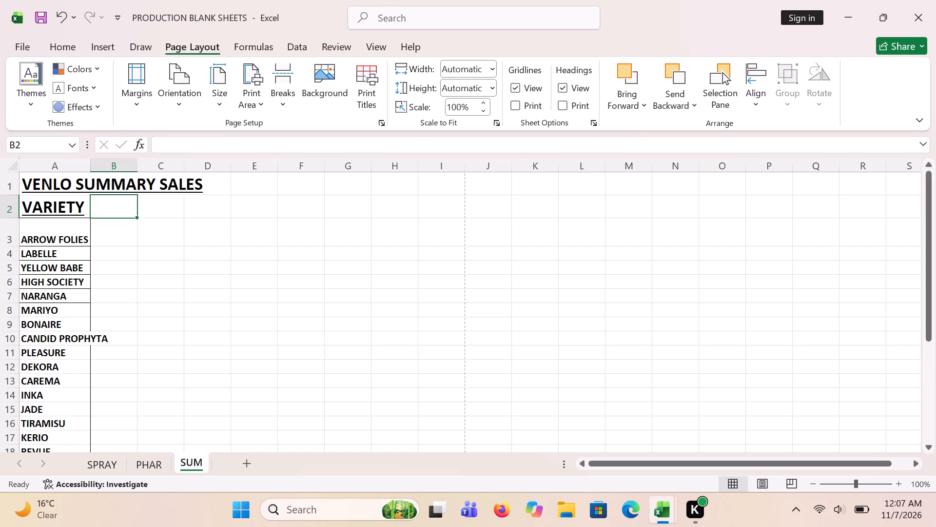
type("LE")
key("n")
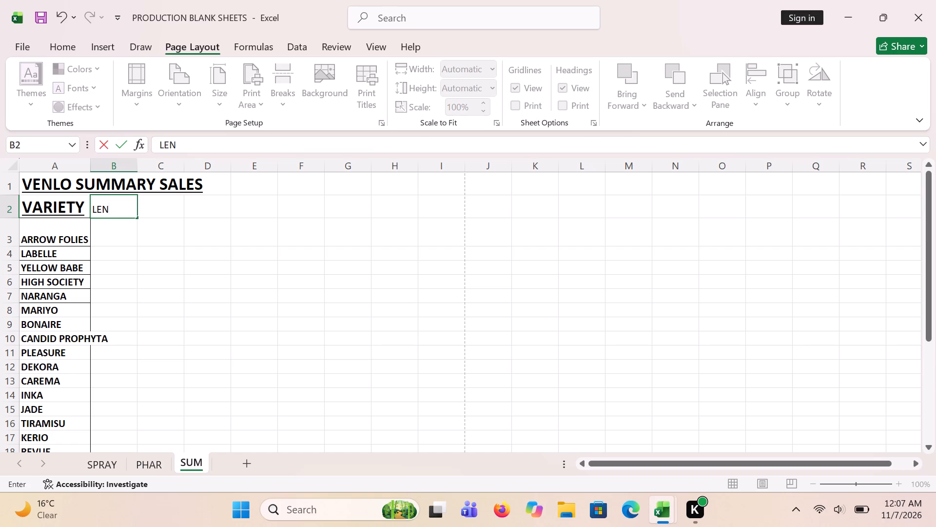
key("g")
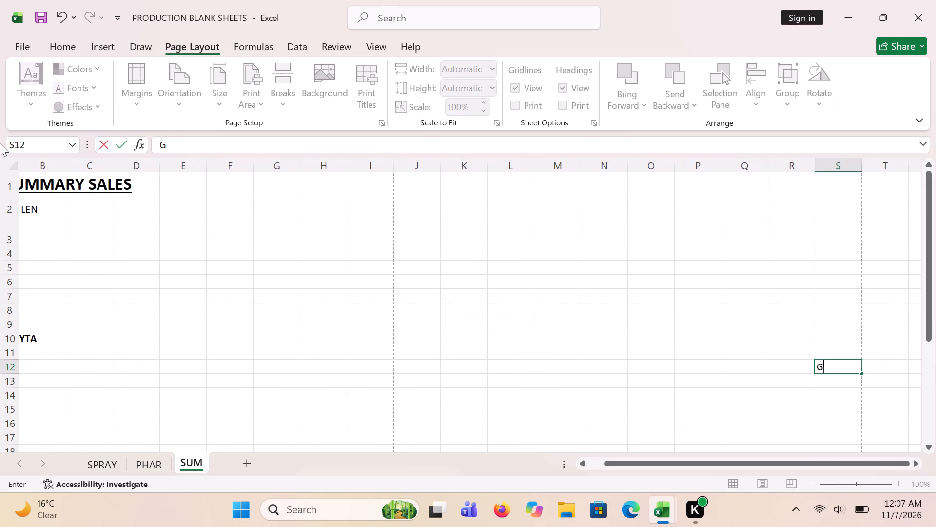
left_click(42, 208)
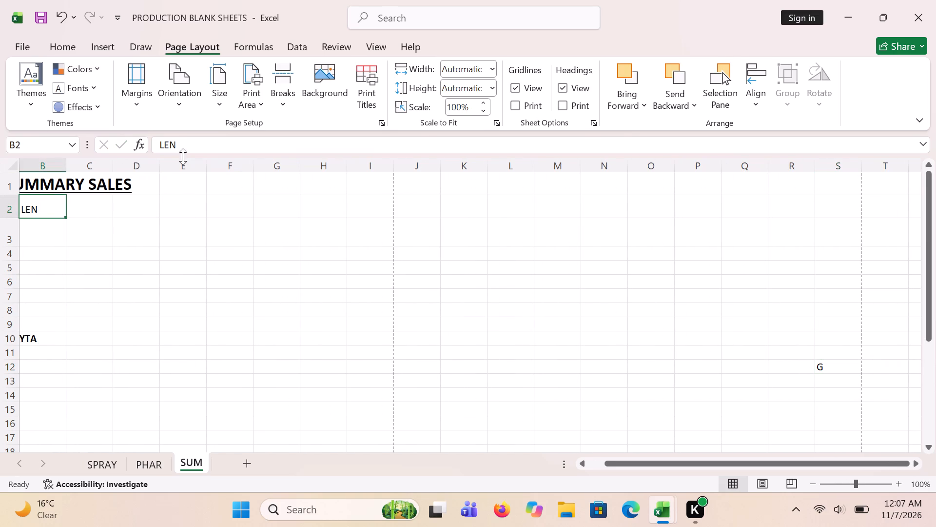
left_click(187, 148)
type("GTH")
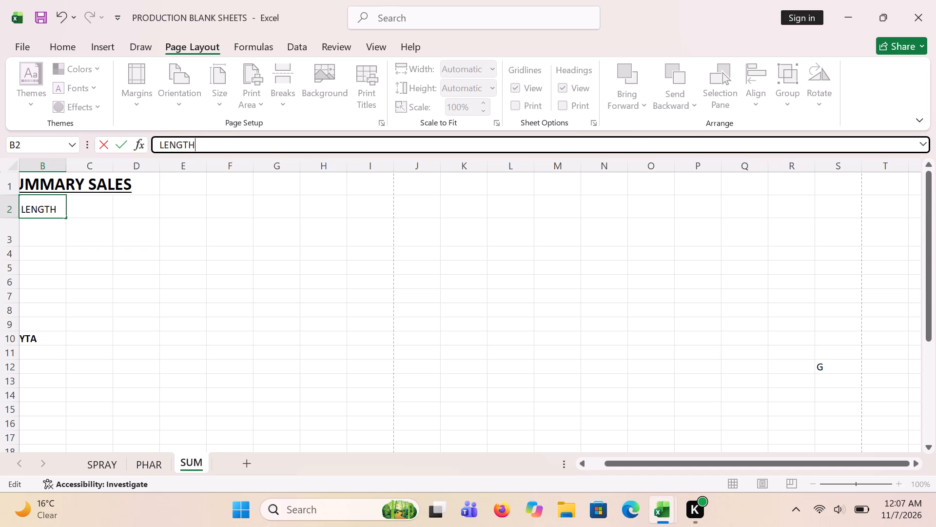
left_click_drag(125, 315, 125, 323)
scroll(10, 249, "up", 1)
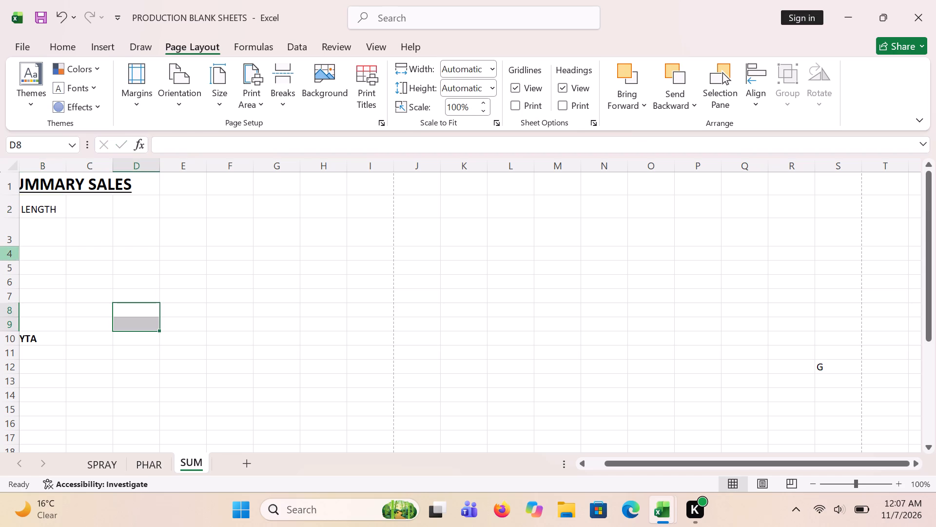
left_click(308, 360)
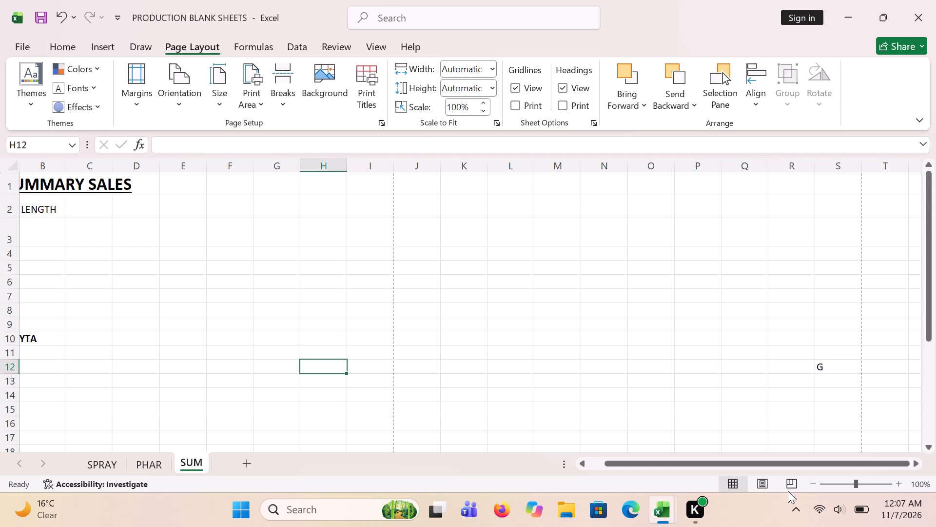
Clear the stray letter G from cell S12.
left_click(582, 463)
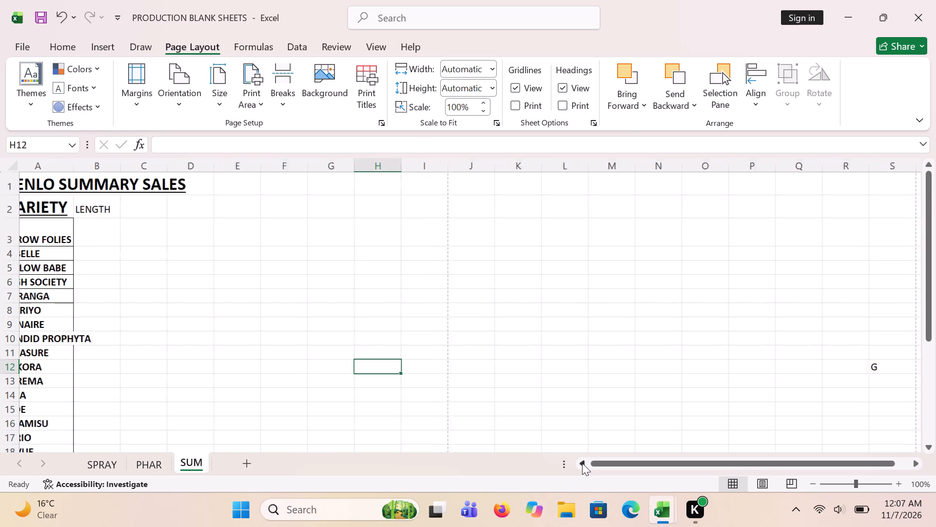
left_click(899, 368)
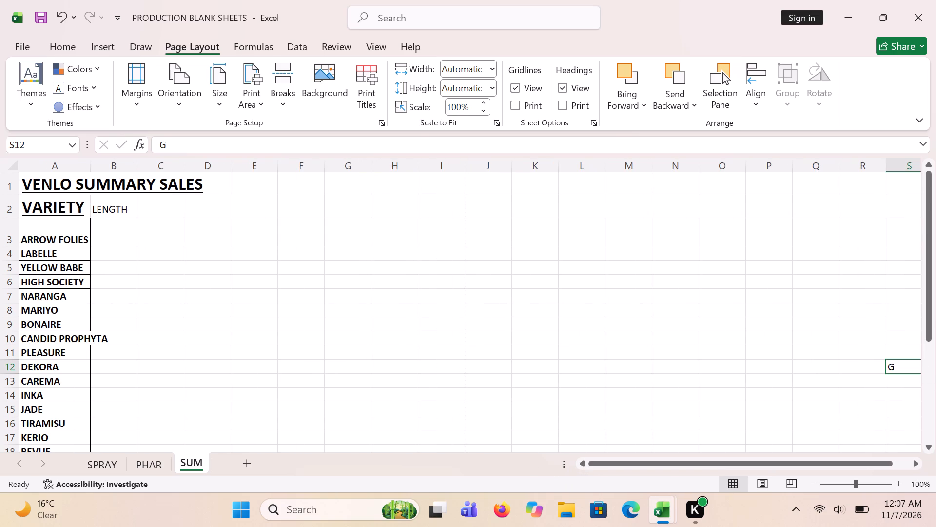
key("Delete")
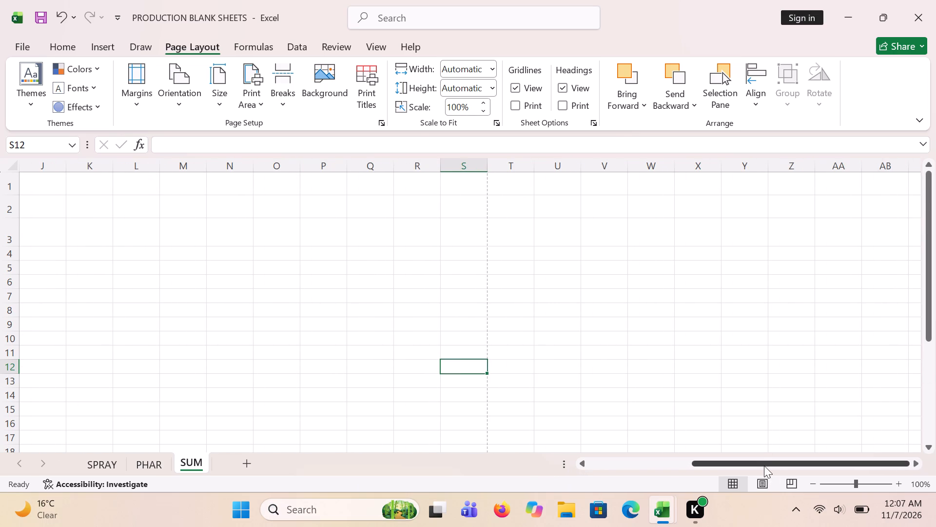
Insert a blank row 3 between the VARIETY heading row and ARROW FOLIES.
left_click_drag(762, 460, 544, 489)
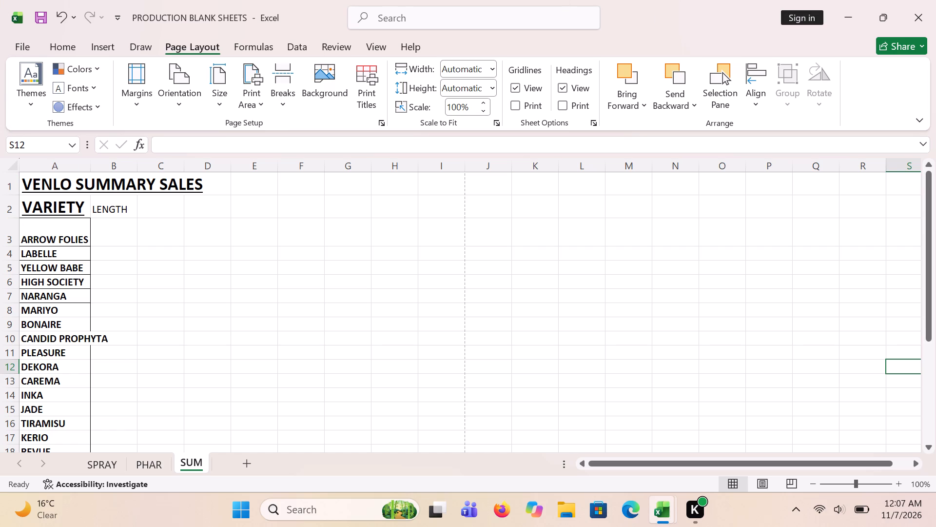
left_click(16, 227)
right_click(14, 227)
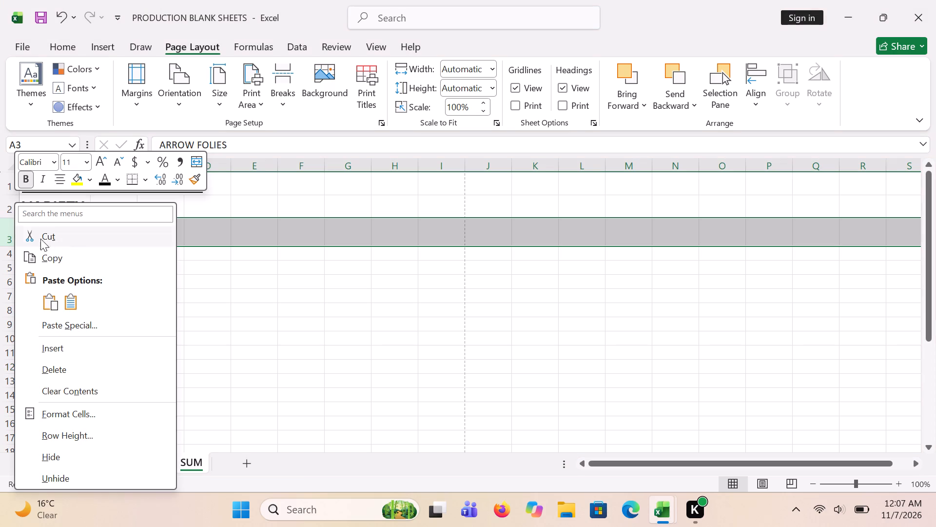
left_click(75, 342)
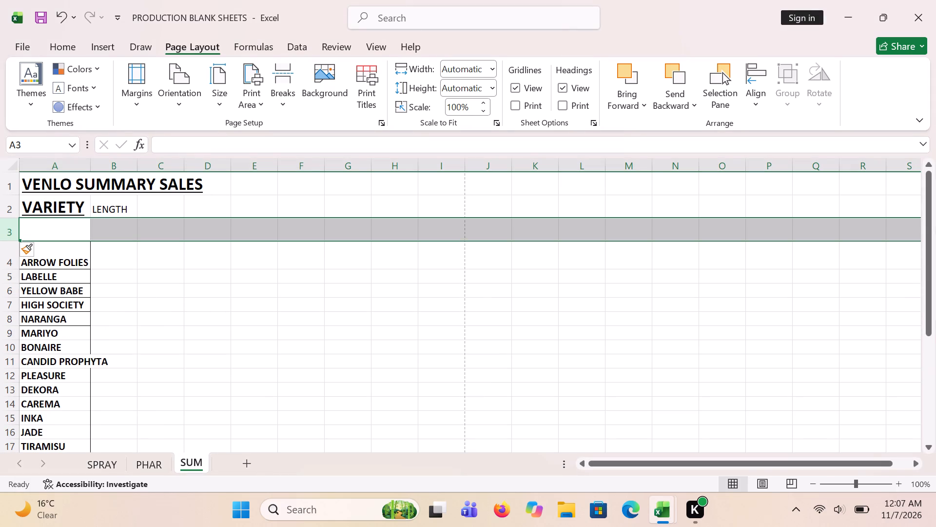
Fill B3 to F3 under LENGTH with the stem lengths 42, 52, 62, 72 and 82.
left_click(117, 231)
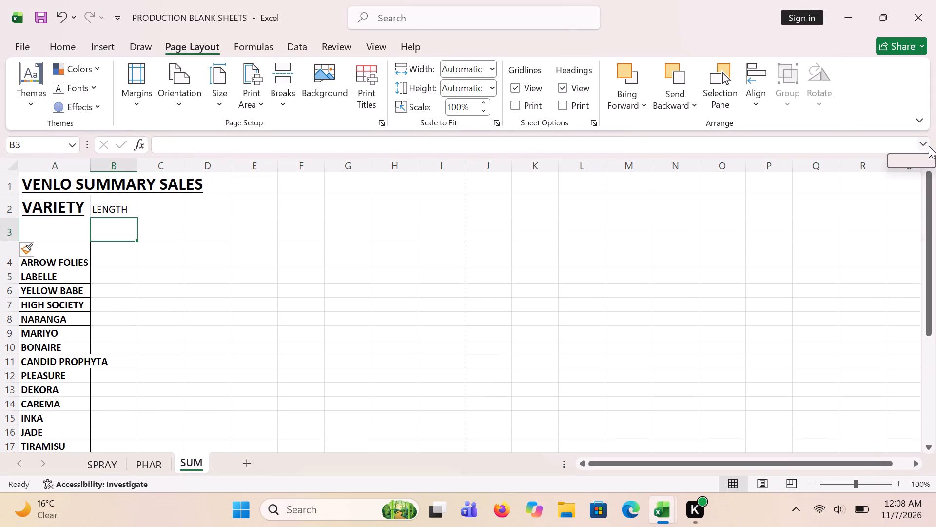
type("42")
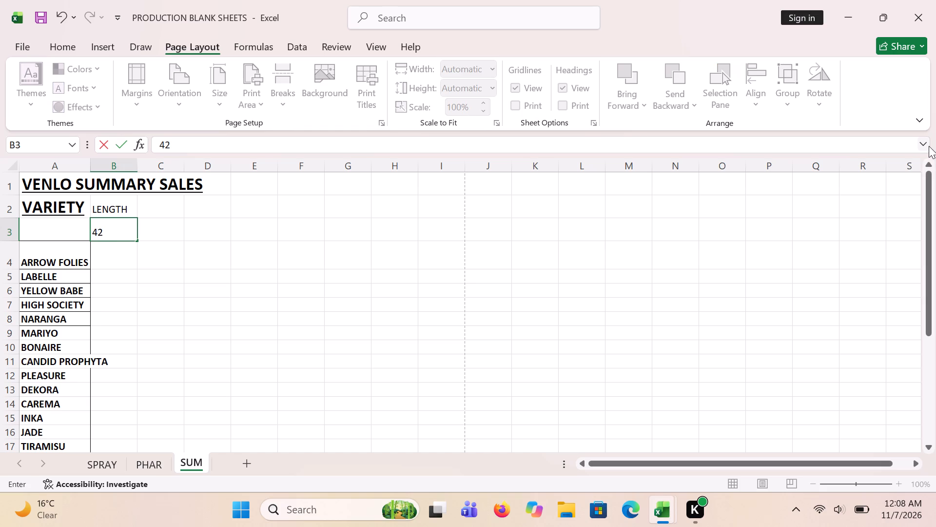
key("Tab")
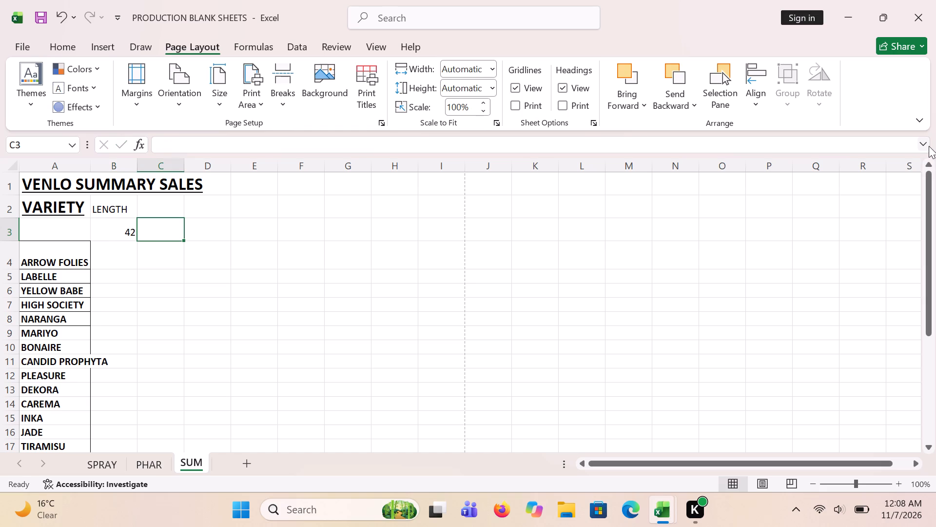
type("52")
key("Tab")
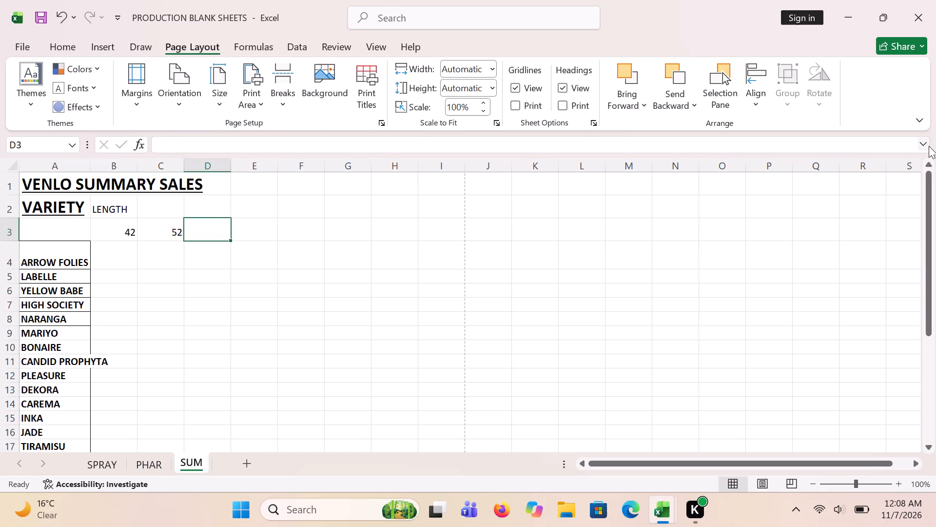
type("62")
key("Tab")
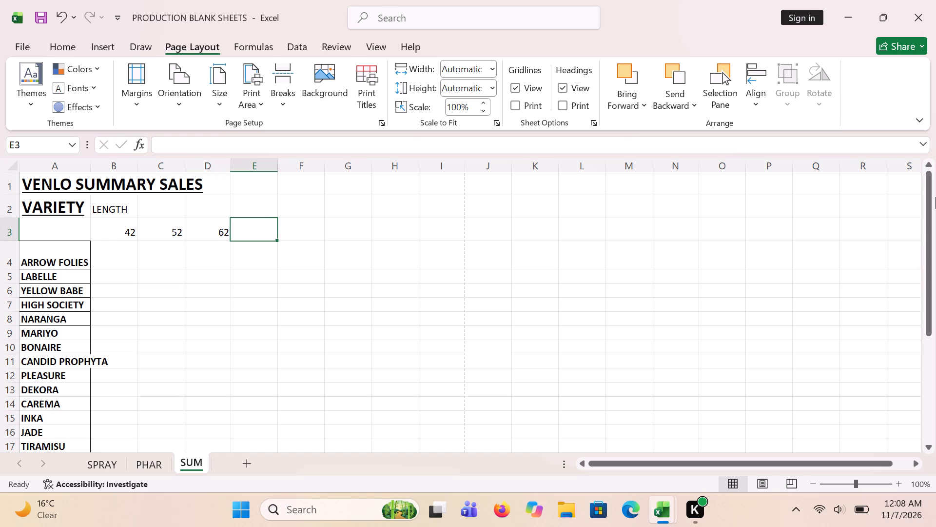
type("72")
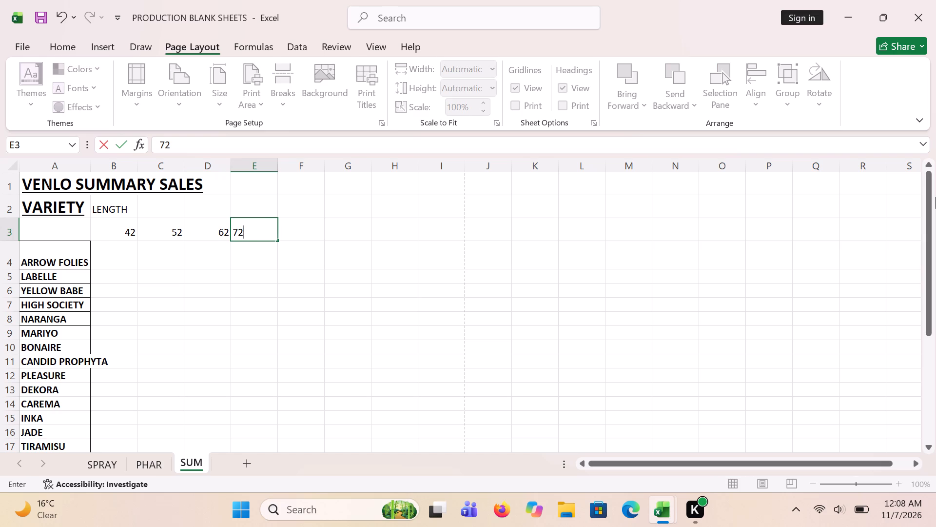
key("Tab")
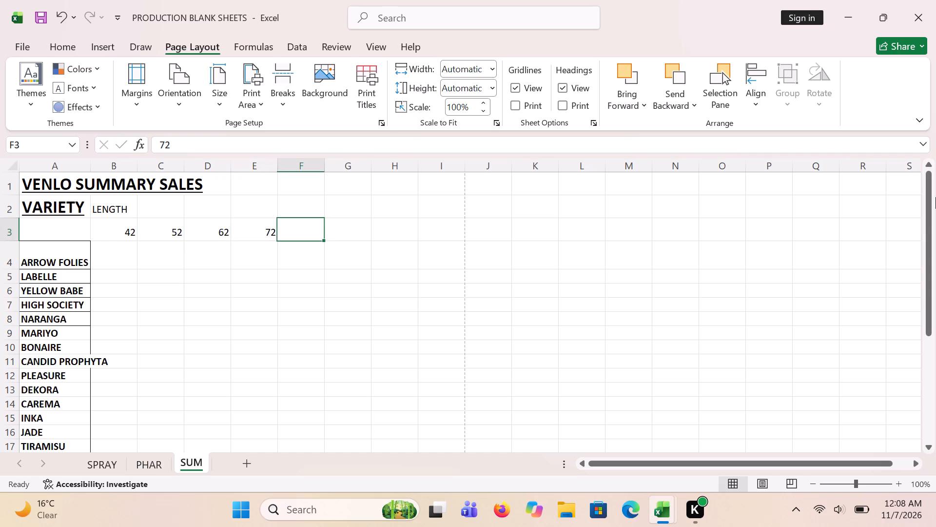
type("82")
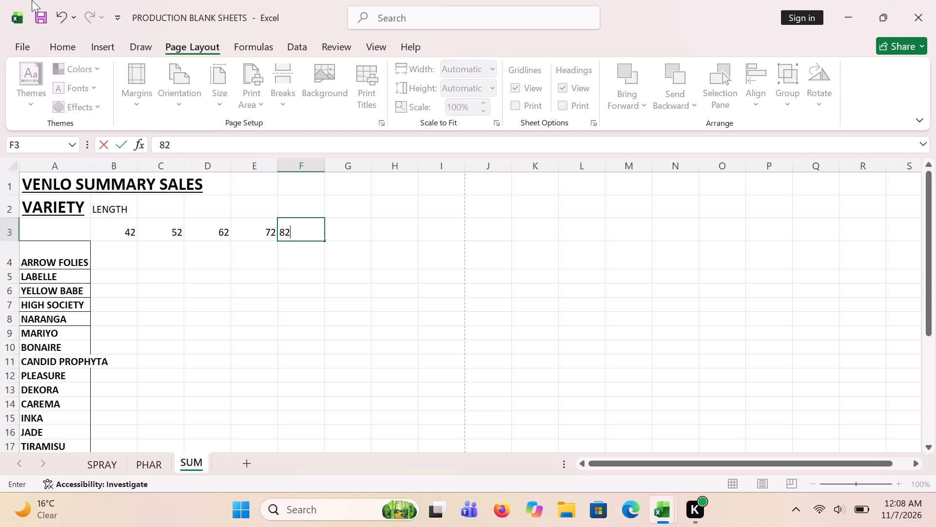
Save the workbook with the new length headings.
left_click(35, 14)
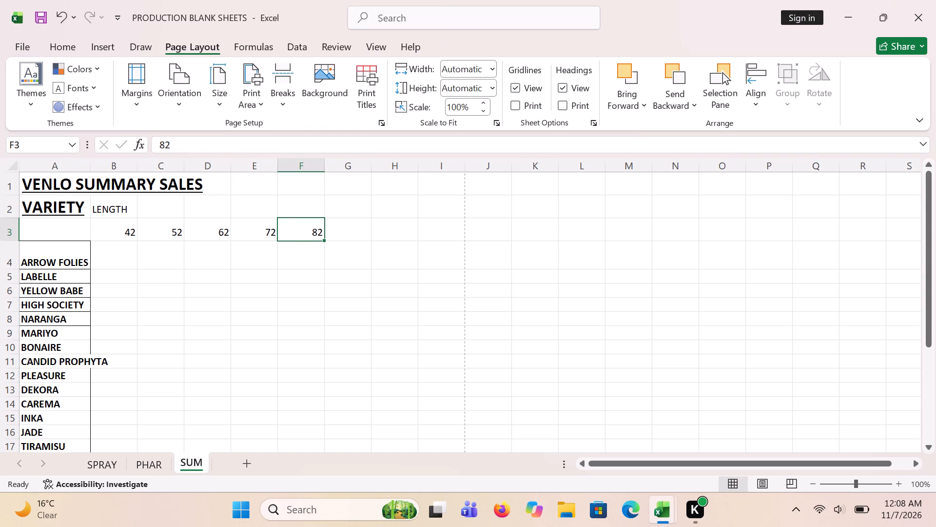
Merge and centre the VARIETY heading over cells A2 and A3.
scroll(82, 226, "up", 1)
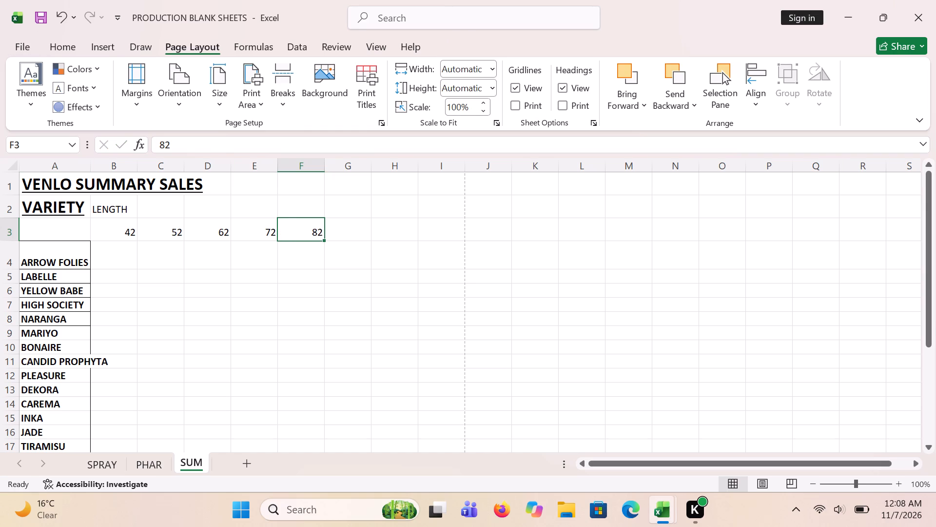
left_click(72, 208)
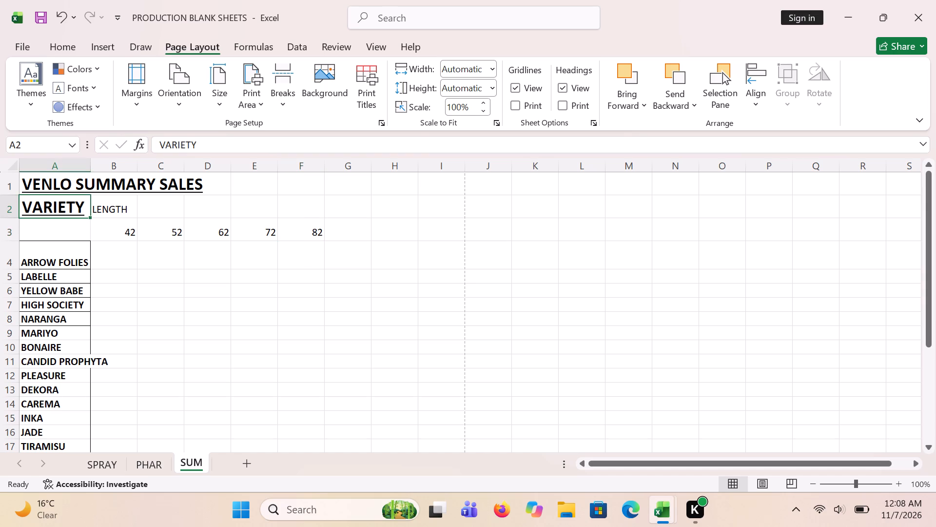
left_click_drag(73, 206, 73, 231)
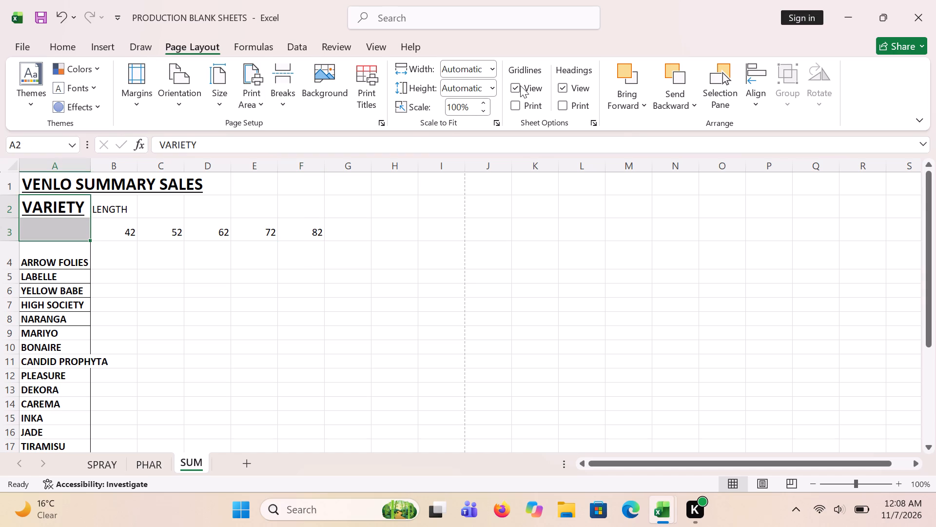
left_click(64, 46)
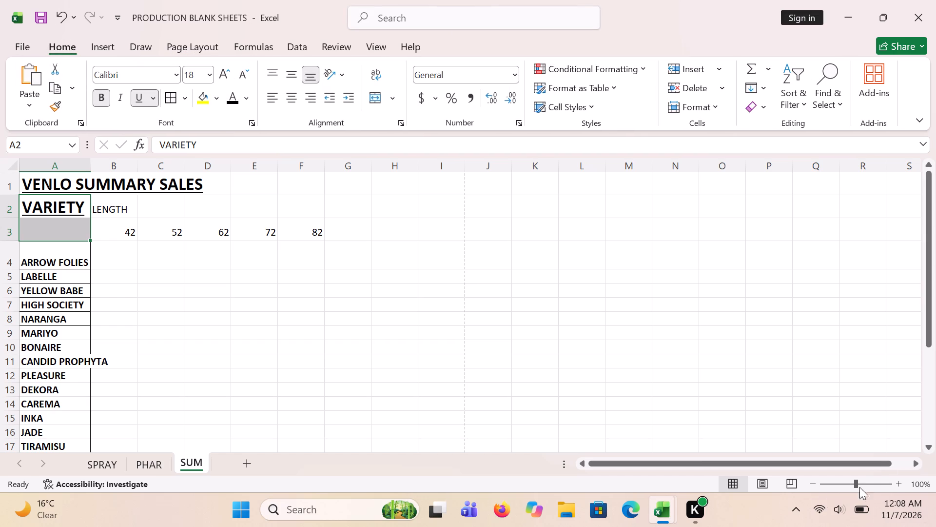
left_click(375, 96)
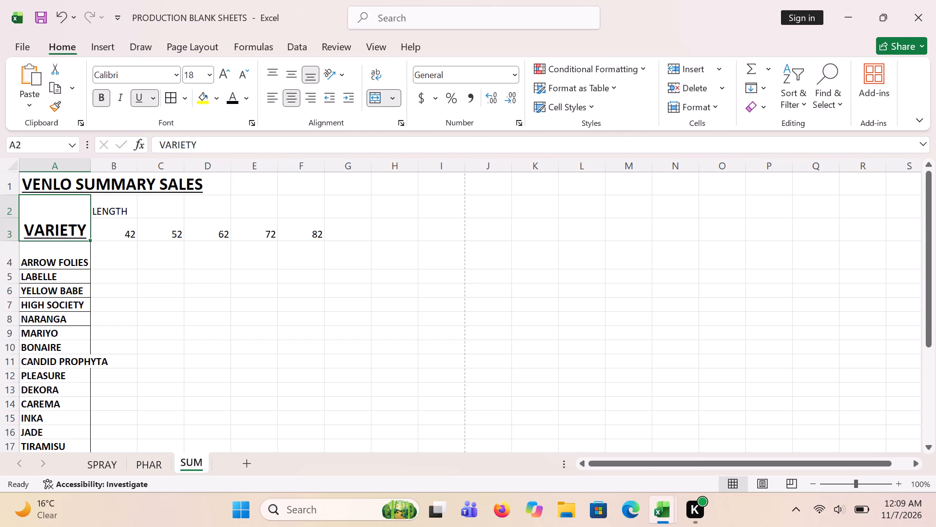
Merge and centre the LENGTH heading across B2 to F2, above the five length columns.
left_click_drag(123, 205, 299, 208)
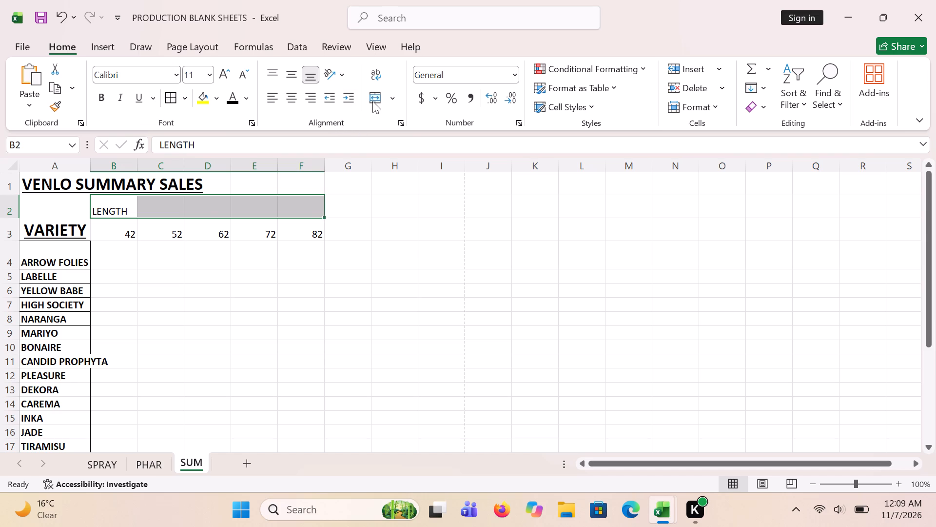
left_click(372, 101)
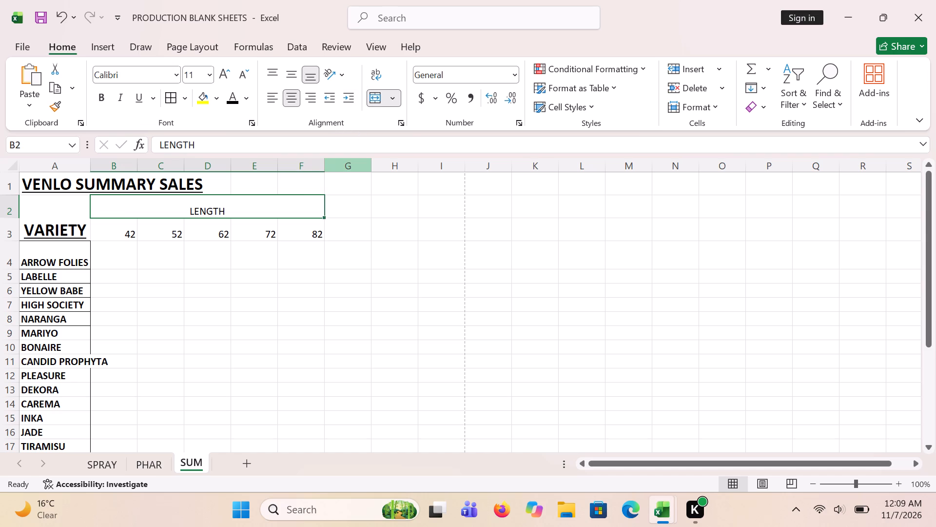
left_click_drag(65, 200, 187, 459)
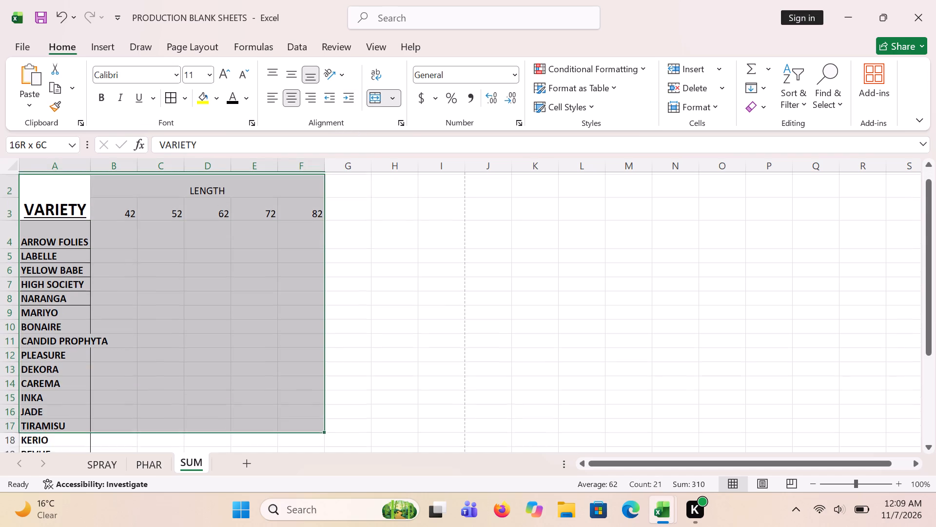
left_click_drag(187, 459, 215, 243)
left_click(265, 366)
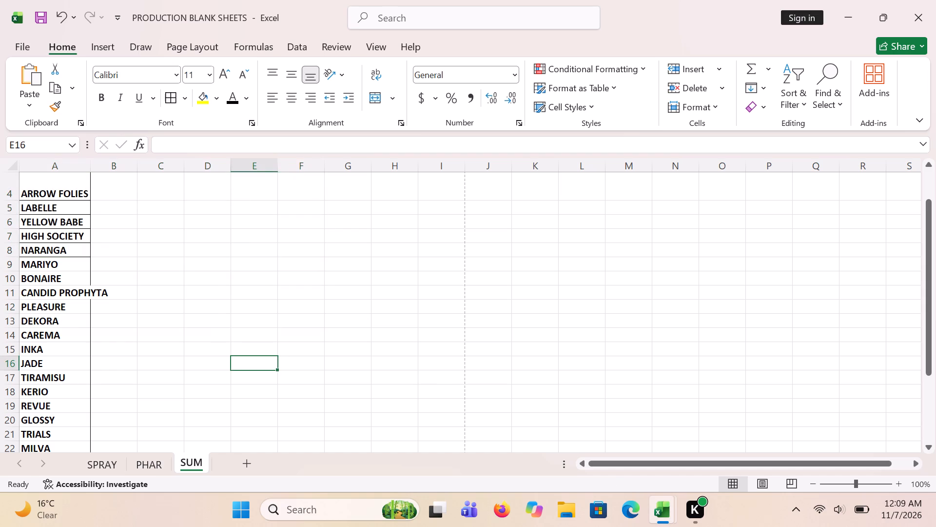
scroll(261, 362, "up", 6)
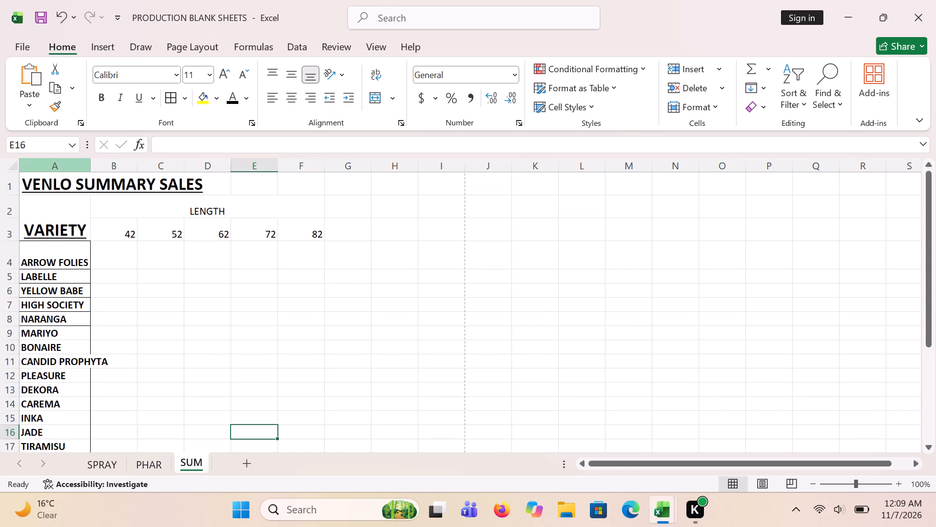
Apply all borders to the title row cells A1 to F1.
left_click_drag(50, 179, 312, 188)
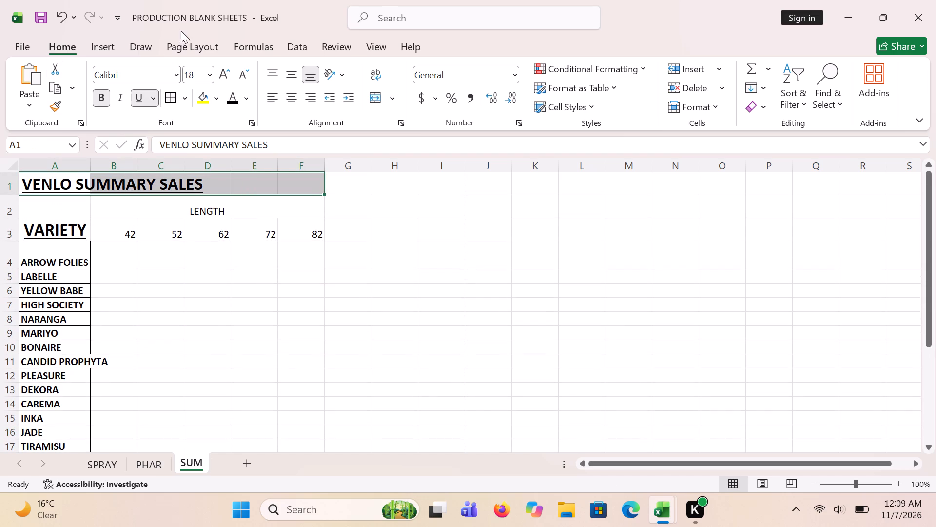
left_click(171, 90)
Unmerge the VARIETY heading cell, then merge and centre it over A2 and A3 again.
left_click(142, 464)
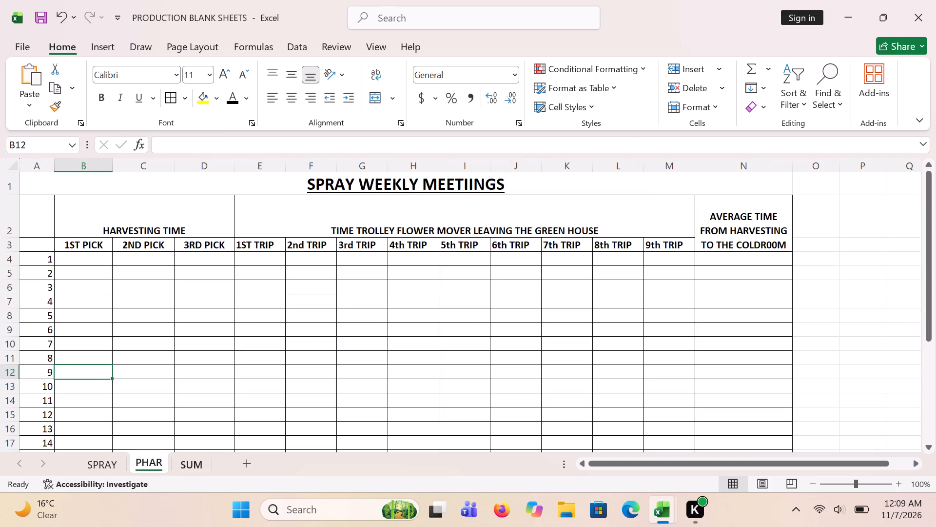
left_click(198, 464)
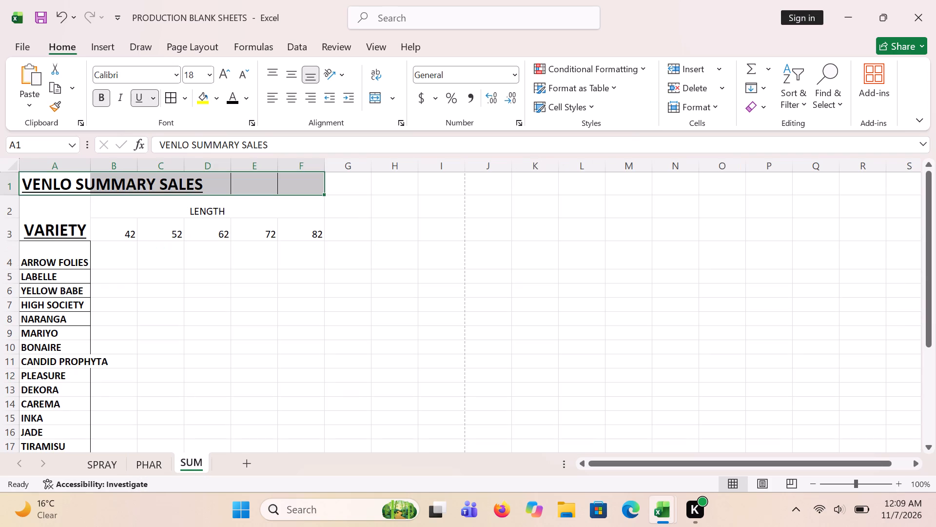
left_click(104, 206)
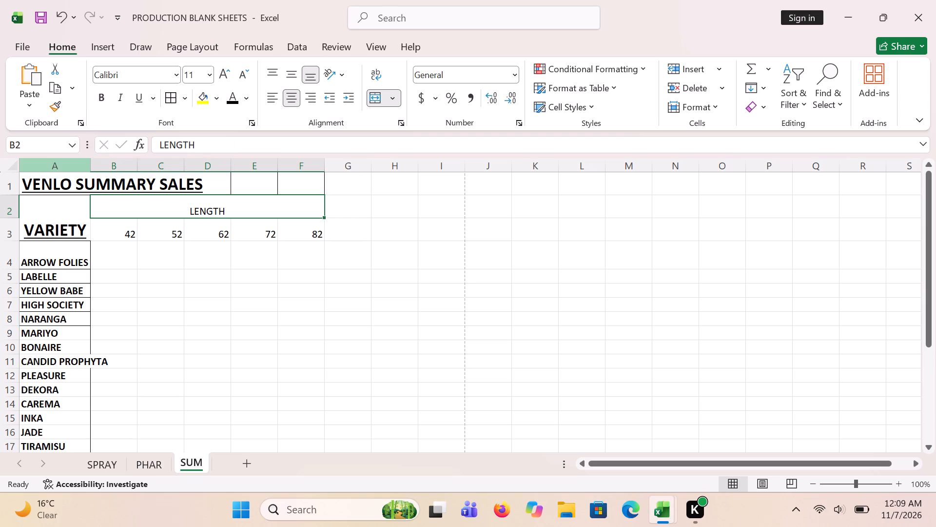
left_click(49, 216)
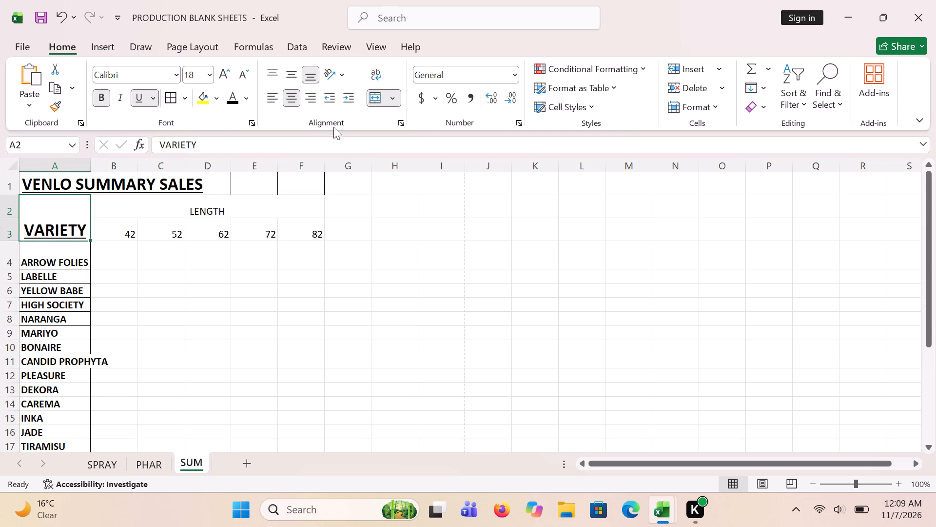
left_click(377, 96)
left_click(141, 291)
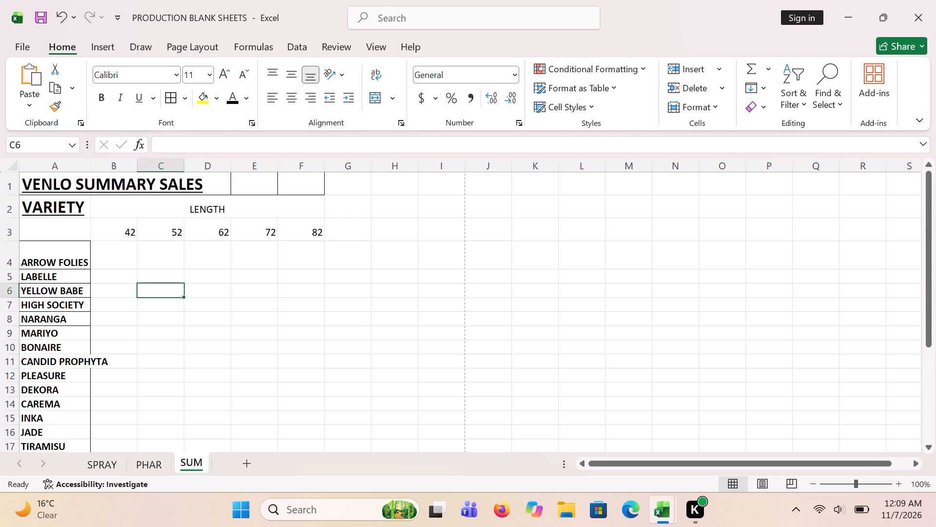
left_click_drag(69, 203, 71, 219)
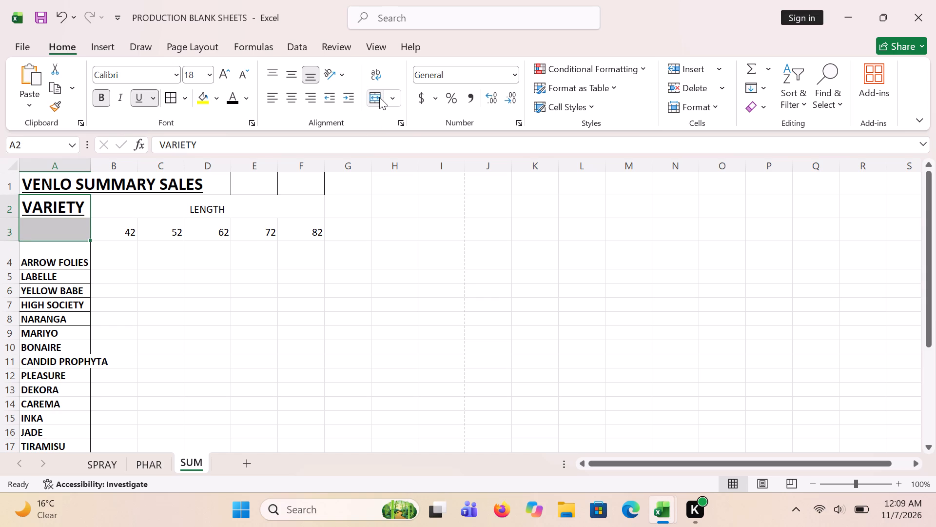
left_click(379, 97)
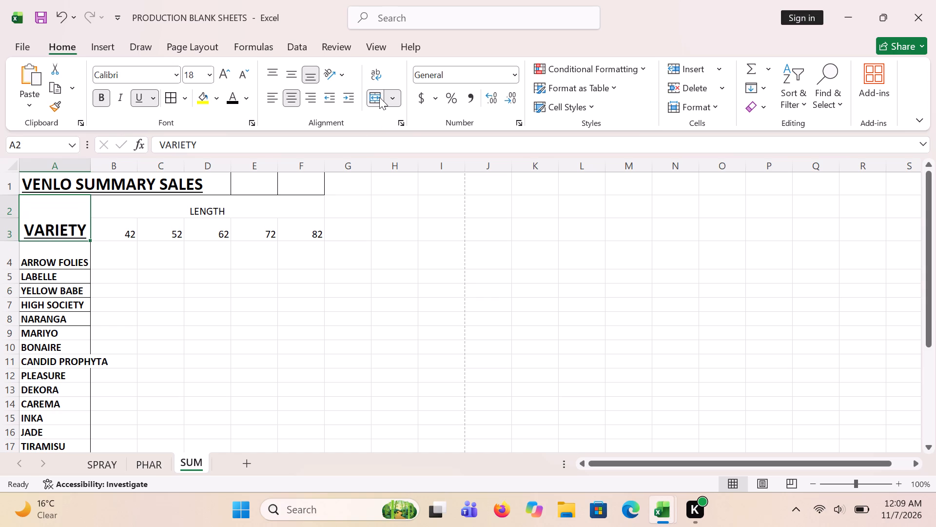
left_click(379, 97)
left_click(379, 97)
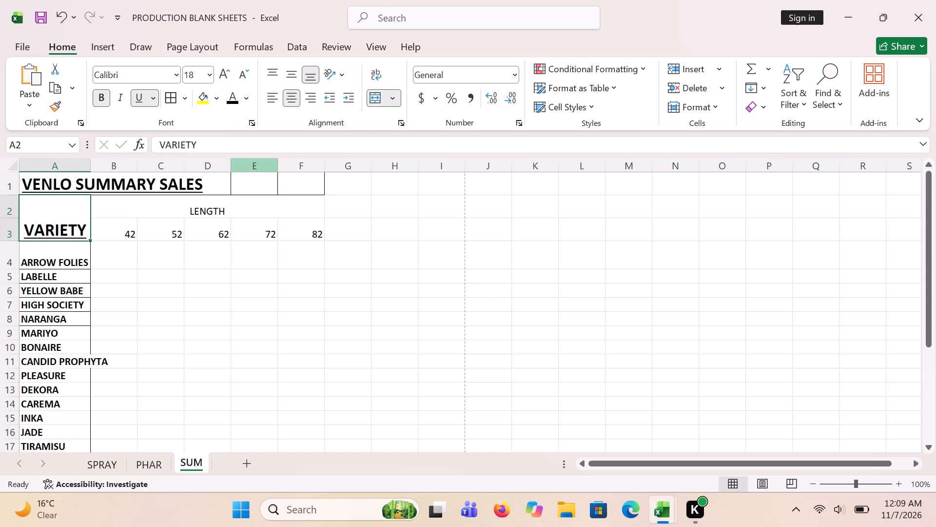
Apply all borders to the table from the VARIETY heading in A2 down to F29 in the BOUQUETS row.
left_click_drag(78, 208, 196, 214)
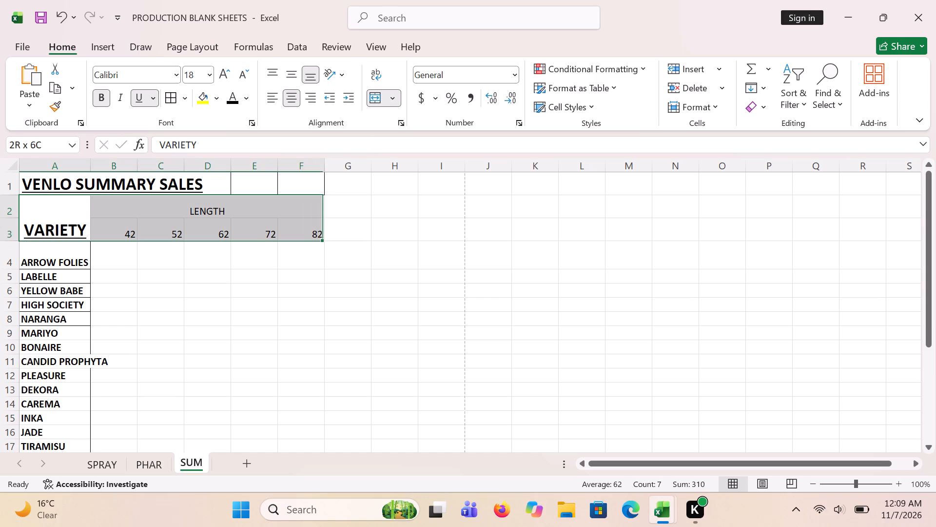
left_click_drag(196, 214, 177, 444)
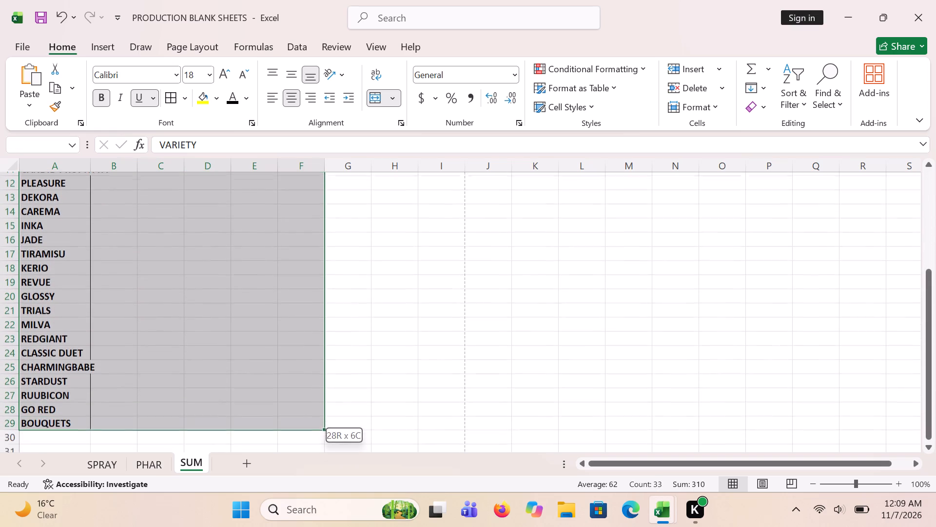
left_click_drag(177, 444, 182, 405)
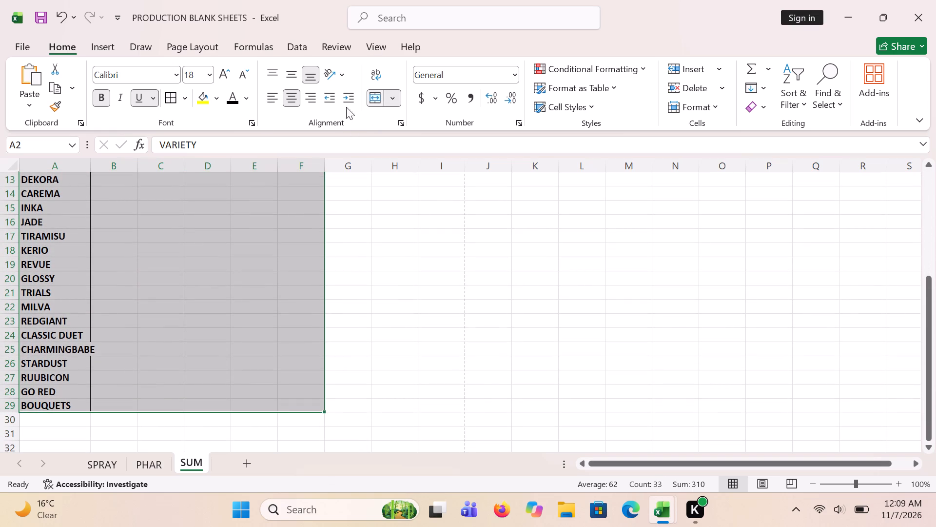
left_click(173, 94)
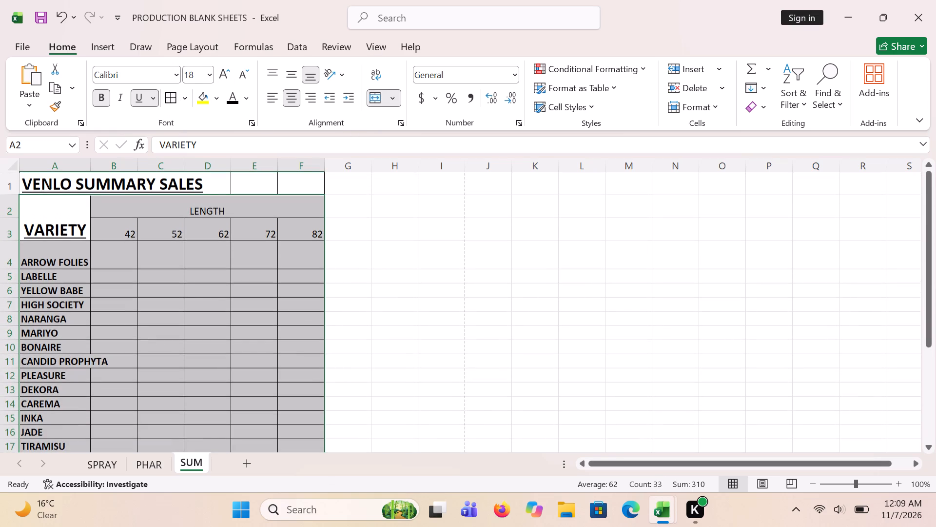
left_click(175, 322)
scroll(199, 241, "down", 2)
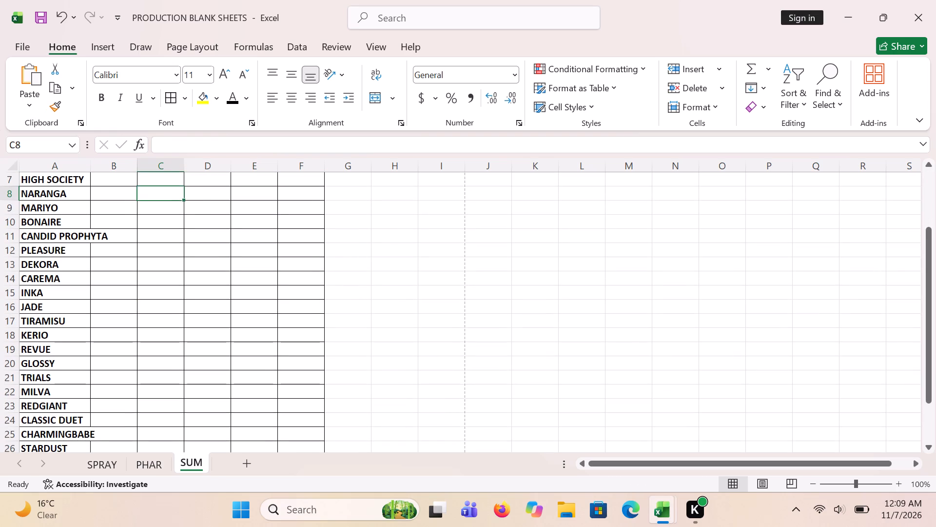
scroll(61, 286, "up", 4)
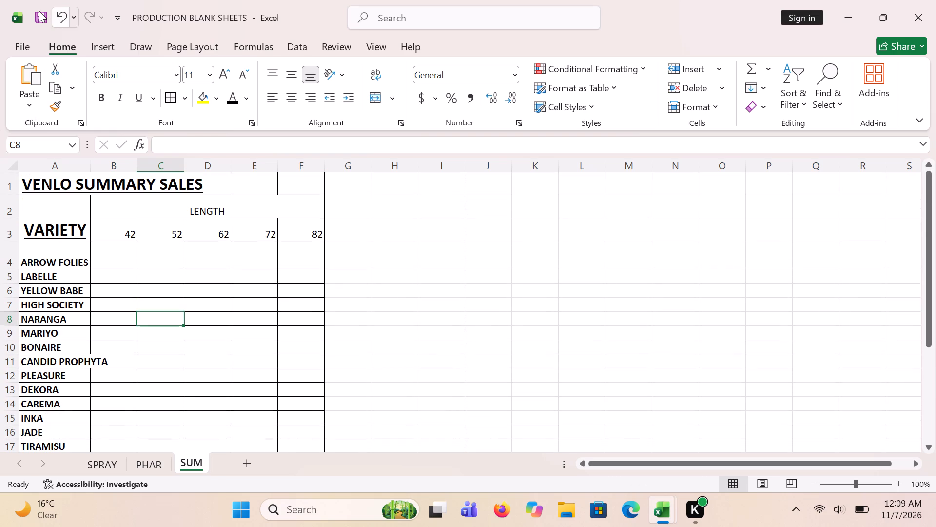
Save the workbook with the bordered table.
left_click(39, 10)
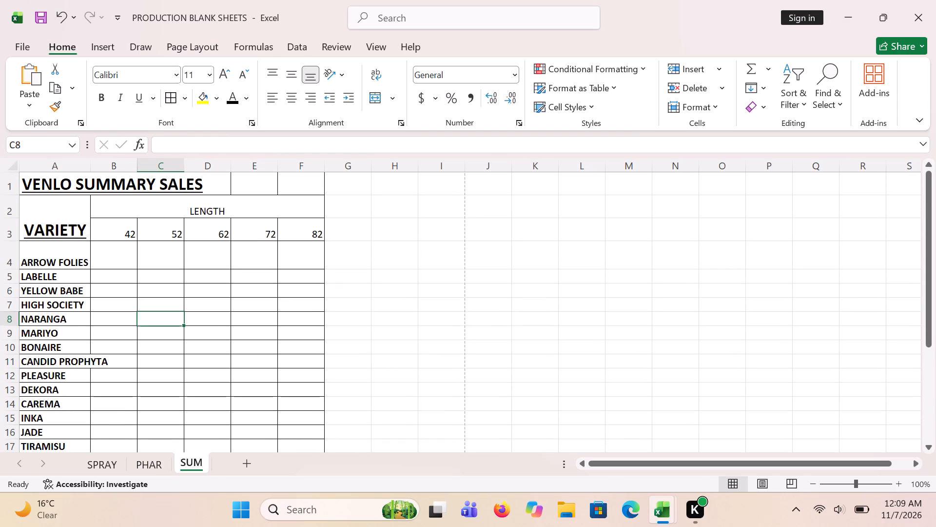
Widen column A so that the CANDID PROPHYTA variety name fits inside its cell.
left_click(109, 256)
left_click_drag(90, 162, 128, 175)
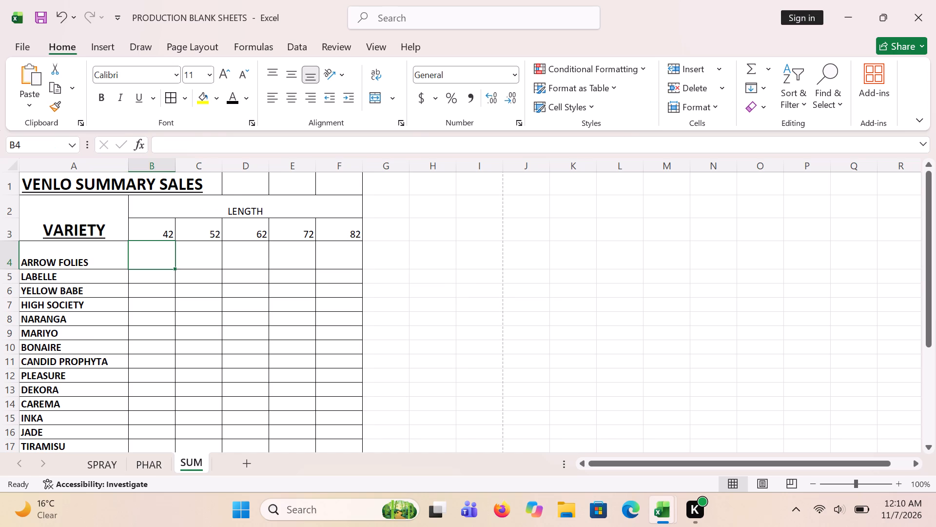
Merge and centre the bold, underlined title VENLO SUMMARY SALES across A1 to F1.
left_click_drag(51, 181, 245, 179)
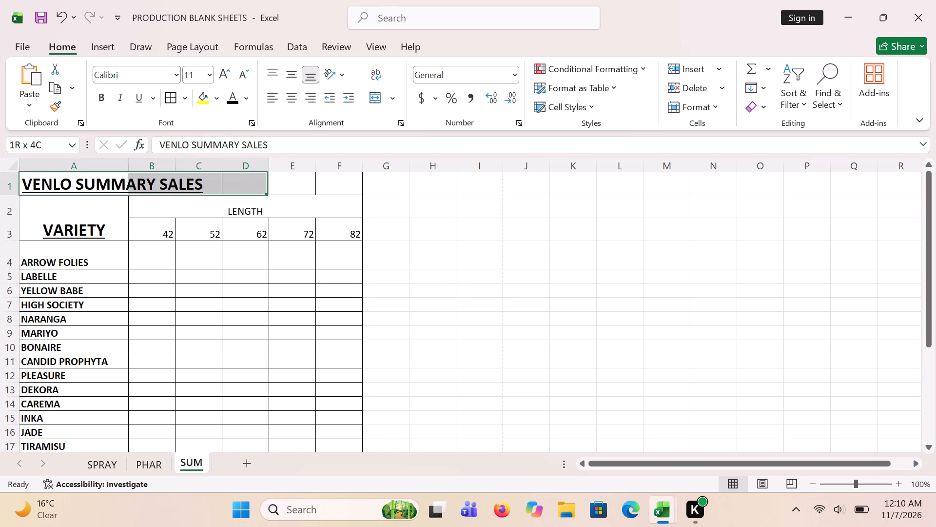
left_click_drag(245, 179, 348, 183)
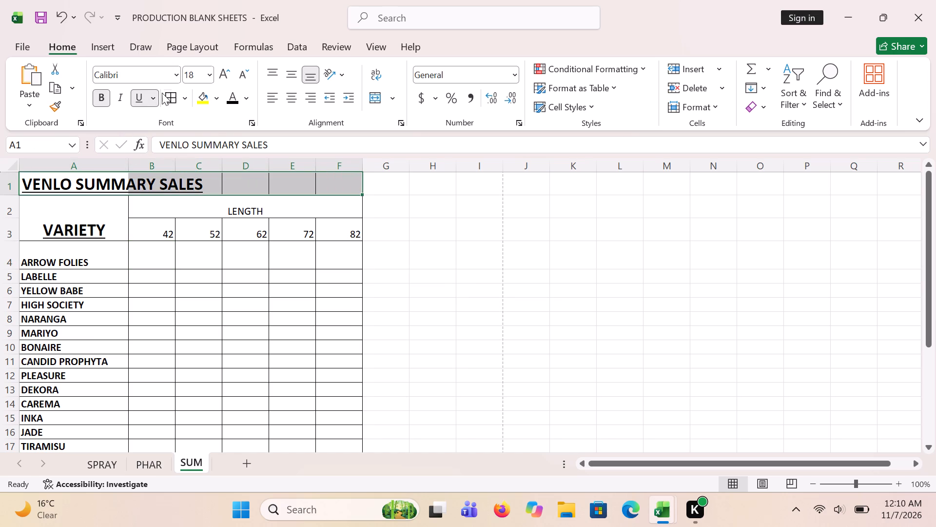
left_click(139, 93)
left_click(104, 93)
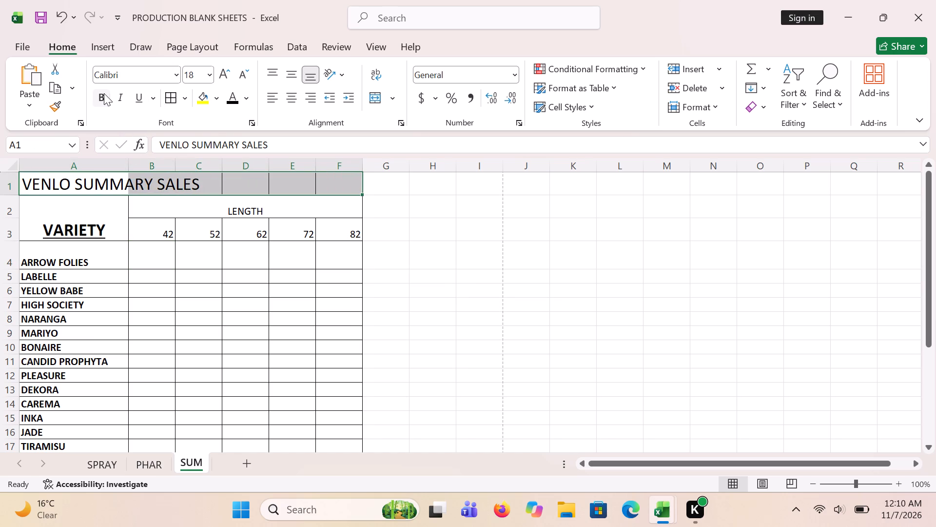
left_click(104, 93)
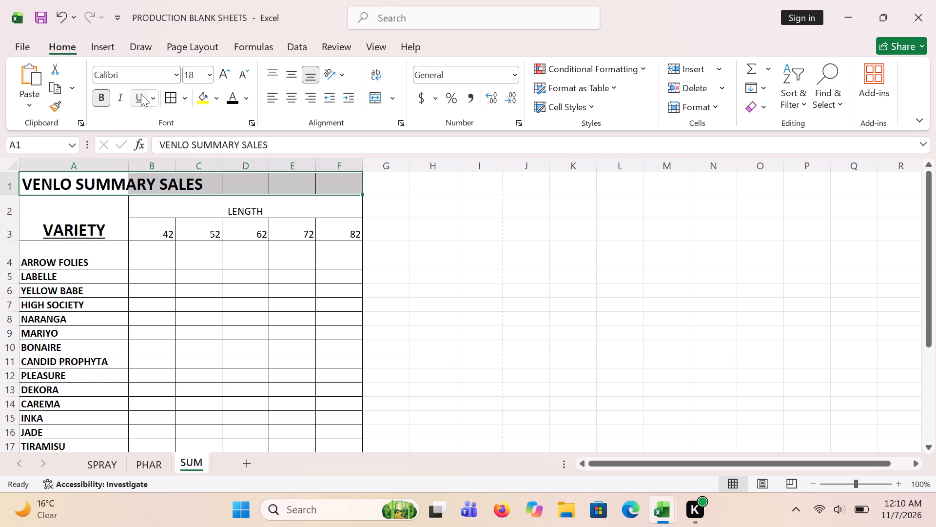
left_click(141, 94)
left_click(376, 98)
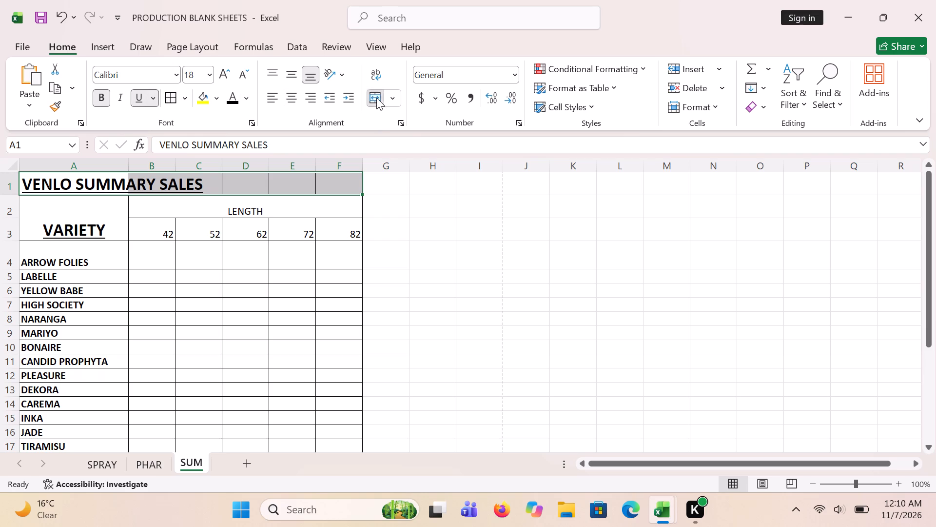
left_click(434, 230)
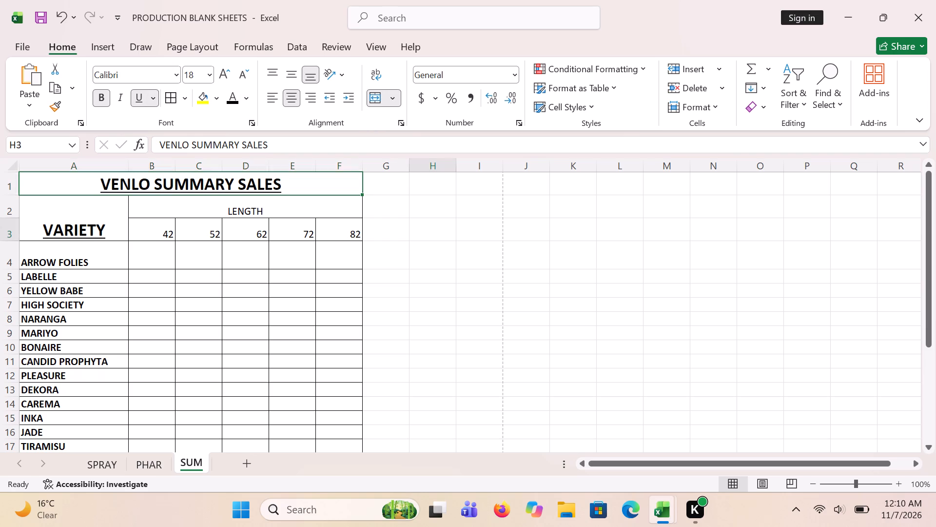
Save the workbook with the widened column and centred title.
left_click(41, 15)
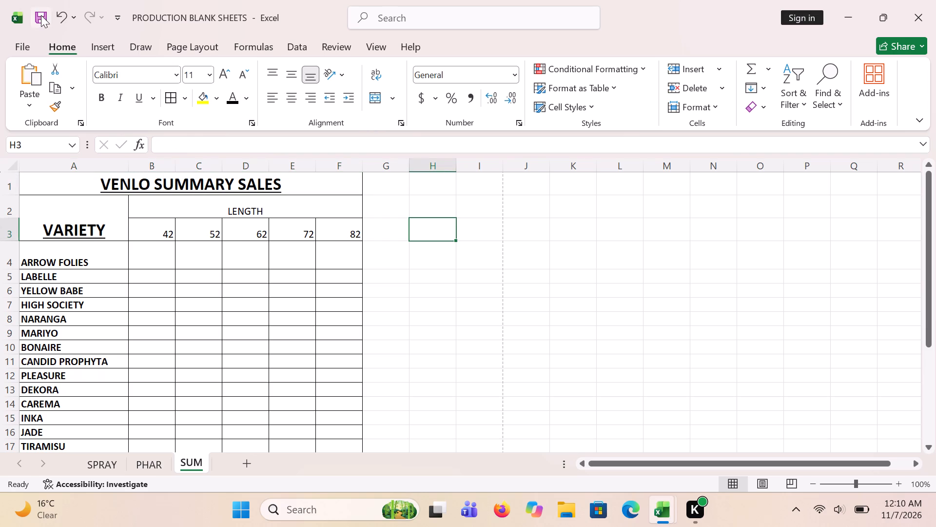
Save the workbook.
left_click(86, 255)
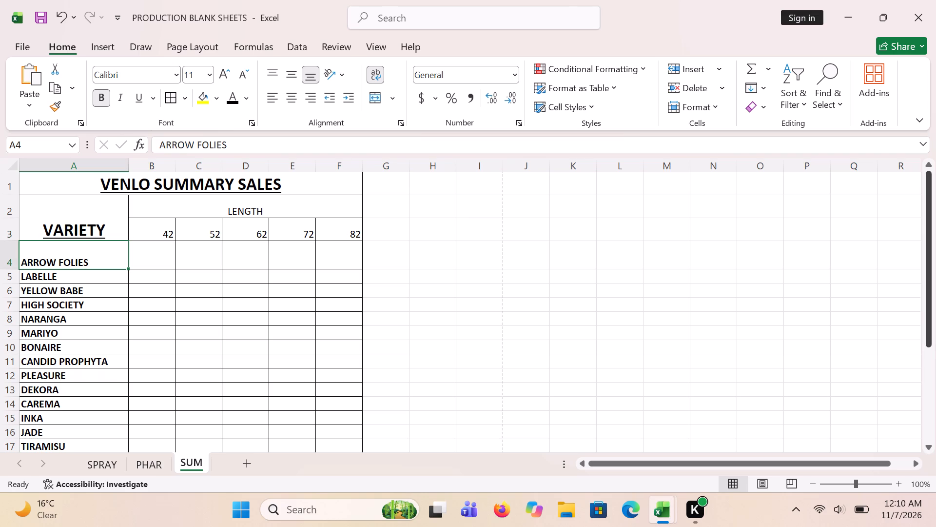
left_click(42, 9)
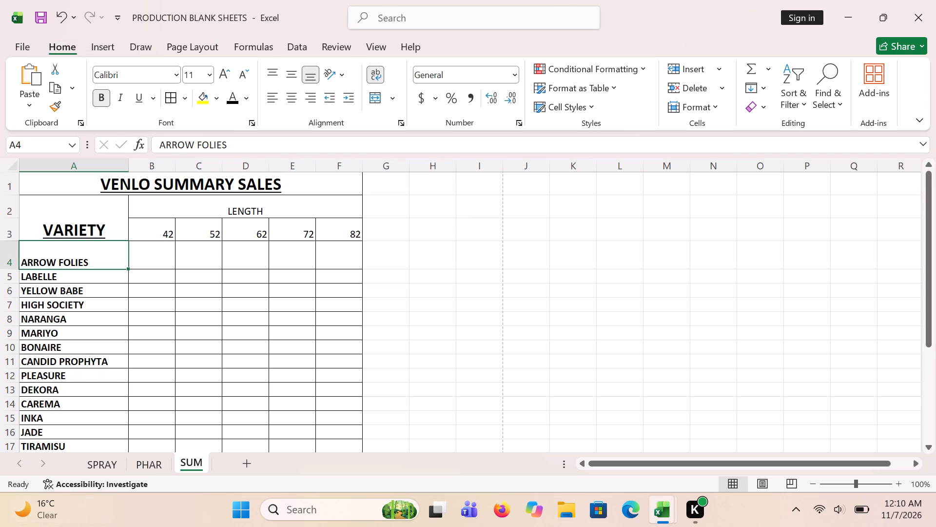
Make the LENGTH heading and the length values 42 to 82 in B2 to F3 bold.
left_click_drag(161, 203, 208, 230)
left_click(99, 96)
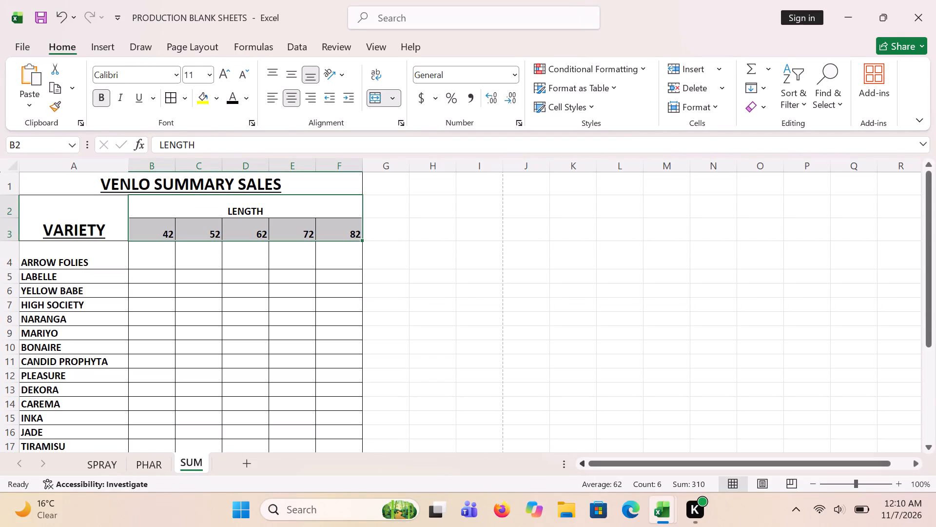
left_click(394, 325)
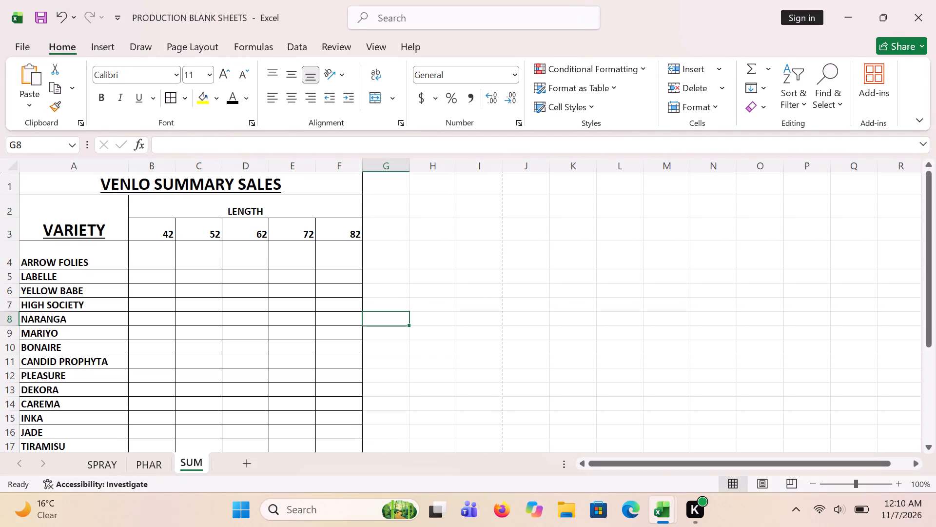
Save the workbook with the bold length headings.
left_click(93, 287)
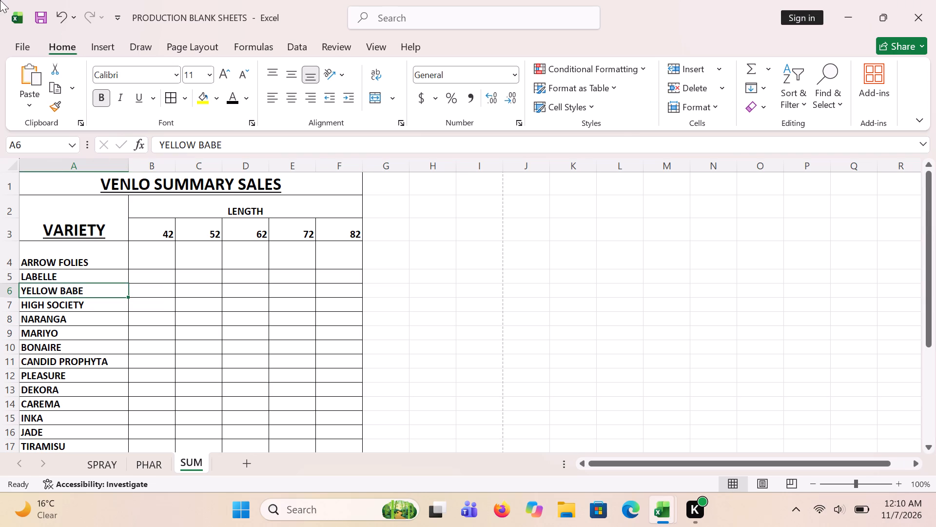
left_click(44, 14)
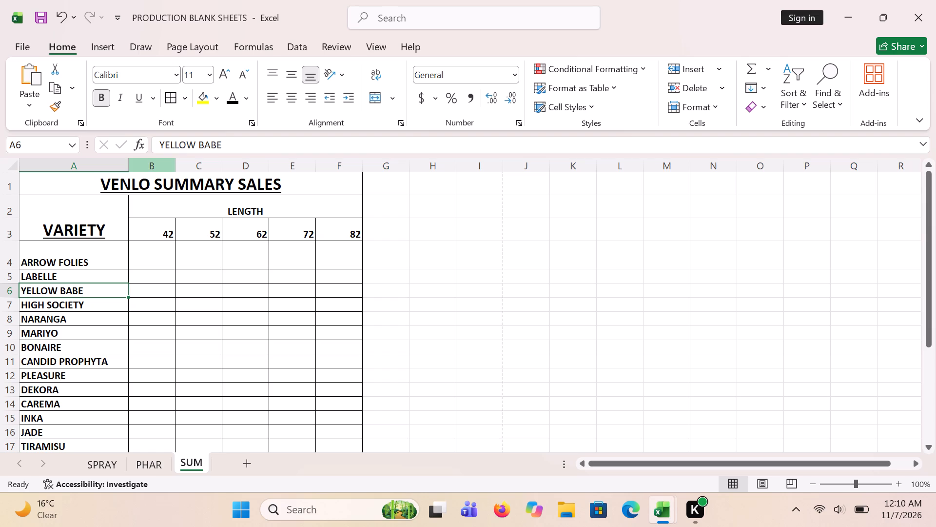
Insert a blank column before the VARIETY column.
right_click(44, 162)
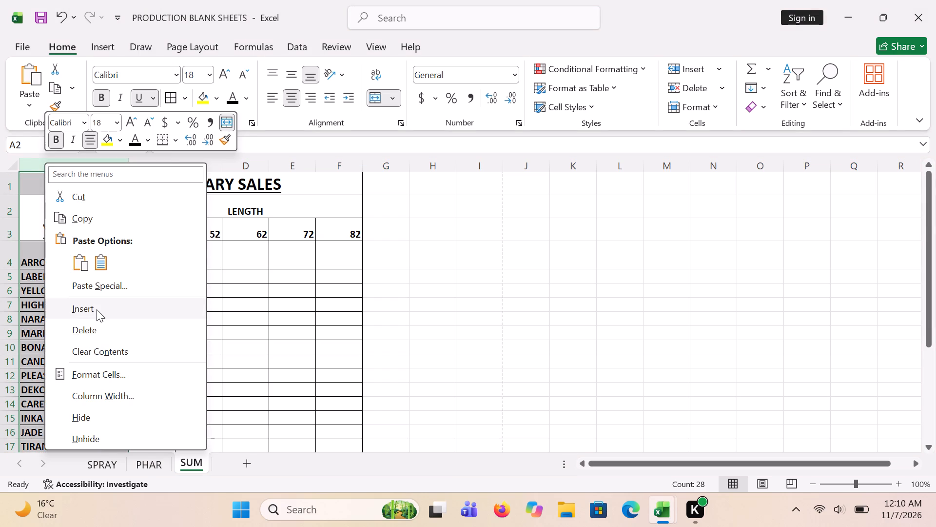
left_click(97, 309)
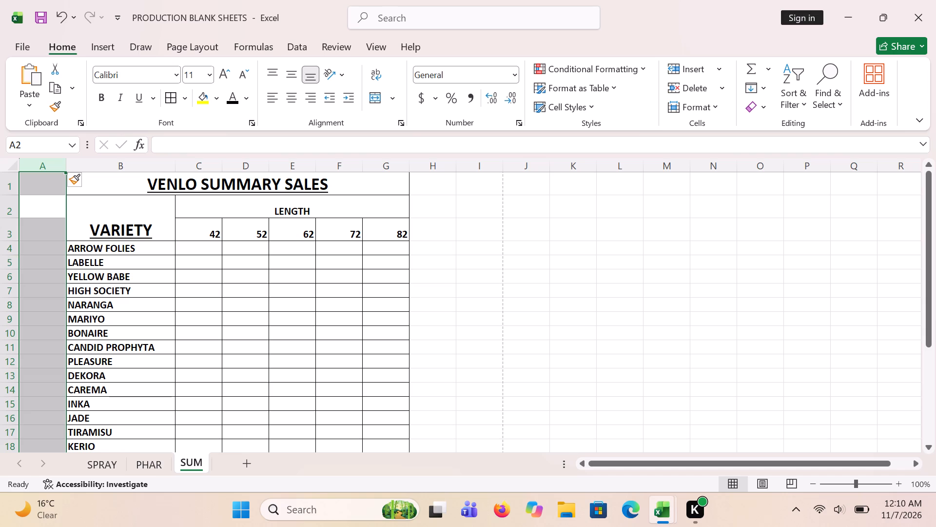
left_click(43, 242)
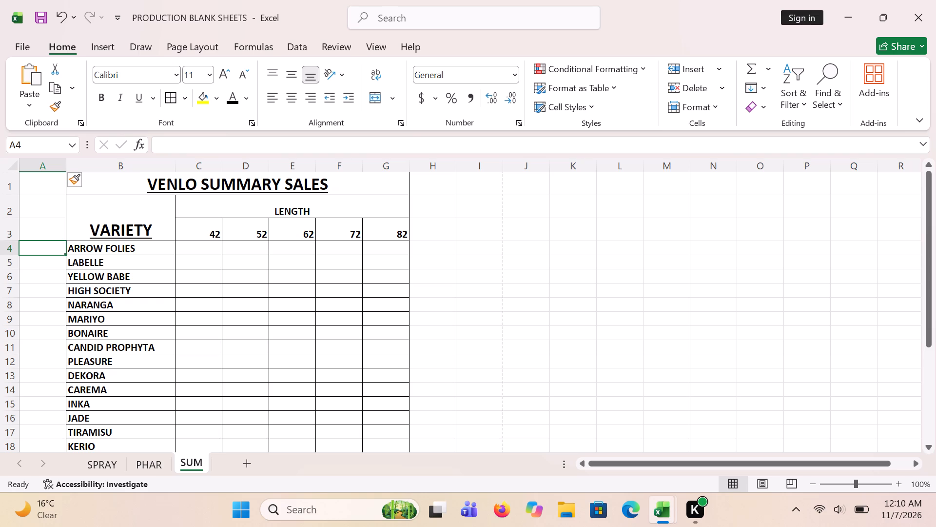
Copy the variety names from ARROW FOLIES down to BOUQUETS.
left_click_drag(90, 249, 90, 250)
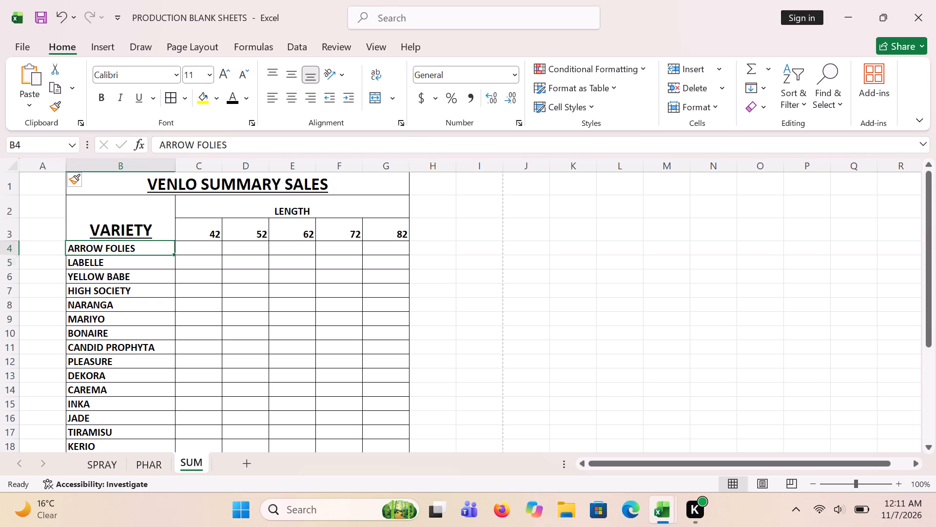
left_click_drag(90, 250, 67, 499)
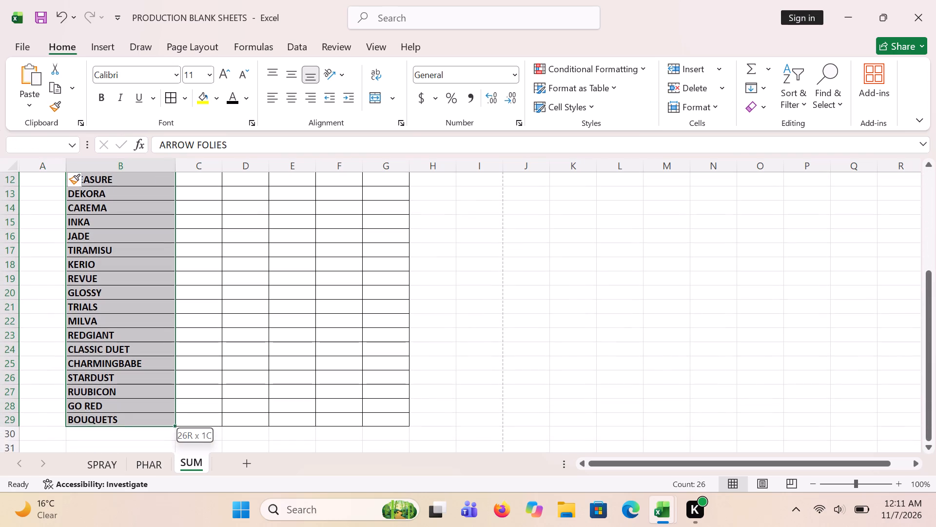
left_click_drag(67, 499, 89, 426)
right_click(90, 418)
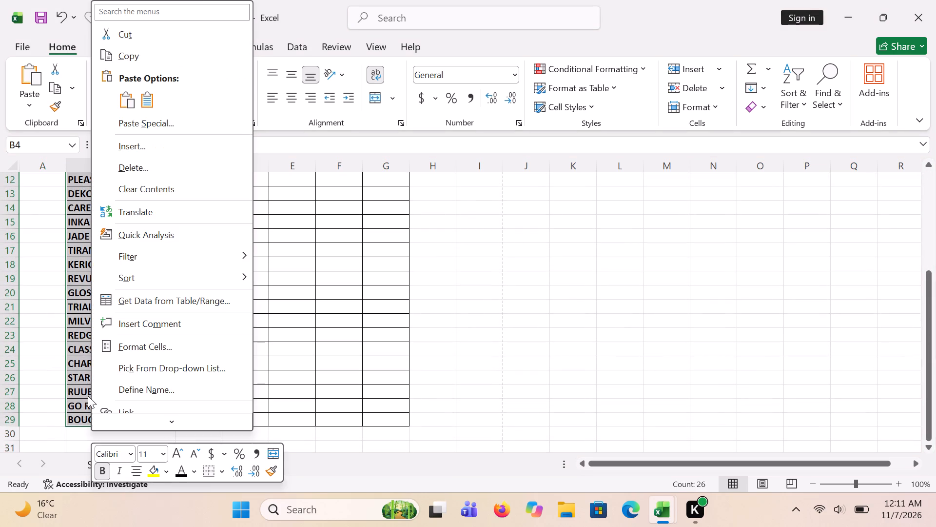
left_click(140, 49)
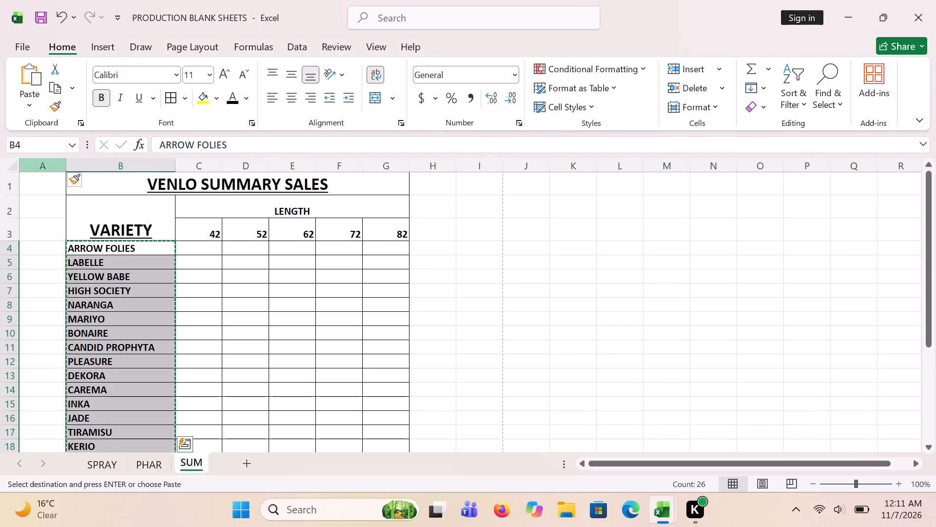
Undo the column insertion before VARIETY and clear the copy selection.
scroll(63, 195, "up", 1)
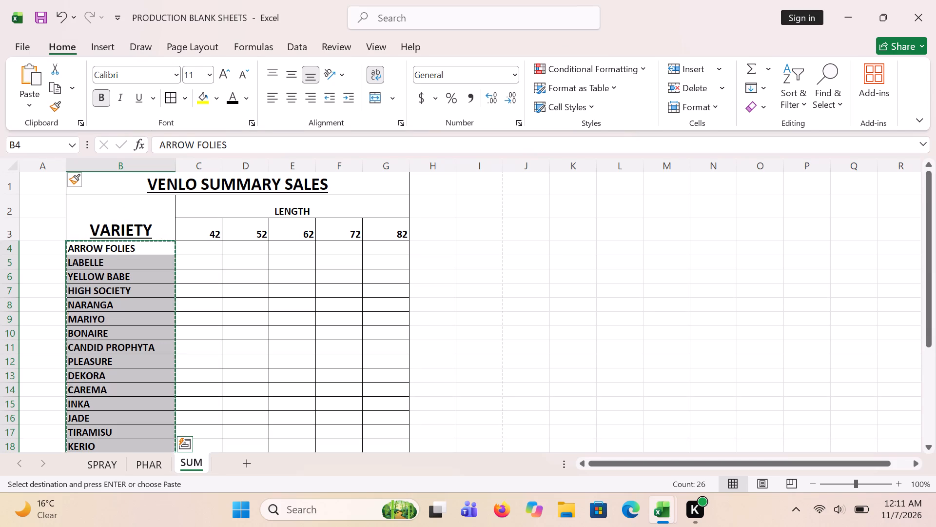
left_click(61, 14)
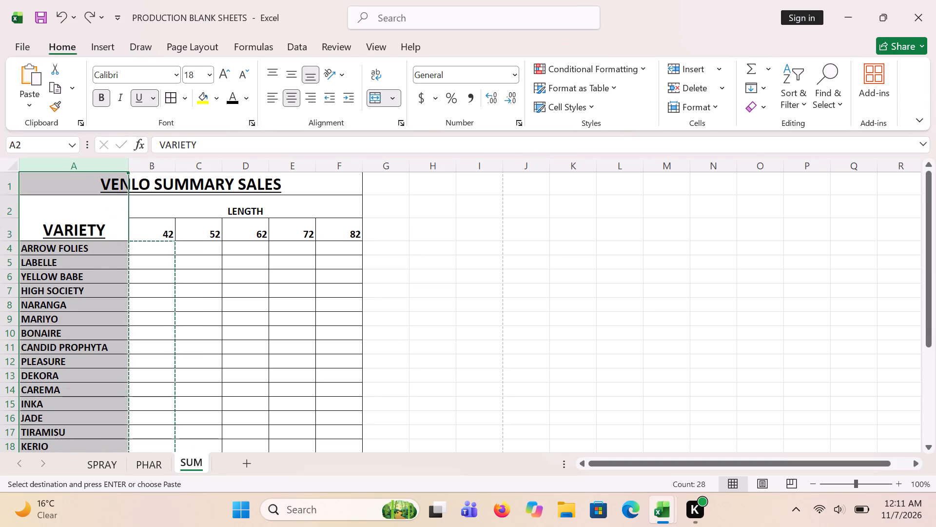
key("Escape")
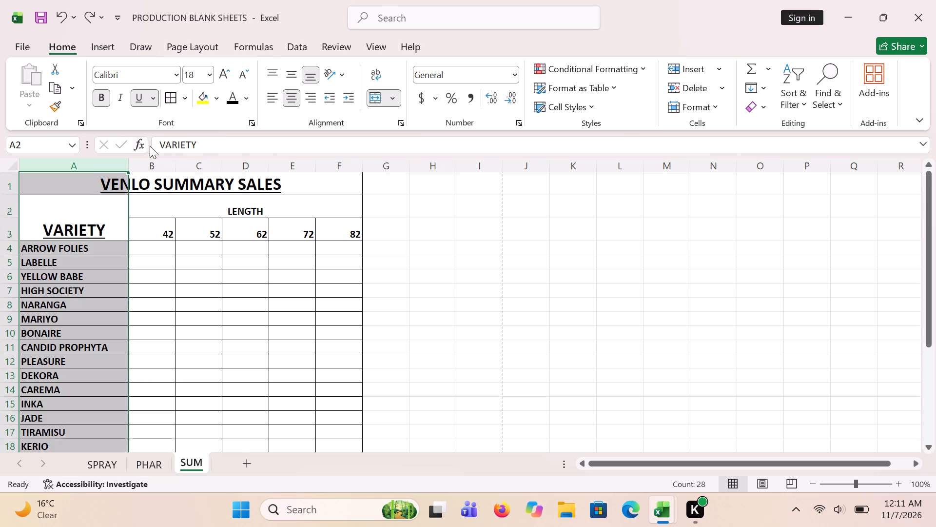
Insert a blank column between the VARIETY column and the length 42 column.
left_click(141, 160)
scroll(141, 160, "up", 1)
right_click(141, 160)
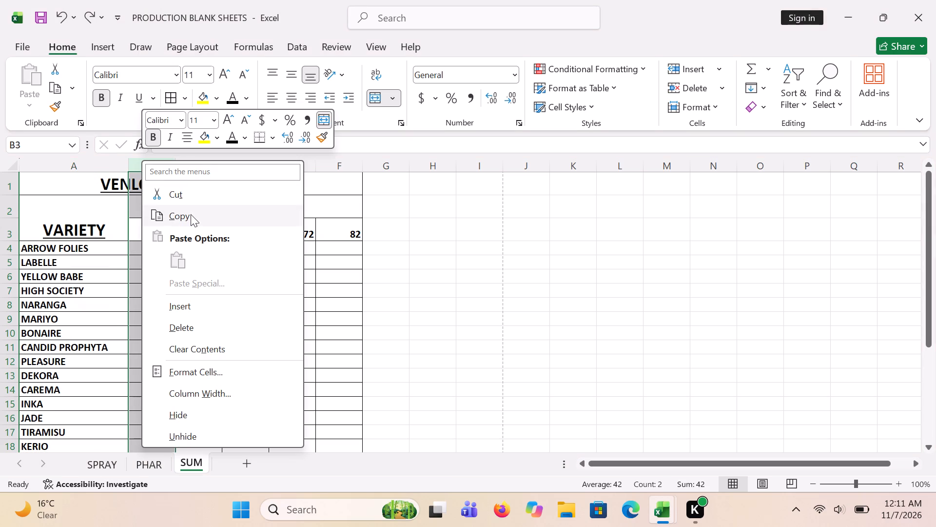
left_click(215, 308)
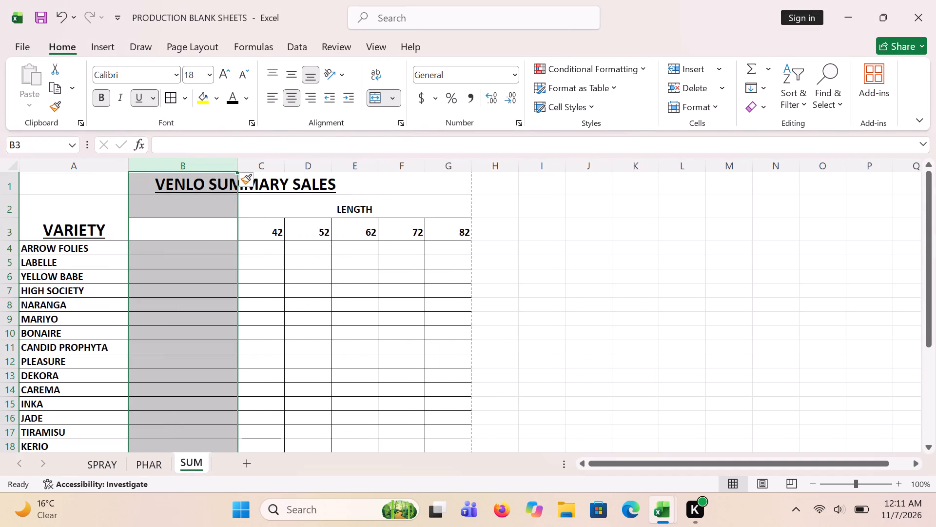
Enter ARROW FOLIES in cell B4 of the new column.
left_click(189, 249)
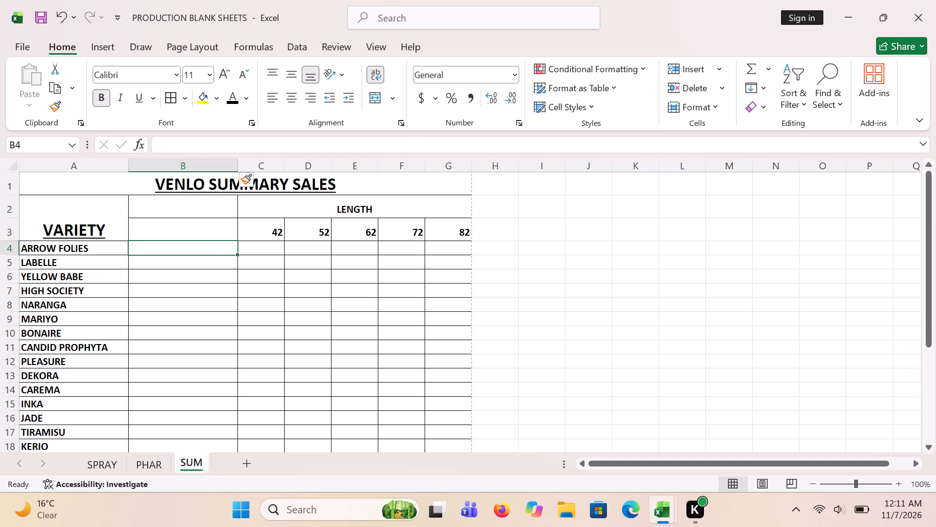
key("a")
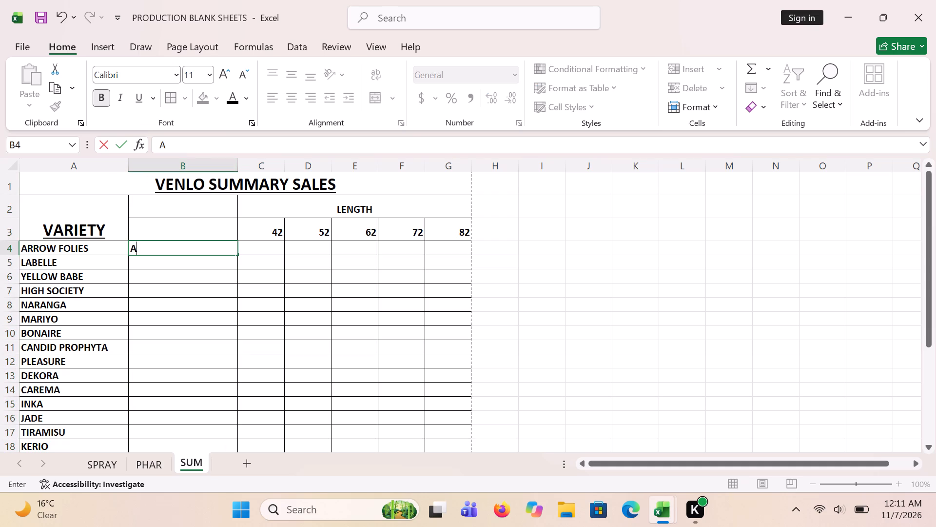
type("RRO")
type("WW")
key("space")
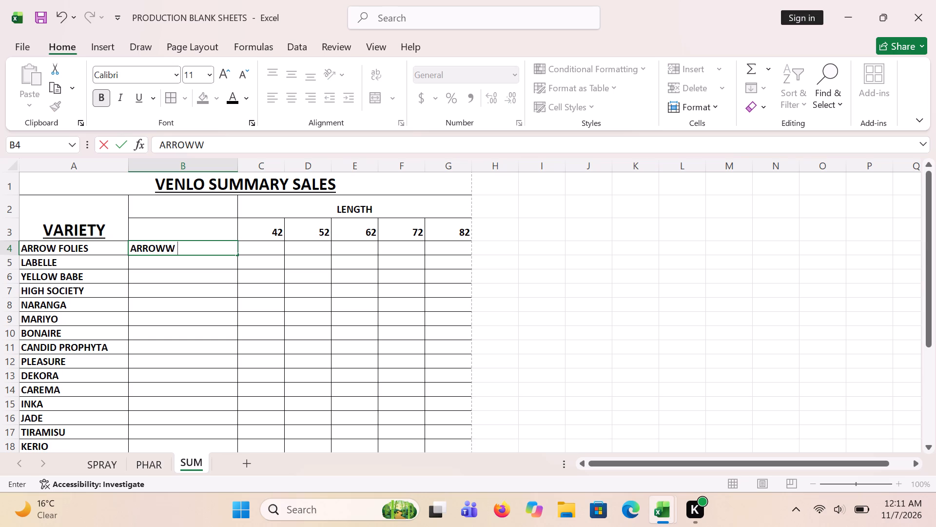
key("Delete")
key("BackSpace")
key("BackSpace")
key("space")
type("FO")
type("LIES")
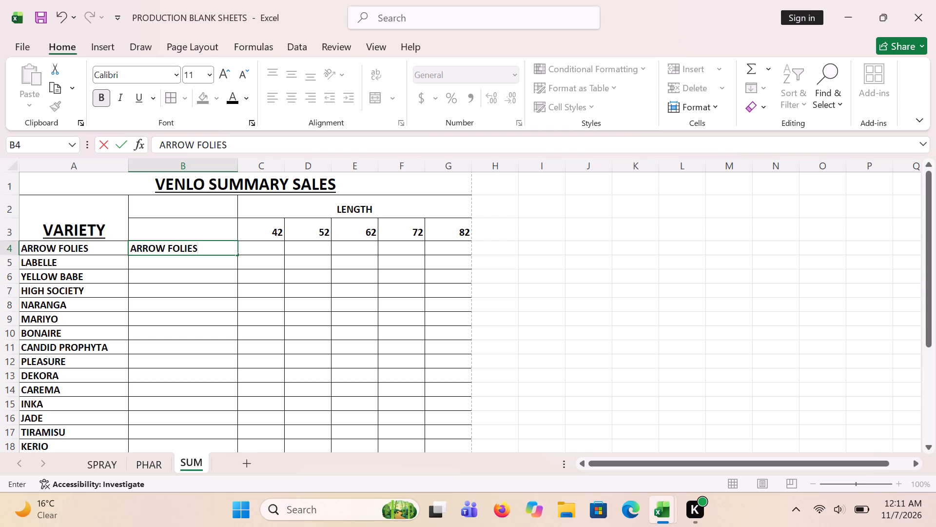
key("Return")
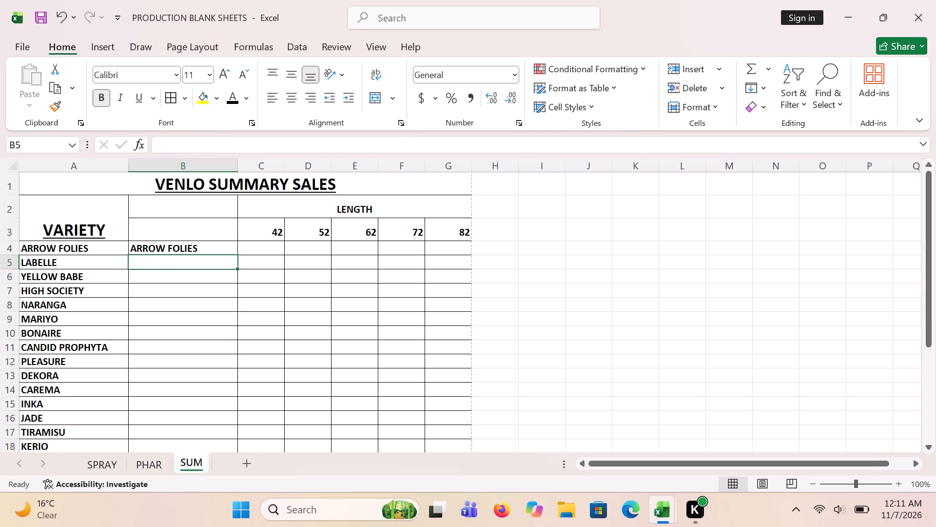
Enter LABELLE in cell B5 and YELLOW BABE in cell B6 of the new column.
type("LABELL")
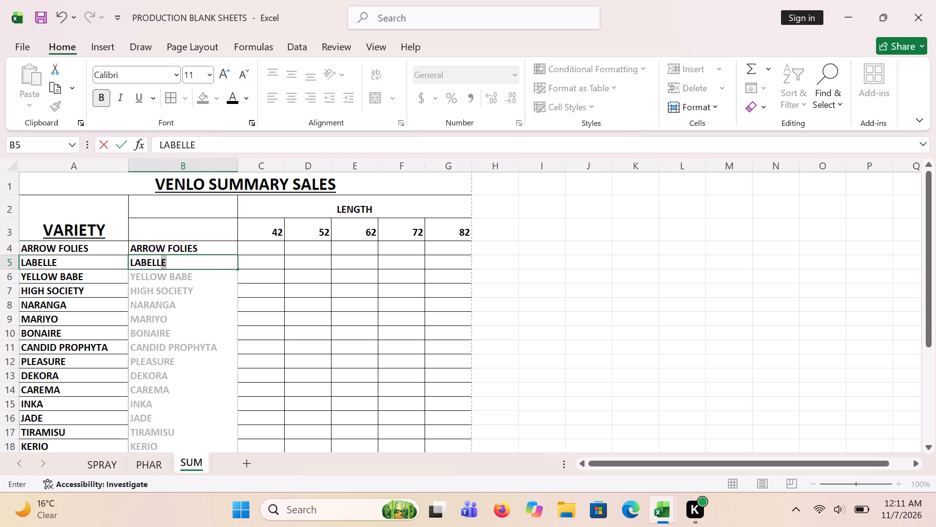
key("e")
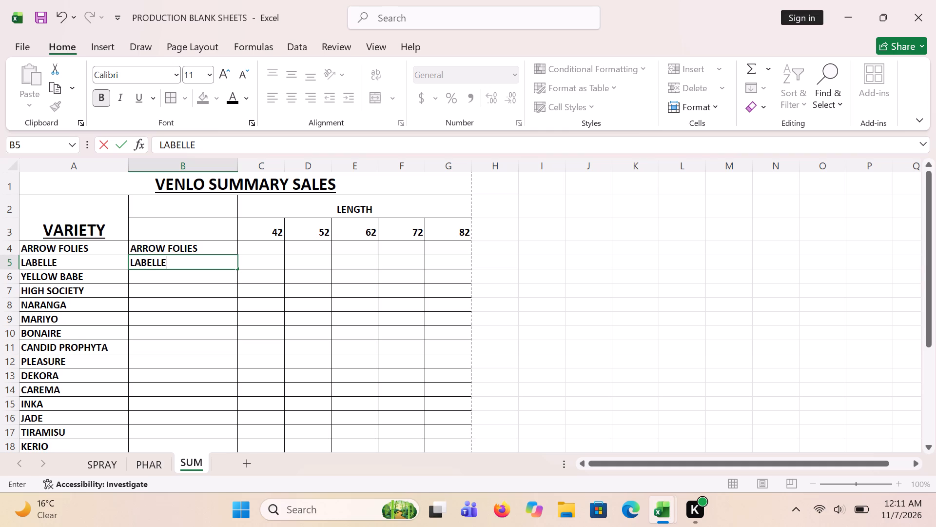
key("Return")
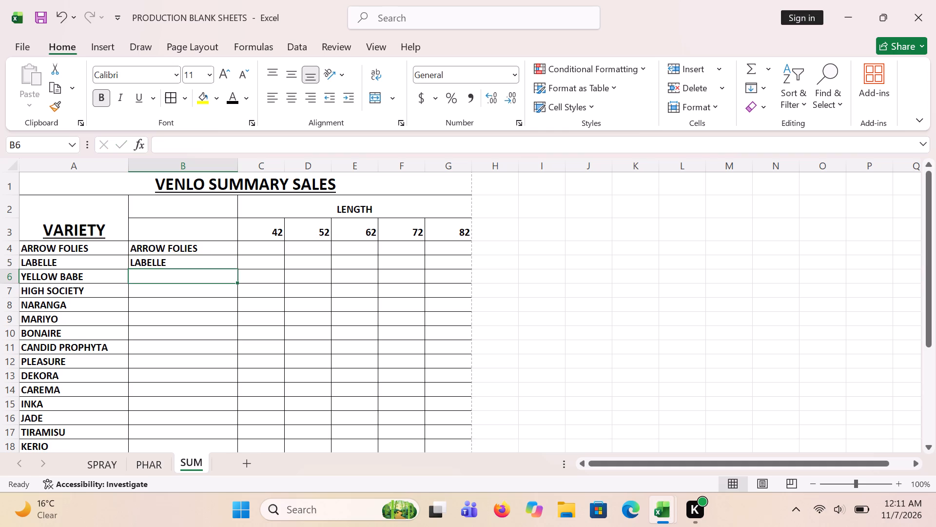
key("y")
key("e")
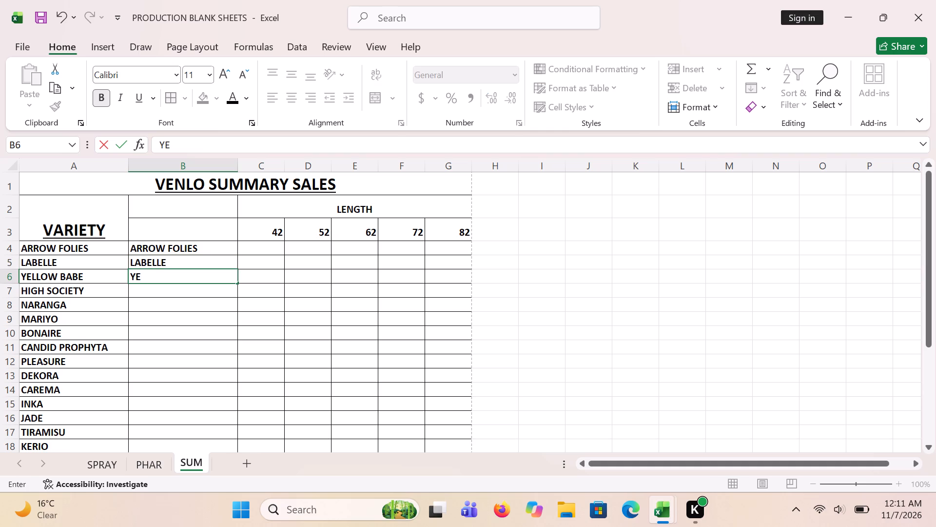
type("LLOW")
type("BABE")
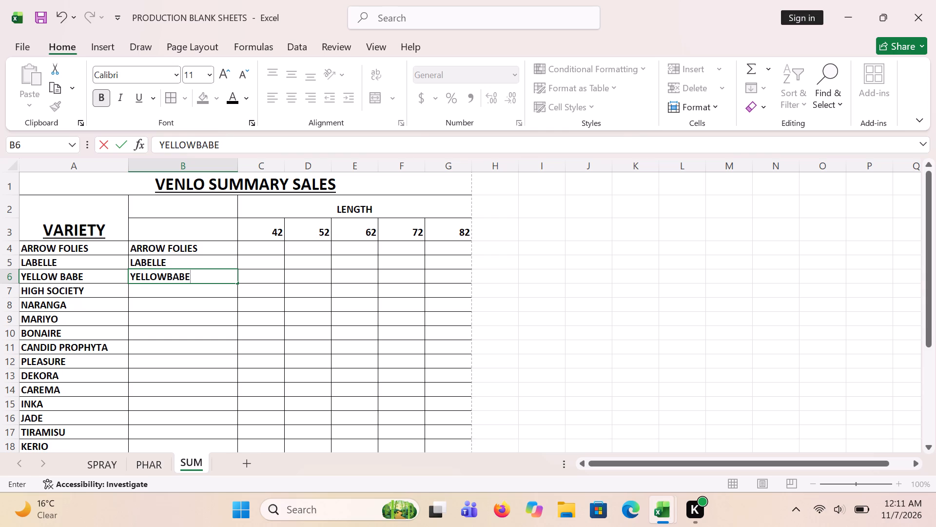
key("BackSpace")
key("BackSpace")
key("BackSpace")
key("BackSpace")
key("space")
type("BABE")
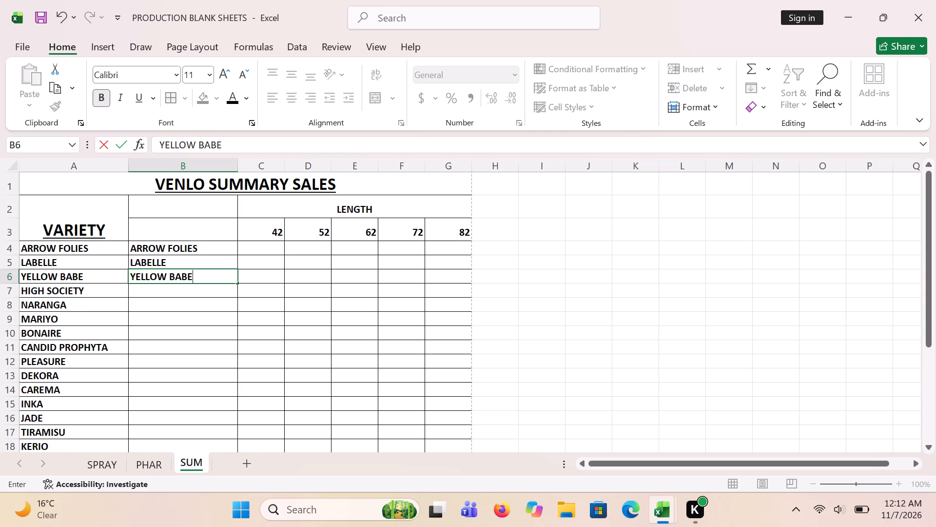
key("Return")
Enter HIGH SOCIETY in cell B7, beside the matching variety name.
type("HIG")
key("h")
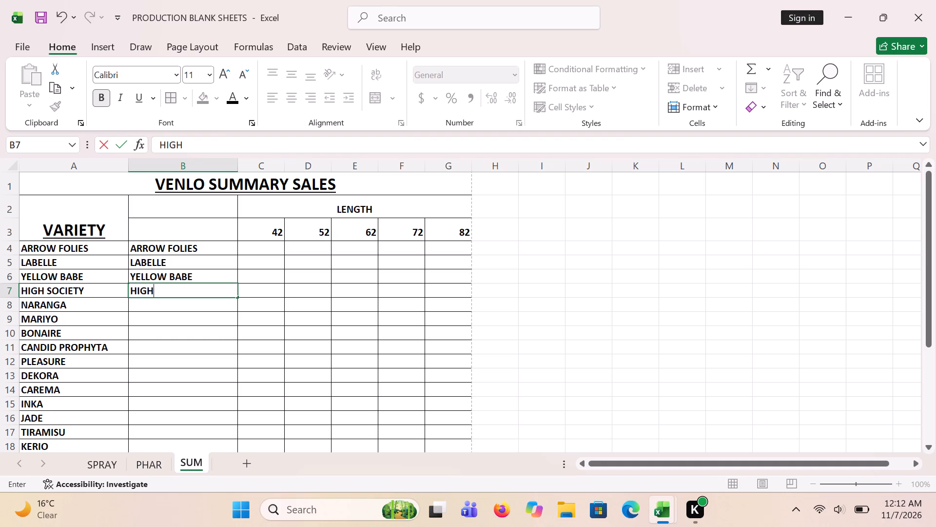
key("space")
type("SOCIETY")
key("Return")
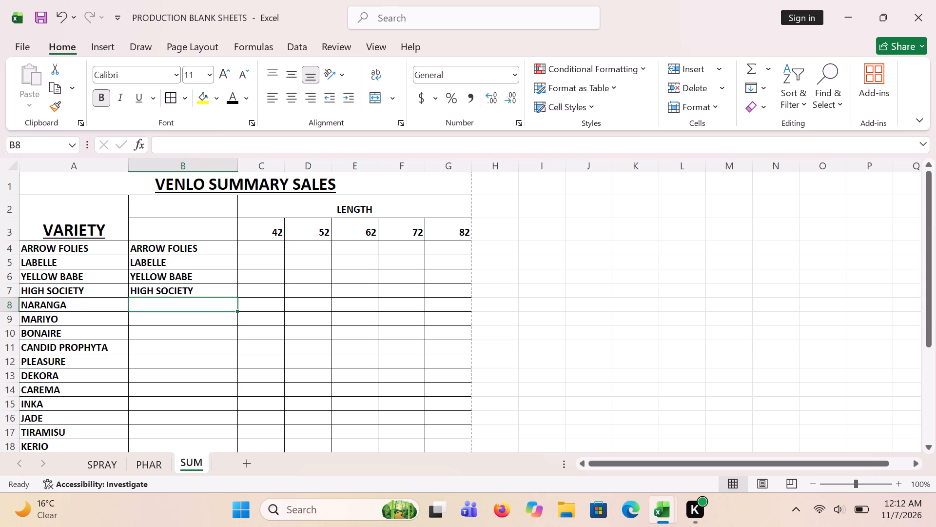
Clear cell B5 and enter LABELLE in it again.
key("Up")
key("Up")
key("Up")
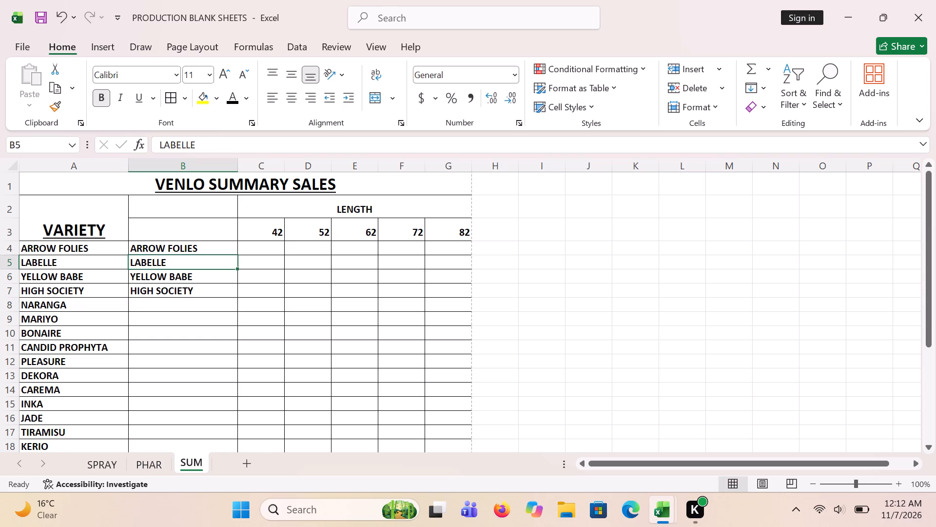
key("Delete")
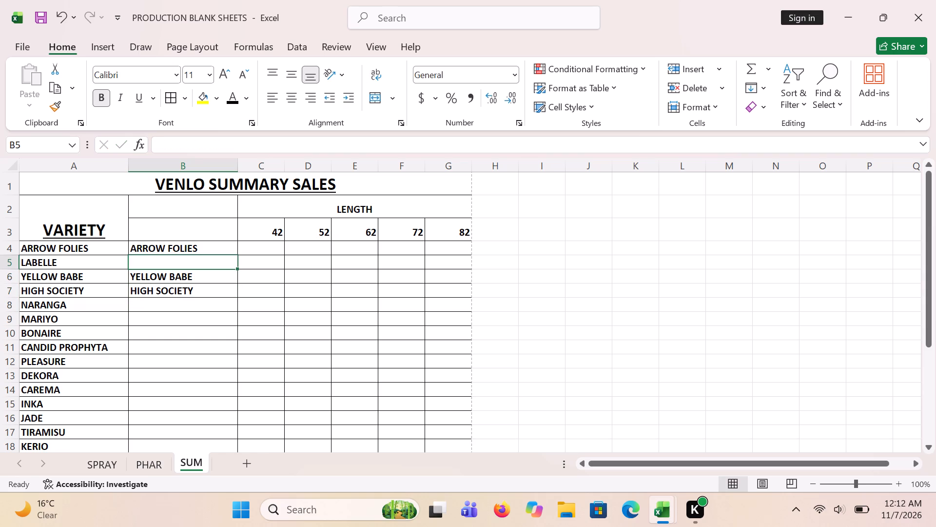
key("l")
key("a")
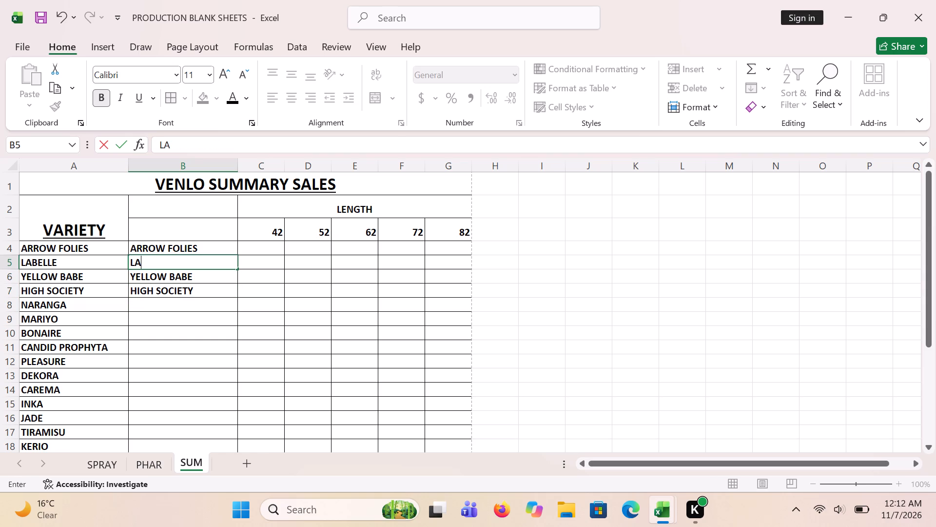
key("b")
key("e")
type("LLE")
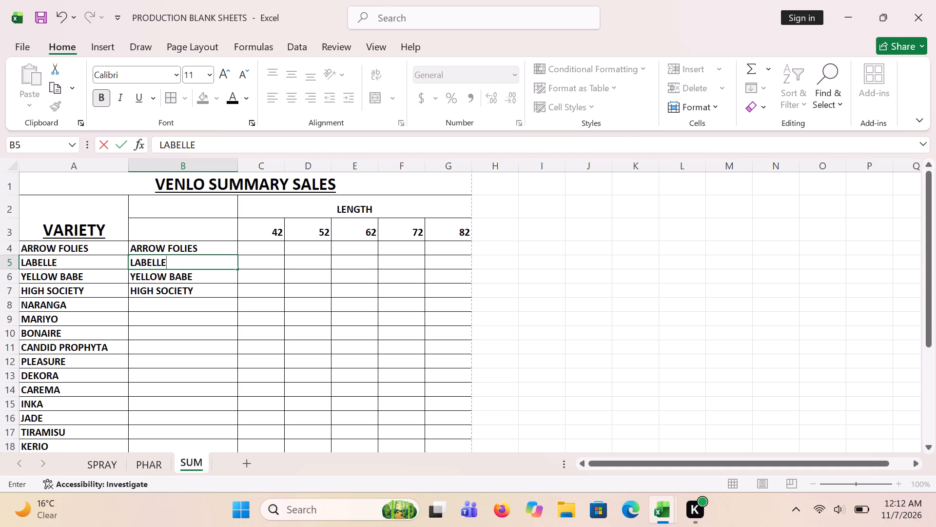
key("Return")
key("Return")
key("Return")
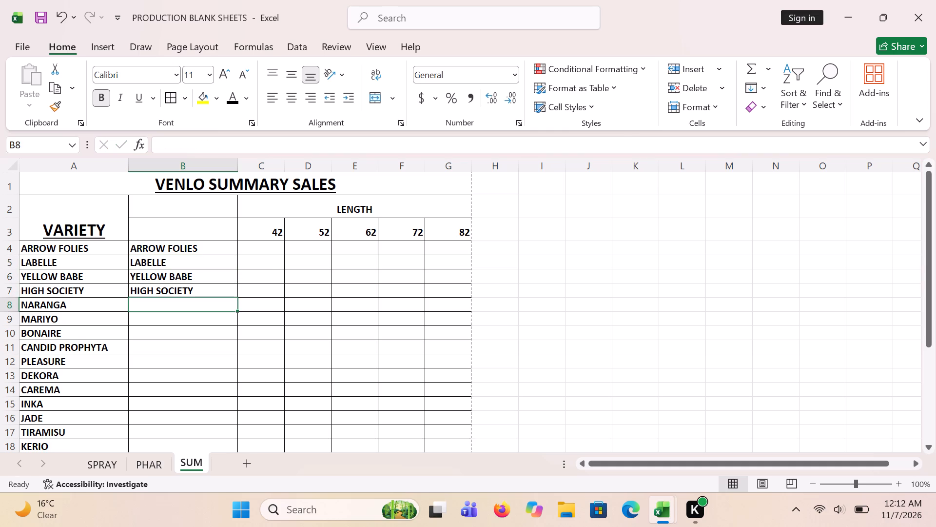
Clear the original variety names ARROW FOLIES to HIGH SOCIETY from cells A4 to A7.
left_click_drag(82, 253, 82, 269)
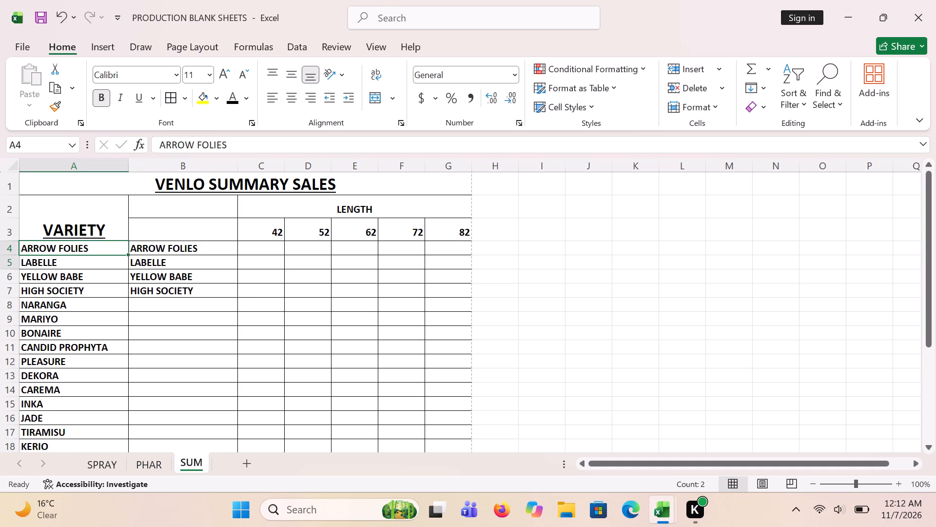
left_click_drag(82, 269, 81, 295)
key("Delete")
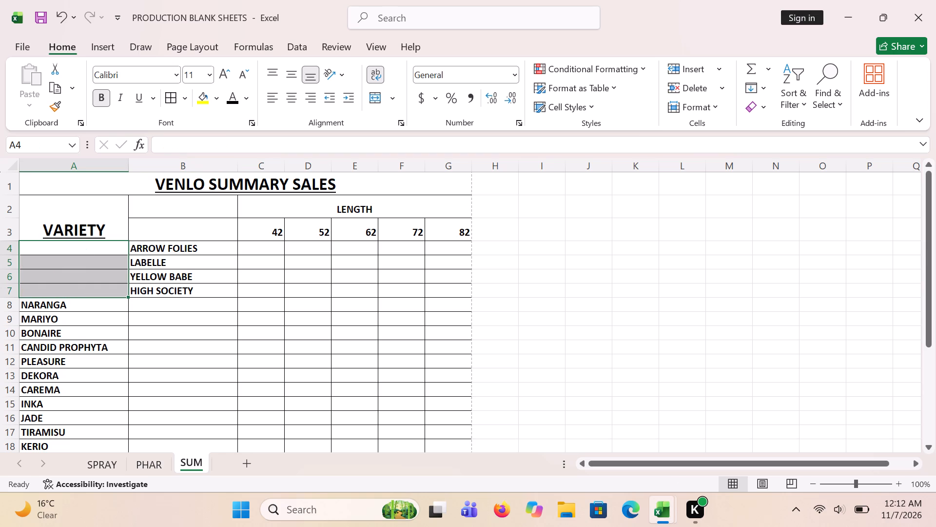
Enter NARANGA in cell B8 and MARIYO in cell B9.
left_click(144, 299)
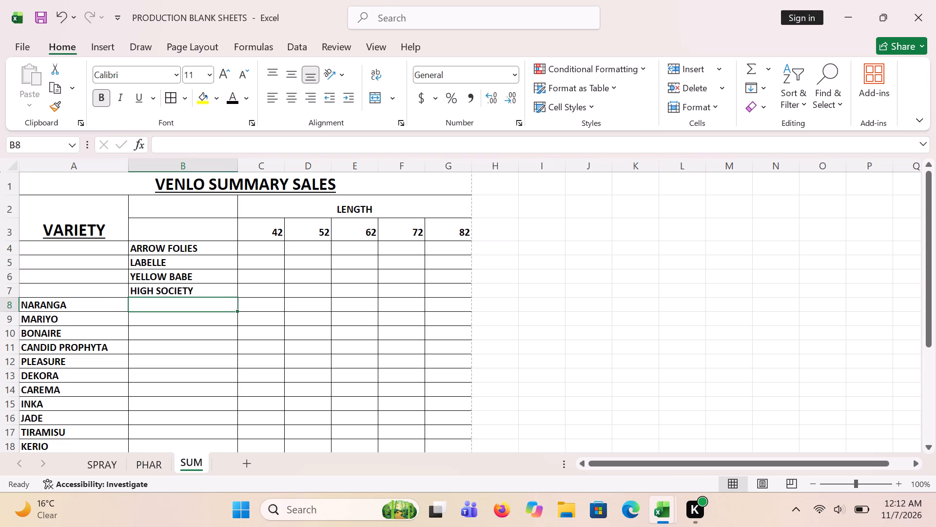
type("NAR")
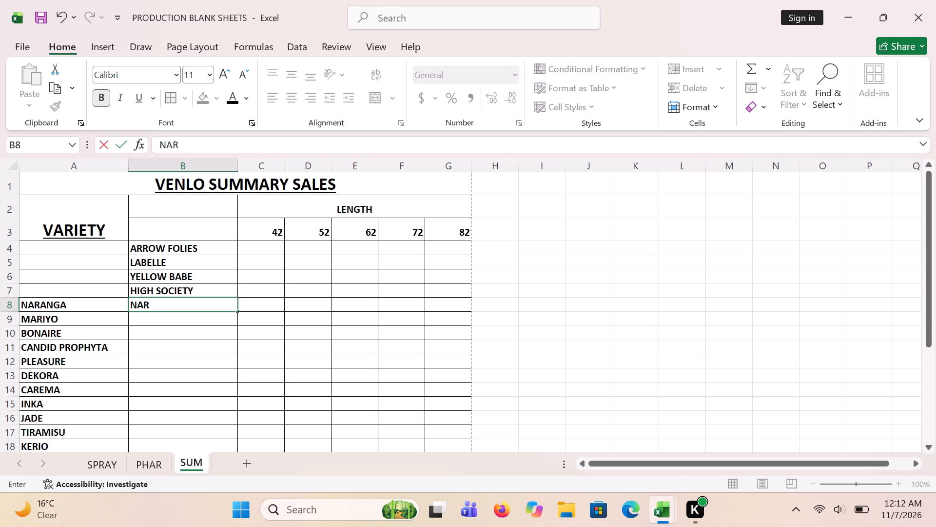
type("ANGA")
key("Return")
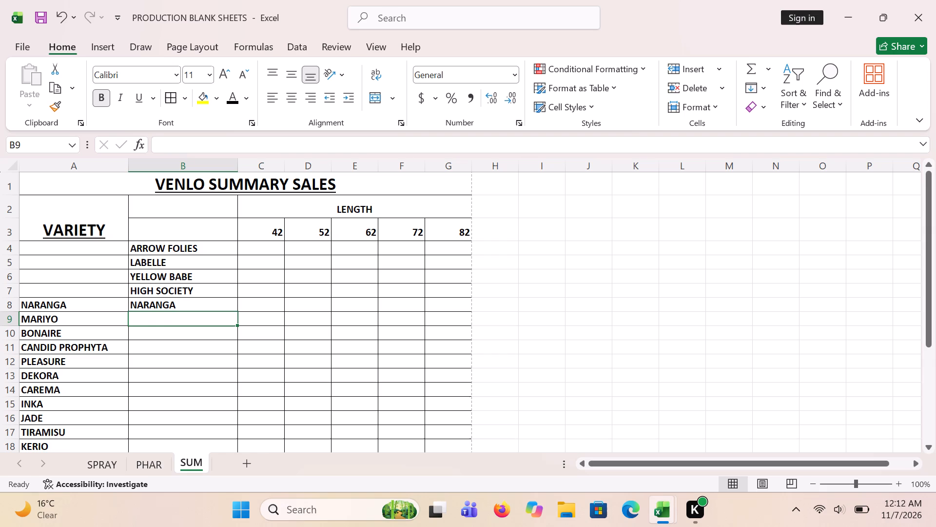
type("MARIYO")
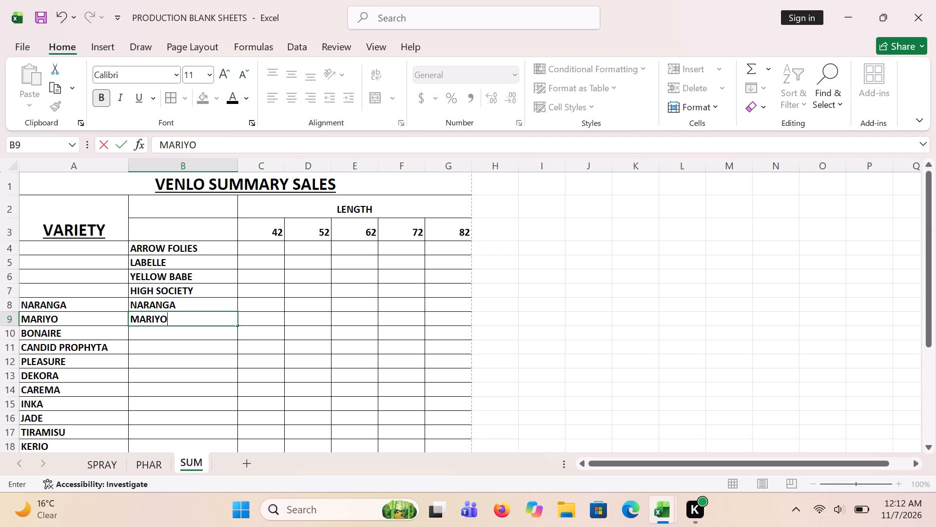
key("BackSpace")
key("BackSpace")
key("BackSpace")
key("BackSpace")
key("BackSpace")
key("BackSpace")
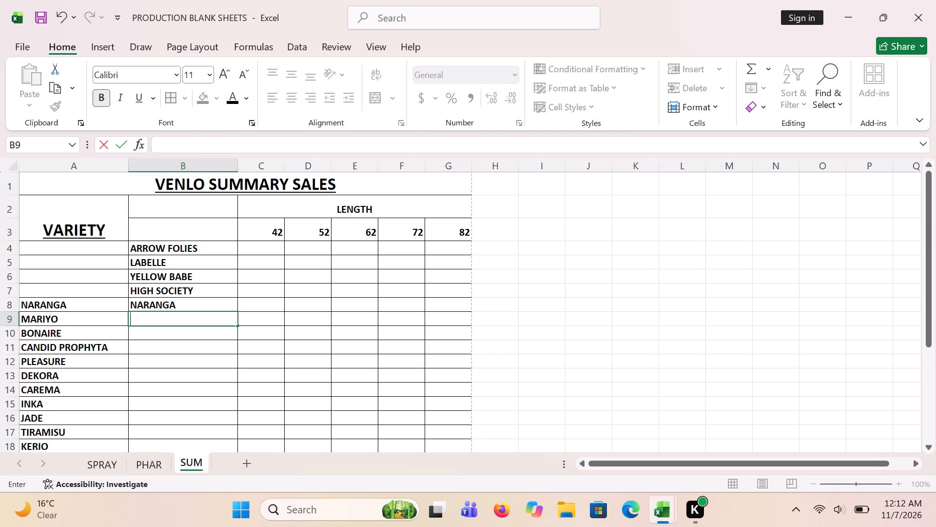
key("m")
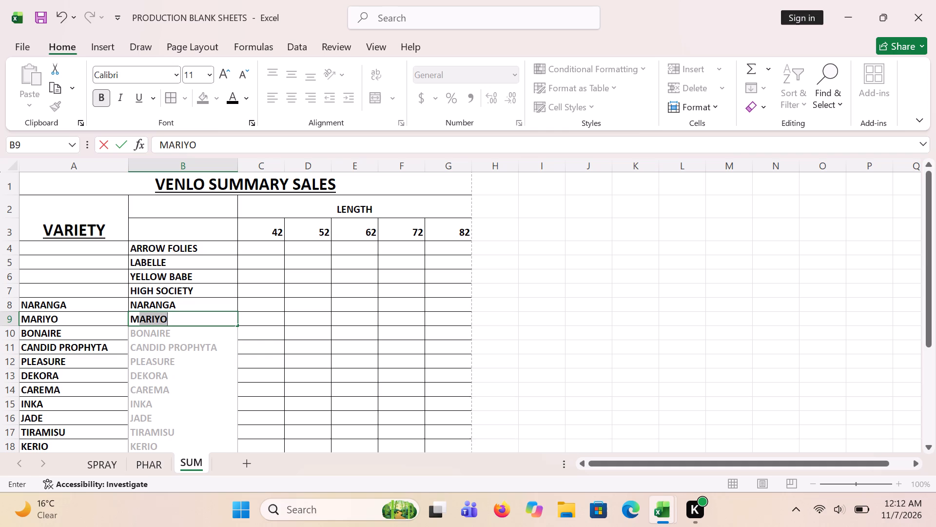
key("a")
type("RIYO")
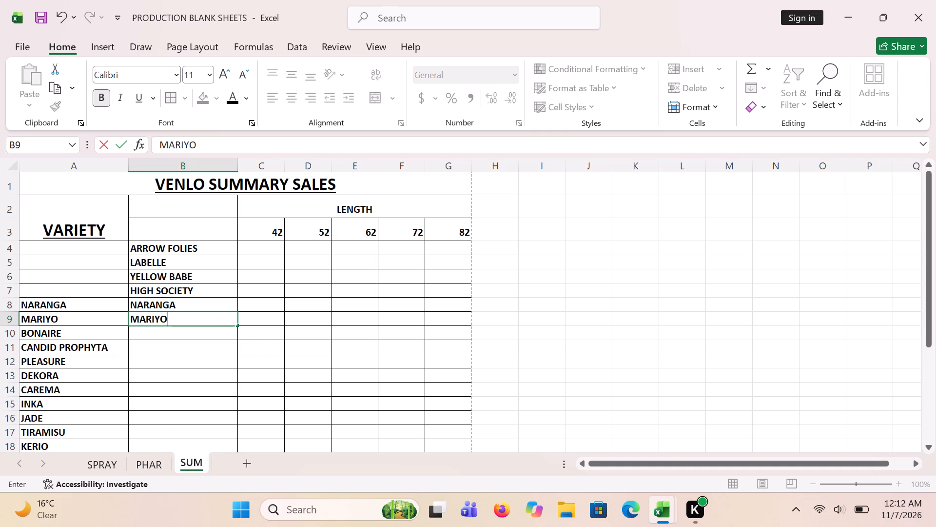
key("Return")
Look through the remaining variety names in column A down to the end of the table.
scroll(135, 351, "down", 3)
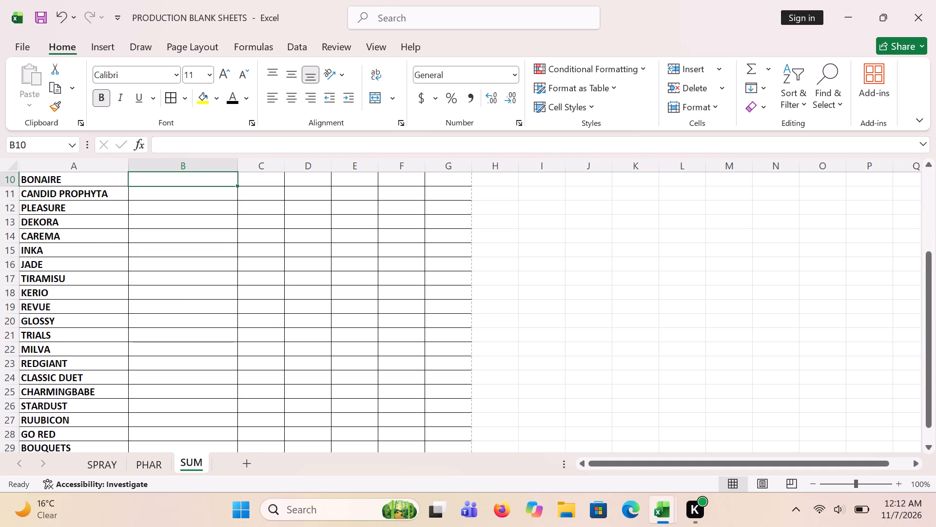
scroll(135, 351, "down", 2)
scroll(135, 351, "up", 3)
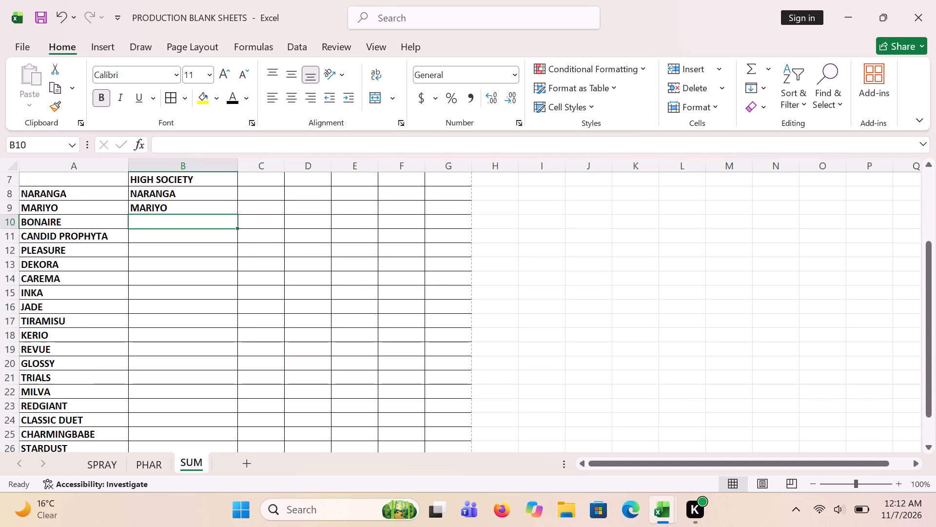
scroll(135, 351, "up", 4)
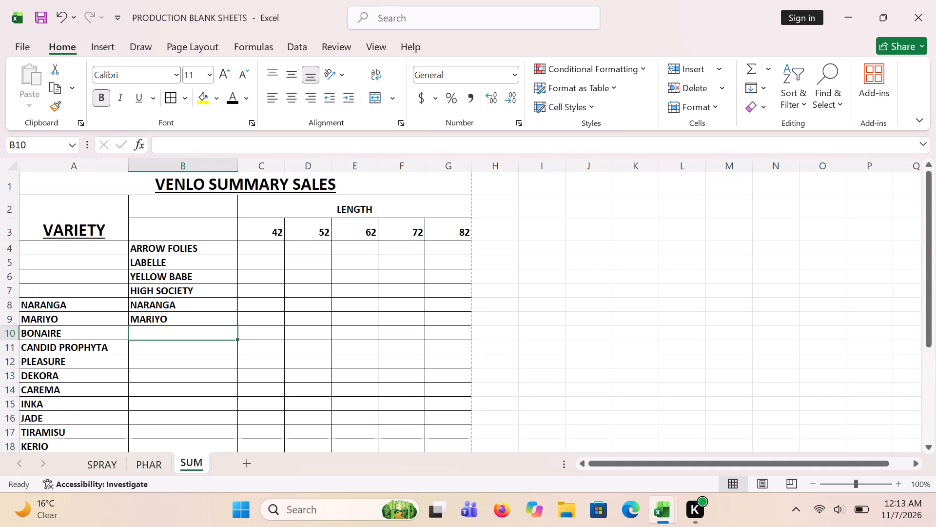
left_click(169, 345)
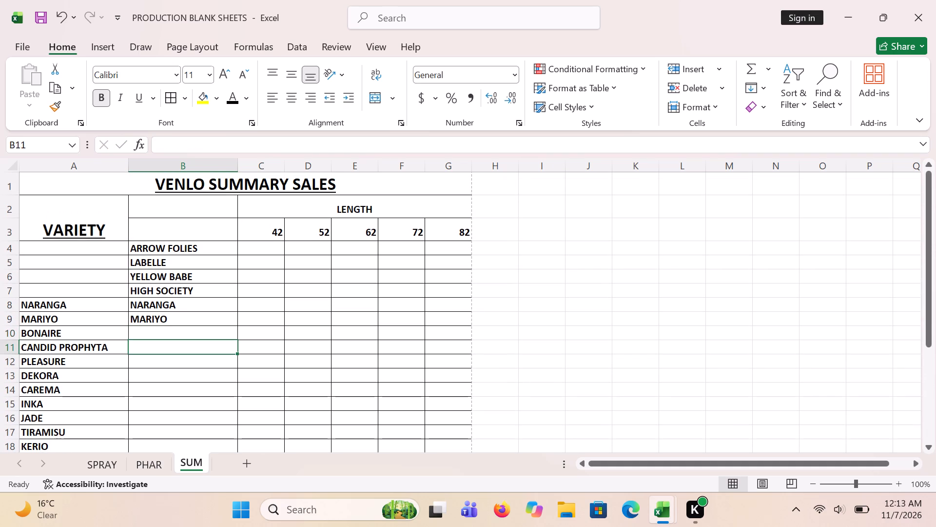
Clear the original NARANGA and MARIYO entries from cells A8 and A9.
left_click_drag(81, 305, 79, 320)
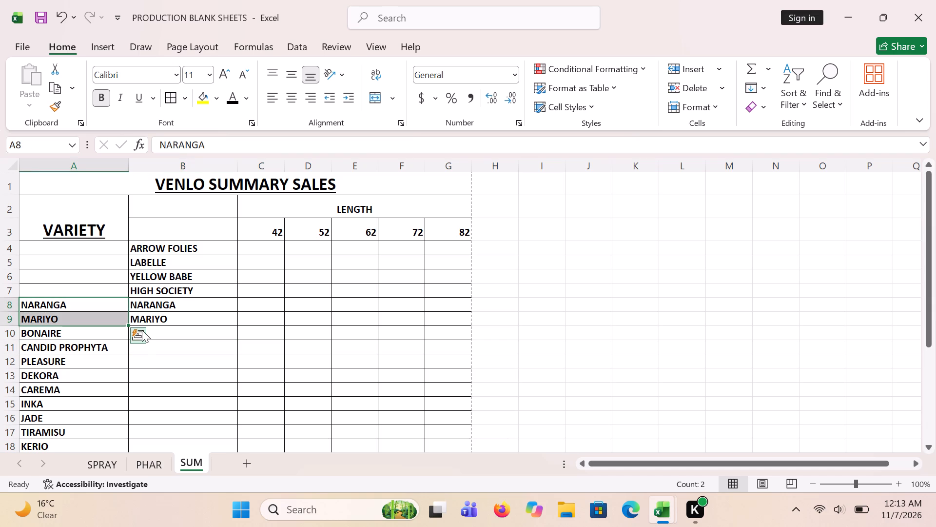
key("Delete")
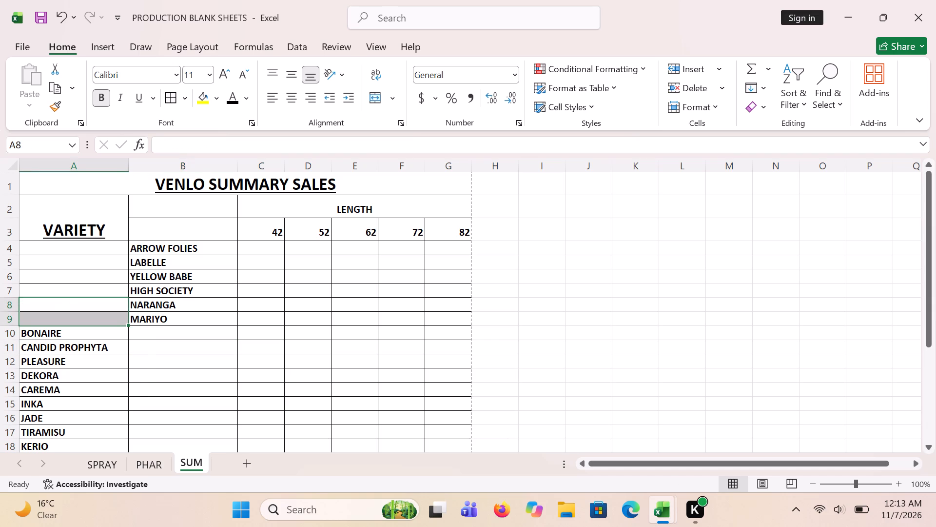
Enter BONAIRE in cell B10 and CANDID PROPHYTA in cell B11.
left_click(160, 329)
type("BO")
type("NA")
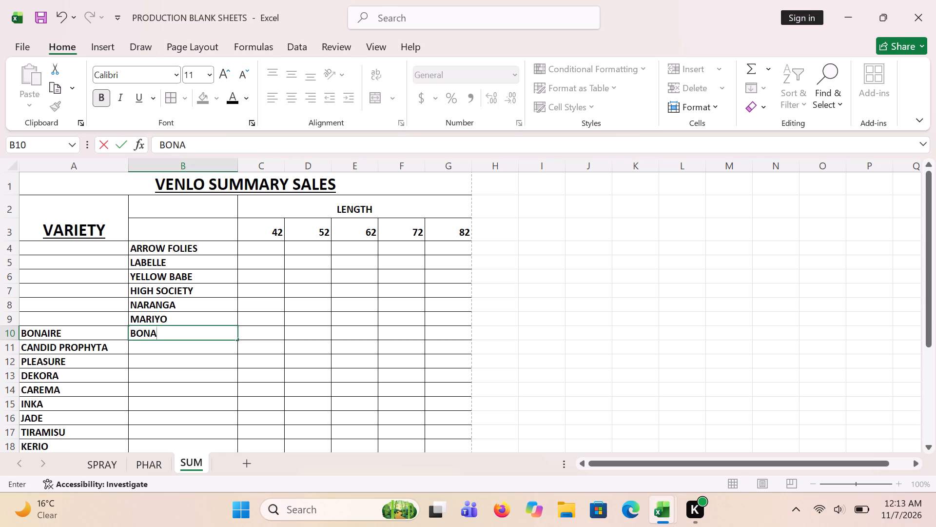
type("IRE")
key("Return")
type("CA")
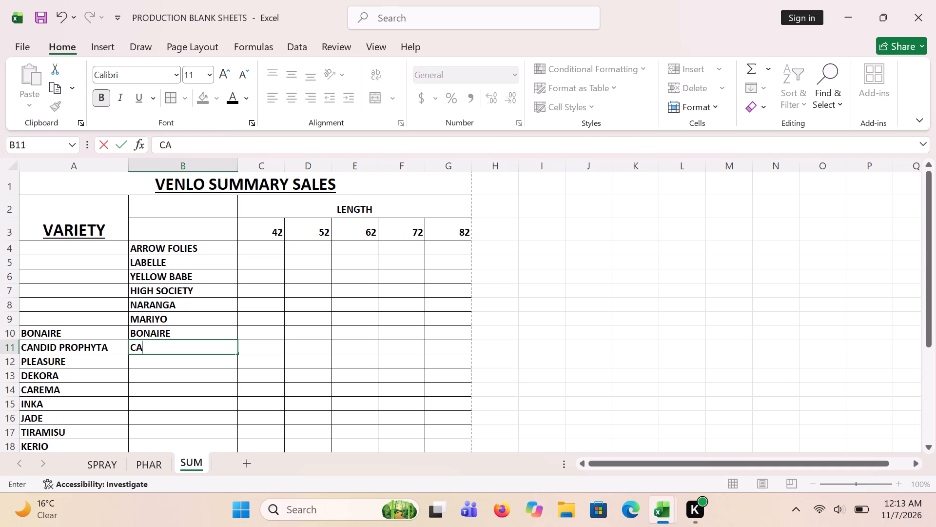
type("NDID")
key("space")
type("PRO")
type("PHYTA")
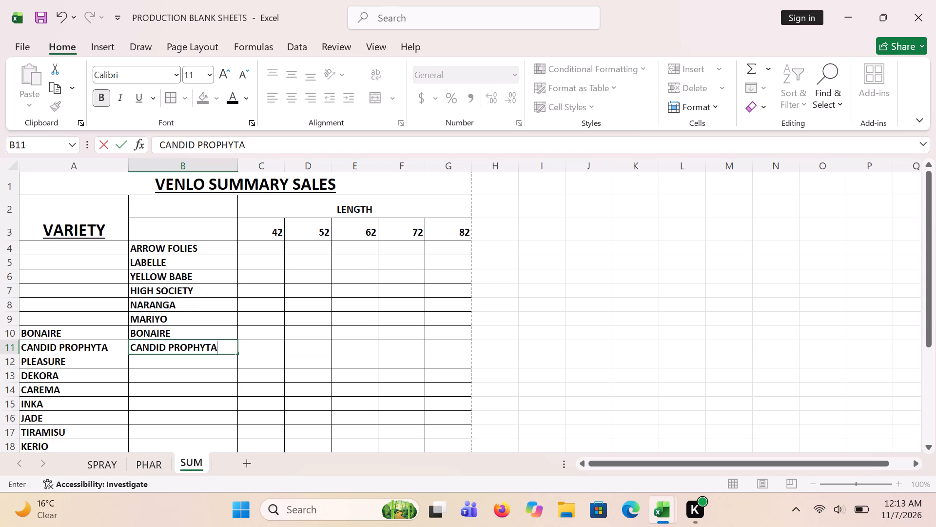
key("Return")
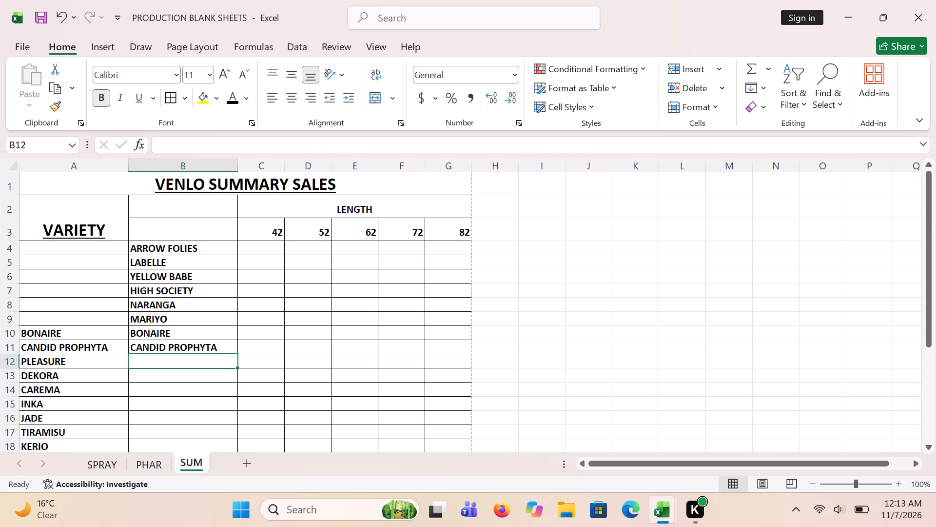
Enter PLEASURE, DEKORA and CAREMA in cells B12 to B14.
type("PLEASURE")
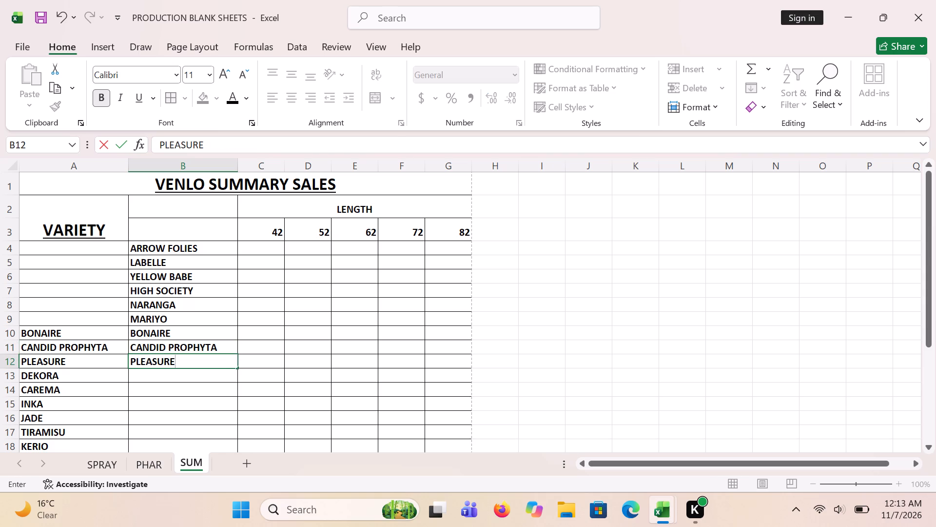
key("Return")
type("DEKORA")
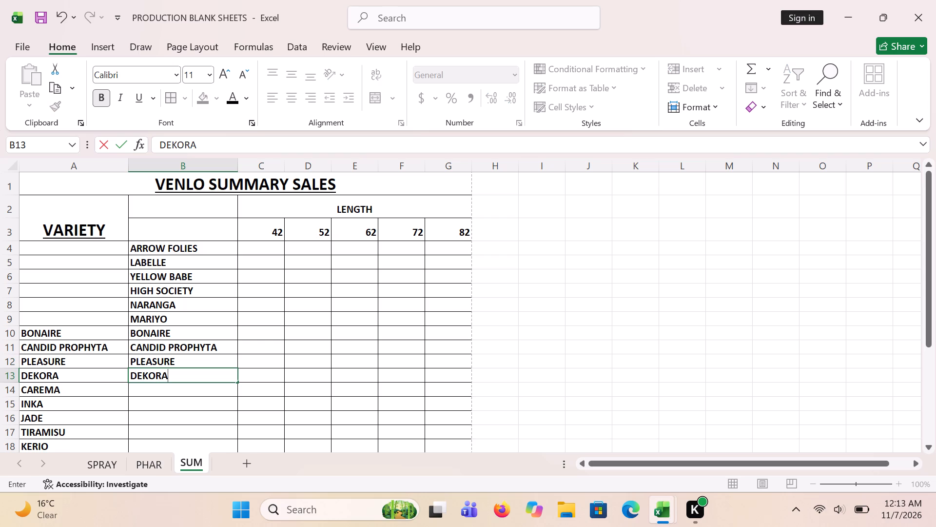
key("Return")
type("CARE")
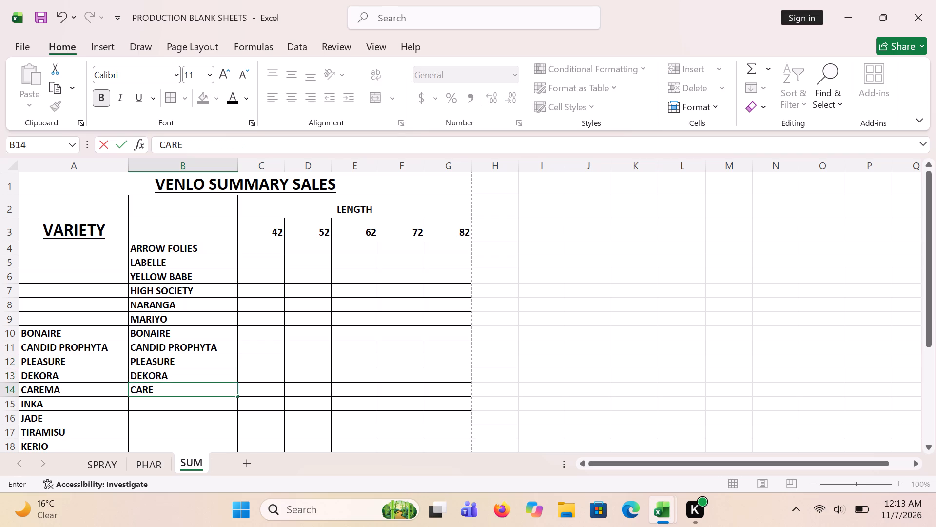
type("MA")
key("Return")
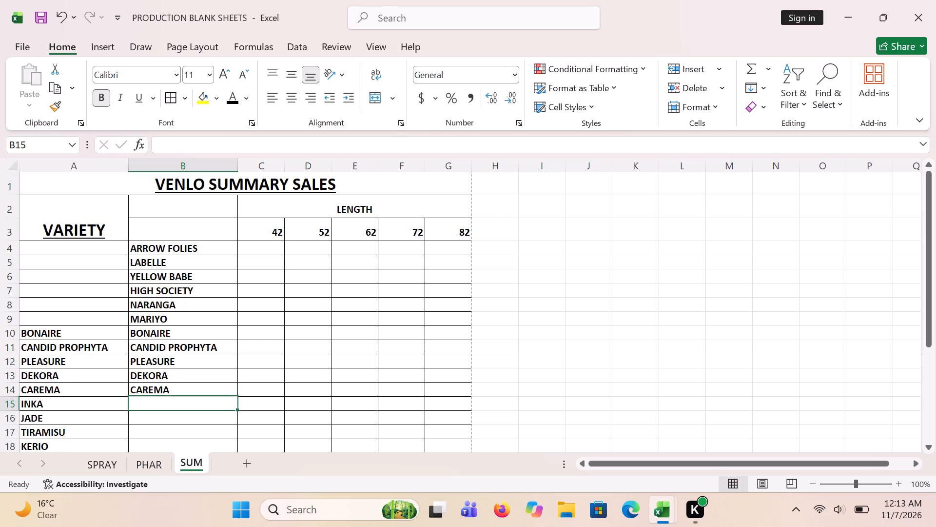
Enter INKA, JADE and TIRAMISU in cells B15 to B17.
type("INKA")
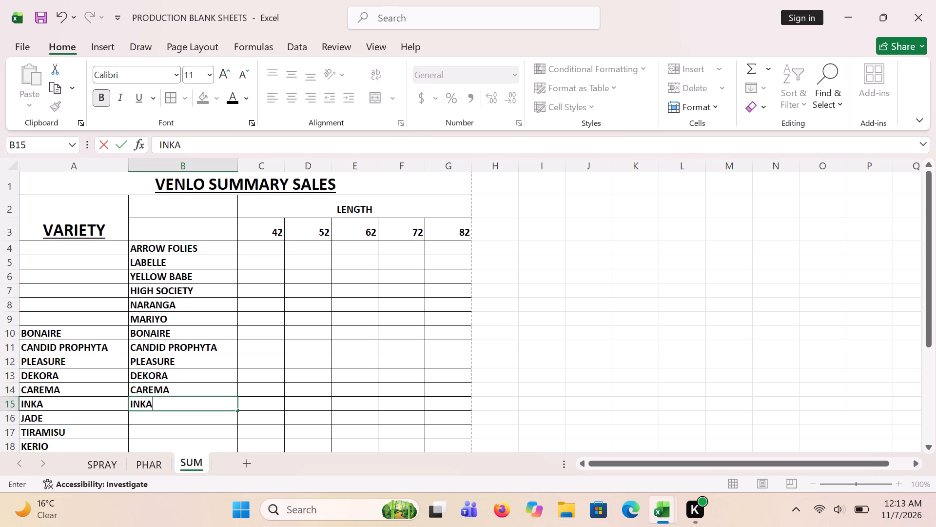
key("Return")
type("JADE")
key("Return")
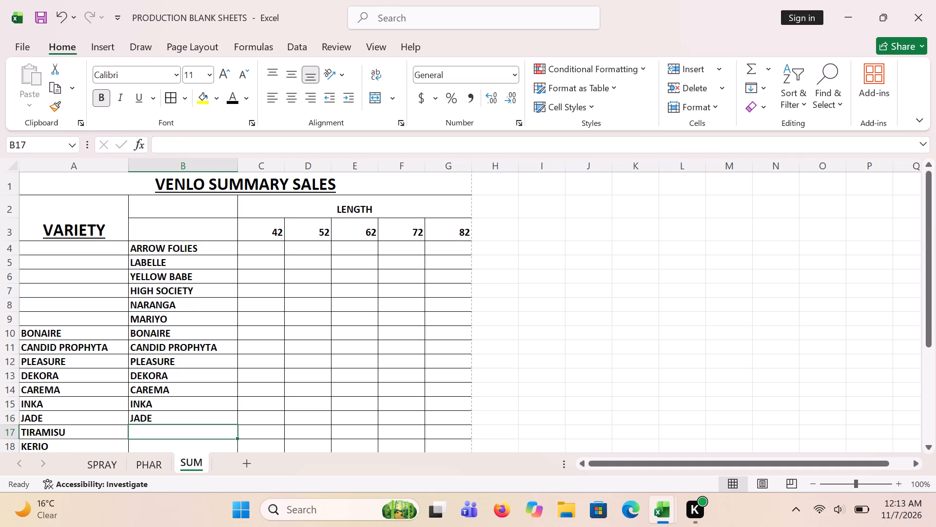
type("TIRAMISUUU")
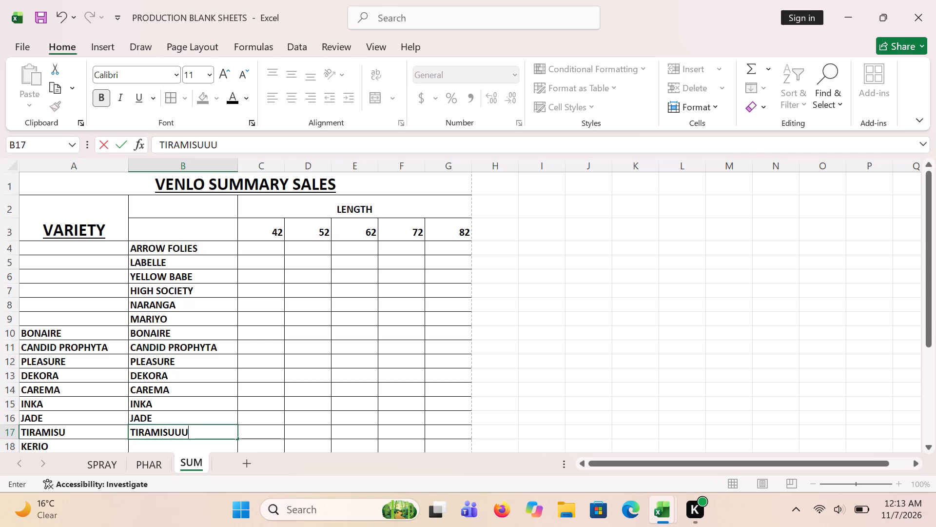
key("BackSpace")
key("BackSpace")
key("Return")
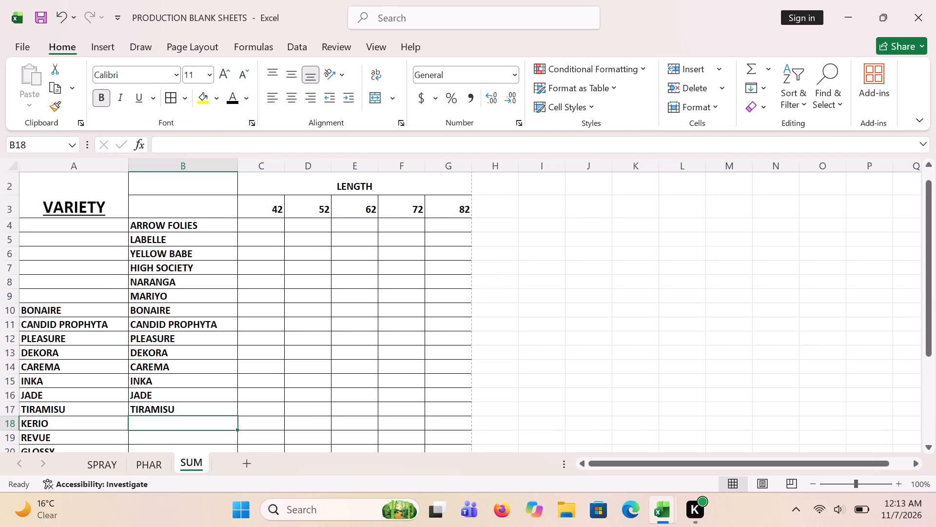
Clear the original variety names BONAIRE to TIRAMISU from cells A10 to A17.
left_click_drag(78, 311, 71, 395)
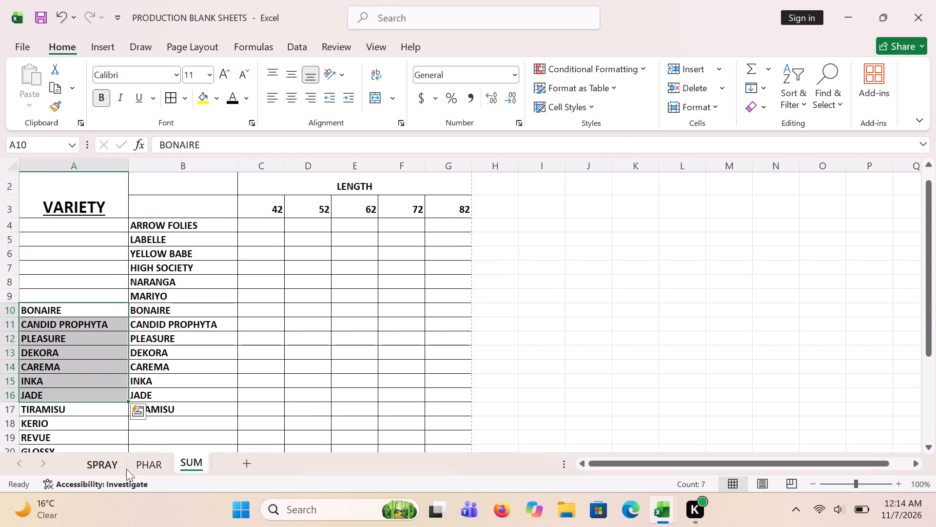
key("Delete")
scroll(127, 419, "down", 2)
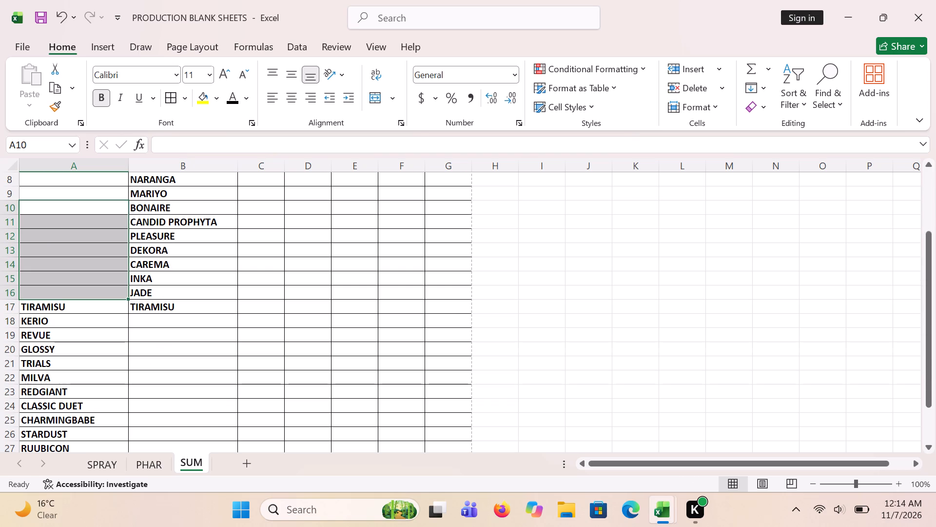
left_click(92, 308)
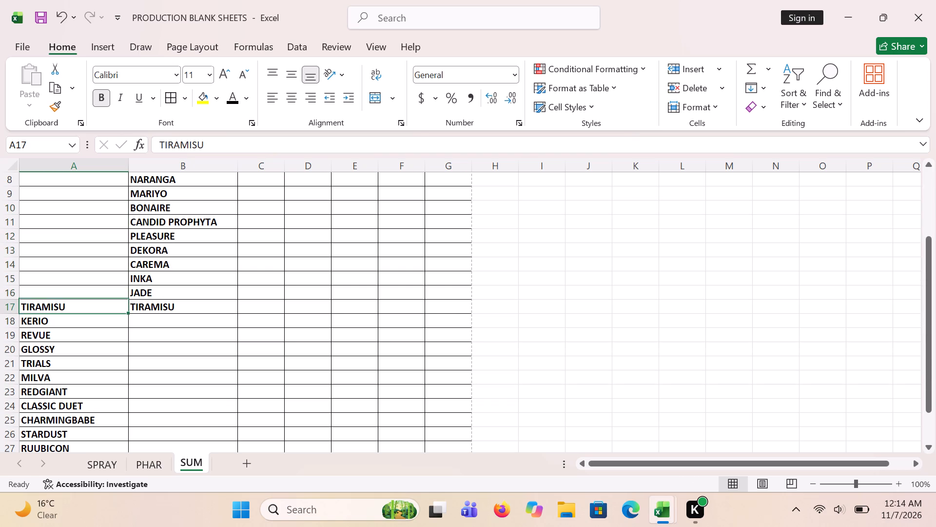
key("Delete")
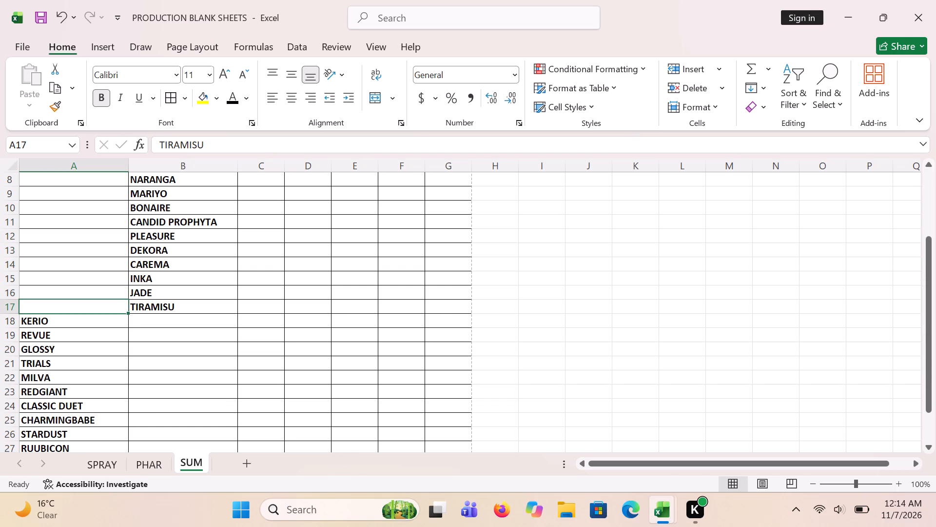
Enter KERIO in cell B18 and REVUE in cell B19.
left_click(150, 320)
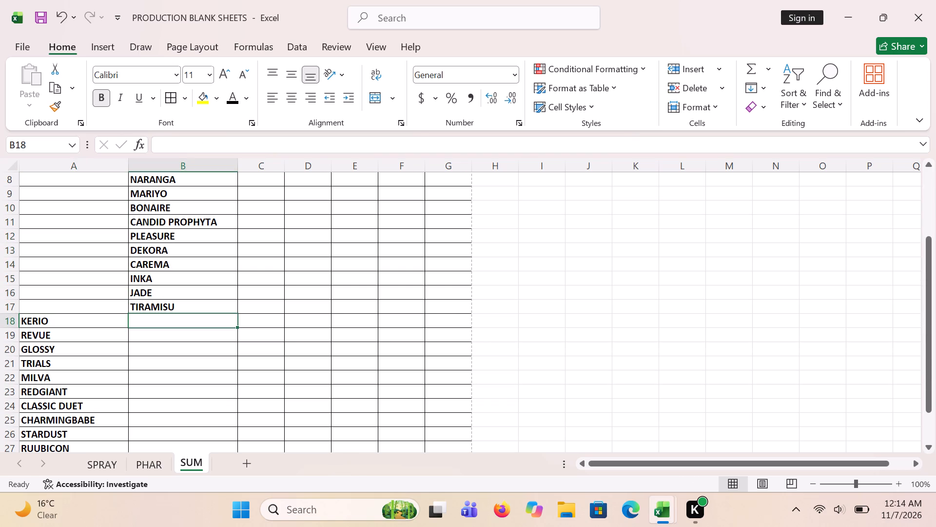
type("KERIO")
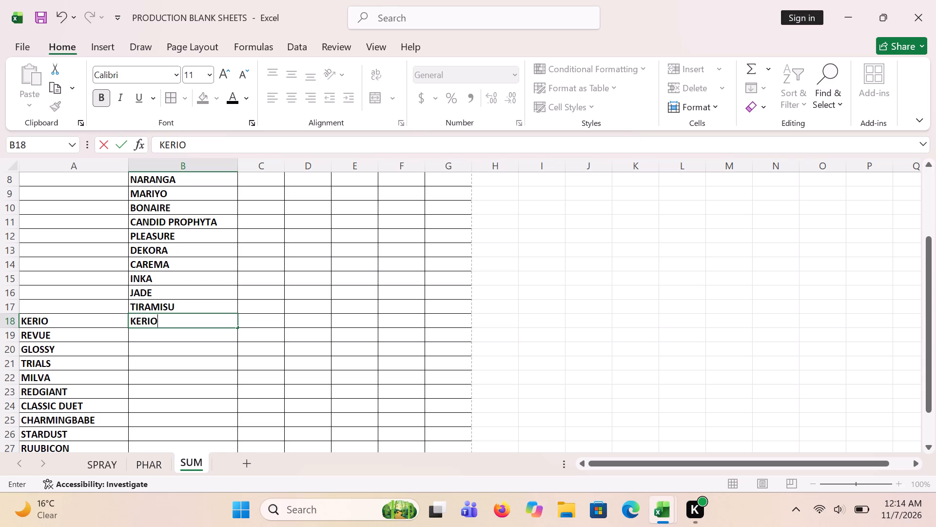
key("Return")
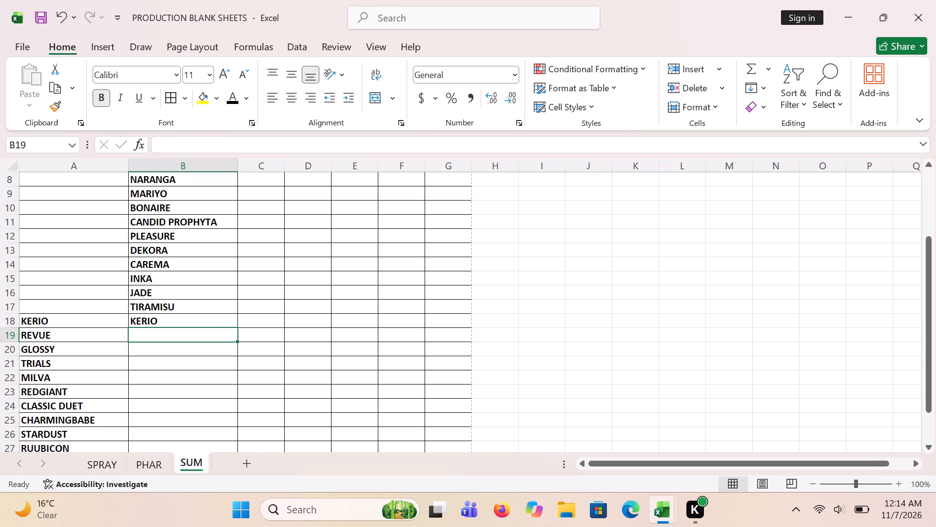
type("RE")
type("VUUE")
key("Return")
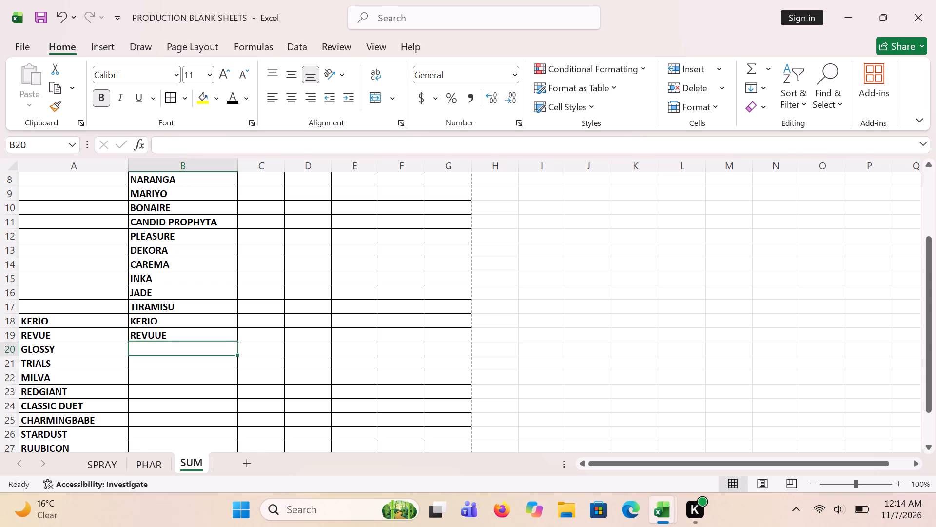
key("Up")
type("RE")
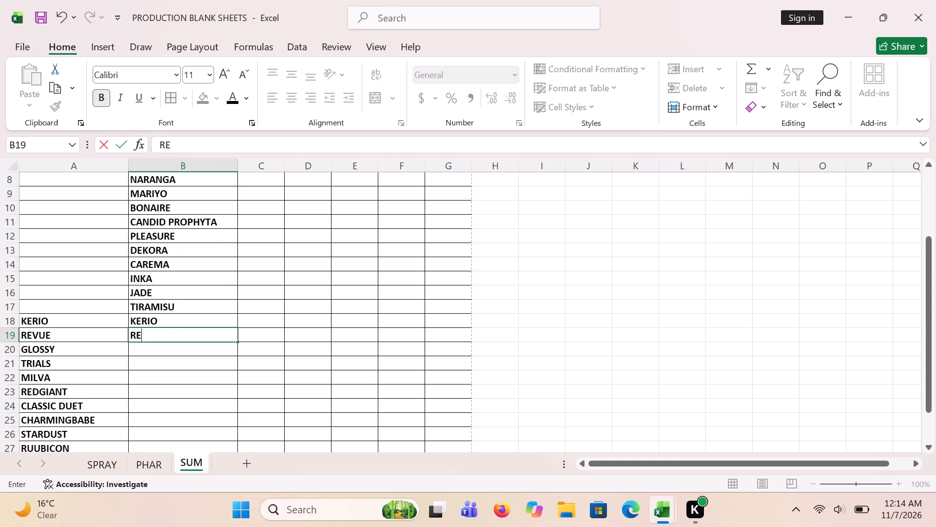
type("VUE")
key("Return")
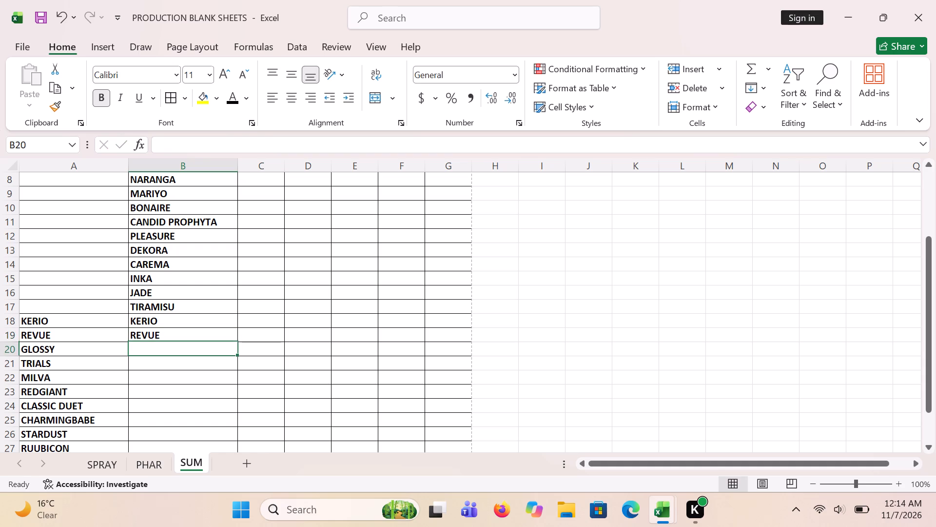
Clear the original KERIO and REVUE entries from cells A18 and A19.
left_click_drag(65, 325, 66, 340)
key("Delete")
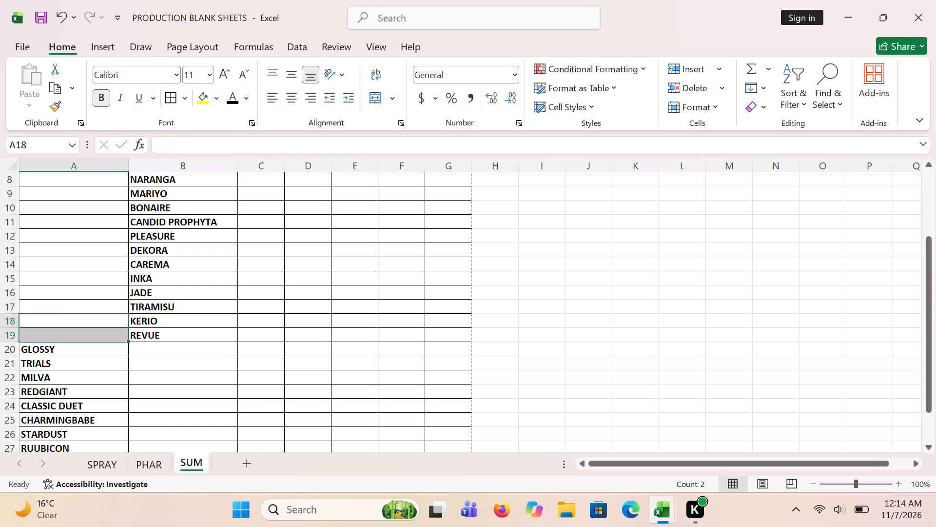
Enter GLOSSY in cell B20 and TRIALS in cell B21.
left_click(174, 348)
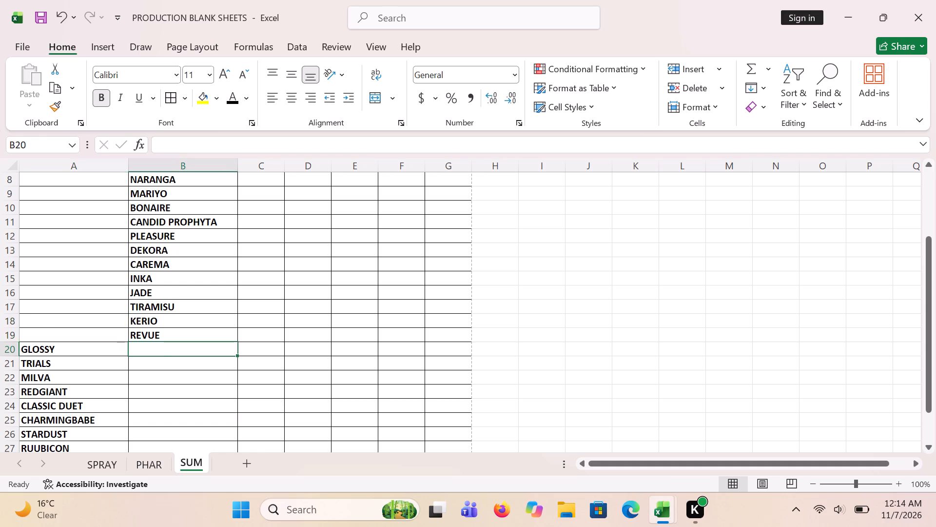
type("GLOSSY")
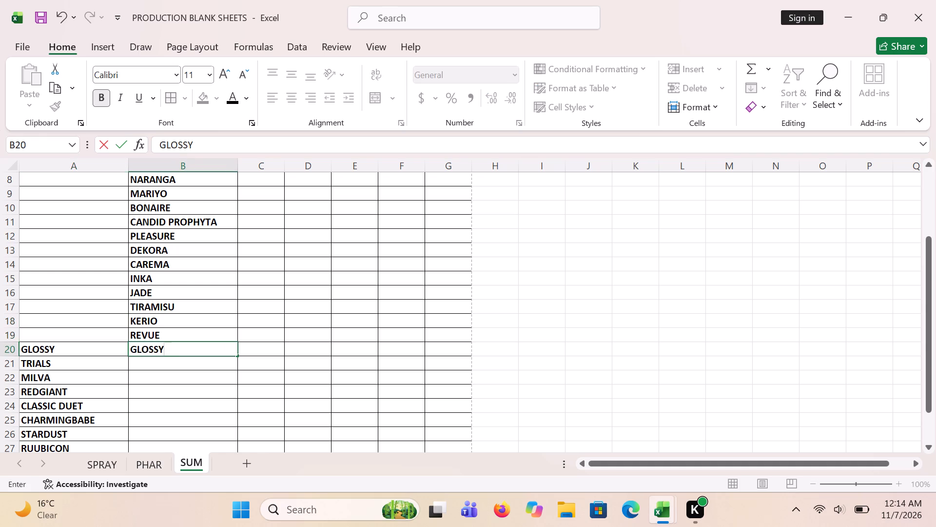
key("BackSpace")
key("BackSpace")
key("s")
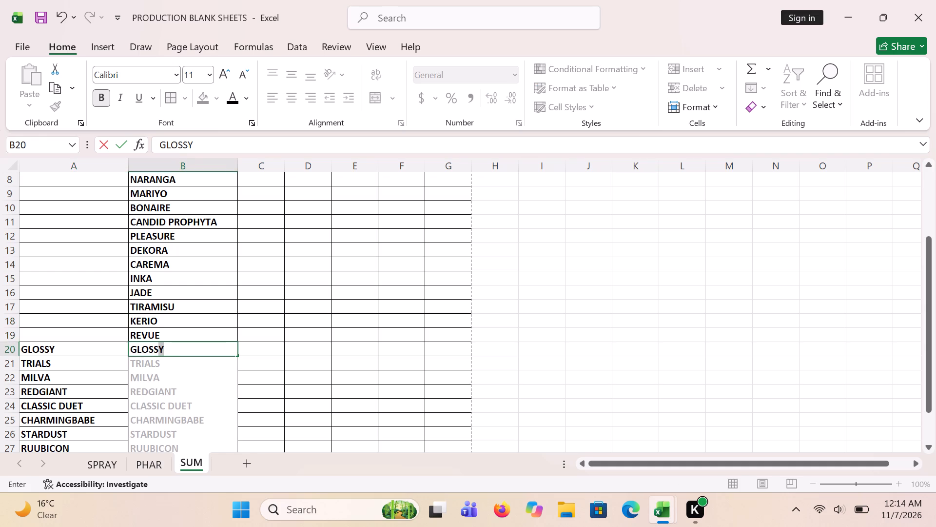
type("YY")
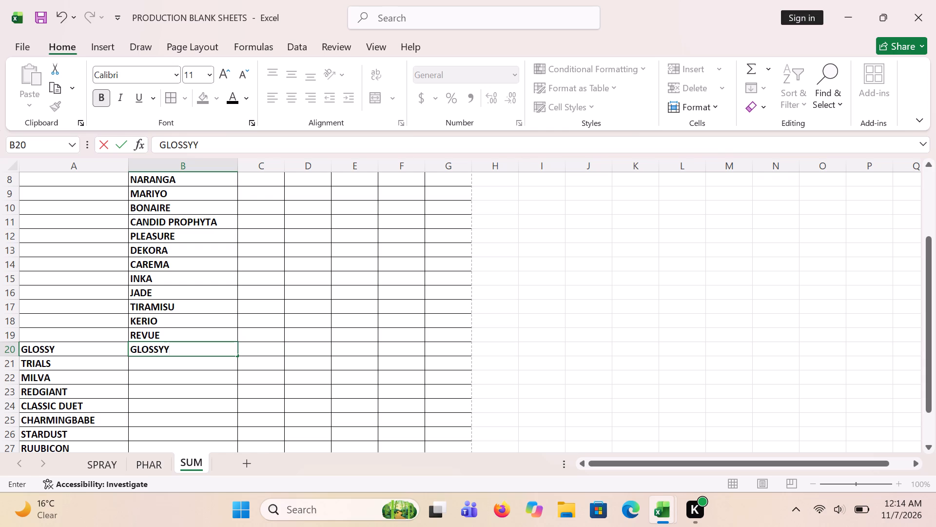
key("BackSpace")
key("Return")
type("TRIA")
type("LS")
key("Return")
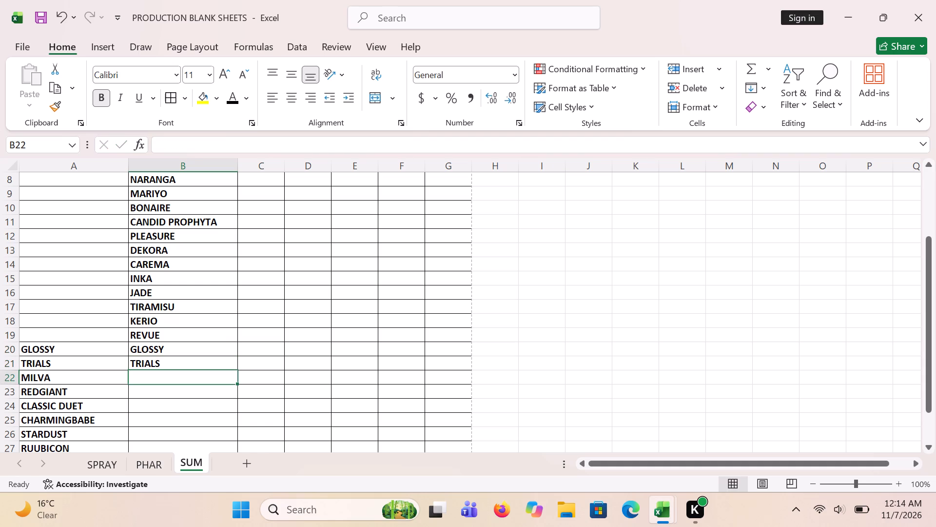
Enter MILVA, REDGIANT and CLASSIC DUET in cells B22 to B24.
type("MILVA")
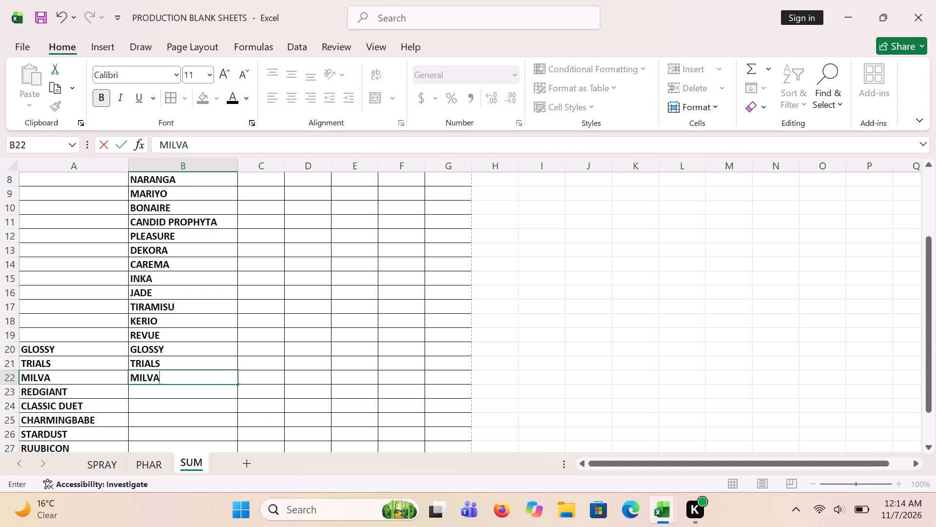
key("Return")
type("RED")
type("GIANT")
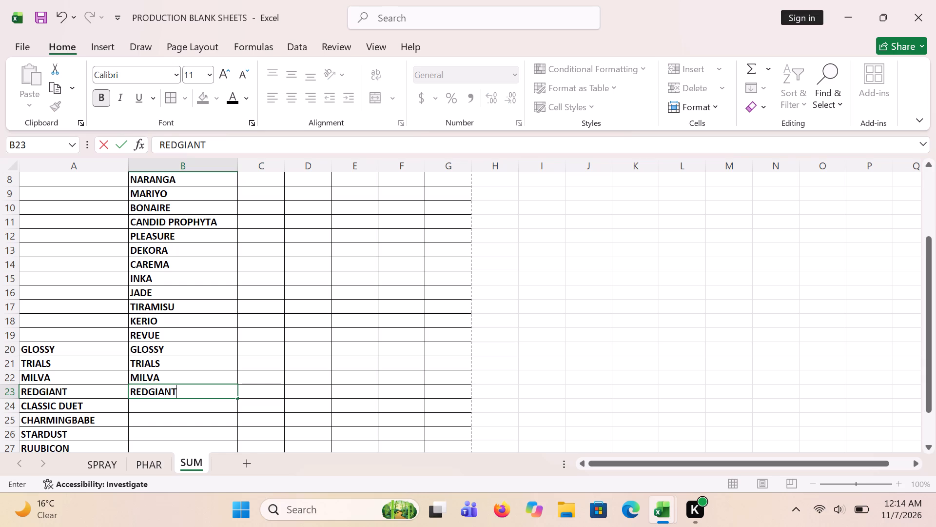
key("Return")
type("CLASSIC")
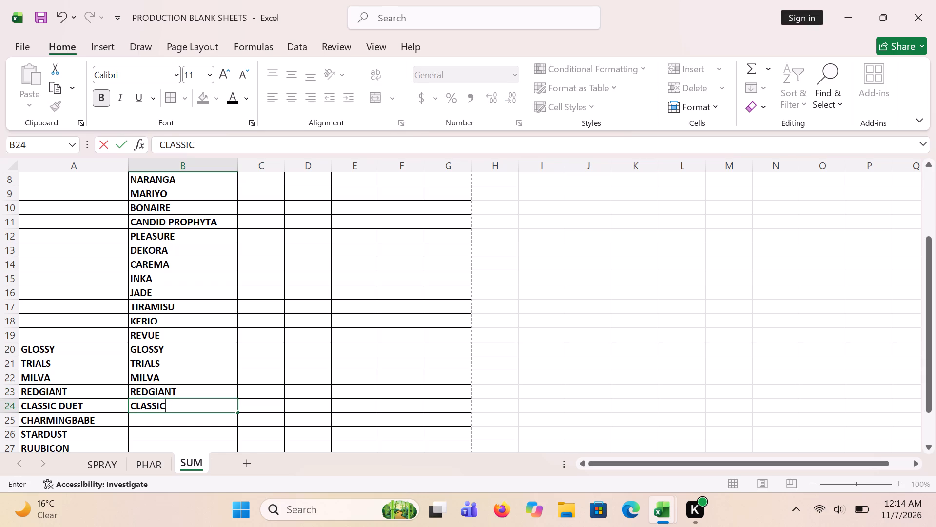
key("space")
type("DUET")
key("Return")
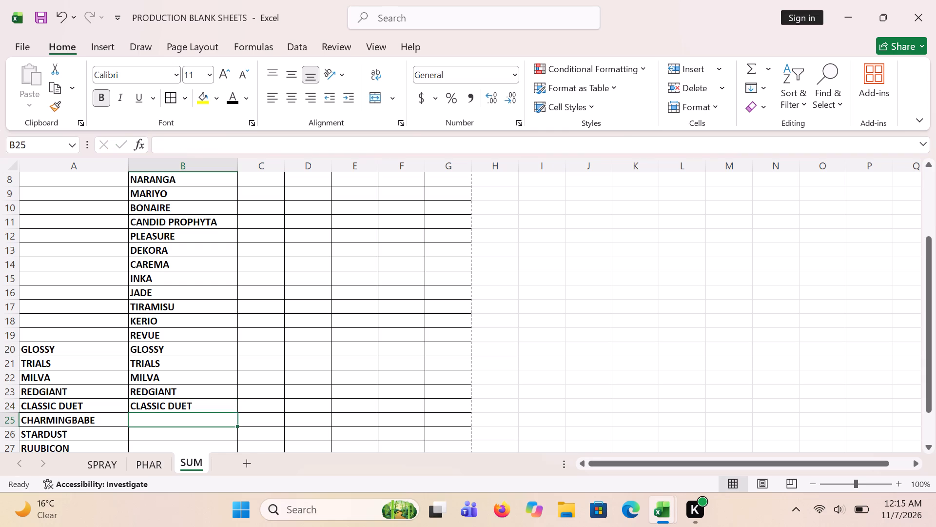
Enter CHARMING BABE as two words in cell B25.
key("c")
type("HA")
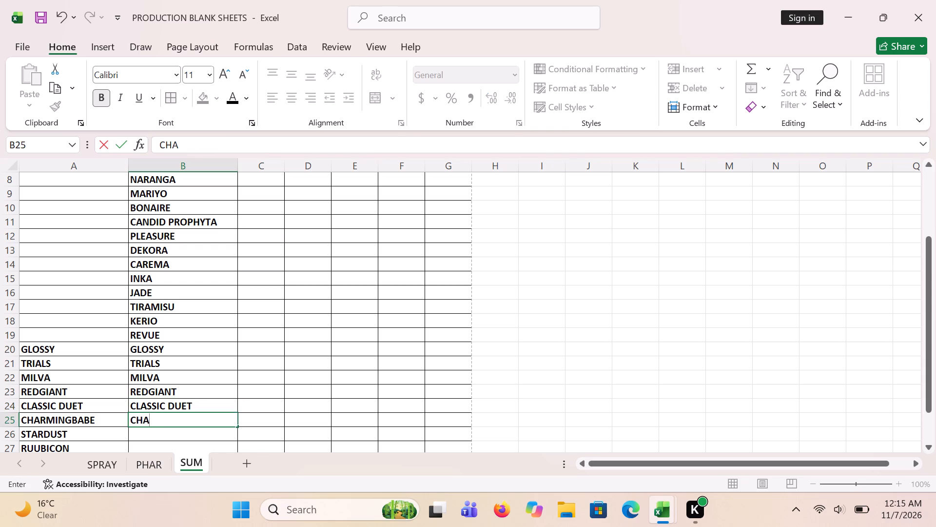
type("RMING")
key("space")
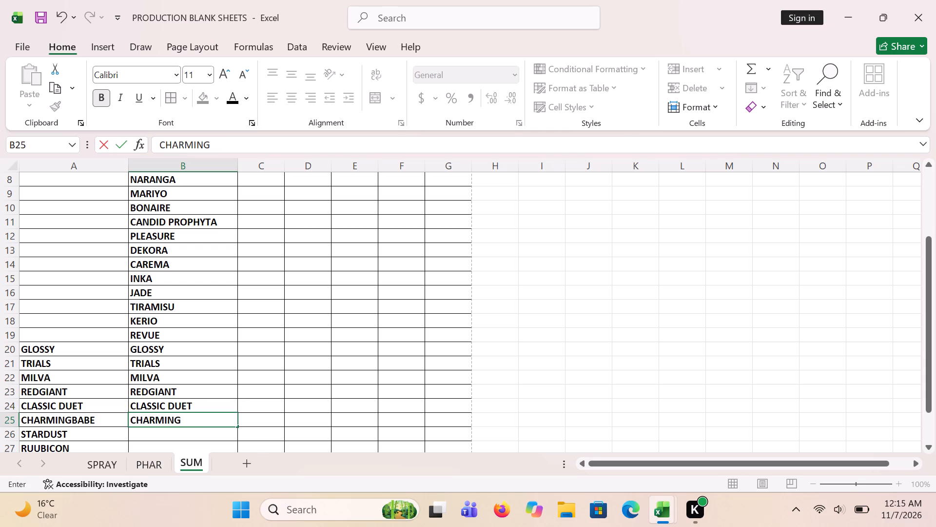
type("BA")
type("BE")
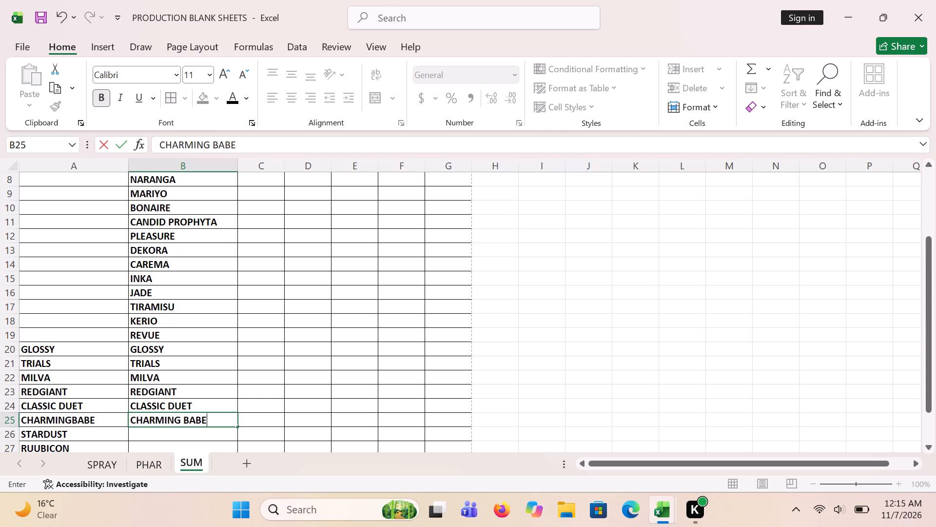
key("Return")
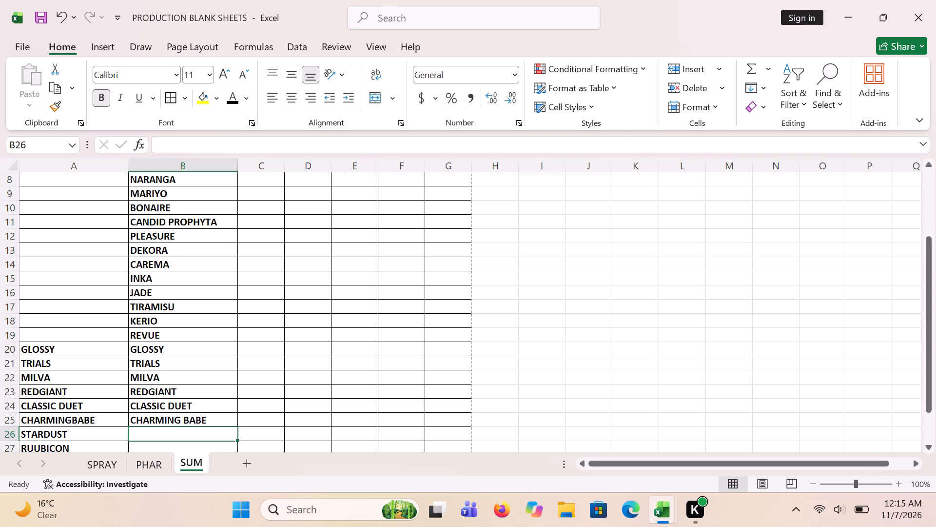
Clear the original variety names GLOSSY to CHARMINGBABE from cells A20 to A25.
left_click_drag(85, 345, 84, 415)
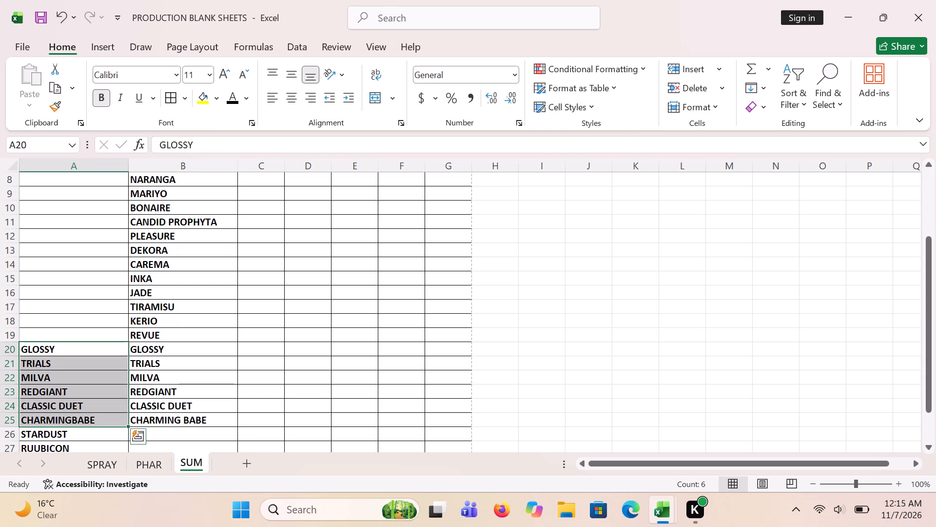
key("Delete")
Enter STARDUST in cell B26.
scroll(155, 383, "down", 1)
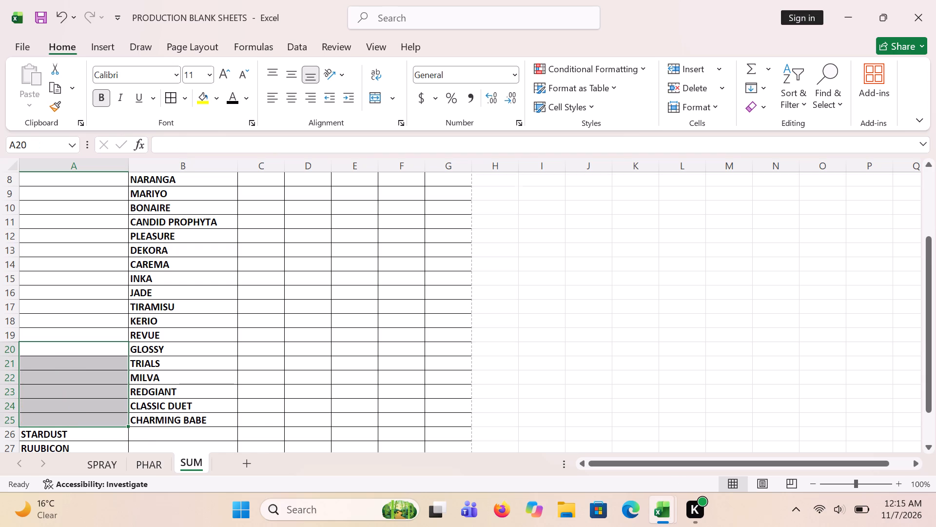
scroll(155, 383, "down", 2)
left_click(157, 309)
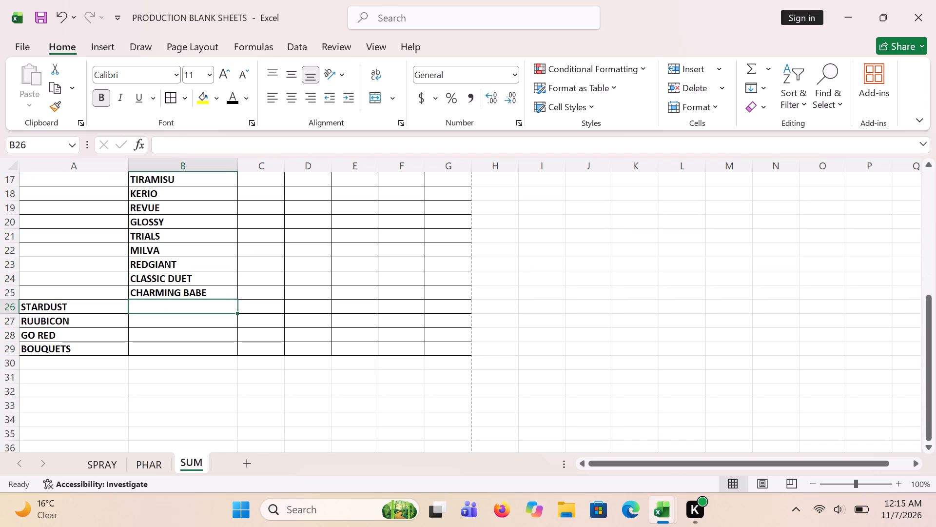
type("ST")
key("r")
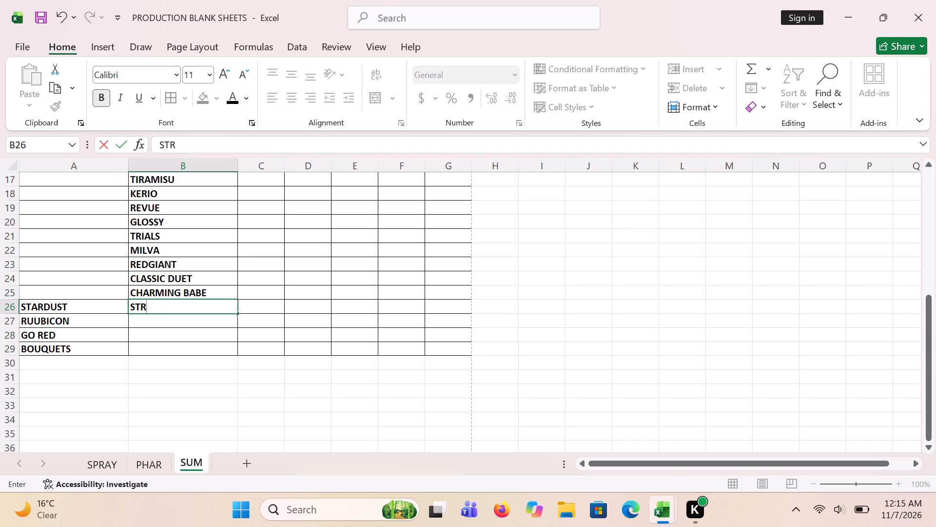
key("Delete")
key("BackSpace")
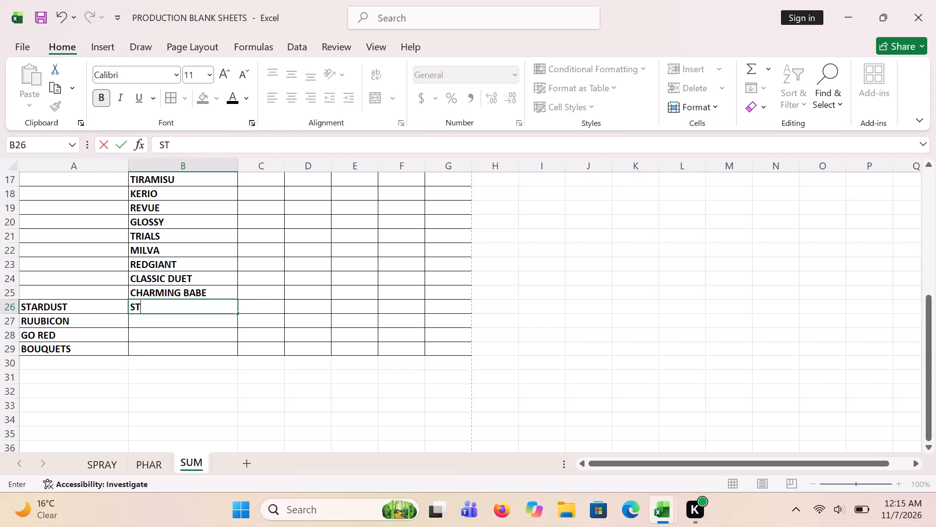
type("ARD")
type("UST")
key("Return")
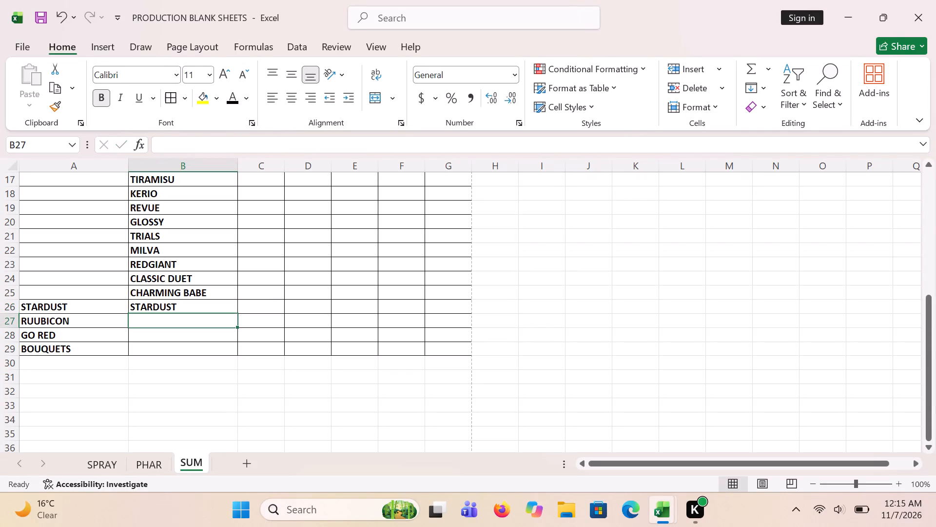
Enter RUBICON, GO RED and BOUGUETS in cells B27 to B29.
type("RUBICON")
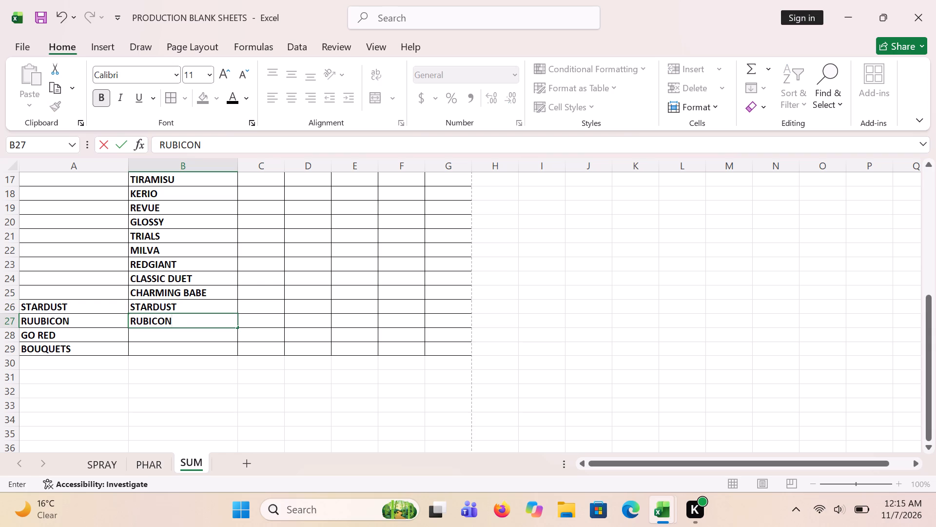
key("Return")
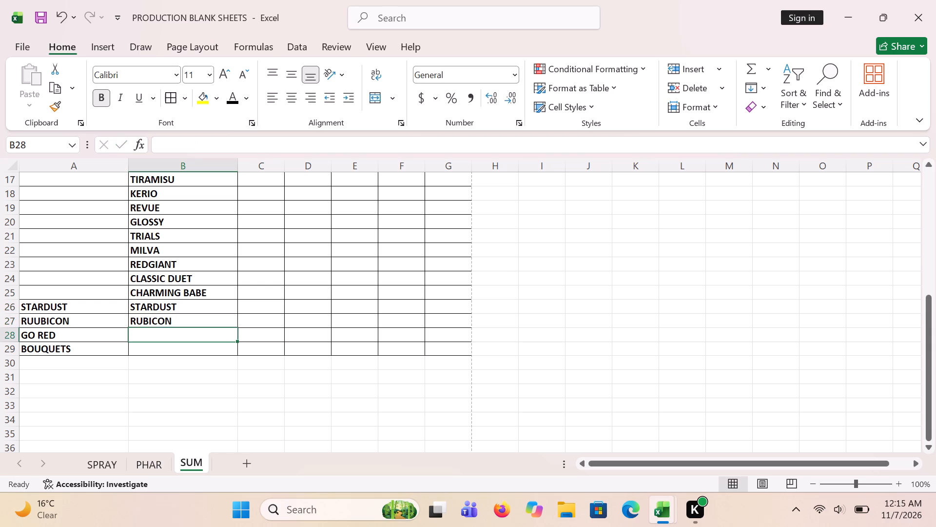
type("GO RED")
key("Return")
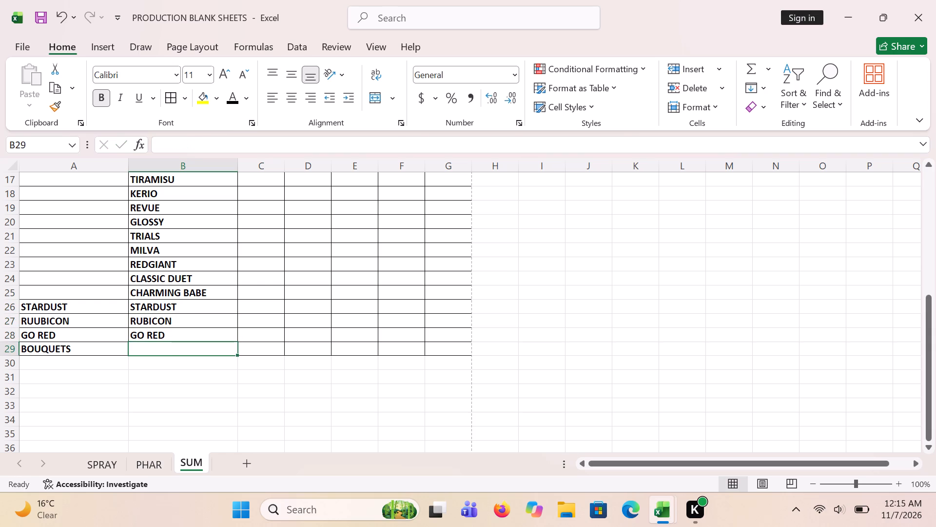
type("BOUGUETS")
key("Return")
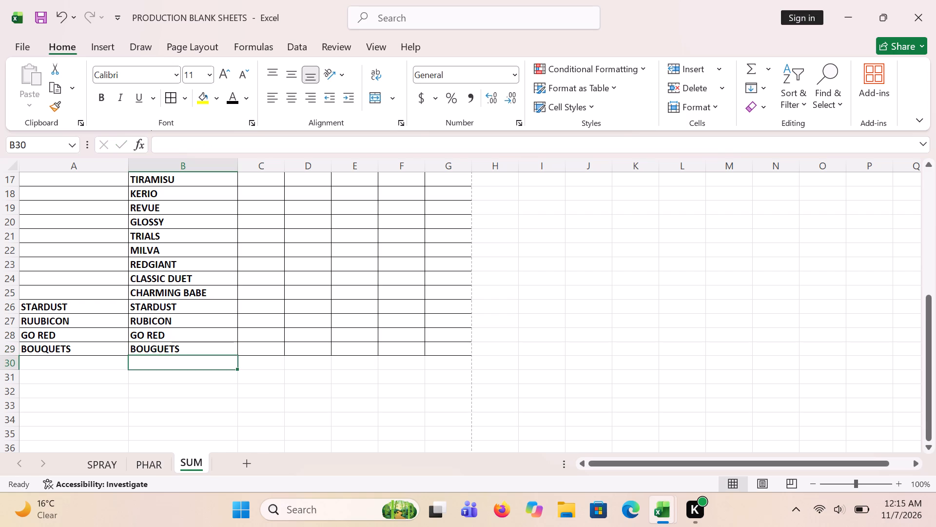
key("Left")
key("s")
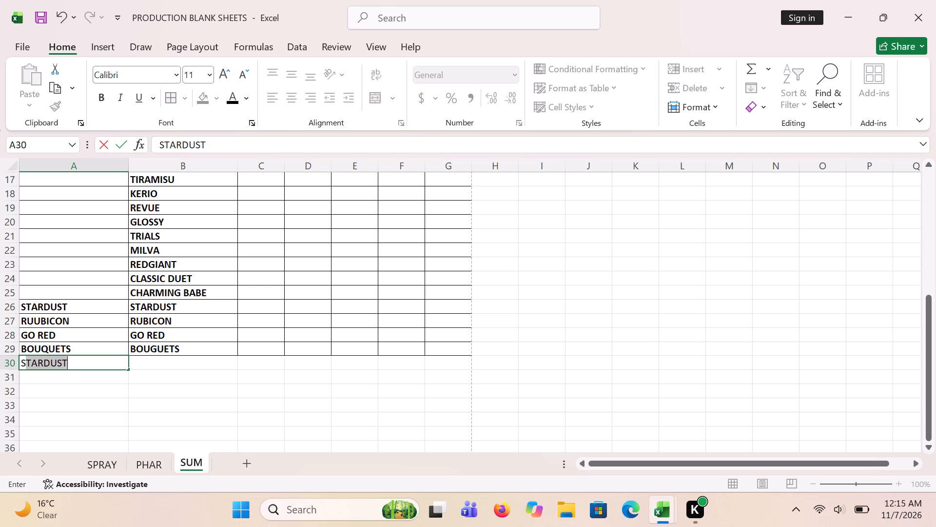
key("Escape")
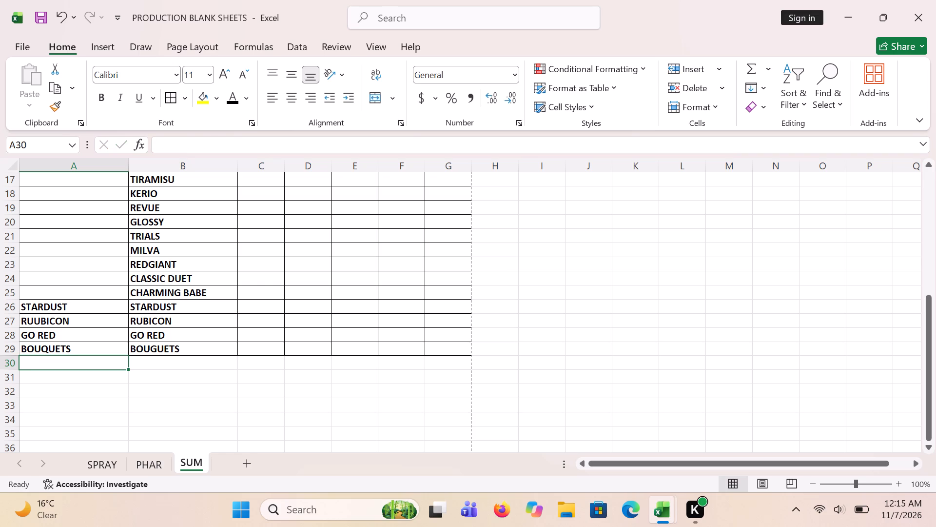
Select the original names in cells A26 to A29 and clear the STARDUST entry in A26.
left_click_drag(69, 310, 71, 353)
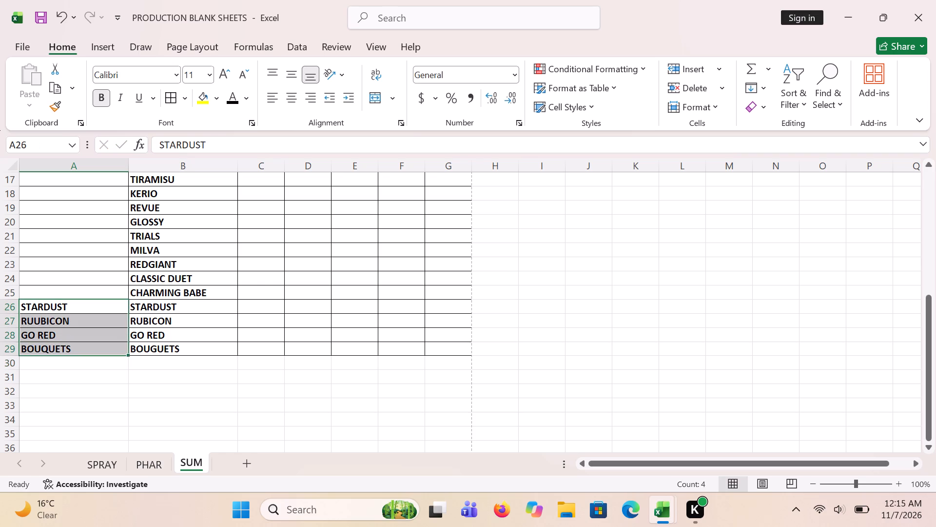
key("BackSpace")
scroll(175, 144, "up", 5)
scroll(177, 190, "up", 4)
scroll(215, 309, "up", 4)
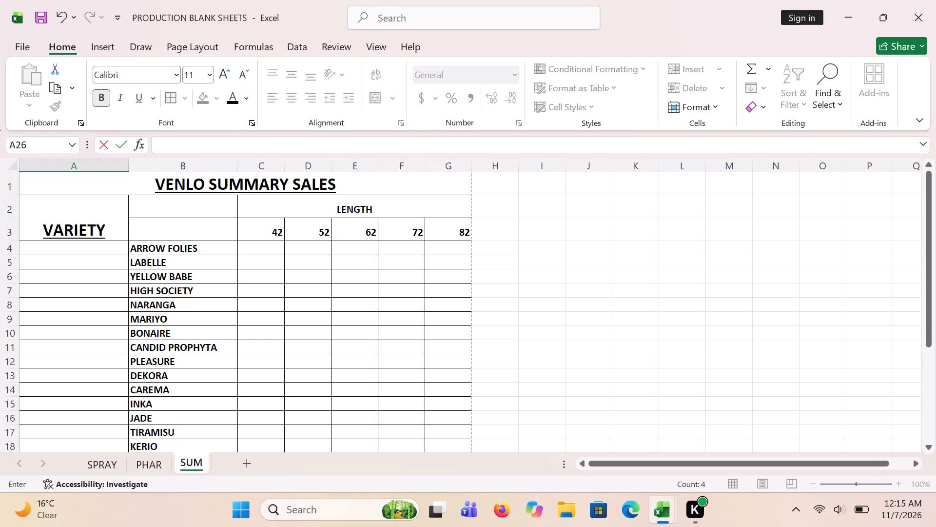
left_click(81, 225)
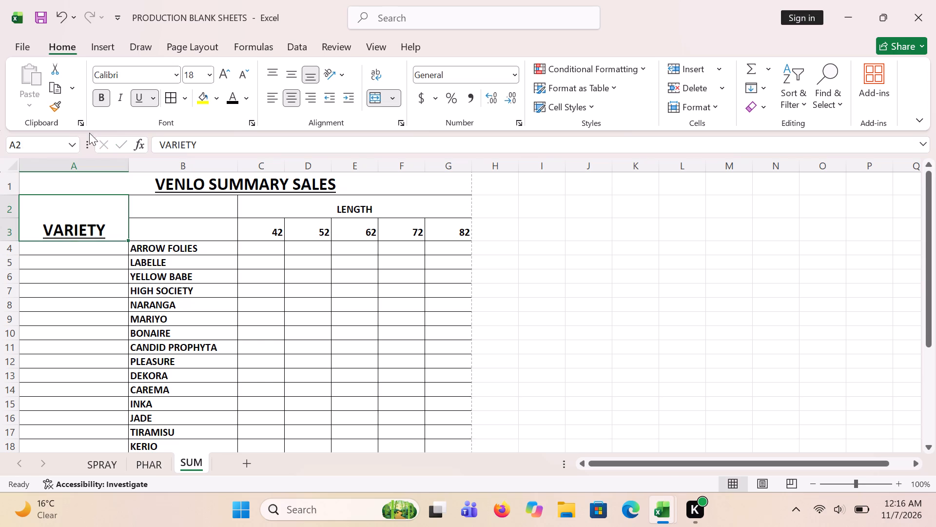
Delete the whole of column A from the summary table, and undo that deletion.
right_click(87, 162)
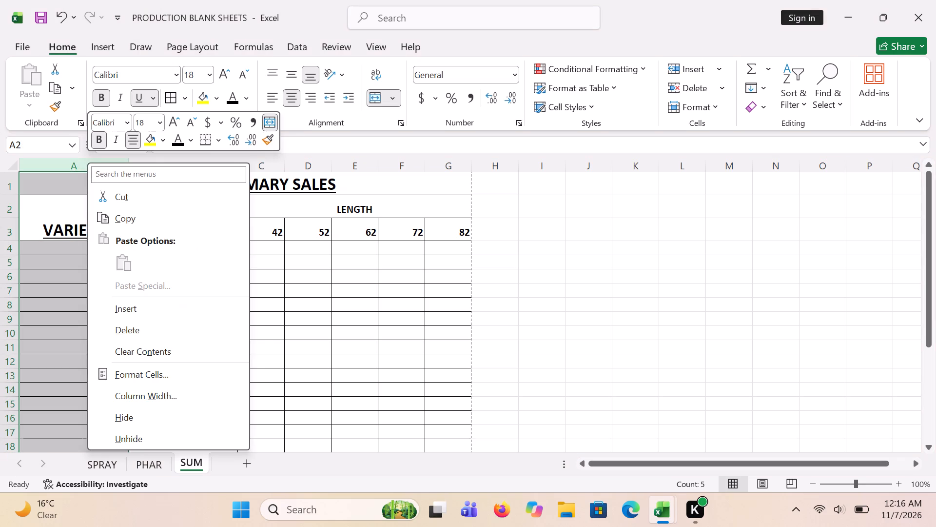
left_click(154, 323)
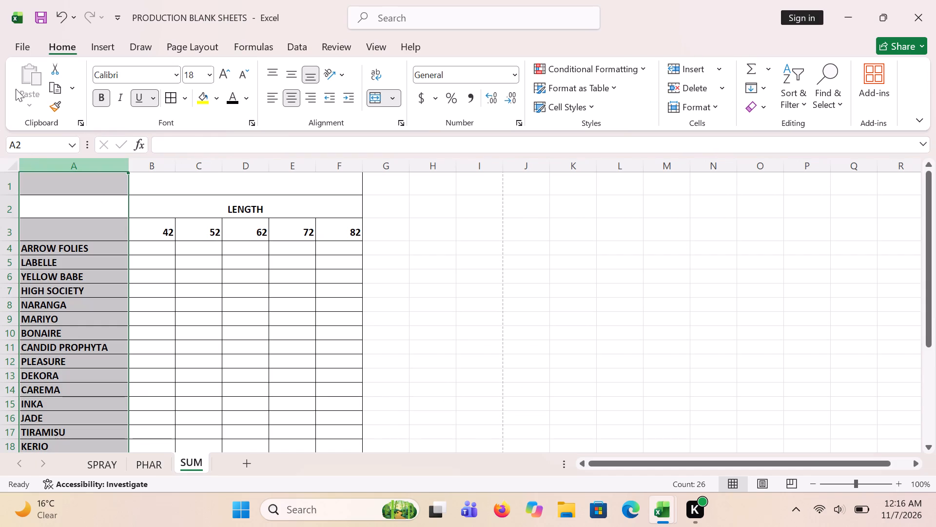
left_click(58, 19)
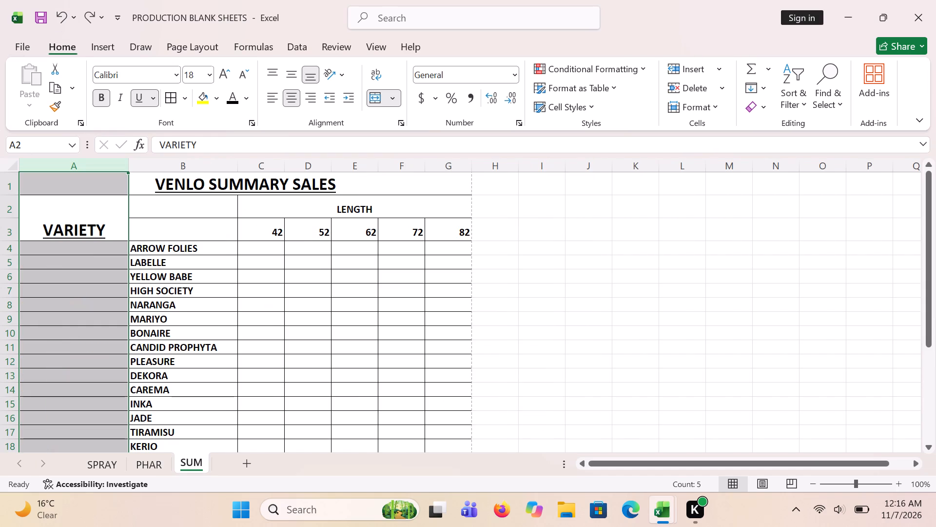
Clear the VARIETY heading from the merged cell A2 and enter VARIETY in cell B2.
left_click(93, 238)
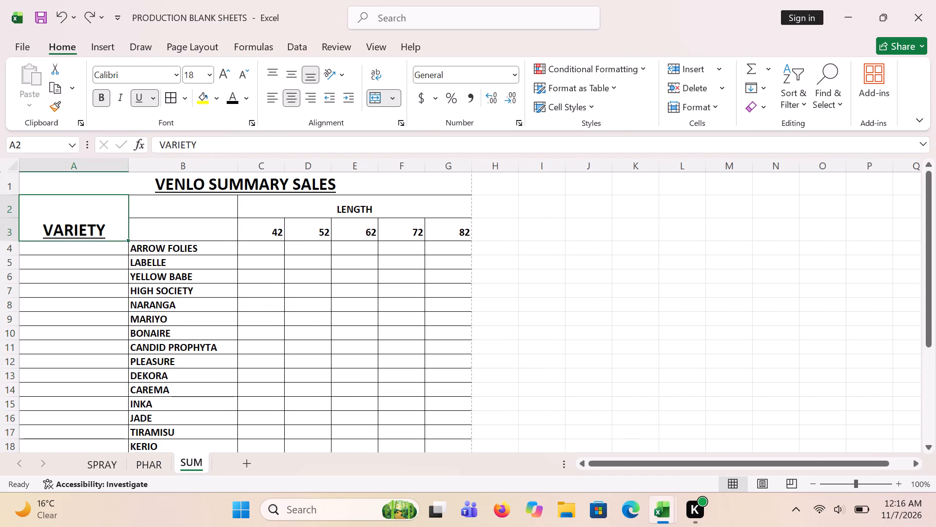
key("Delete")
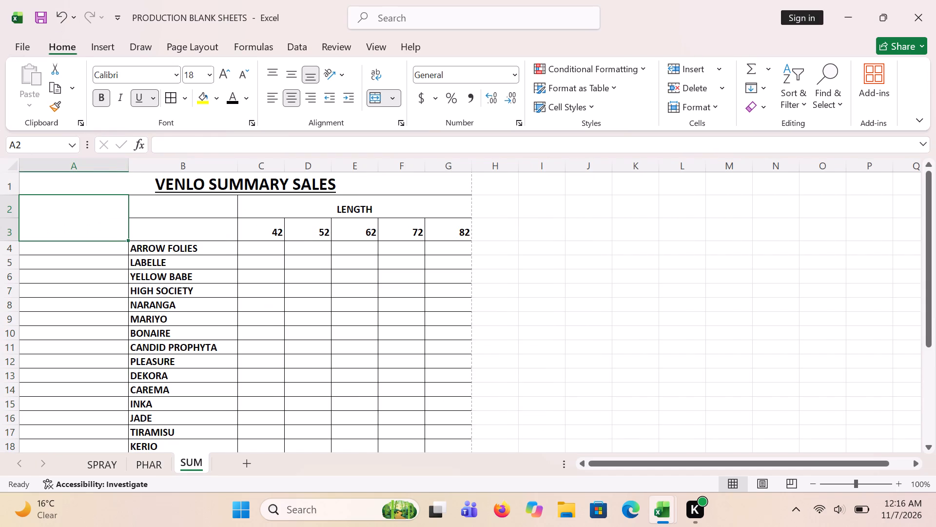
left_click(155, 225)
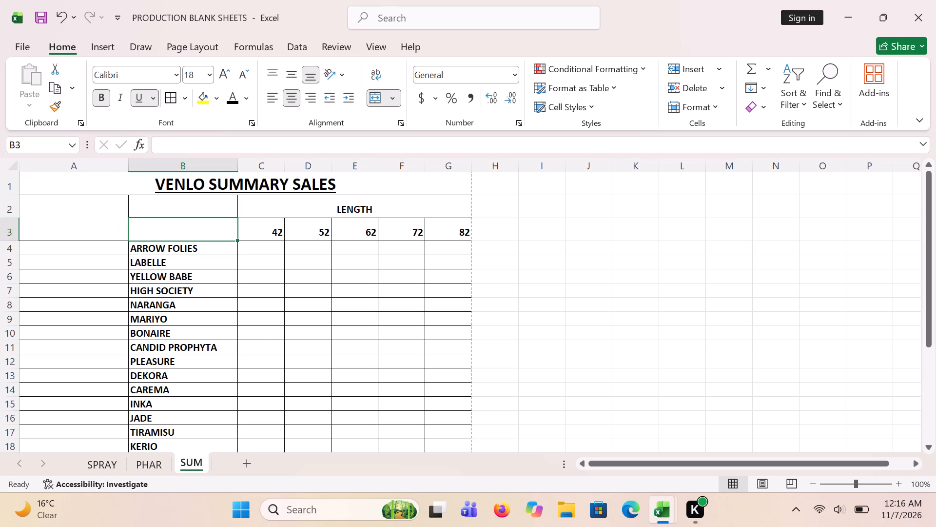
left_click(175, 207)
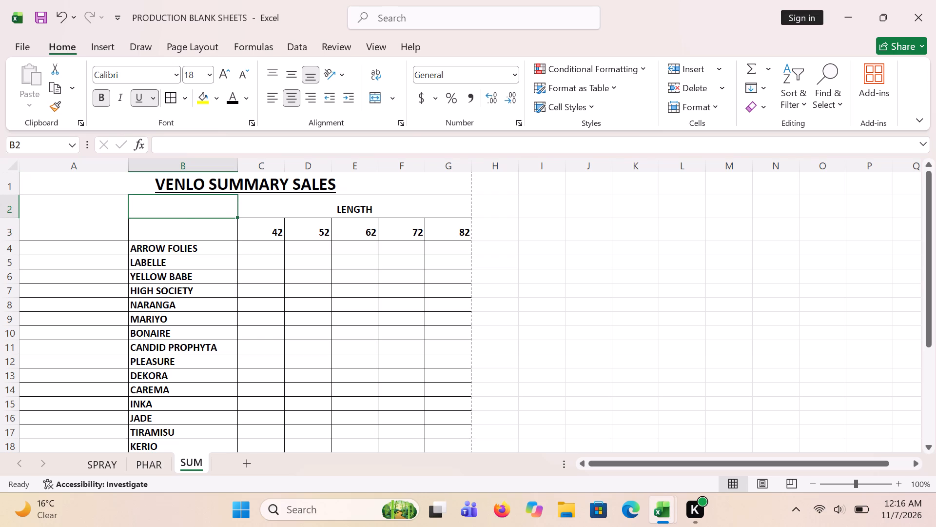
type("VARIETY")
left_click(327, 288)
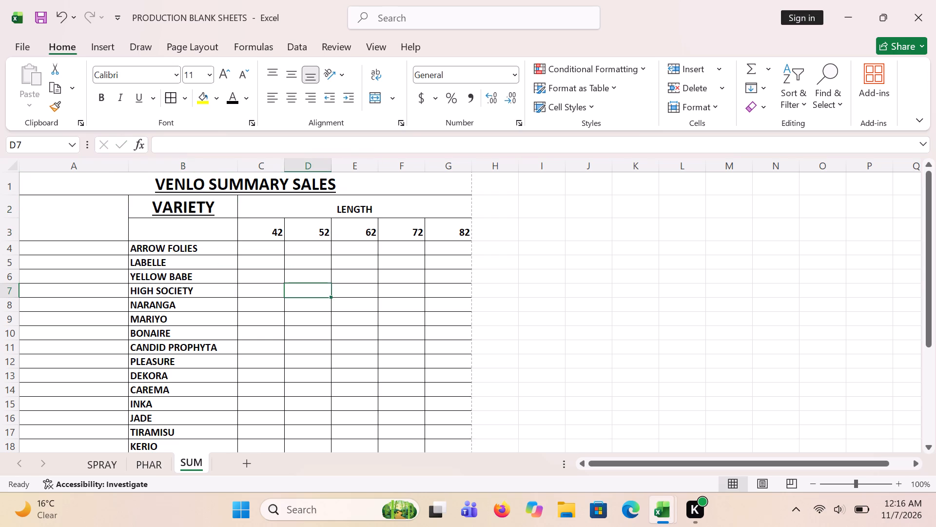
Unmerge the VENLO SUMMARY SALES title row and copy the title from A1 into B1.
left_click(195, 181)
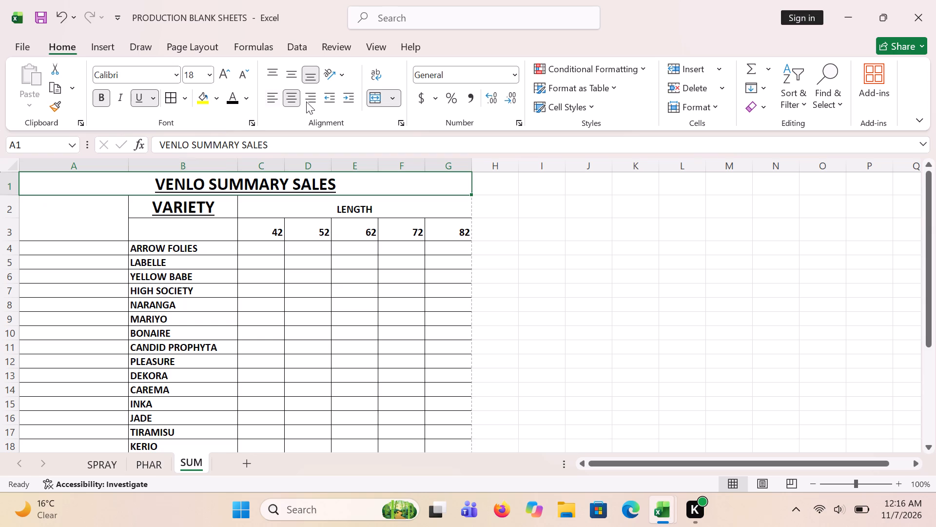
left_click(378, 95)
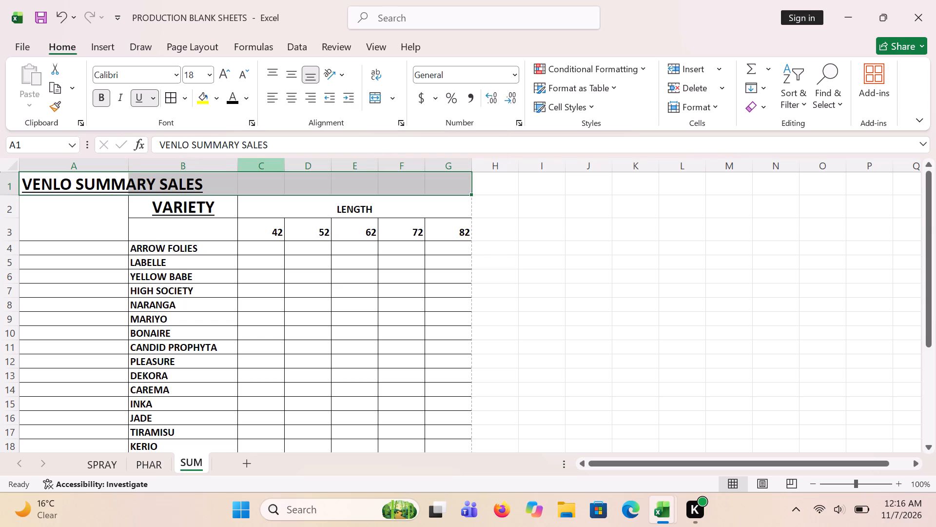
left_click(157, 219)
left_click(102, 188)
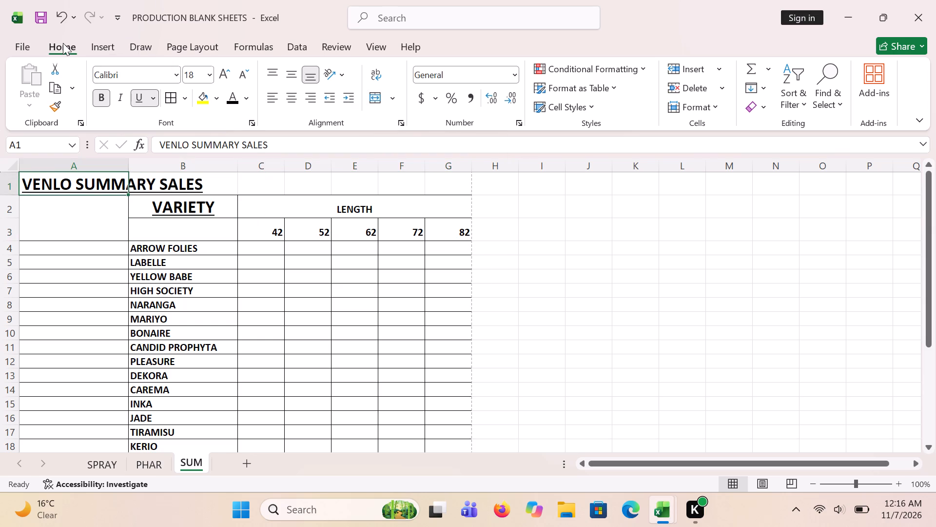
right_click(77, 179)
left_click(156, 110)
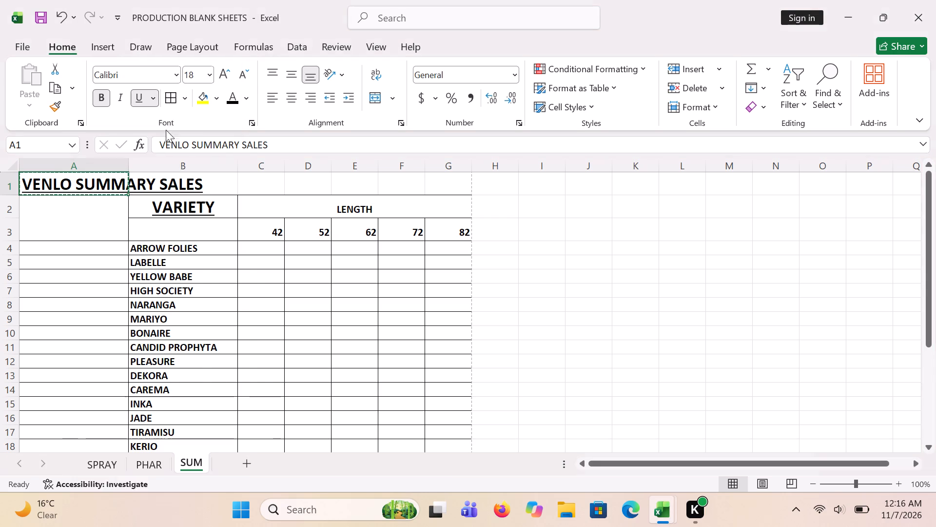
left_click(175, 185)
key("Return")
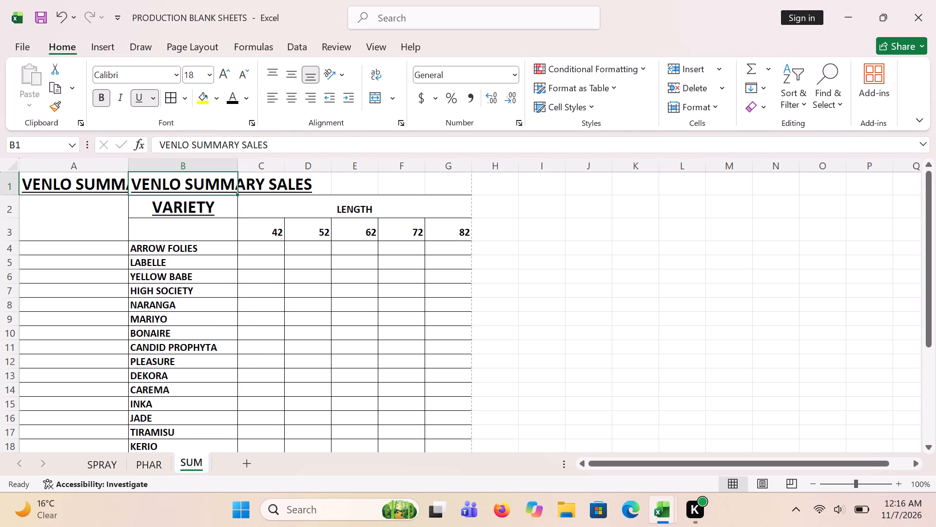
left_click(256, 312)
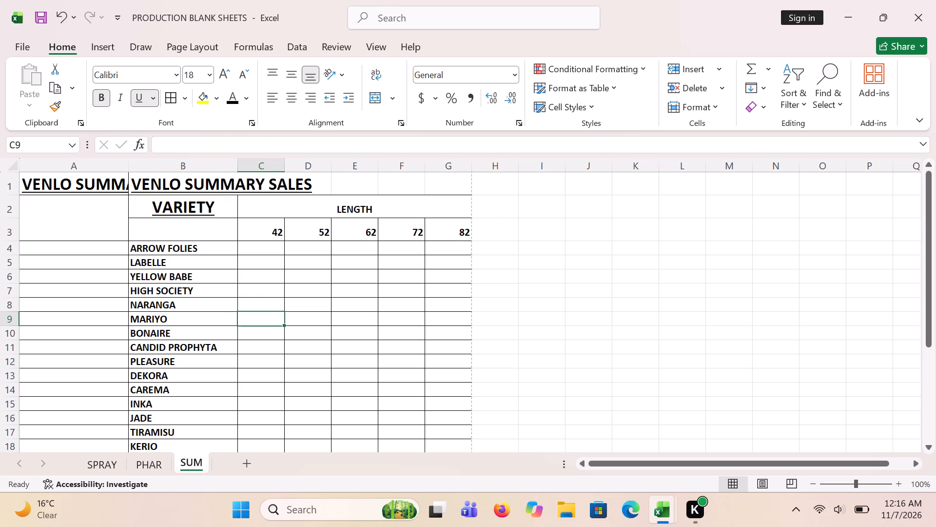
Delete the whole of column A from the summary sheet.
left_click(84, 164)
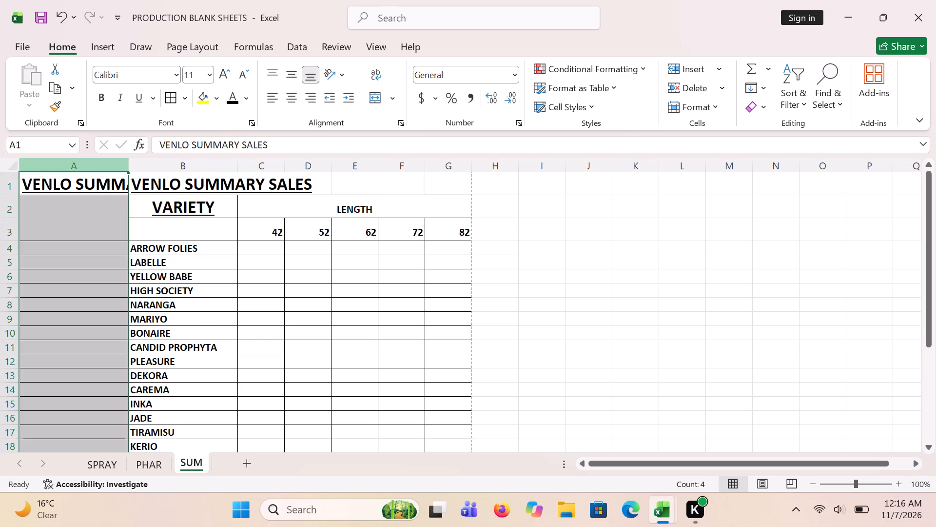
right_click(84, 164)
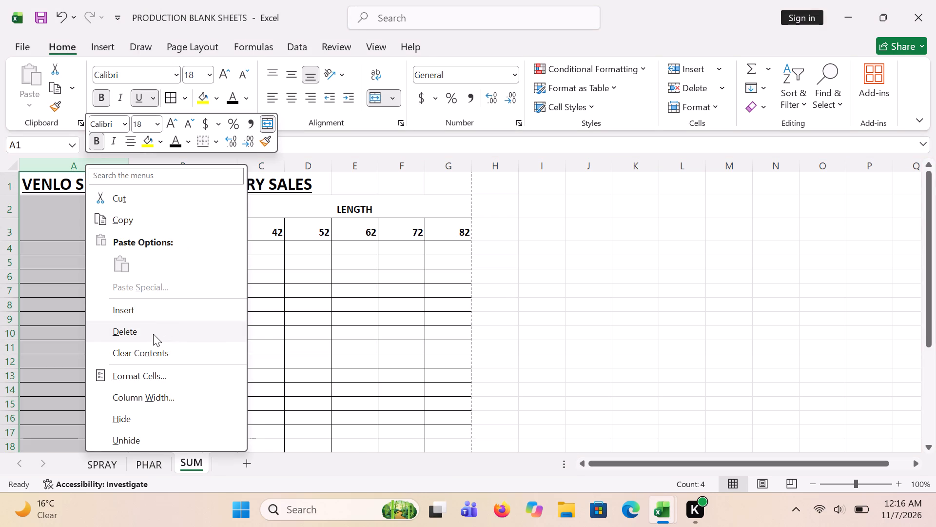
left_click(153, 334)
left_click(136, 284)
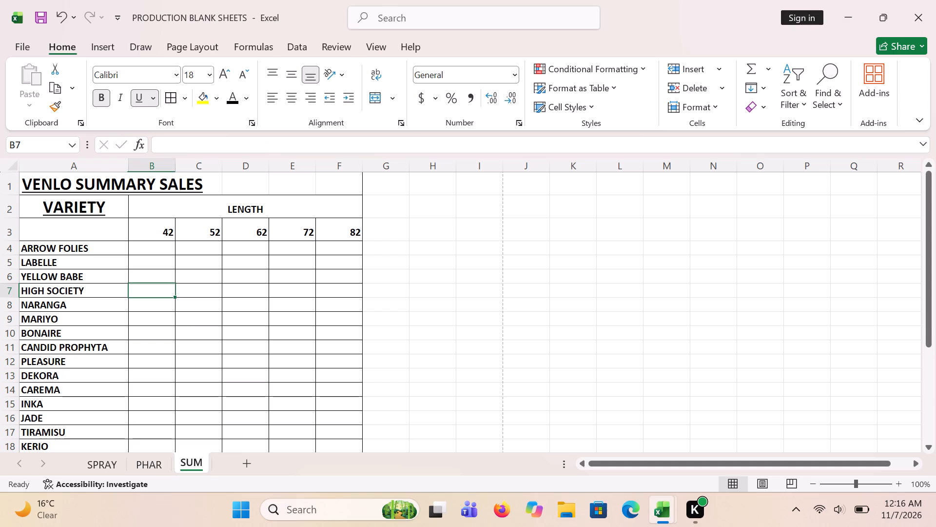
Merge and center the VENLO SUMMARY SALES title across cells A1 to F1.
left_click_drag(93, 183, 293, 185)
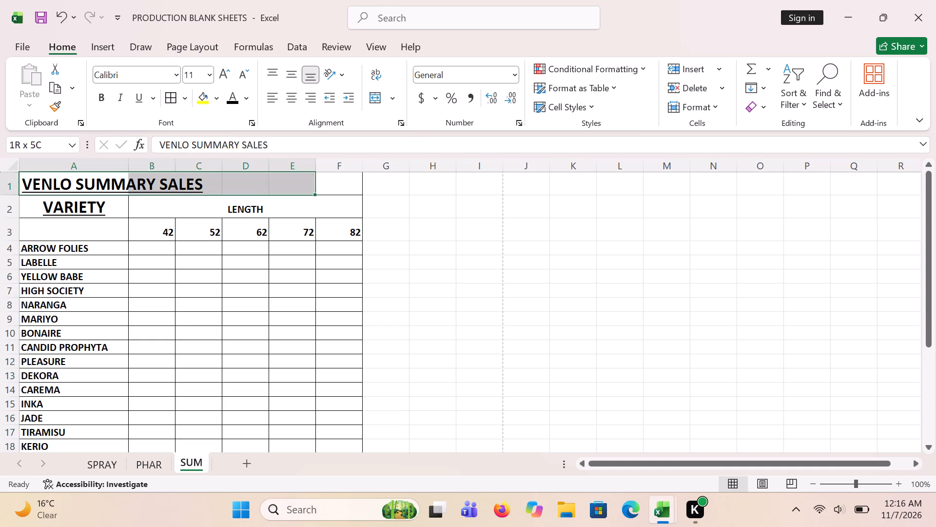
left_click_drag(293, 185, 357, 192)
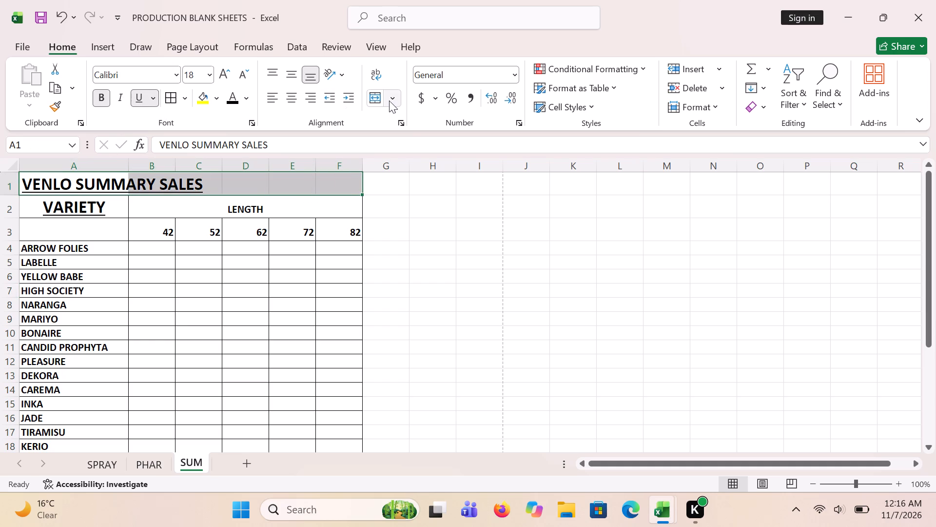
left_click(375, 101)
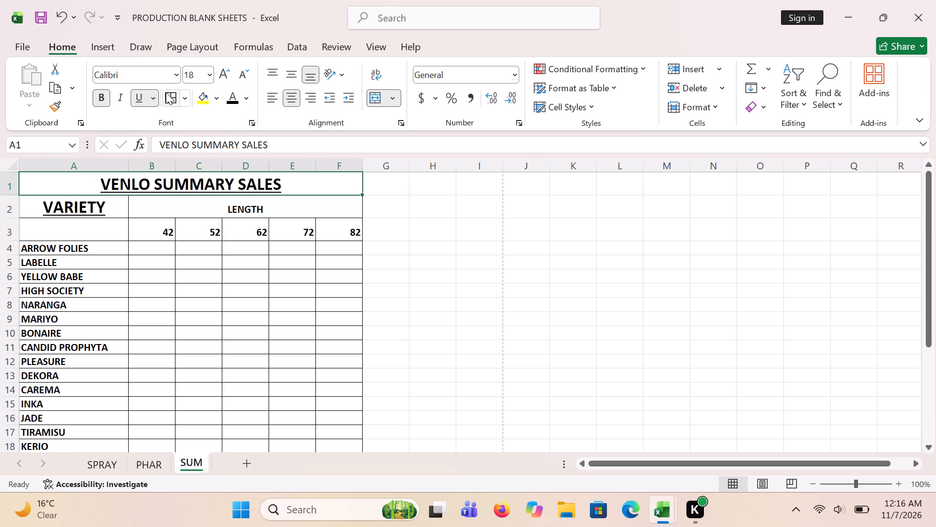
Merge and center the VARIETY heading over cells A2 and A3, and save the workbook.
left_click_drag(100, 210, 96, 219)
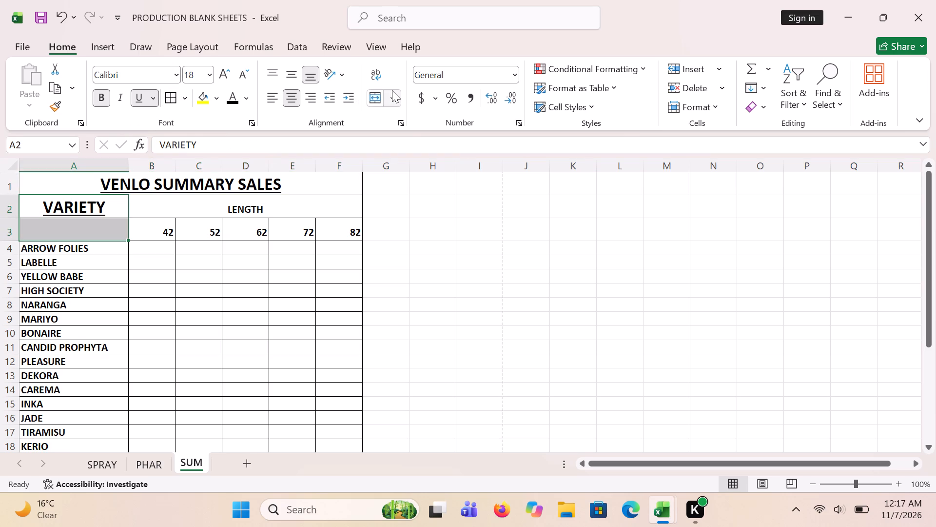
left_click(373, 95)
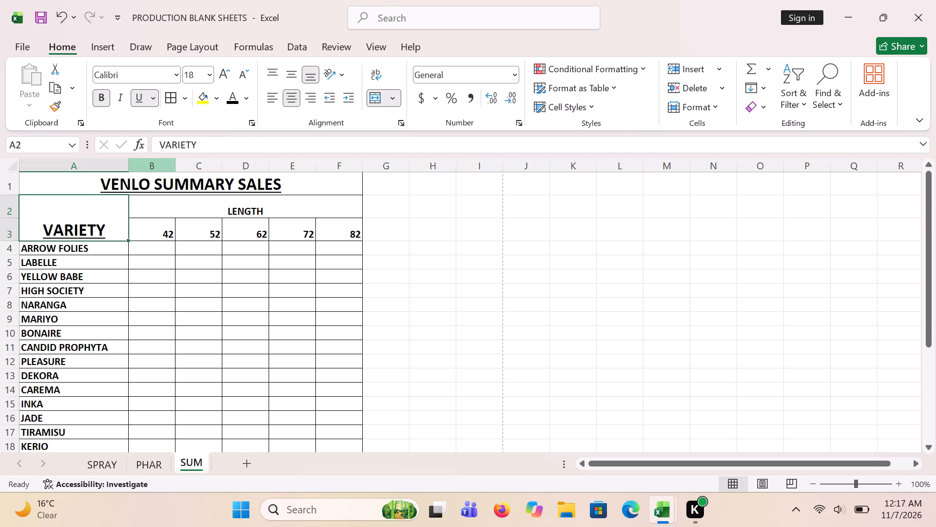
left_click(42, 17)
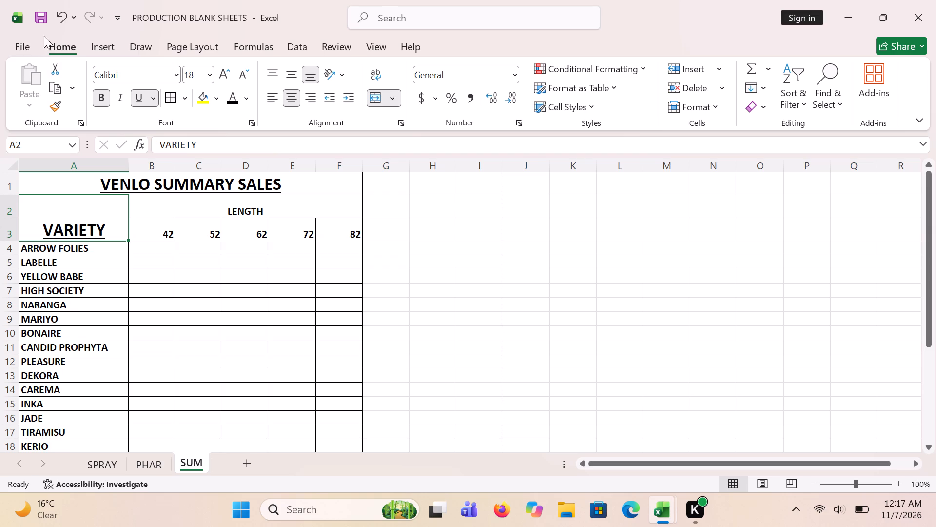
left_click(224, 353)
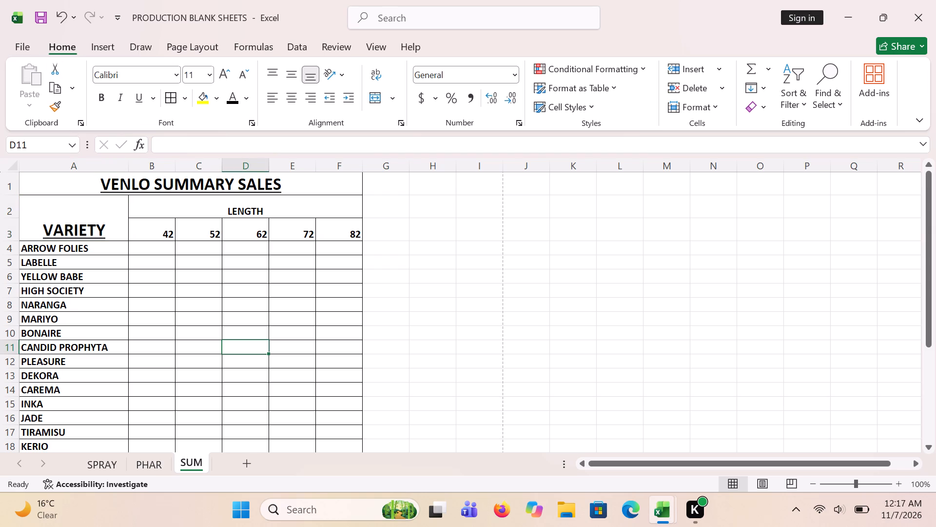
Widen columns B to G of the summary sheet equally.
left_click_drag(157, 169, 377, 171)
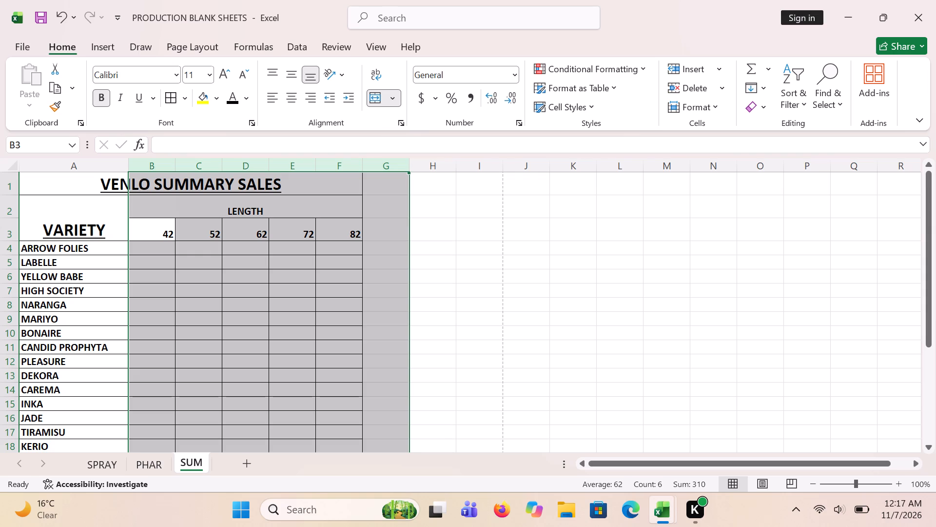
left_click_drag(412, 162, 423, 158)
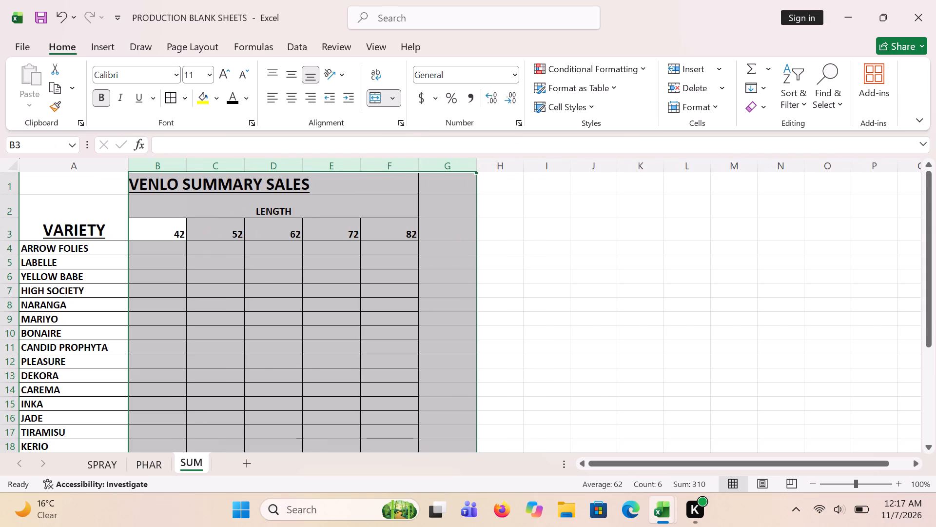
left_click(292, 332)
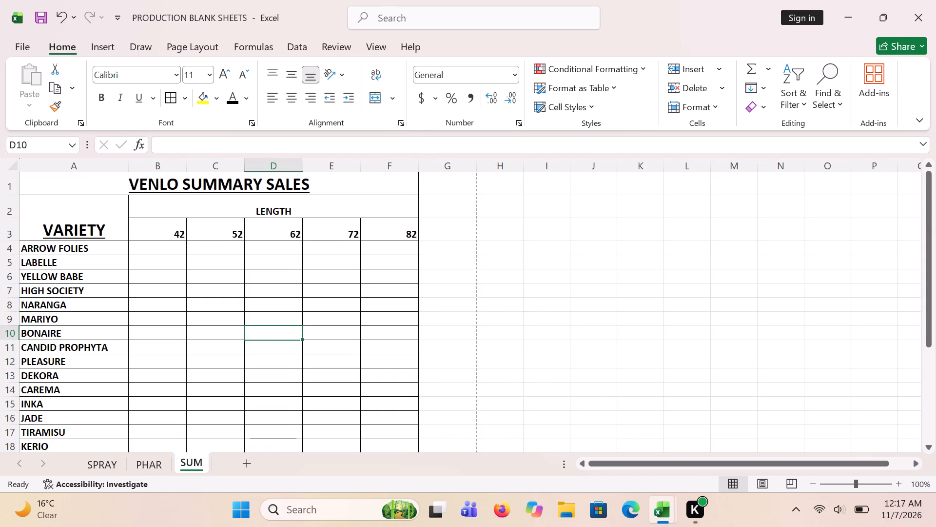
Apply cell borders to the summary table from the VARIETY heading in A2 through F29.
left_click_drag(72, 228, 176, 252)
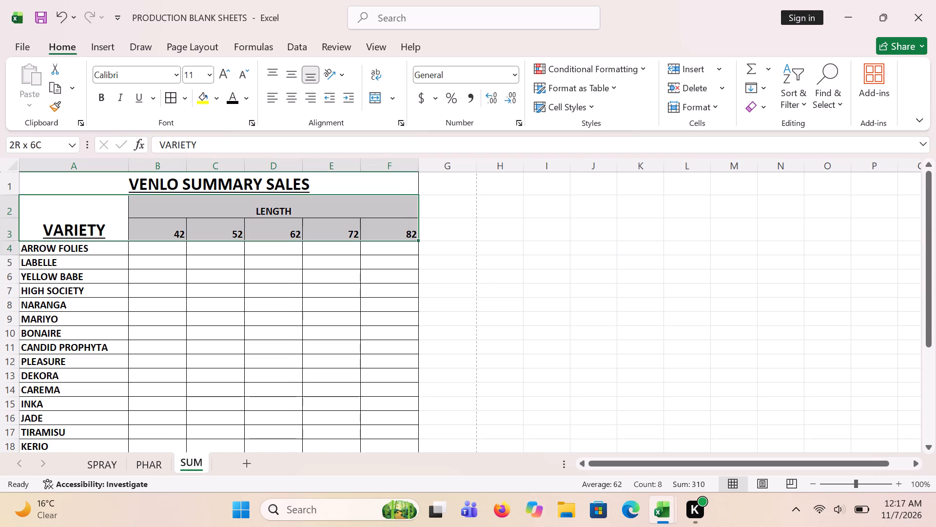
left_click_drag(176, 252, 170, 436)
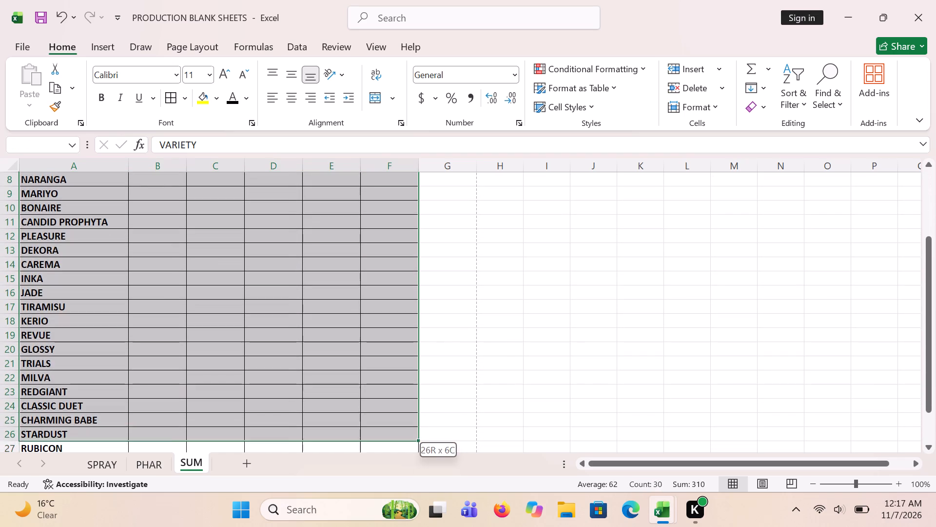
left_click_drag(170, 436, 167, 426)
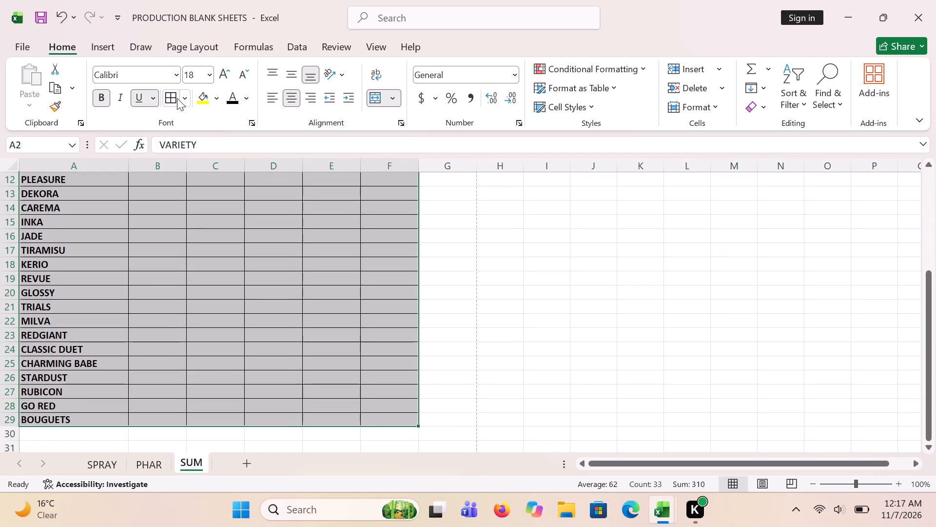
left_click(170, 96)
Switch to the PHAR sheet and save the workbook.
left_click(130, 464)
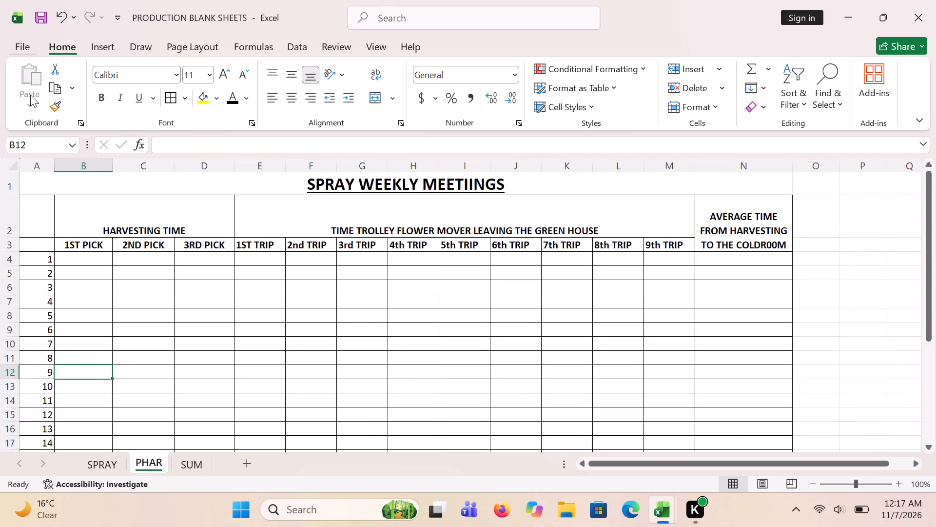
left_click(41, 18)
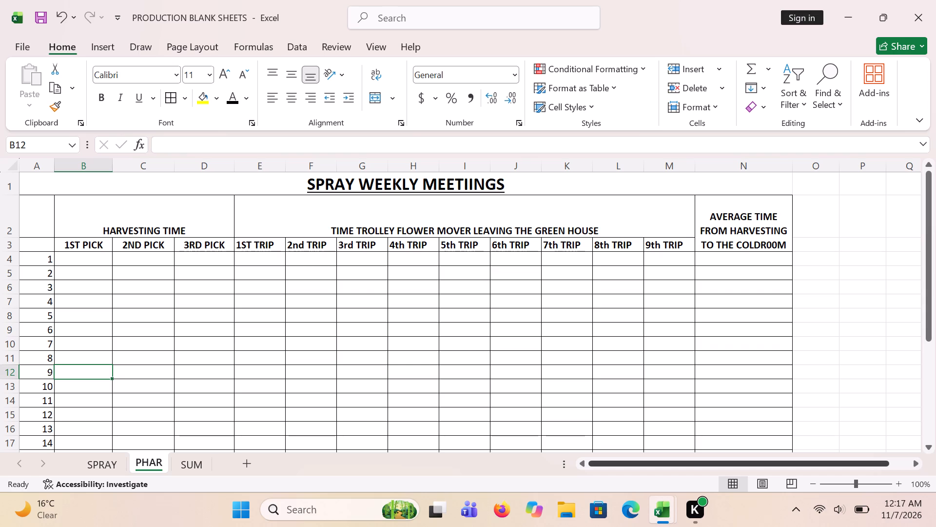
Change the trolley heading in E2 to TIME TROLLEY/ FLOWER MOVER LEAVING THE GREEN HOUSE, and save the workbook.
left_click(377, 231)
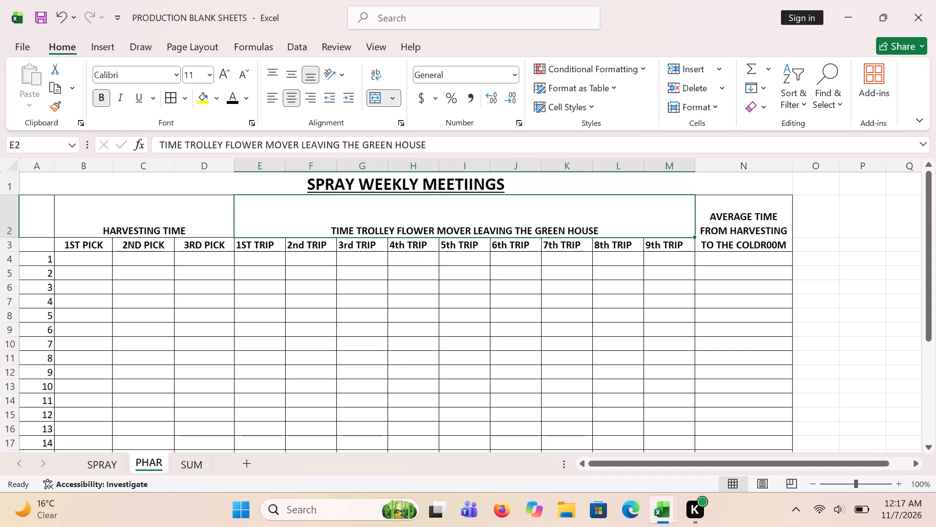
left_click(442, 228)
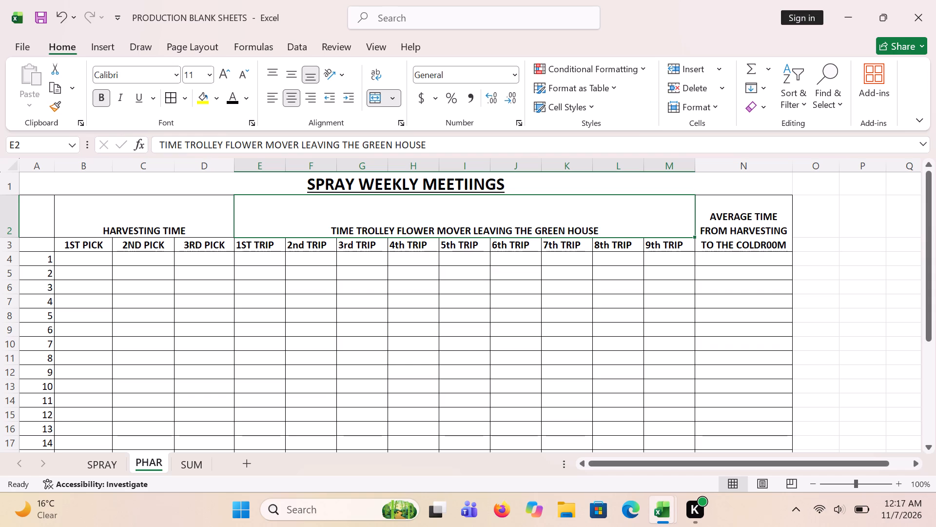
double_click(403, 228)
left_click(392, 229)
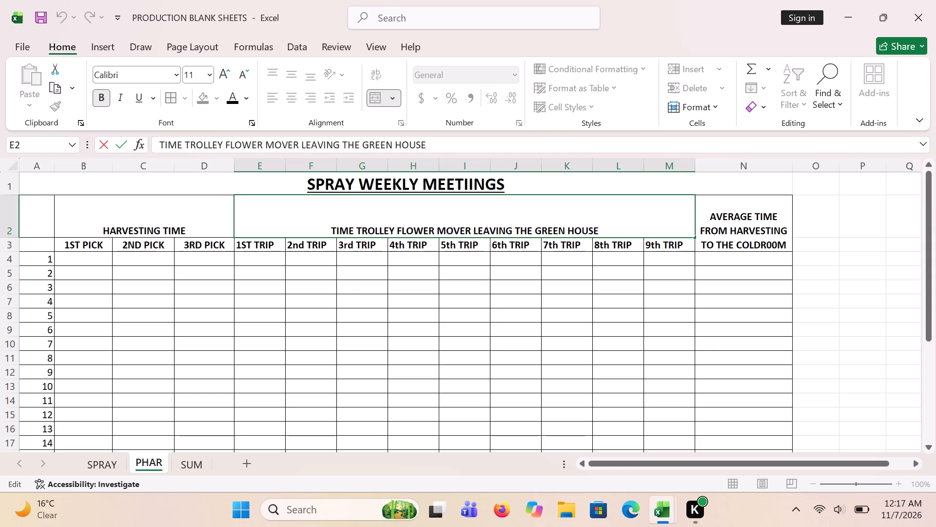
key("slash")
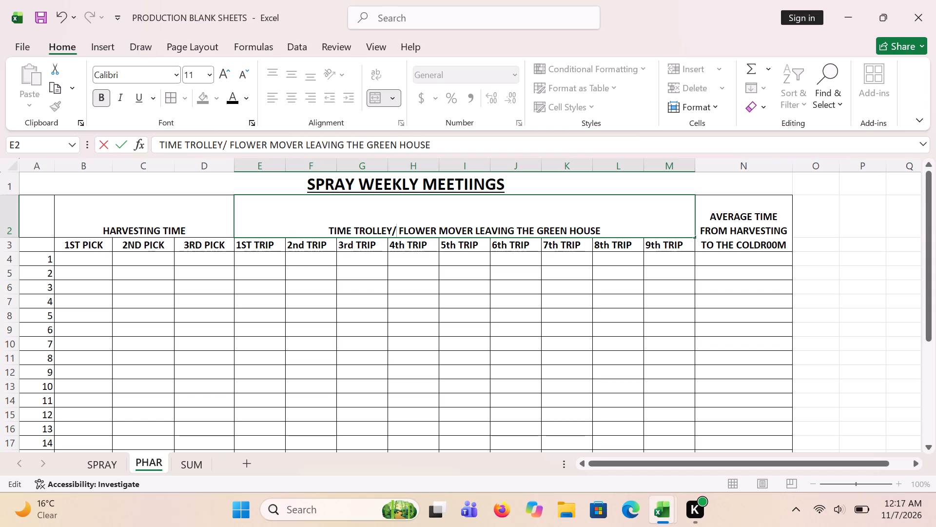
left_click(386, 311)
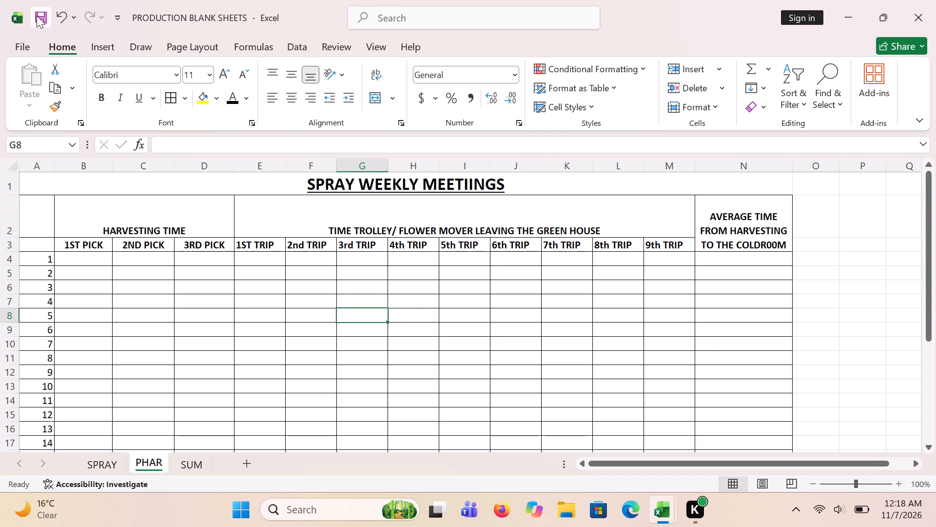
left_click(40, 16)
Review the block and variety list on the SPRAY sheet down to its last row.
left_click(104, 457)
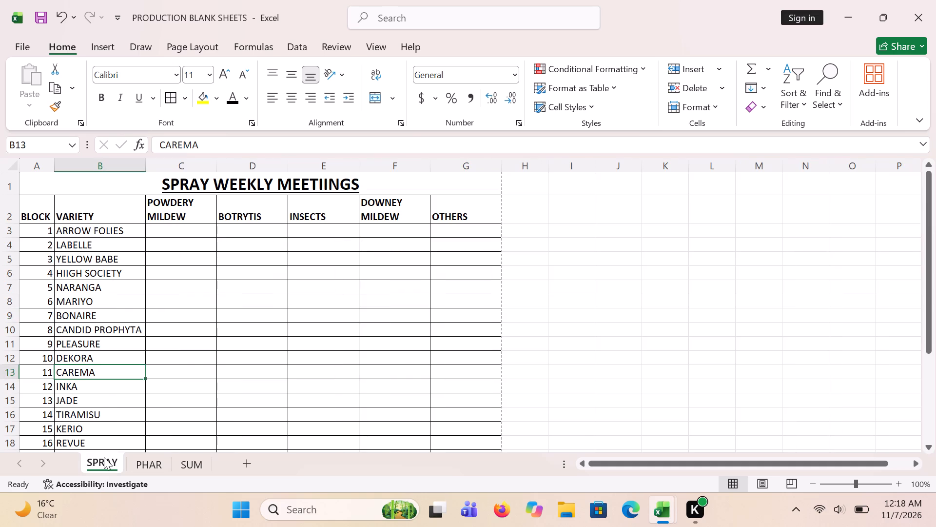
scroll(239, 404, "up", 2)
scroll(239, 404, "down", 3)
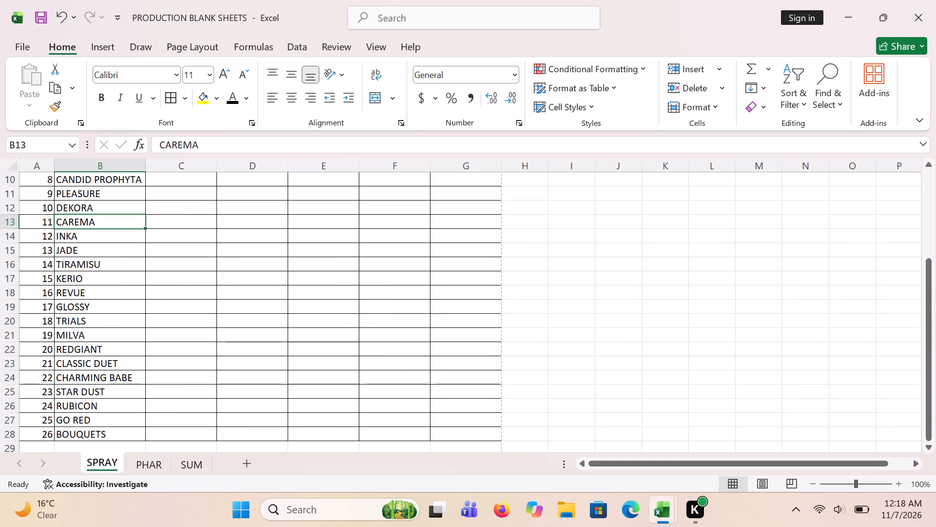
scroll(239, 404, "down", 3)
scroll(239, 404, "up", 4)
scroll(239, 404, "down", 2)
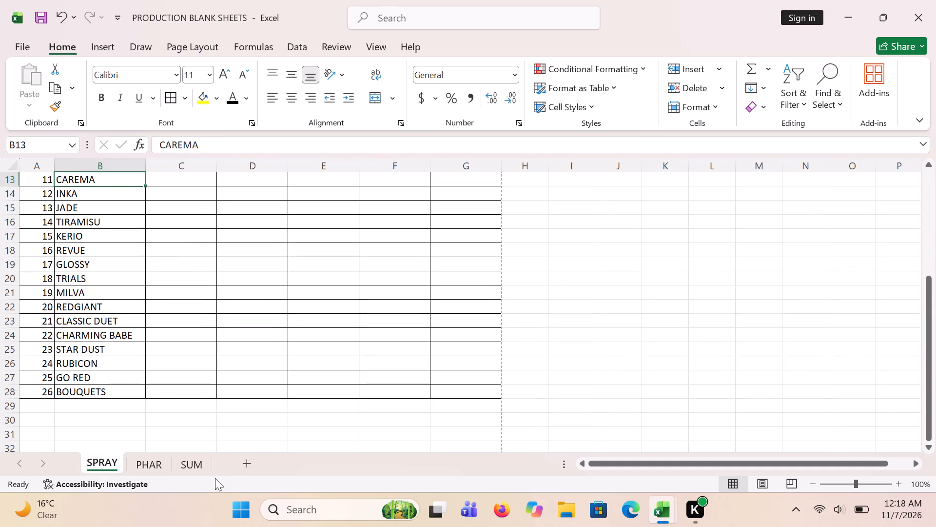
Correct the spelling of the last variety in A29 of the SUM sheet to BOUQUETS, and save the workbook.
left_click(200, 470)
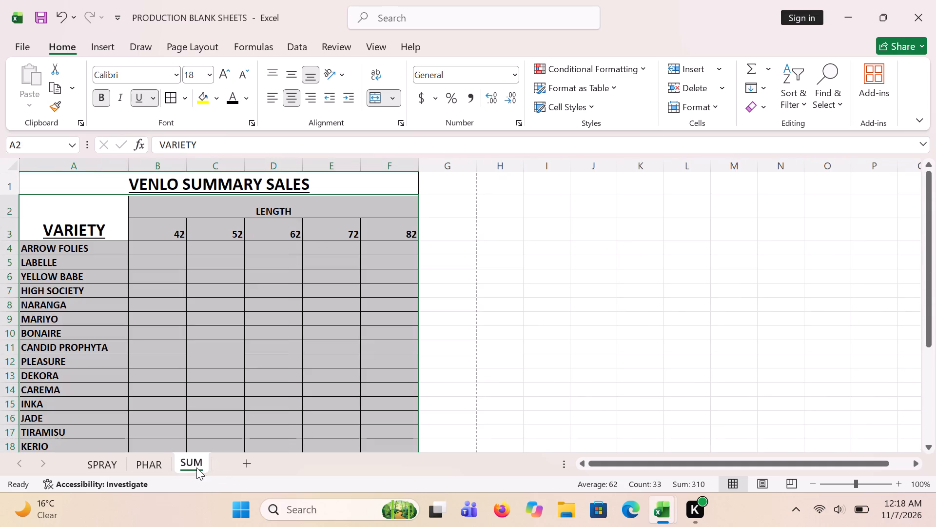
scroll(202, 407, "down", 6)
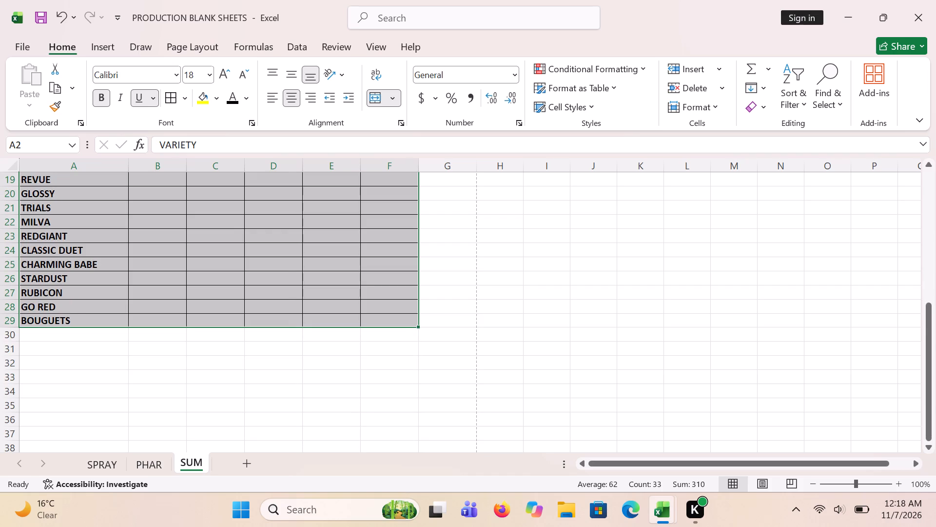
left_click(67, 313)
left_click(69, 316)
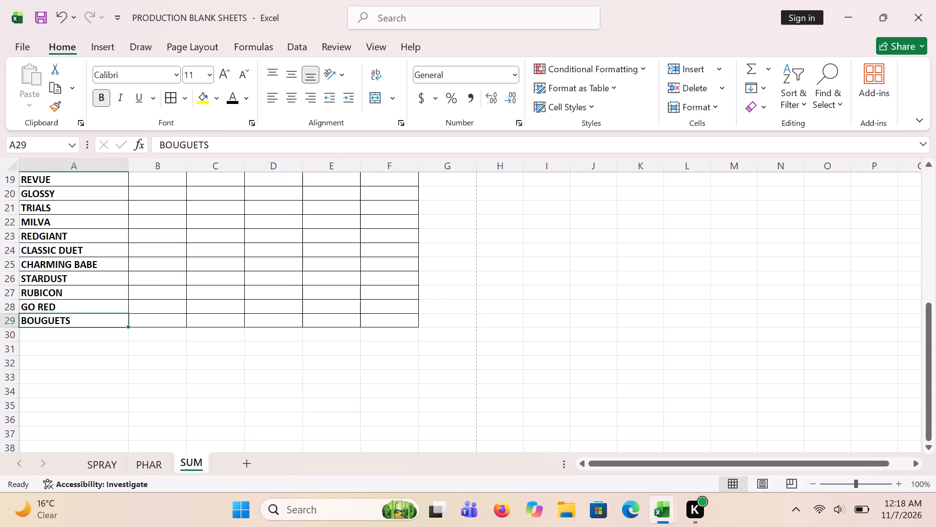
left_click(184, 142)
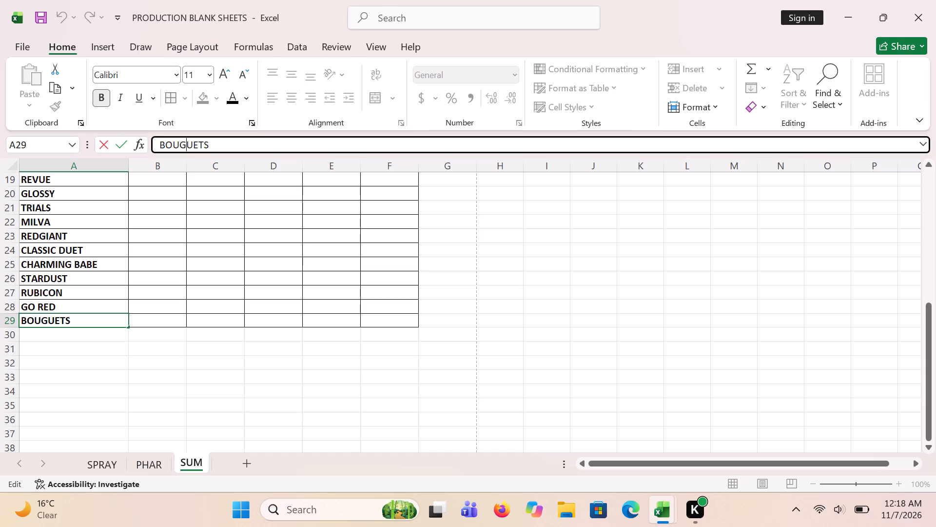
key("BackSpace")
key("q")
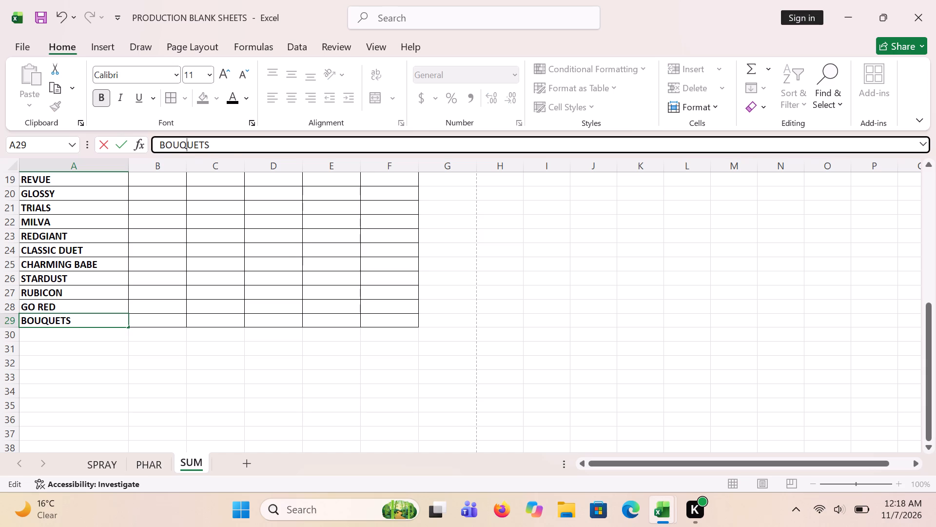
left_click(166, 294)
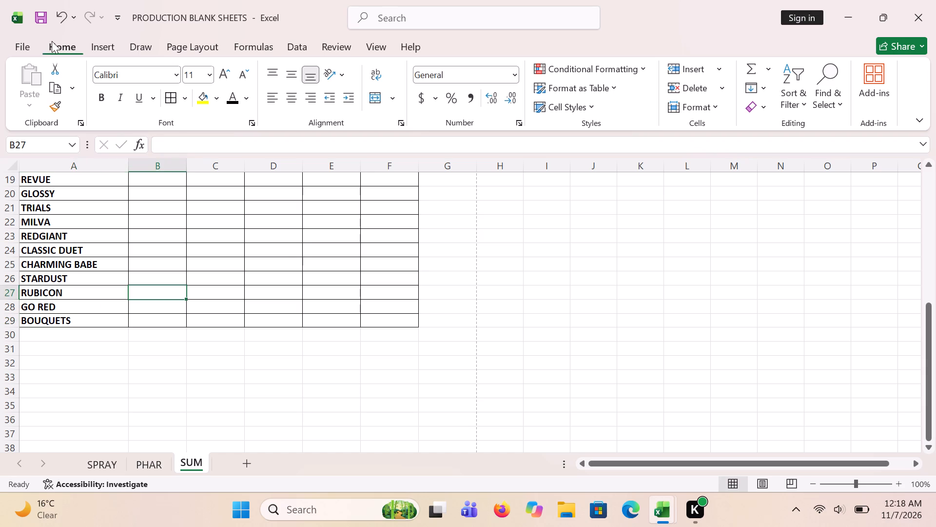
left_click(39, 21)
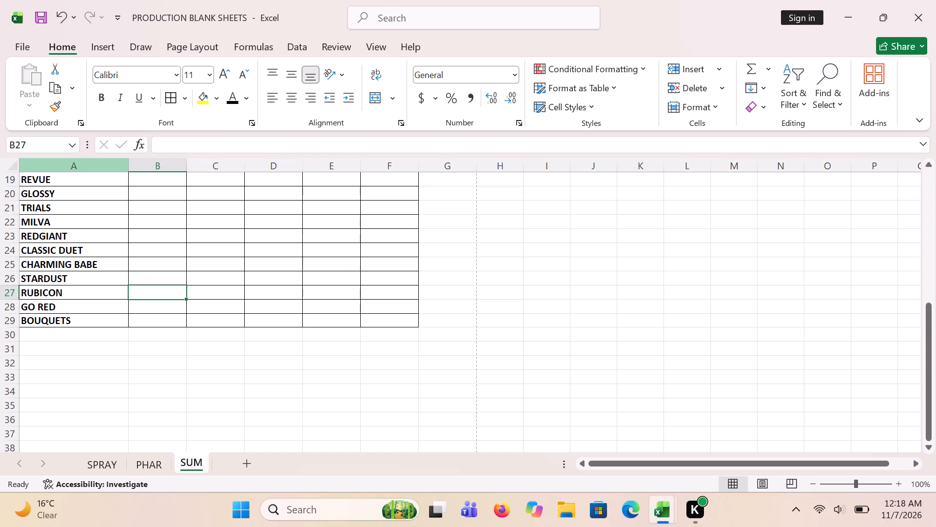
Proofread the variety names on the SUM sheet one by one, from ARROW FOLIES in A4 to the end of the list.
scroll(134, 321, "up", 5)
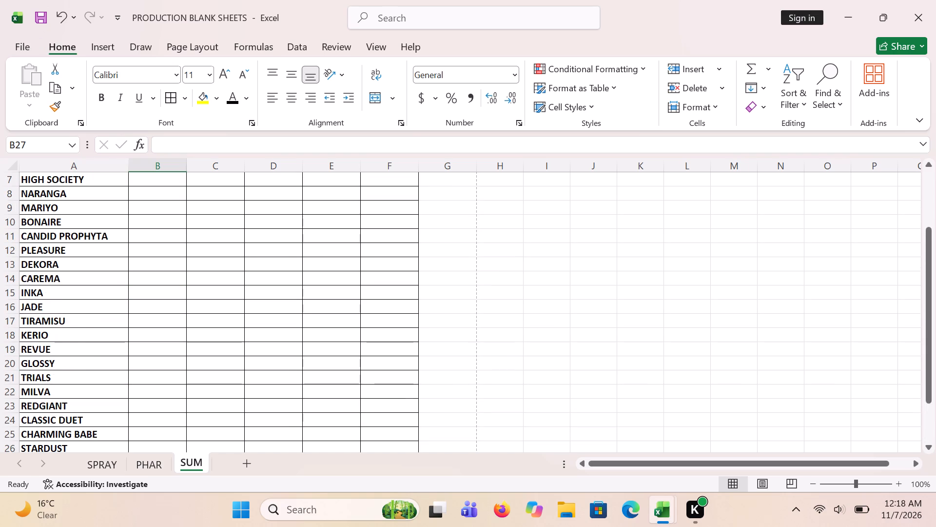
scroll(134, 320, "up", 5)
left_click(67, 251)
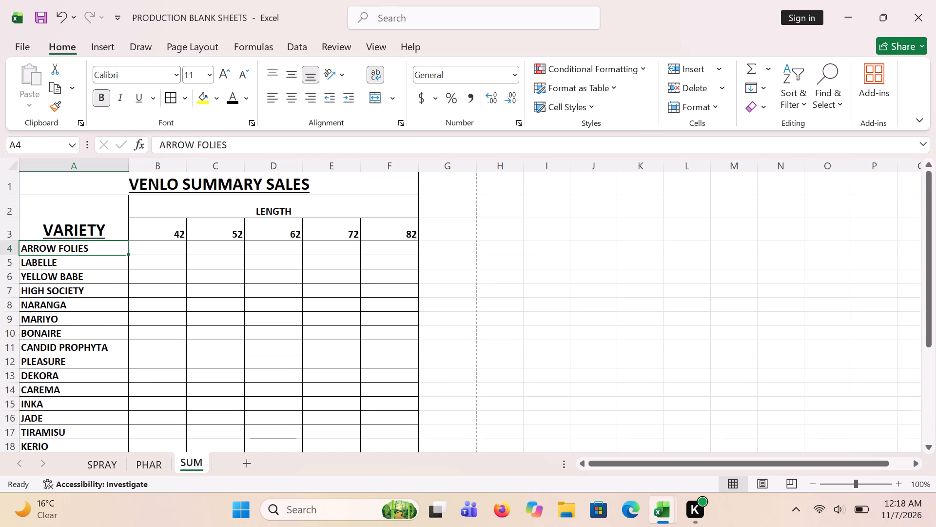
key("Return")
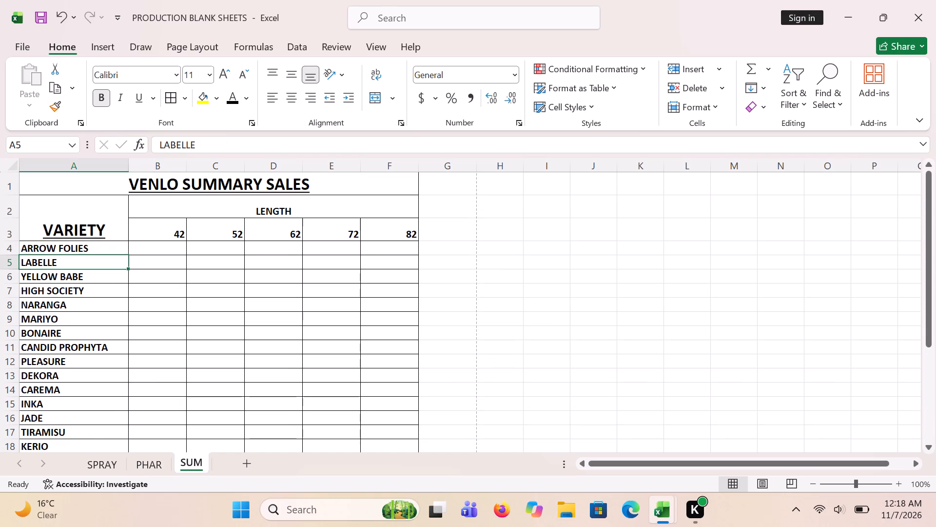
key("Return")
key("Return")
key("Return")
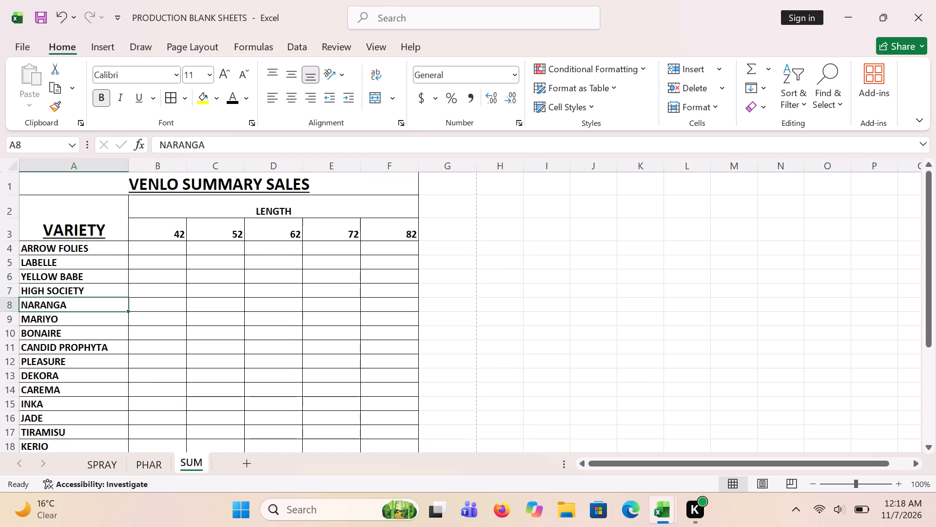
key("Return")
key("Return")
key("Return")
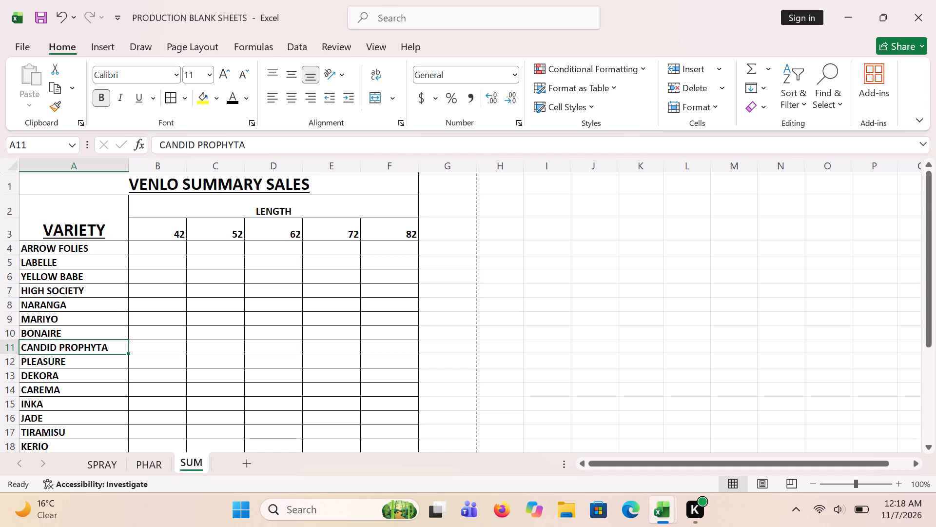
key("Return")
key("Return")
key("Return")
key("Return")
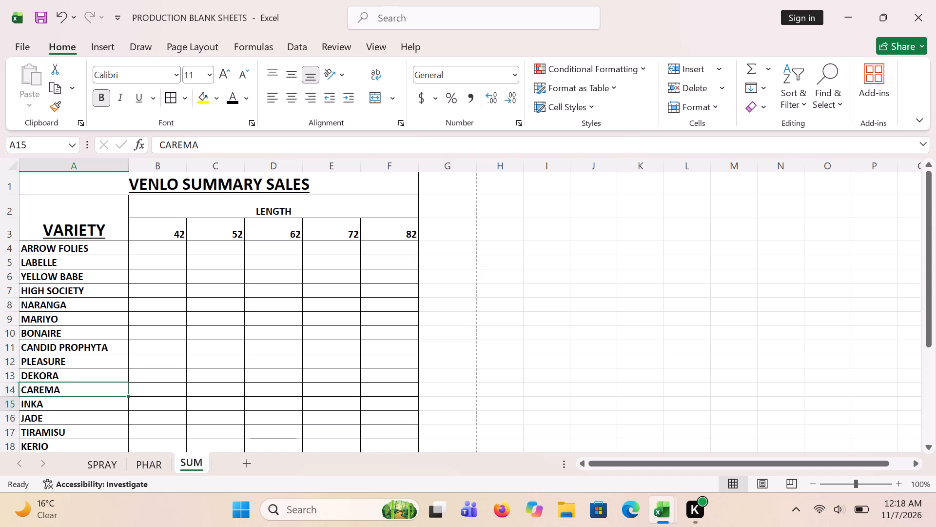
key("Return")
key("Return")
key("Return")
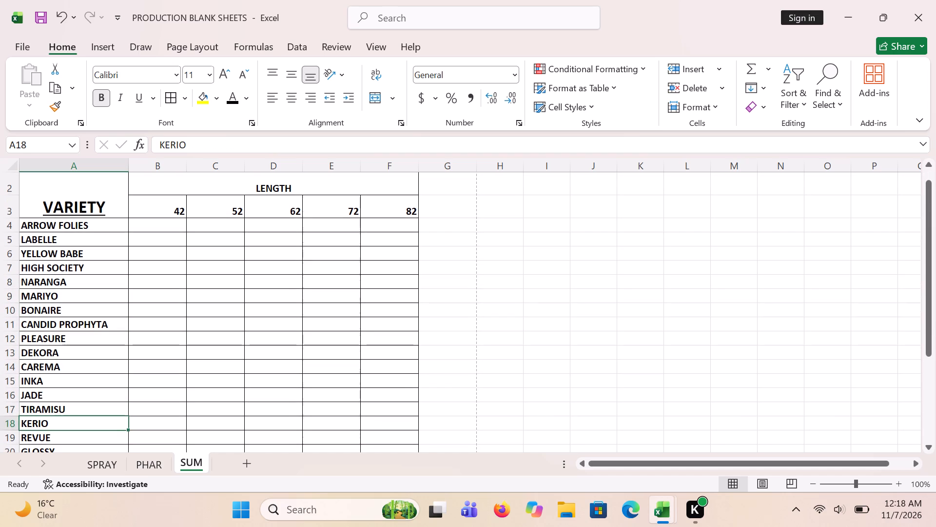
key("Return")
key("Return")
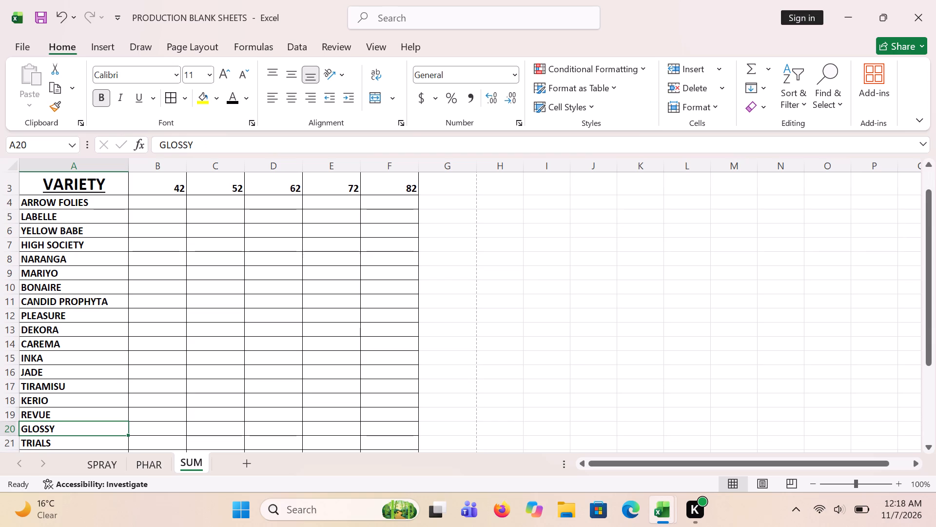
key("Up")
key("Return")
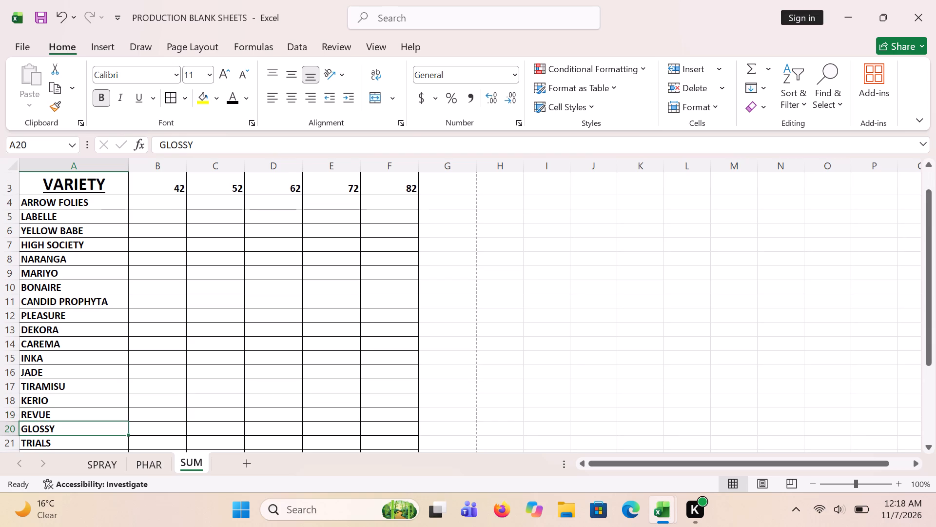
key("Return")
key("Return")
key("Return")
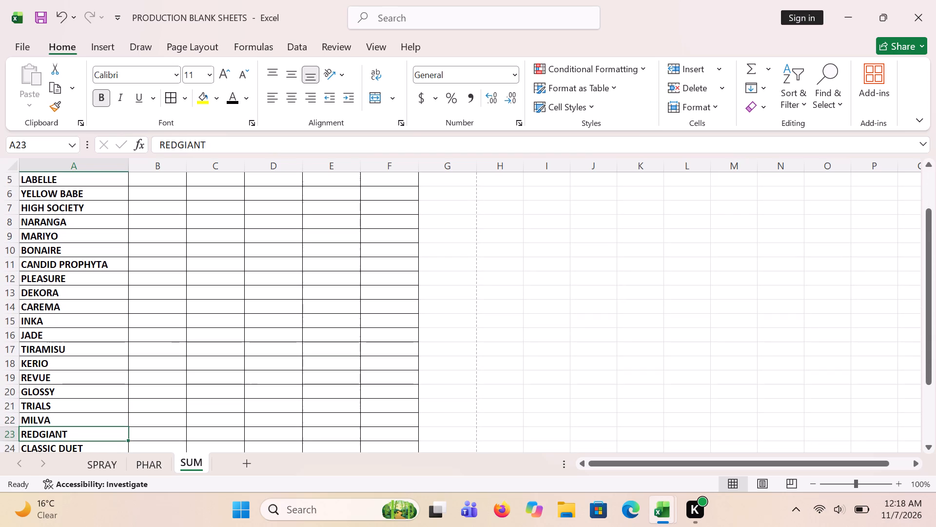
key("Return")
key("Return")
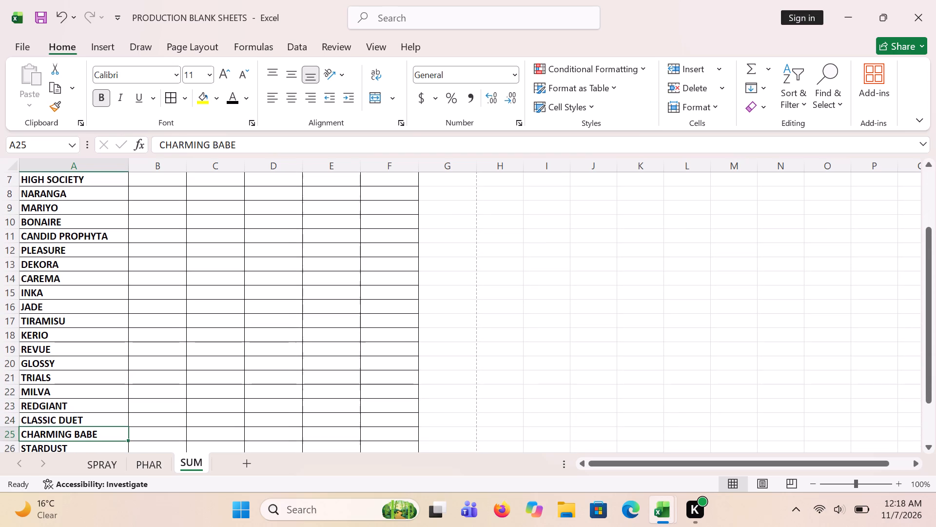
key("Return")
key("Return")
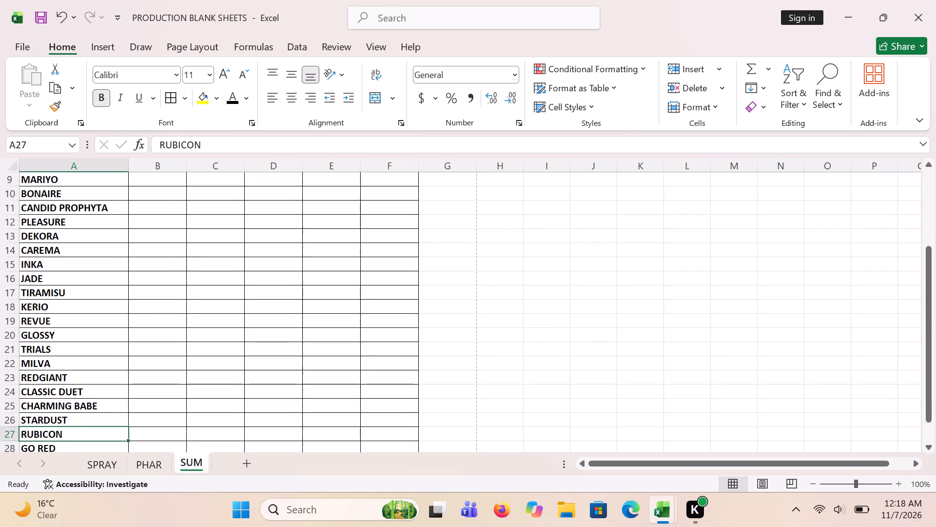
key("Return")
key("Return")
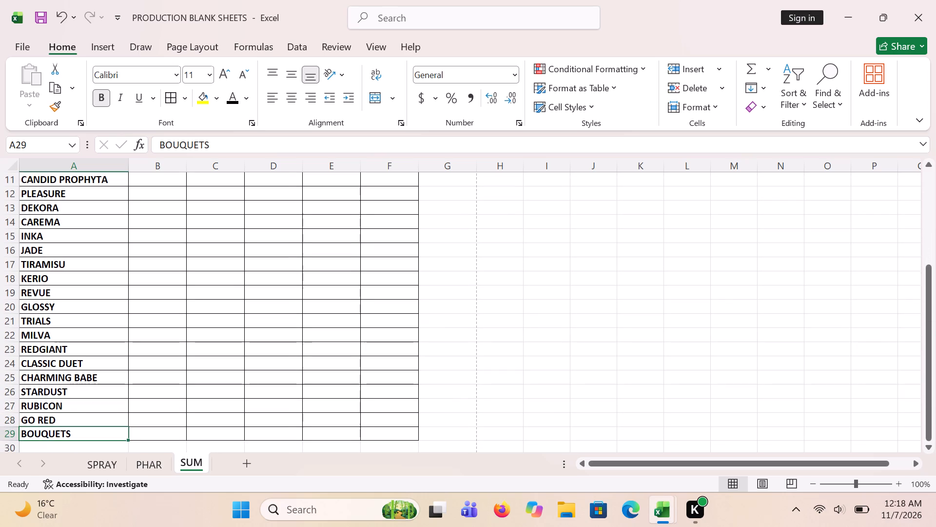
key("Return")
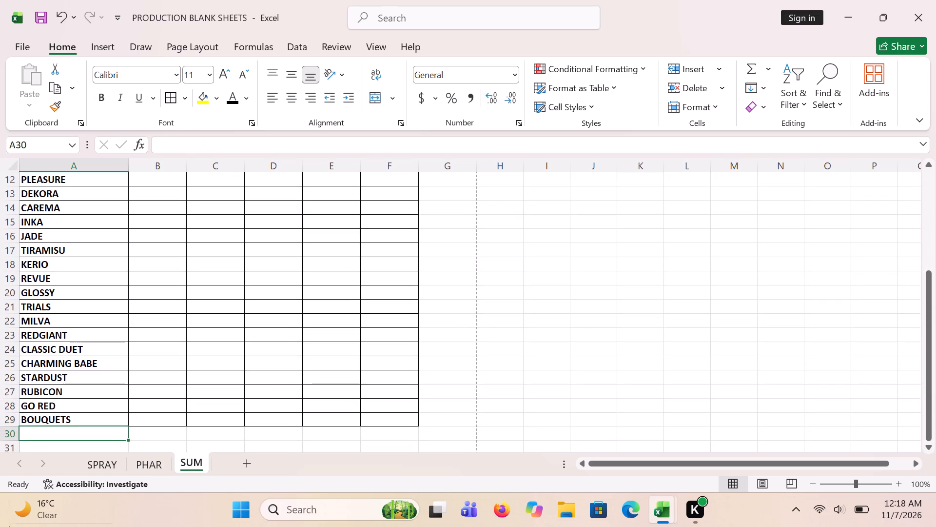
Proofread the variety names on the SPRAY sheet one by one, from ARROW FOLIES in B3 to the end of the list.
left_click(89, 465)
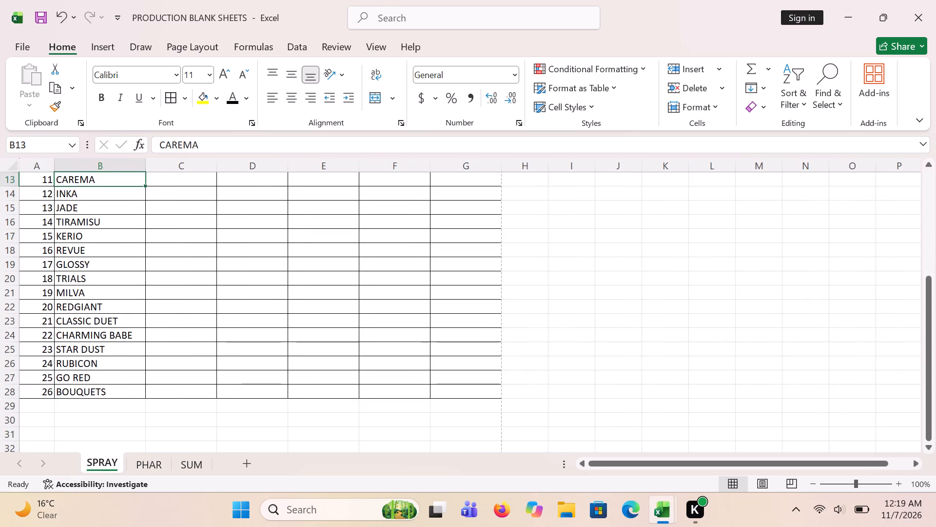
scroll(84, 415, "up", 9)
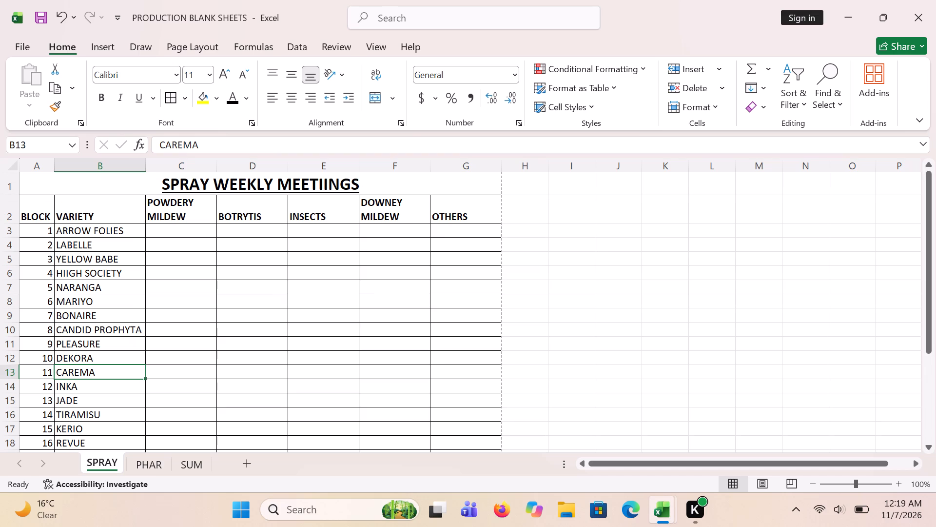
left_click(80, 234)
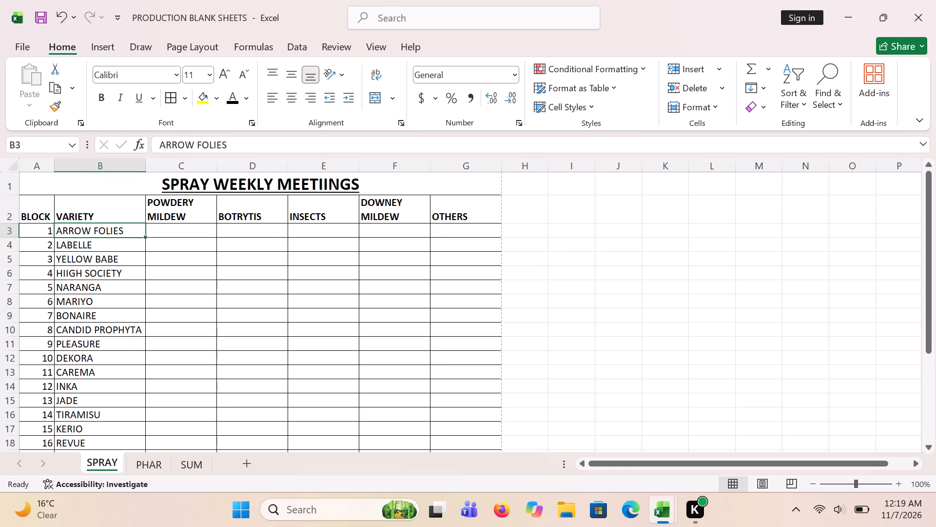
key("Down")
key("Down")
key("Down")
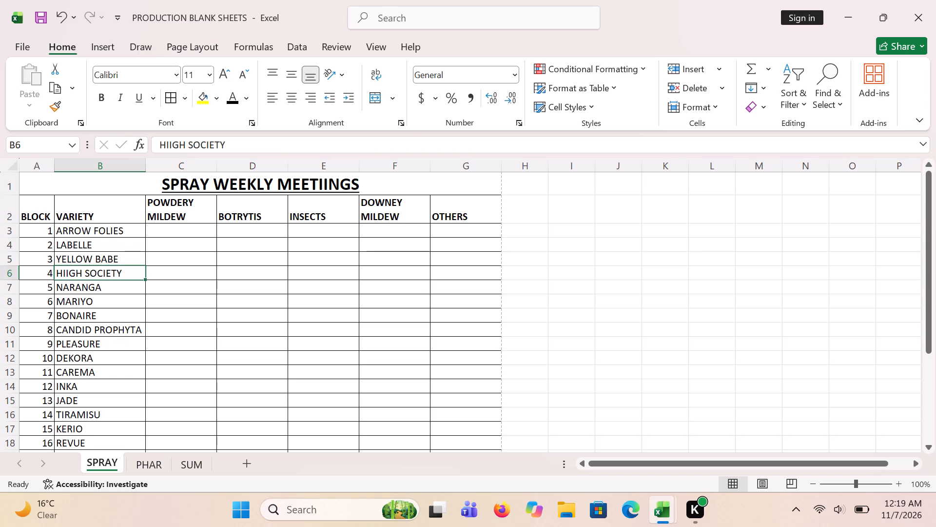
key("Up")
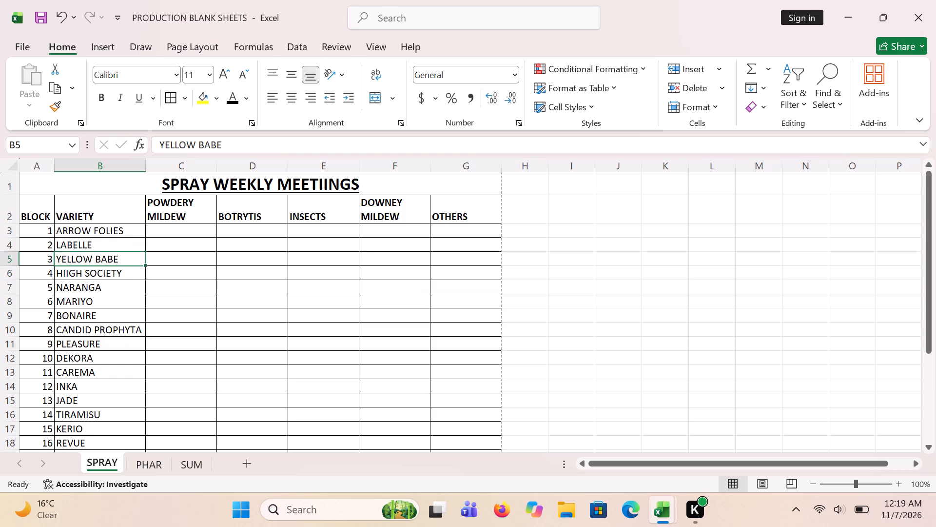
key("Down")
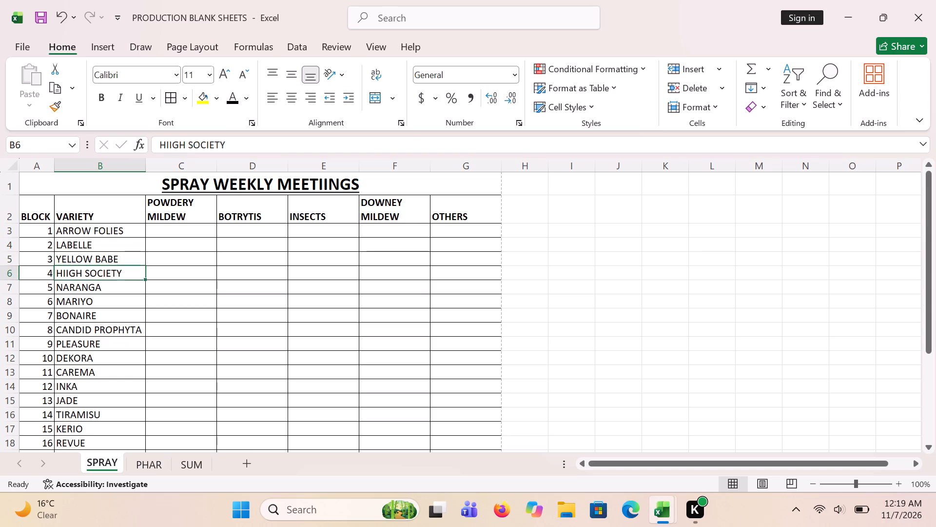
key("Down")
key("Down")
key("Down")
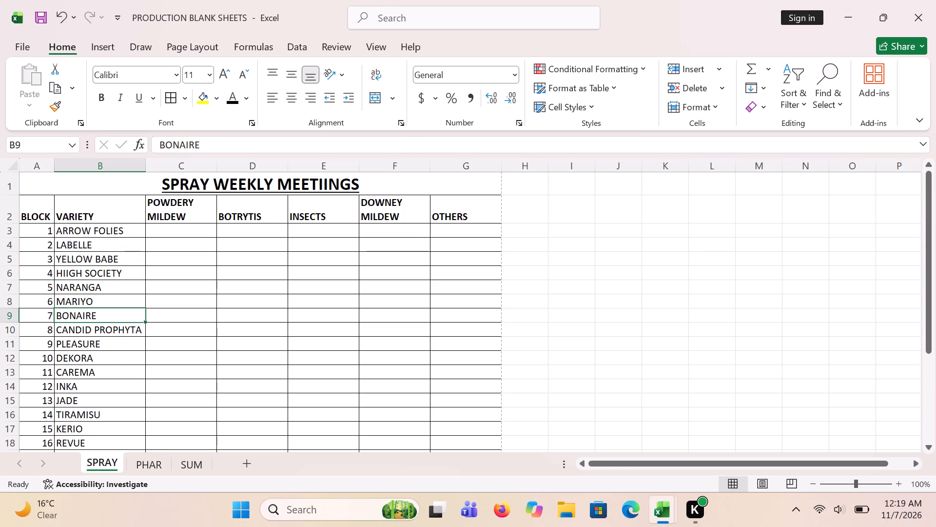
key("Down")
key("Down")
key("Down")
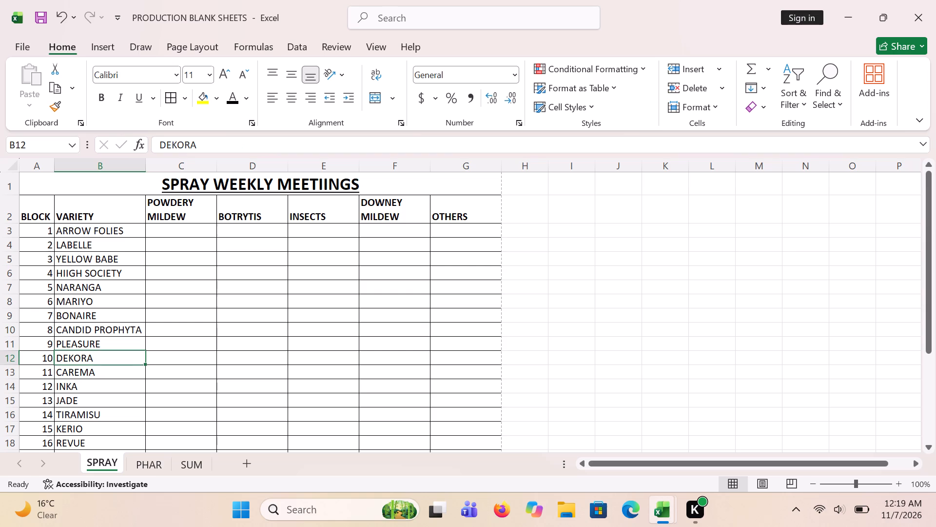
key("Down")
key("Down")
key("Down")
key("Down")
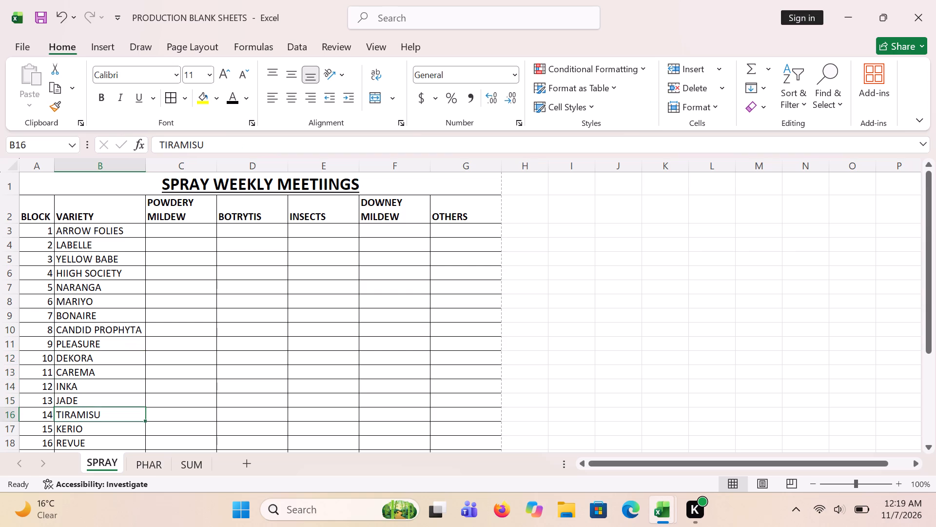
key("Down")
key("Down")
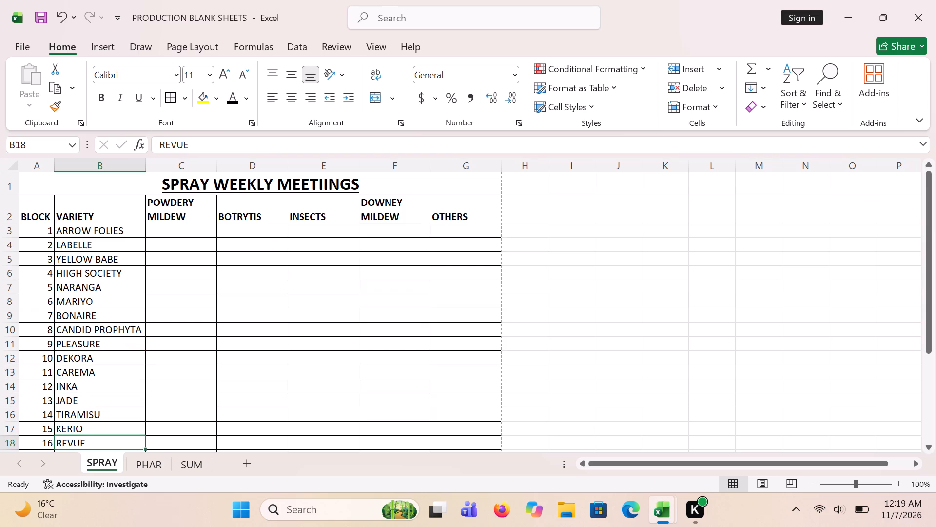
key("Down")
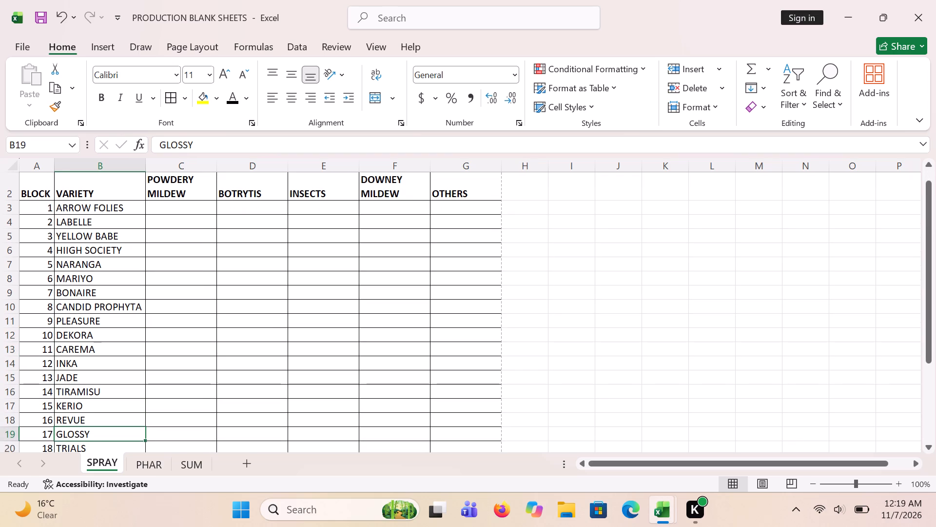
key("Down")
key("Down")
key("Down")
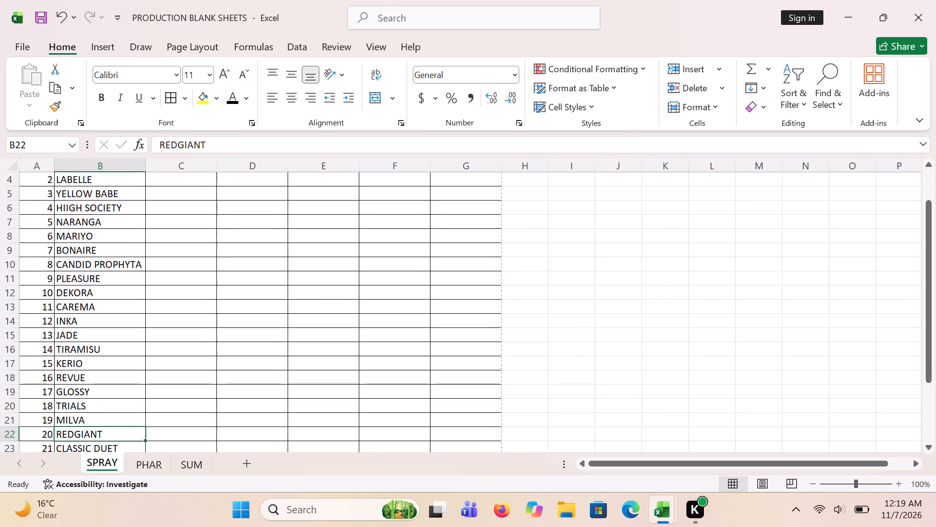
key("Down")
key("Down")
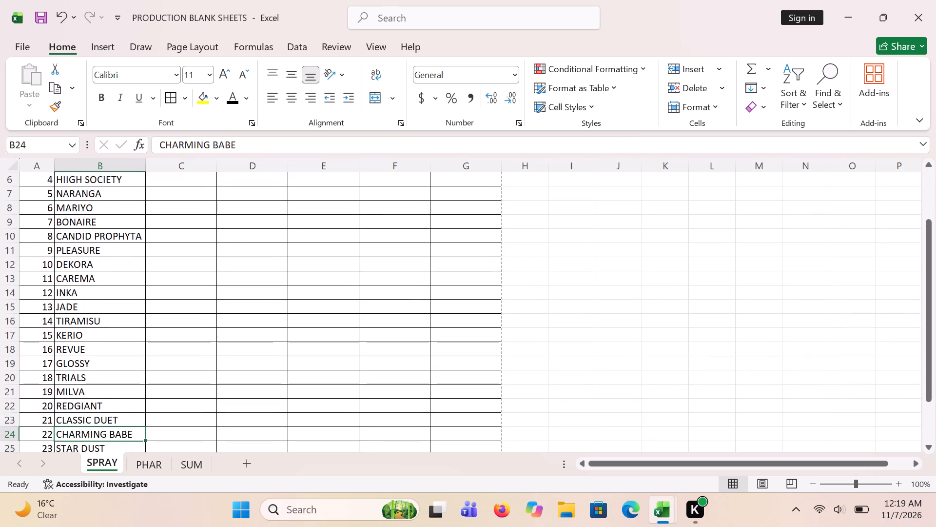
key("Down")
key("Down")
key("Down")
key("Down")
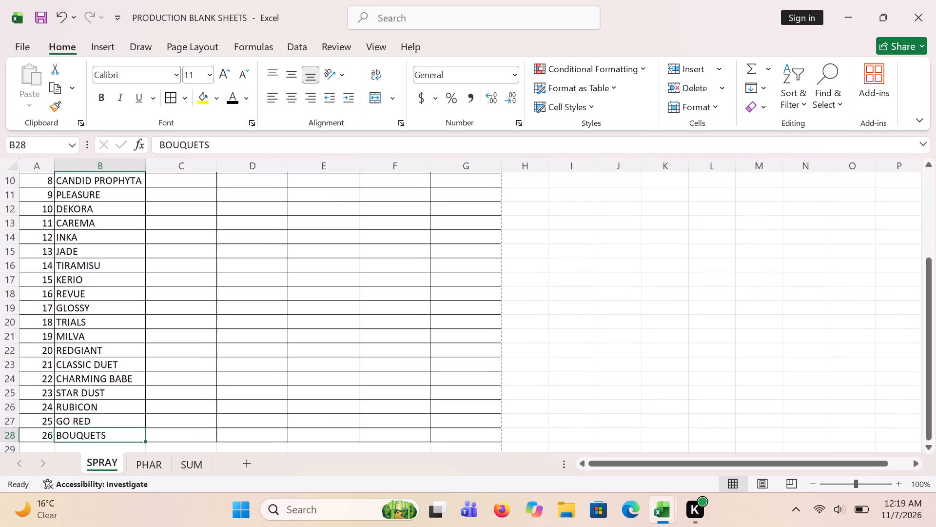
key("Down")
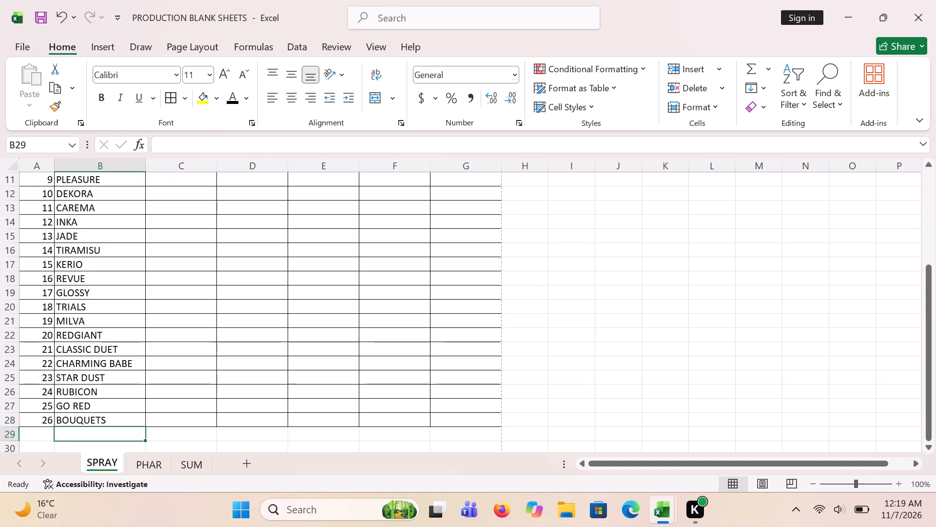
Save the workbook.
key("ctrl+s")
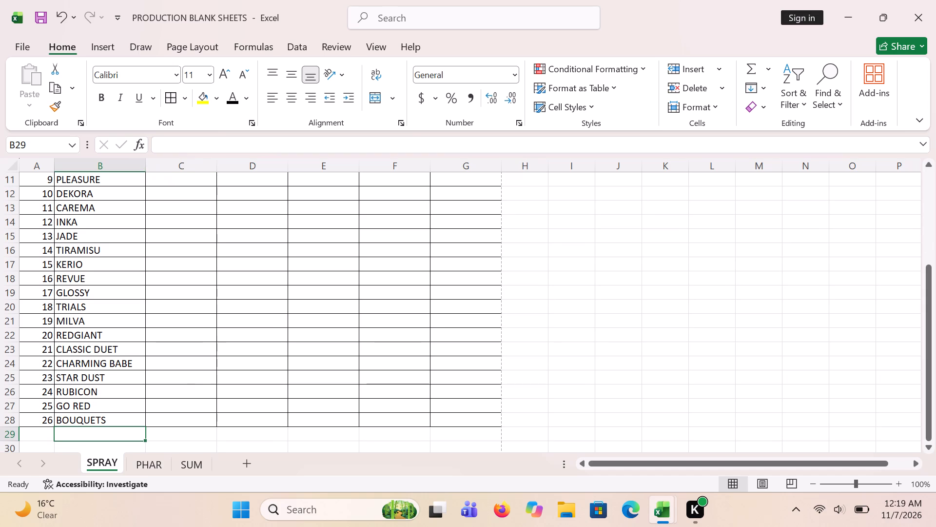
left_click(37, 16)
scroll(240, 283, "down", 2)
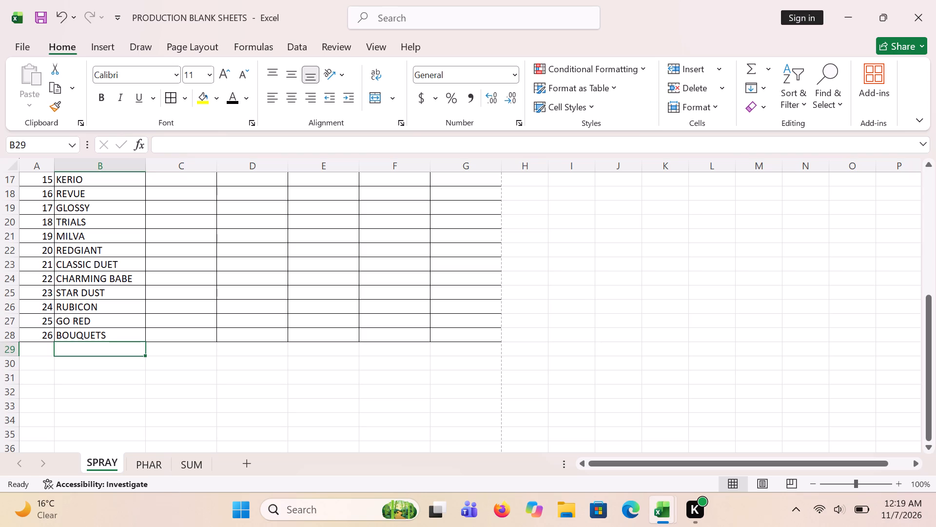
Check the SUM sheet's print preview, set its title VENLO SUMMARY SALES to font size 20, and save the workbook.
left_click(182, 463)
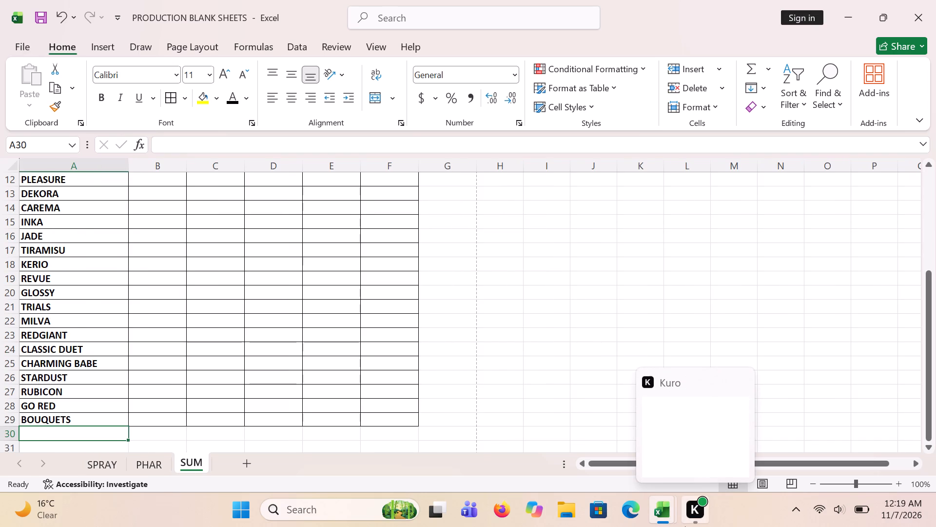
key("ctrl+p")
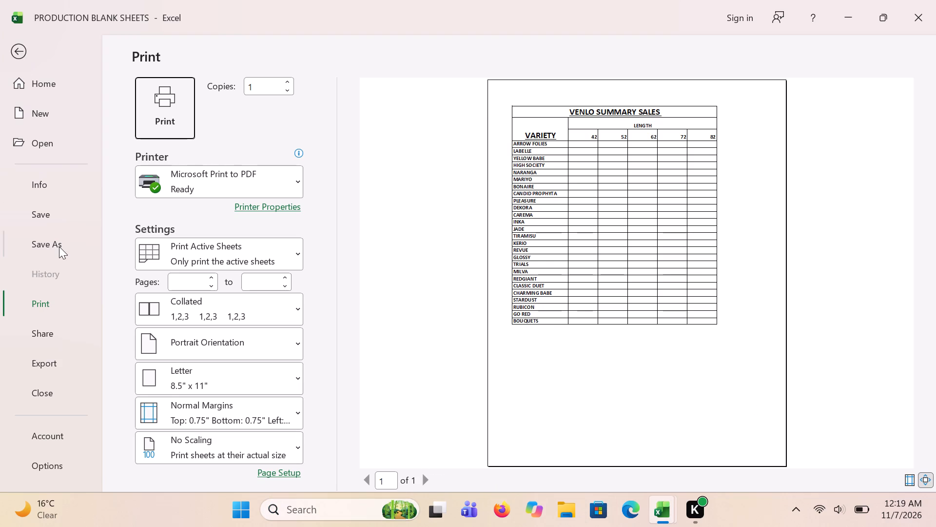
key("Escape")
scroll(127, 272, "up", 2)
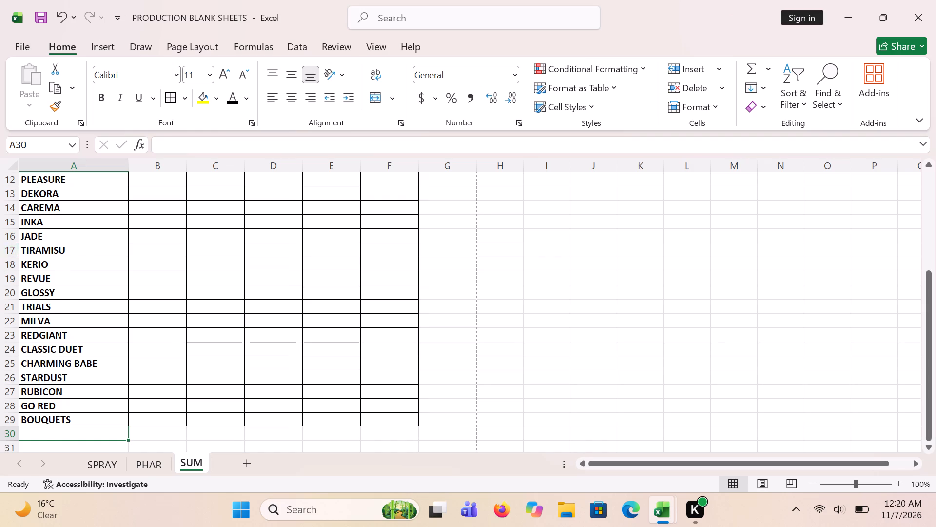
scroll(127, 272, "up", 2)
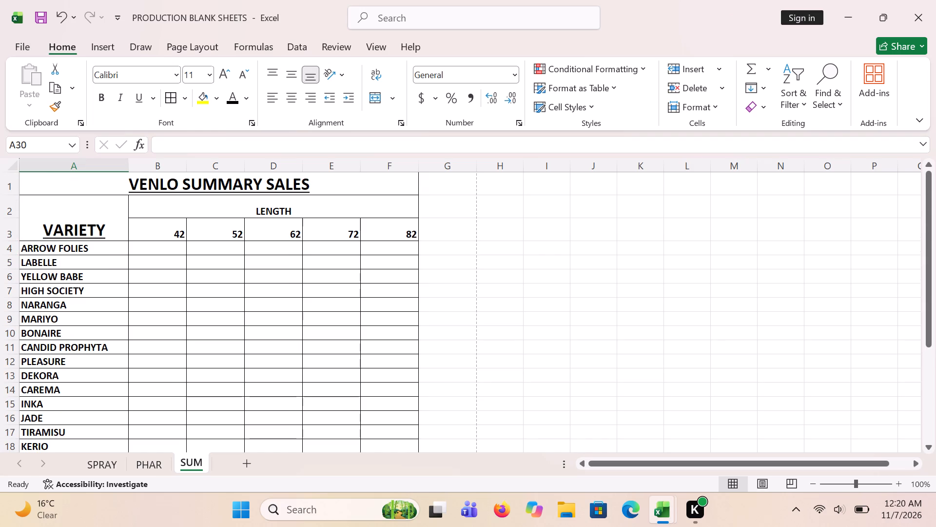
left_click(33, 189)
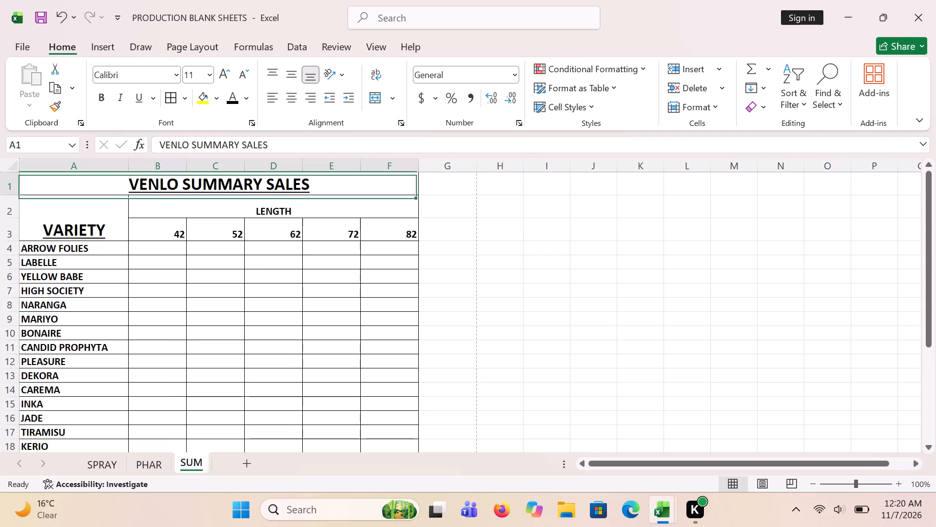
left_click(213, 75)
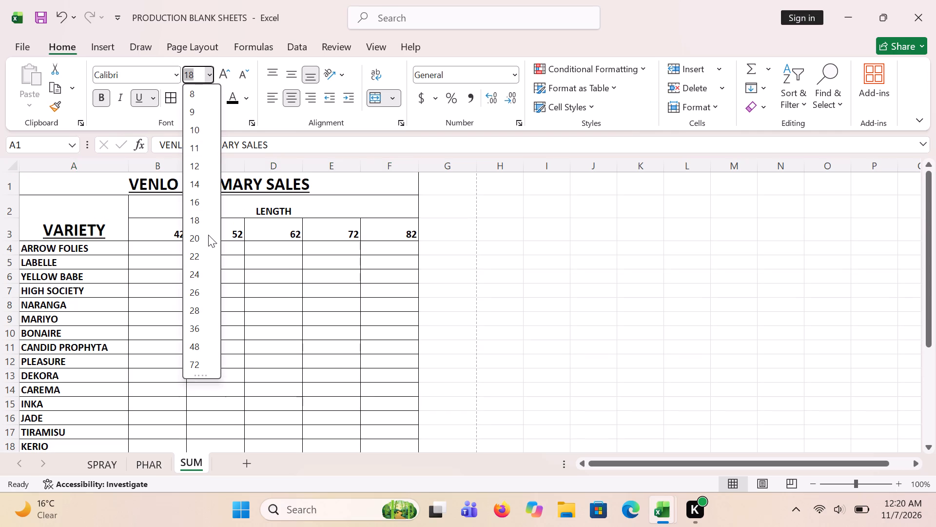
left_click(208, 237)
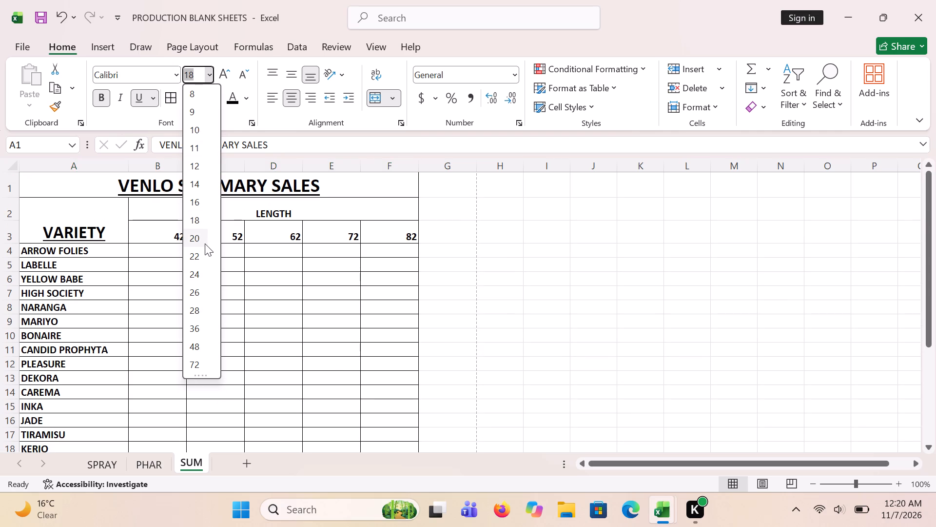
left_click(203, 241)
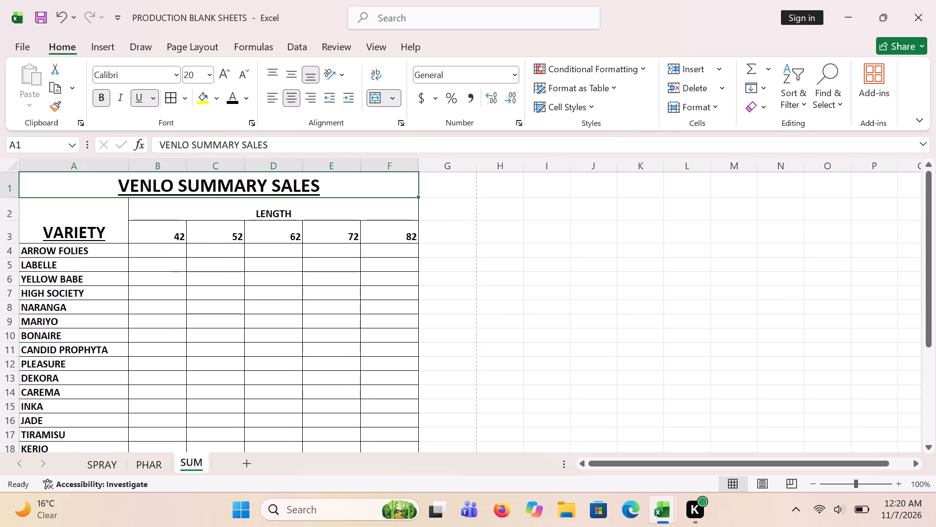
left_click(186, 332)
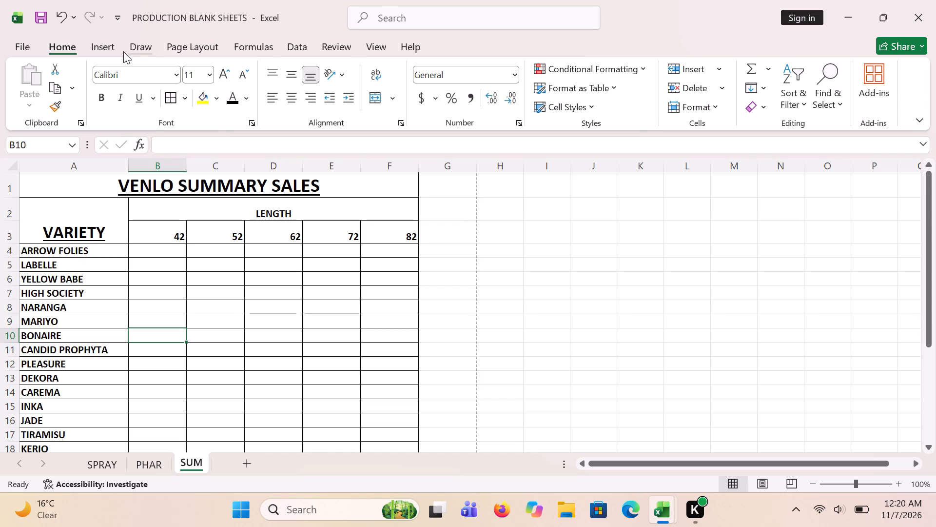
left_click(42, 18)
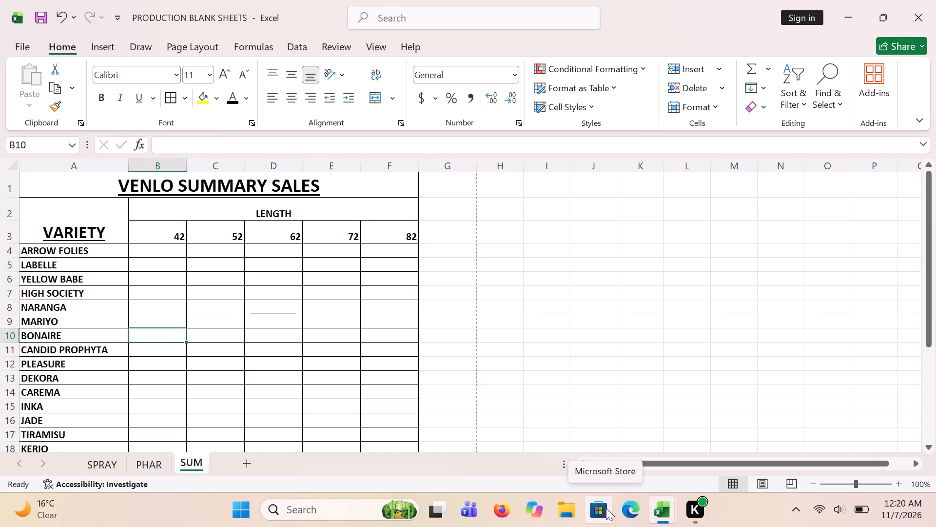
Check the SUM sheet's print preview again and widen columns B to F equally to about 13.
key("ctrl+p")
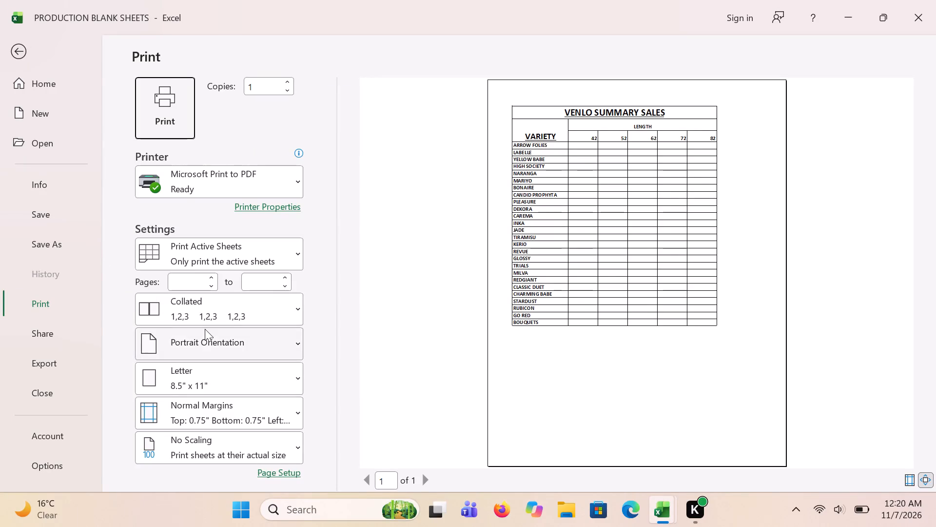
key("Escape")
left_click(338, 348)
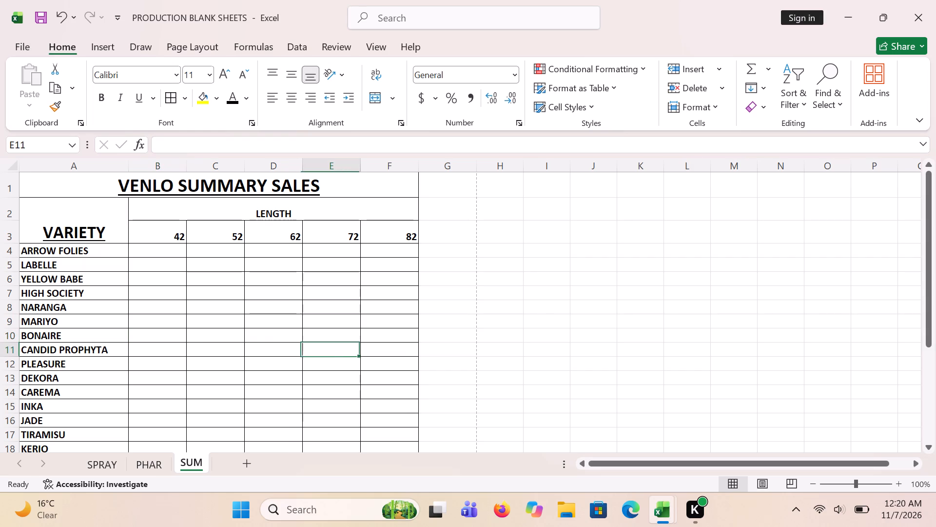
left_click_drag(155, 168, 377, 167)
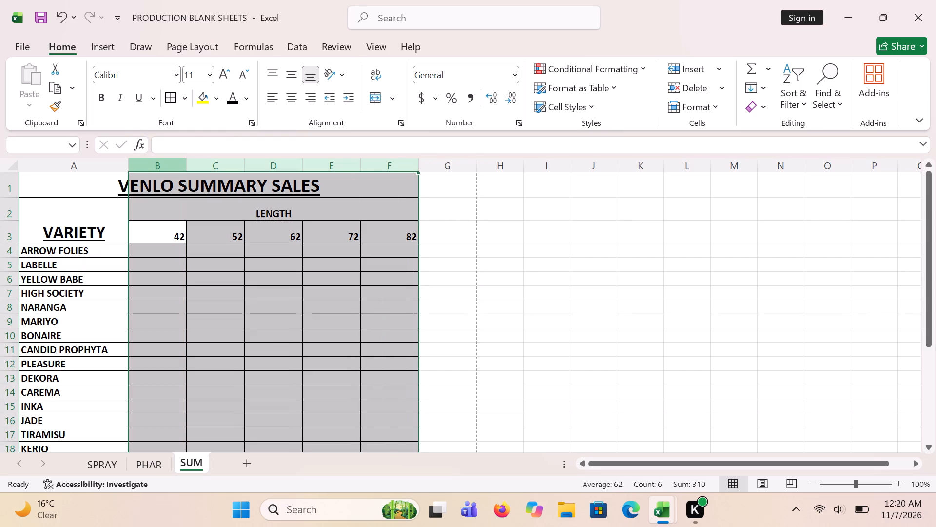
left_click_drag(416, 169, 429, 167)
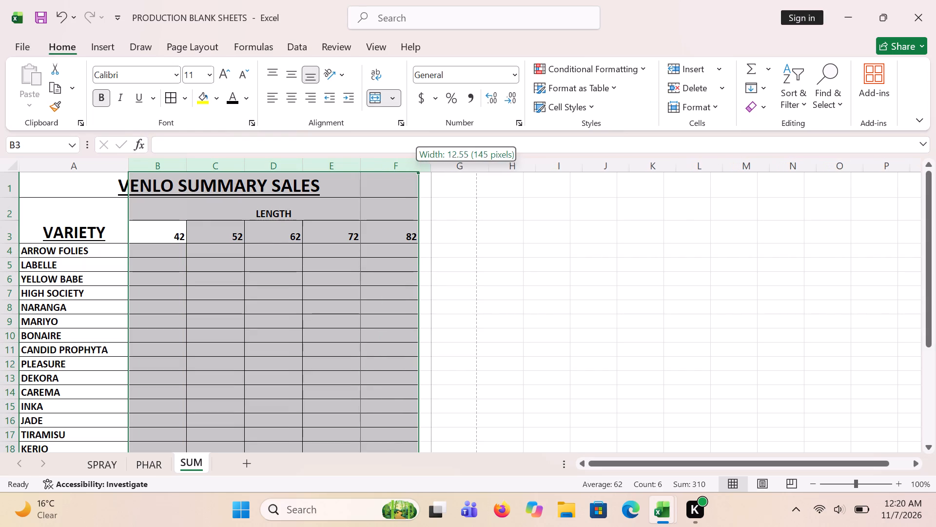
left_click_drag(429, 167, 429, 167)
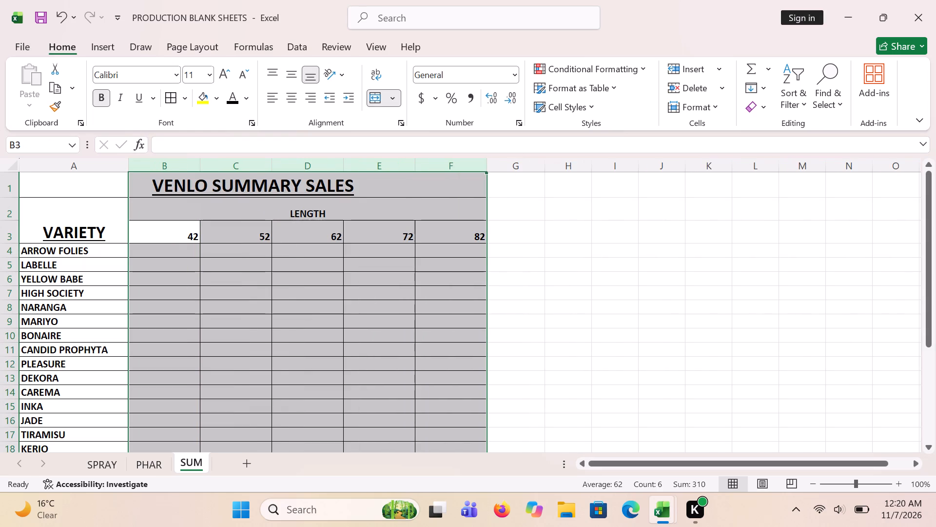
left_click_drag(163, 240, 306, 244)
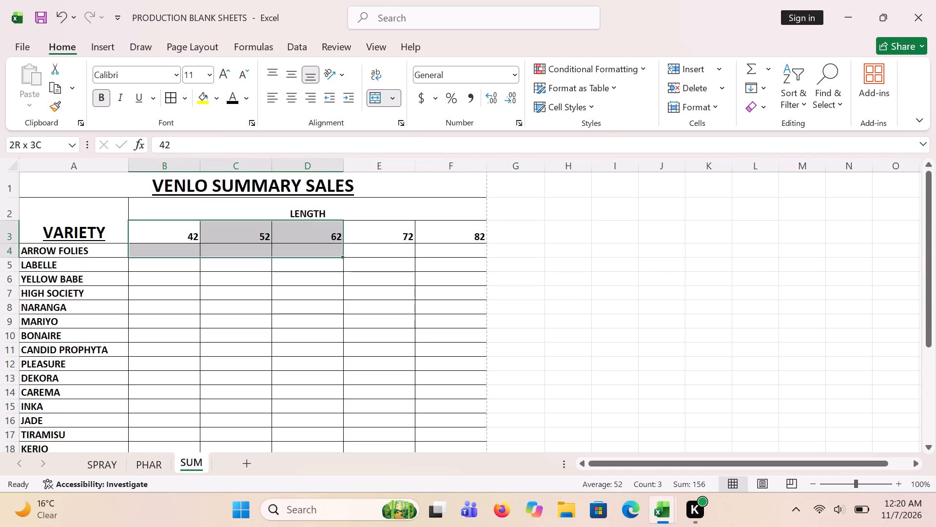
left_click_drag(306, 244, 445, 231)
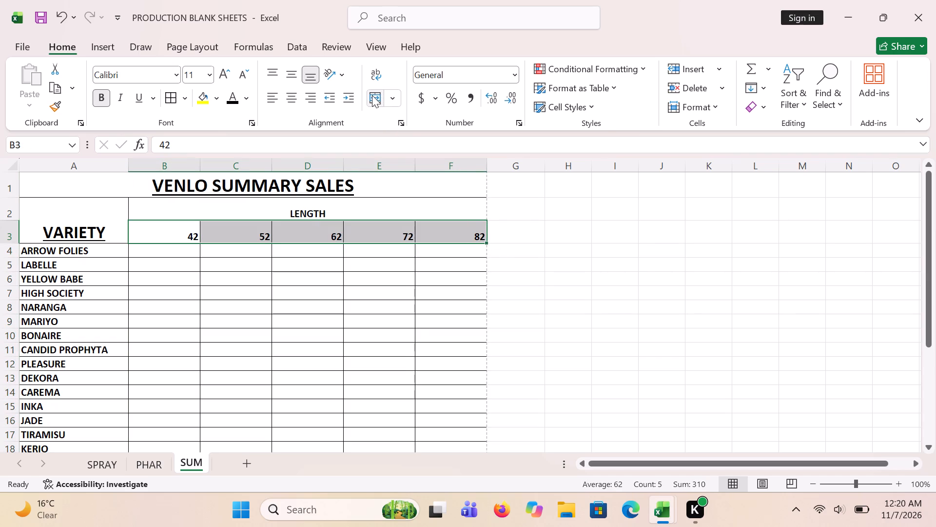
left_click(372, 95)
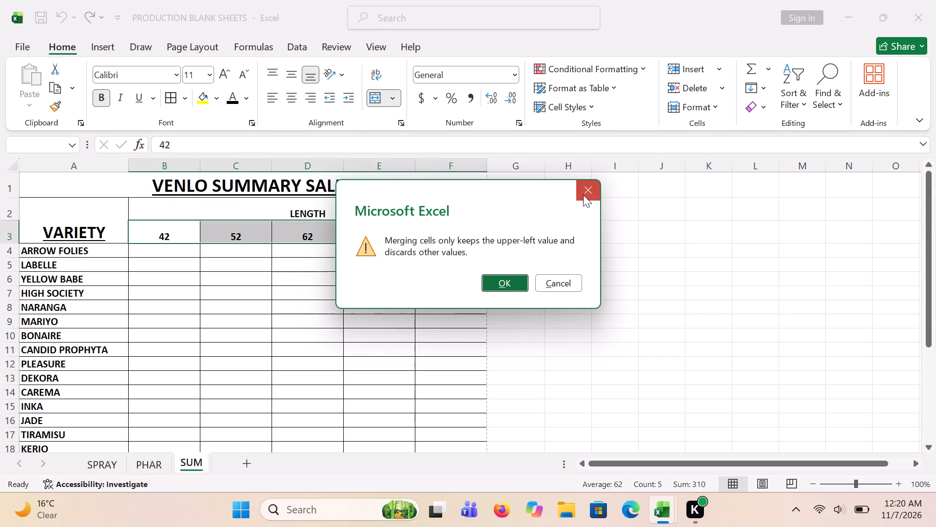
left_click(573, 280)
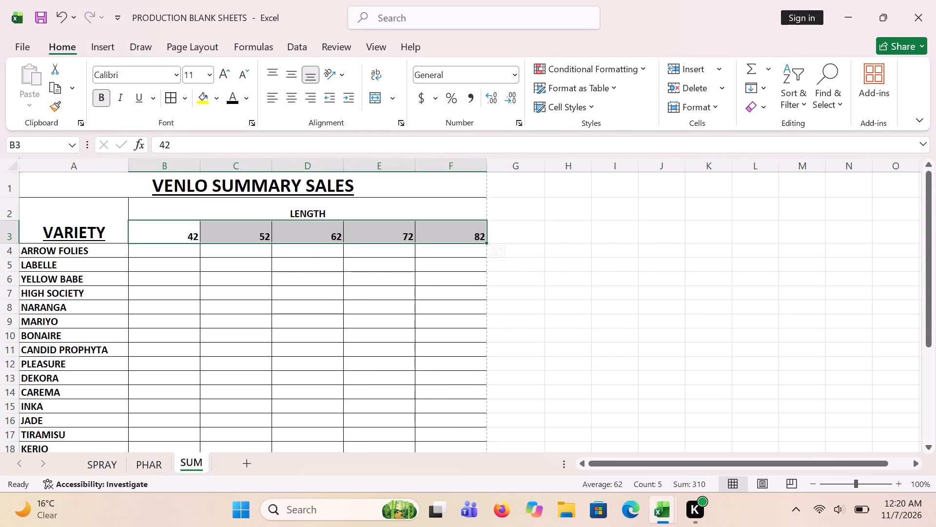
Centre the length headings 42 to 82 in B3:F3 both vertically and horizontally, and save the workbook.
left_click(175, 228)
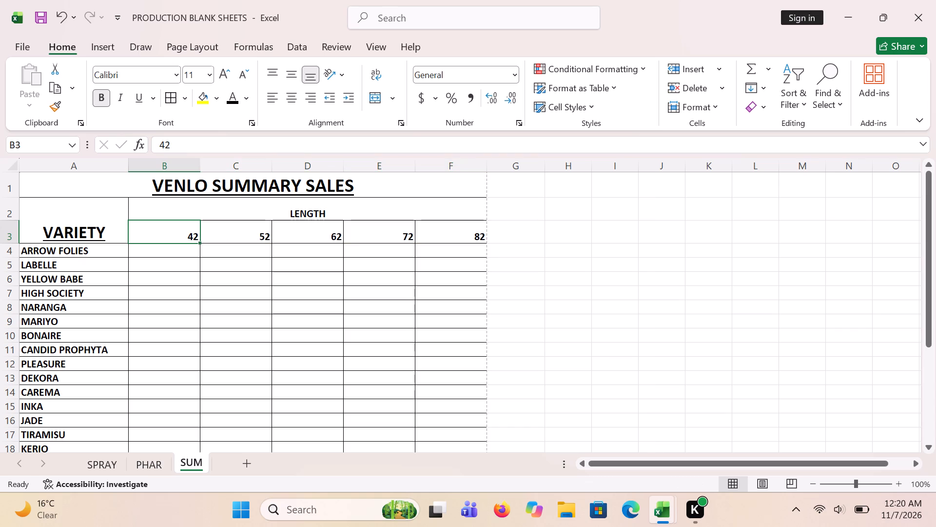
left_click_drag(181, 229, 301, 229)
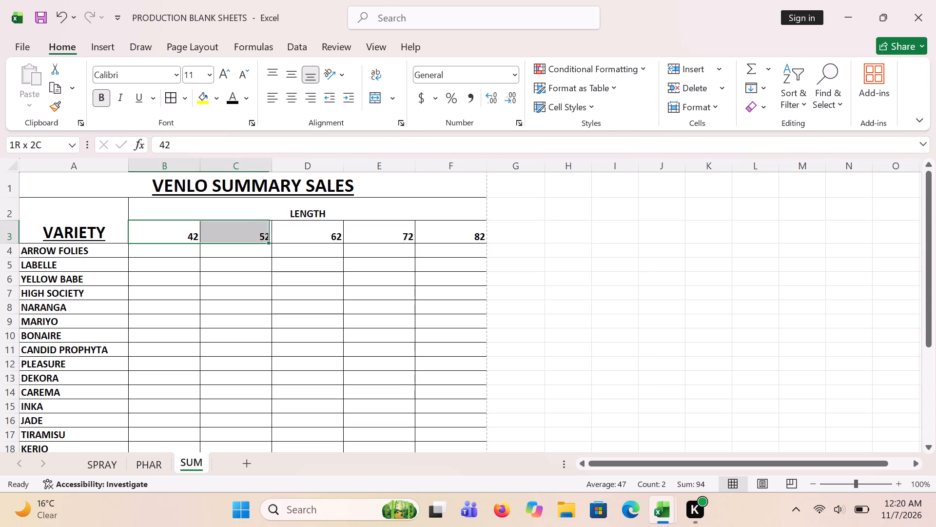
left_click_drag(301, 229, 455, 223)
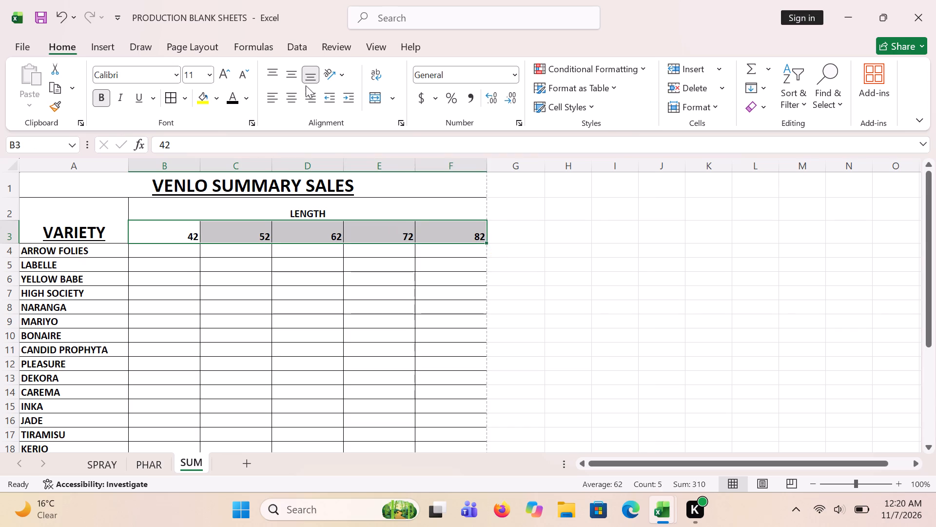
left_click(292, 72)
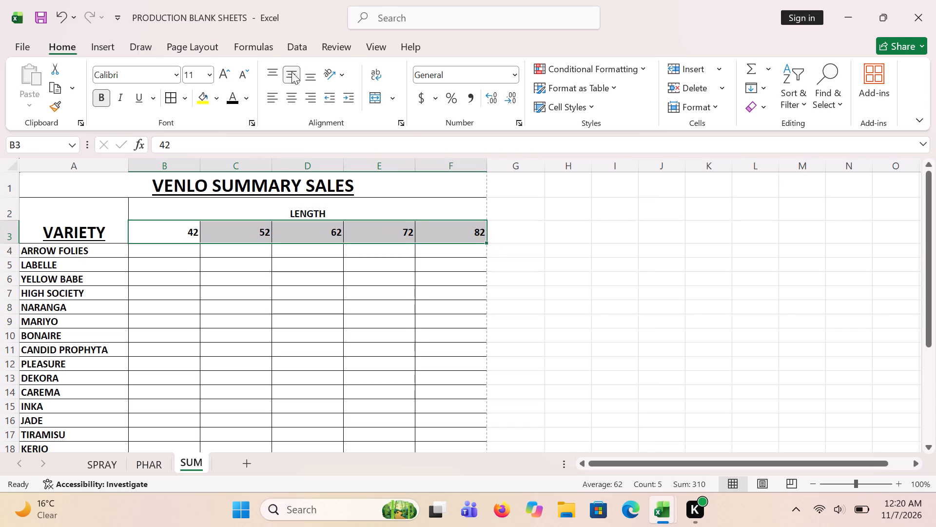
left_click(292, 102)
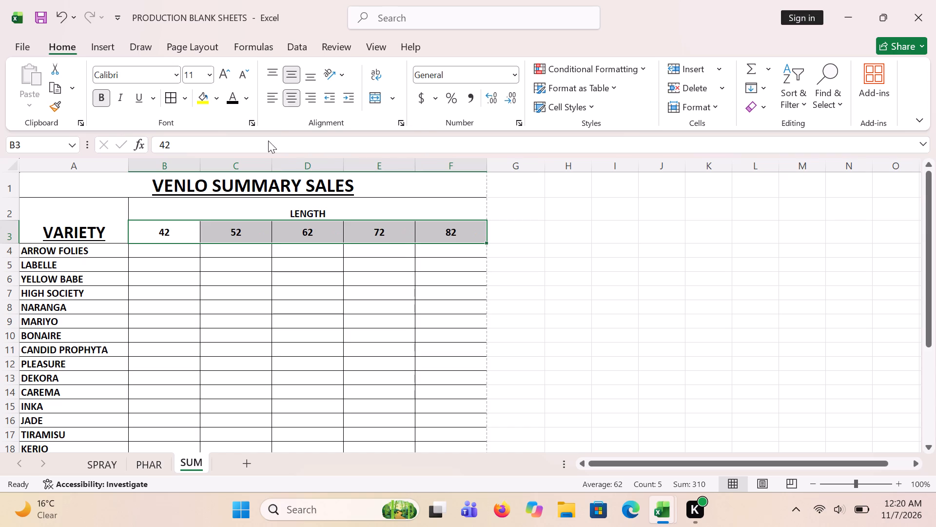
left_click(264, 356)
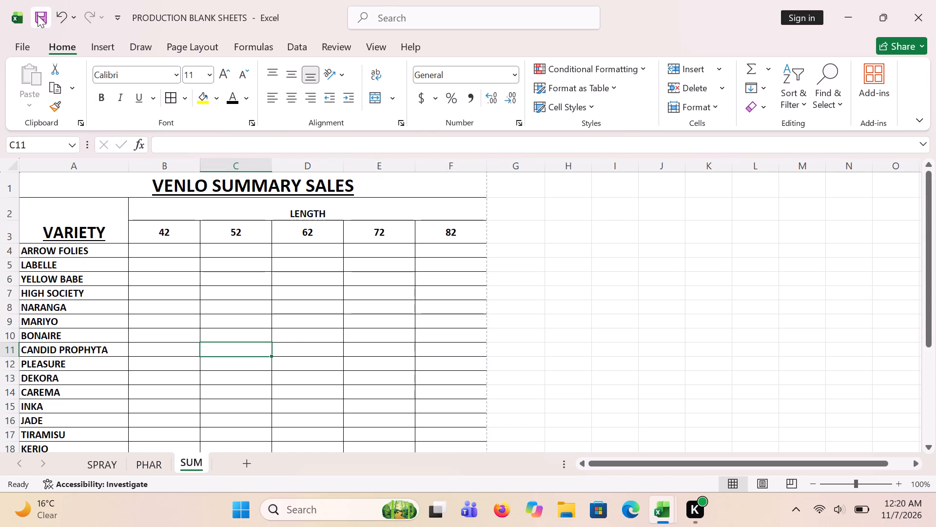
left_click(38, 15)
Check the SUM sheet's print preview and save the workbook again.
key("ctrl+p")
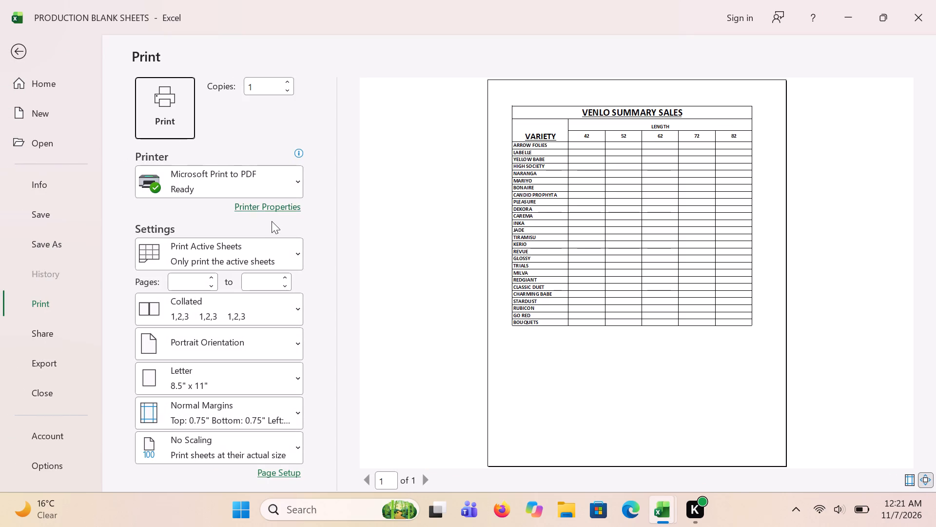
key("Escape")
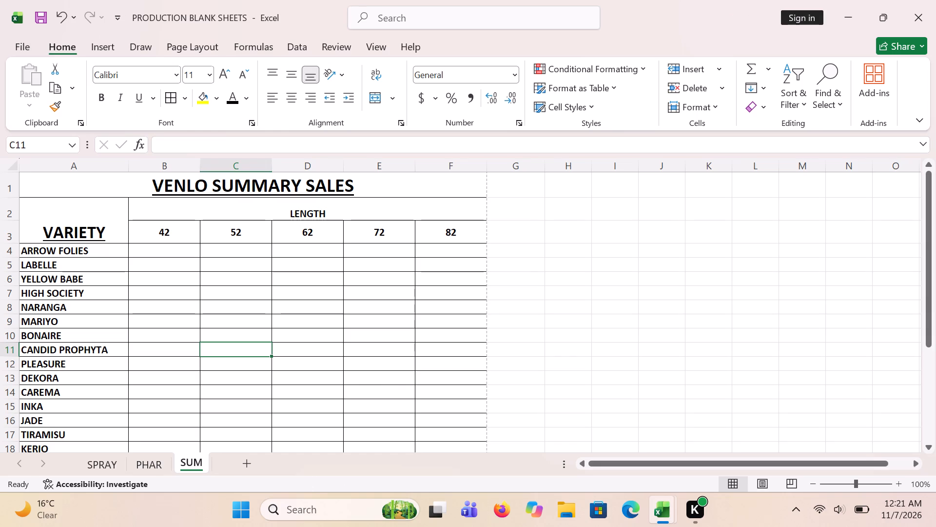
left_click(392, 311)
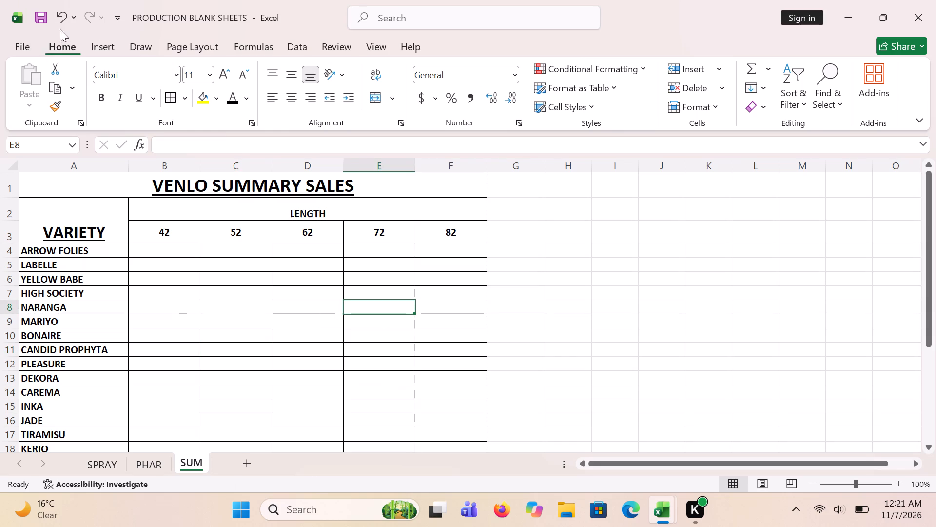
left_click(38, 17)
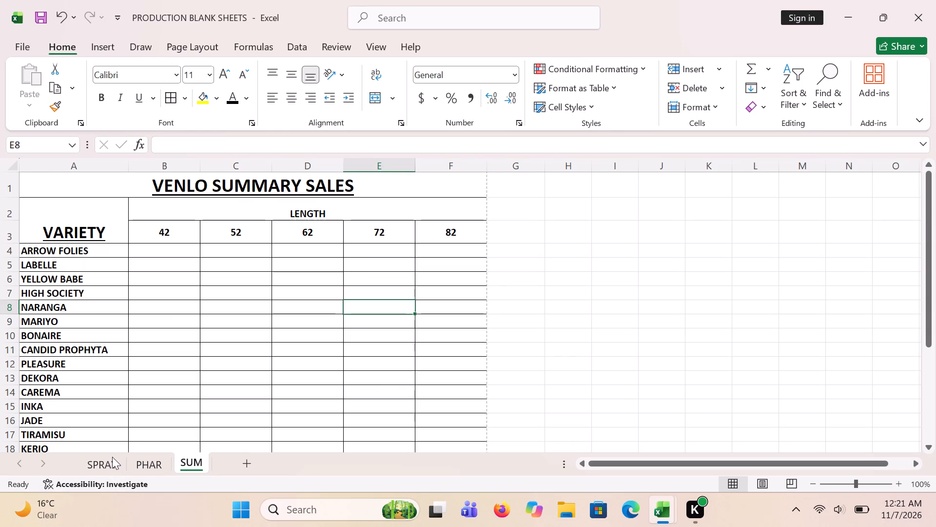
Review the SPRAY sheet's table up to its title, and the SUM sheet's table down to its last variety row.
left_click(113, 464)
scroll(162, 467, "up", 2)
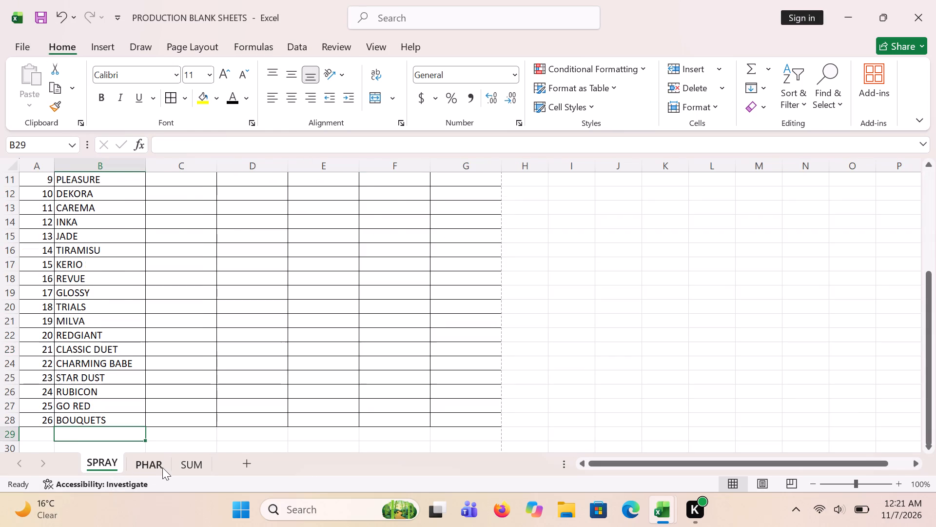
scroll(162, 467, "up", 6)
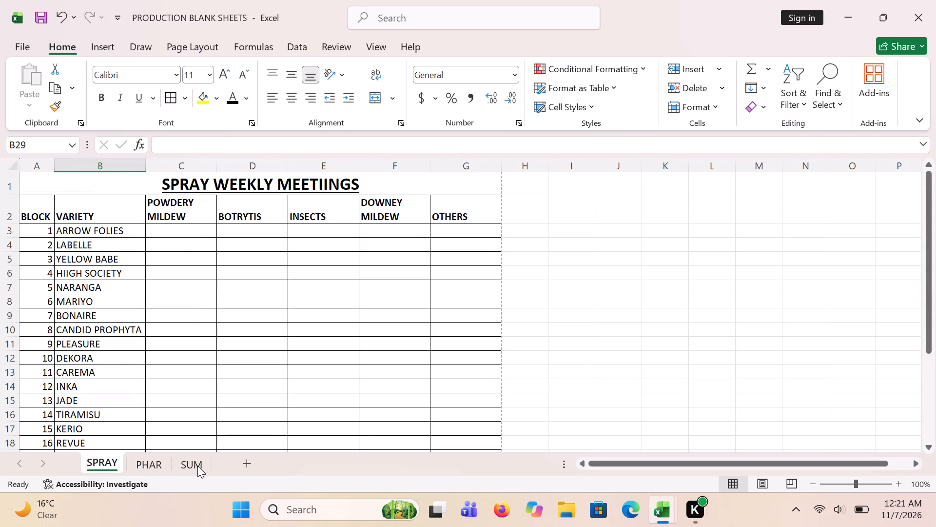
left_click(197, 465)
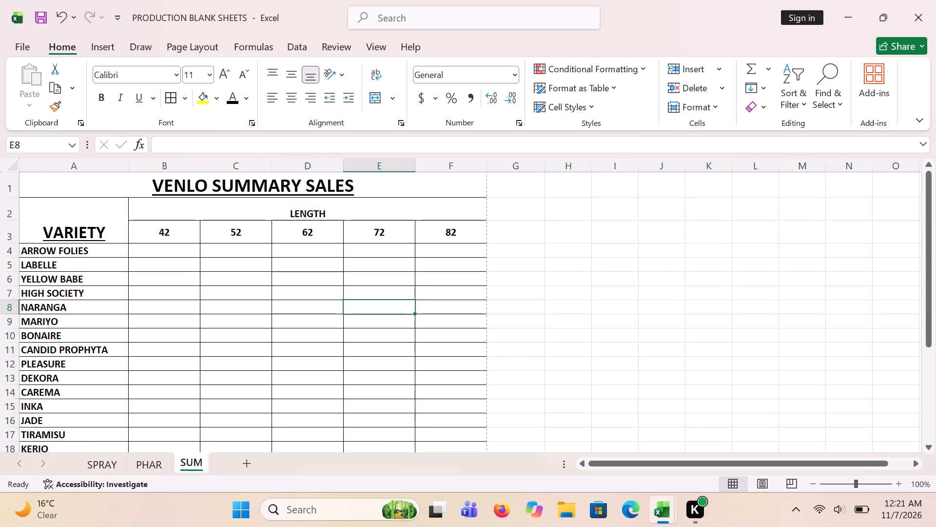
scroll(198, 376, "down", 5)
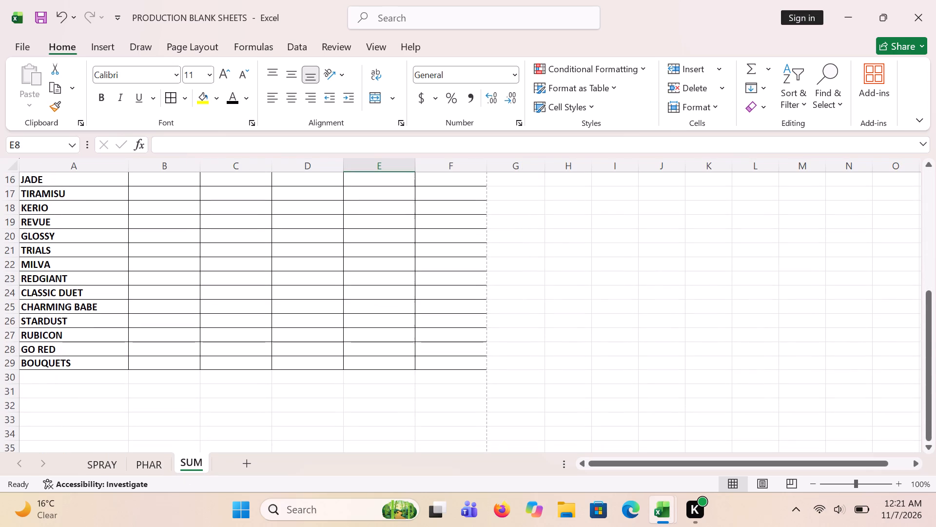
scroll(197, 372, "up", 5)
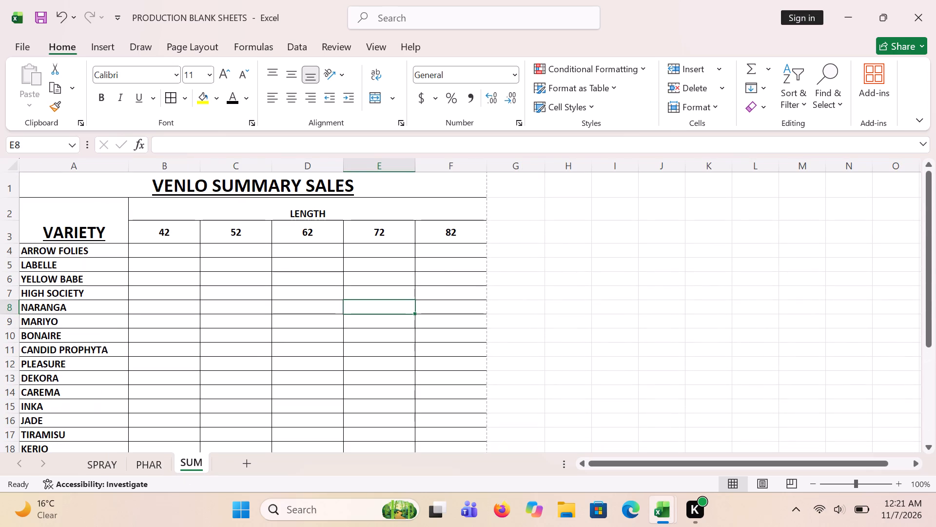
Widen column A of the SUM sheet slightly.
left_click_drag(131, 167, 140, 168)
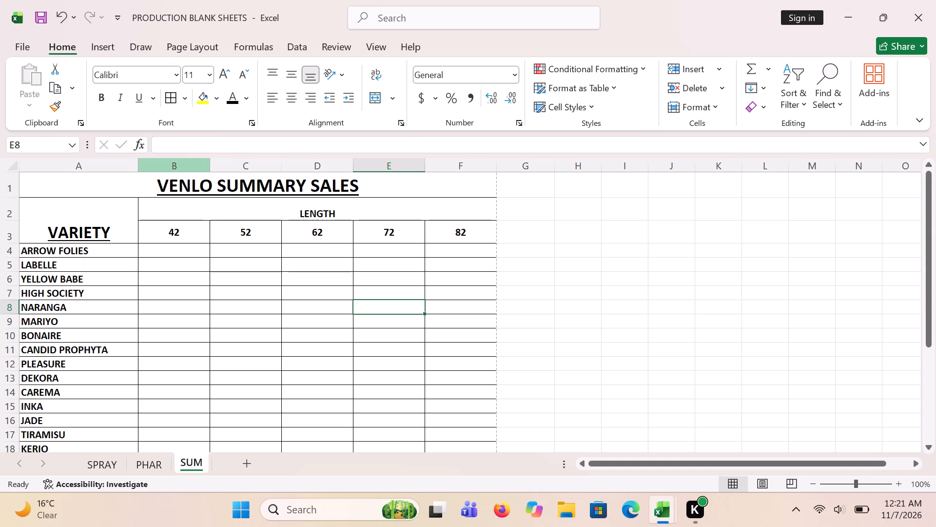
Widen columns B to F of the SUM sheet equally by a small amount.
left_click_drag(178, 161, 435, 168)
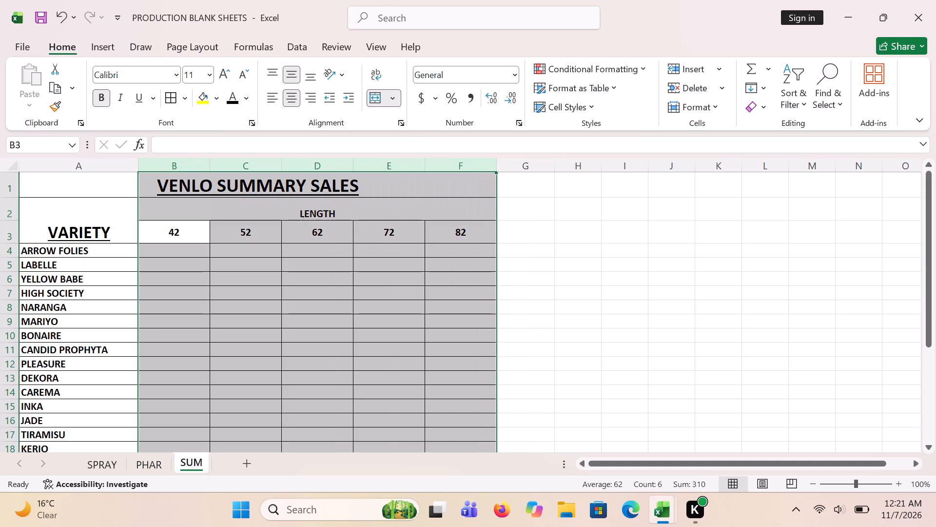
left_click_drag(494, 167, 502, 167)
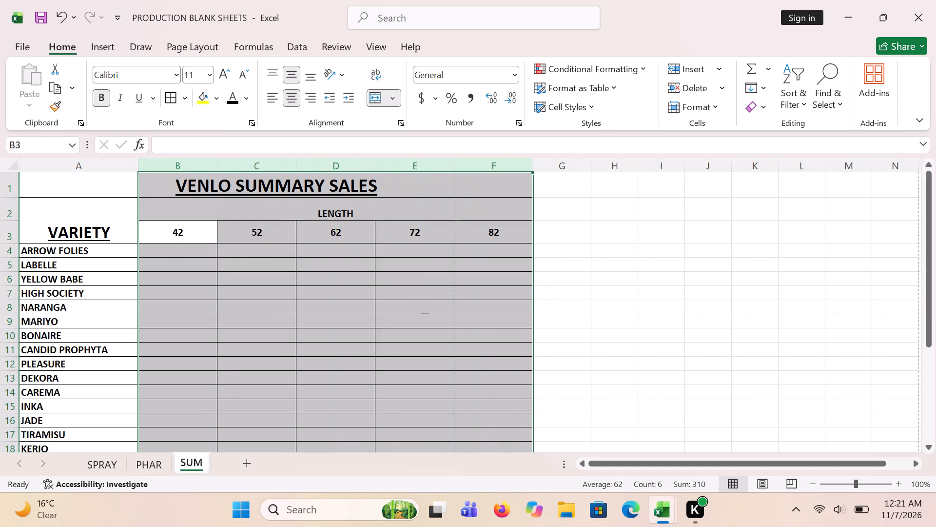
left_click(531, 166)
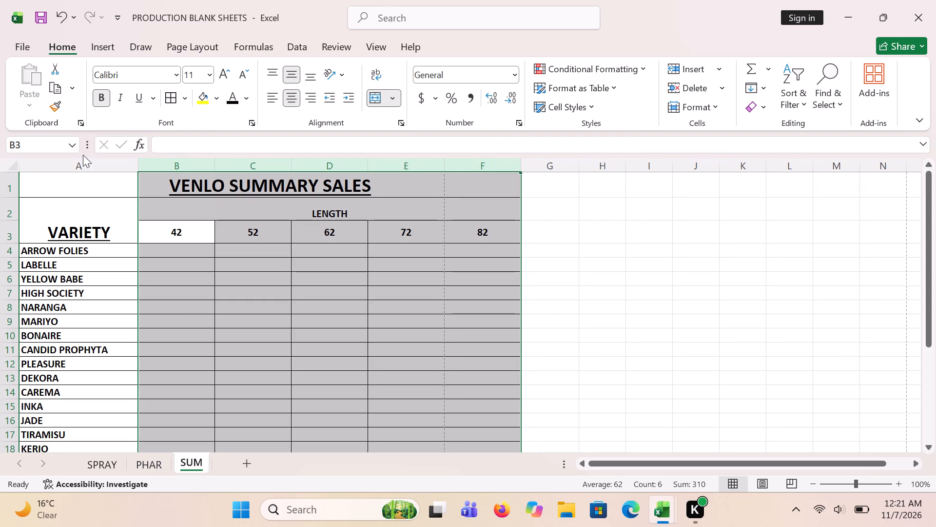
Narrow column A of the SUM sheet until columns A to F fit within one printed page width, and save the workbook.
left_click(109, 242)
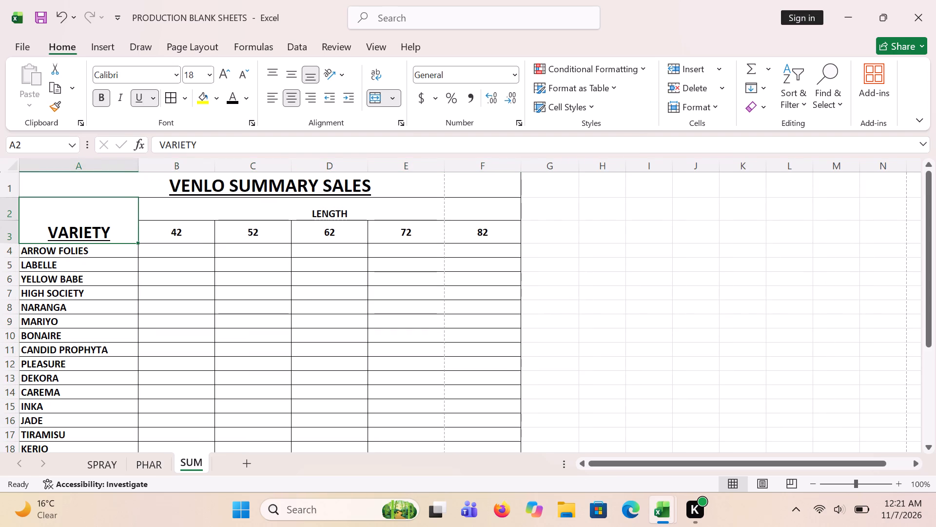
left_click_drag(137, 168, 128, 169)
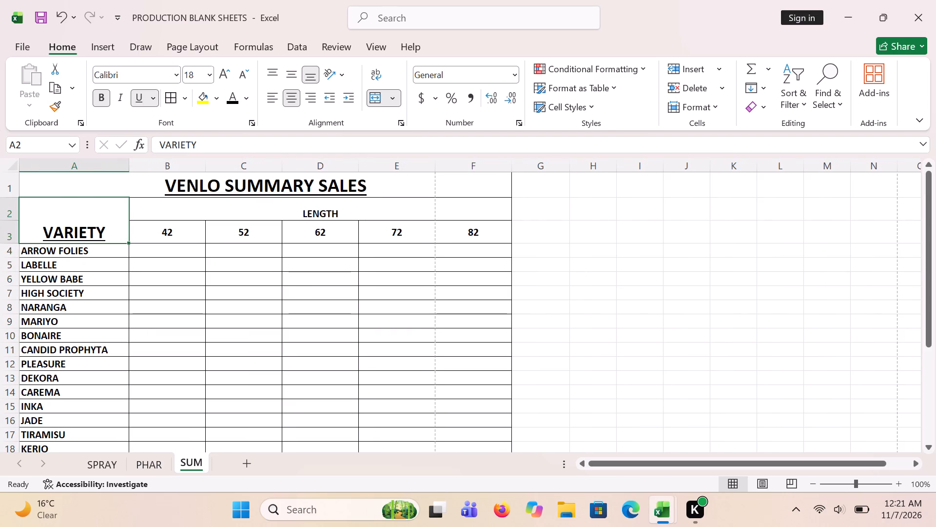
scroll(126, 223, "down", 7)
scroll(126, 223, "up", 3)
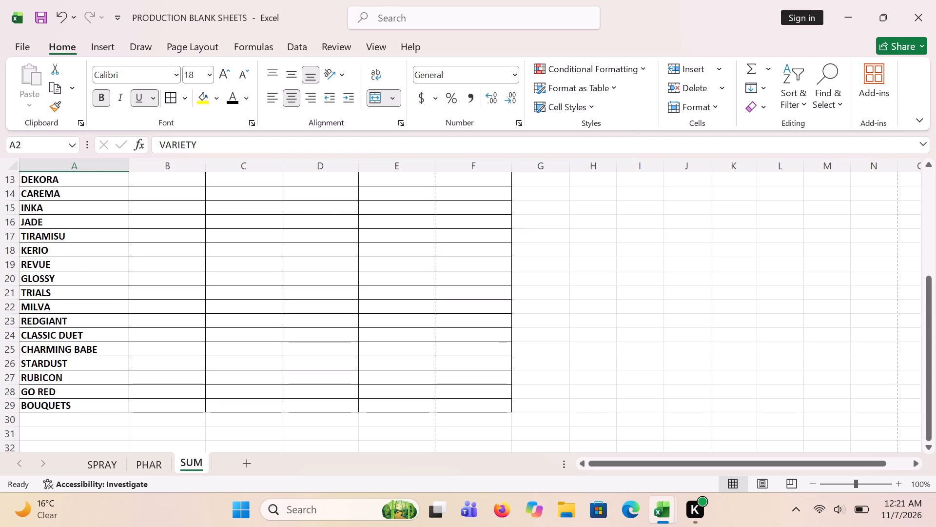
scroll(126, 223, "up", 8)
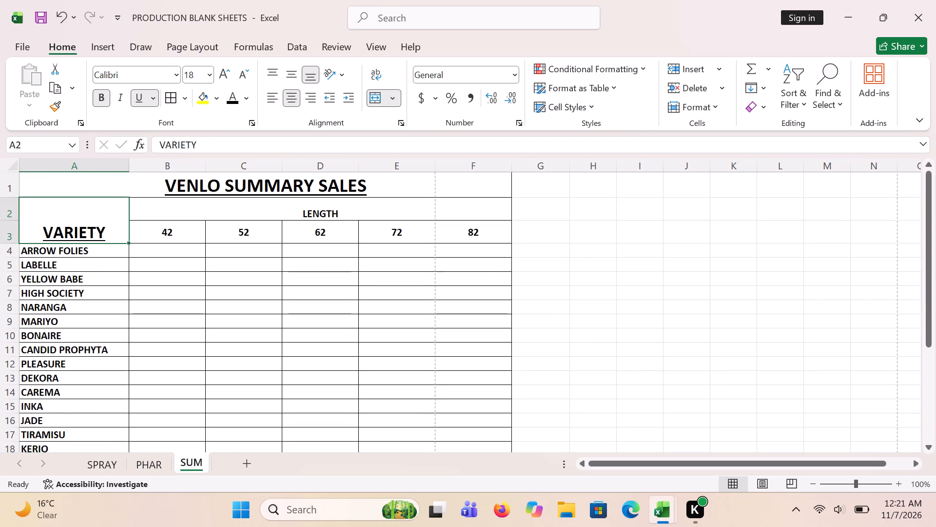
left_click(126, 164)
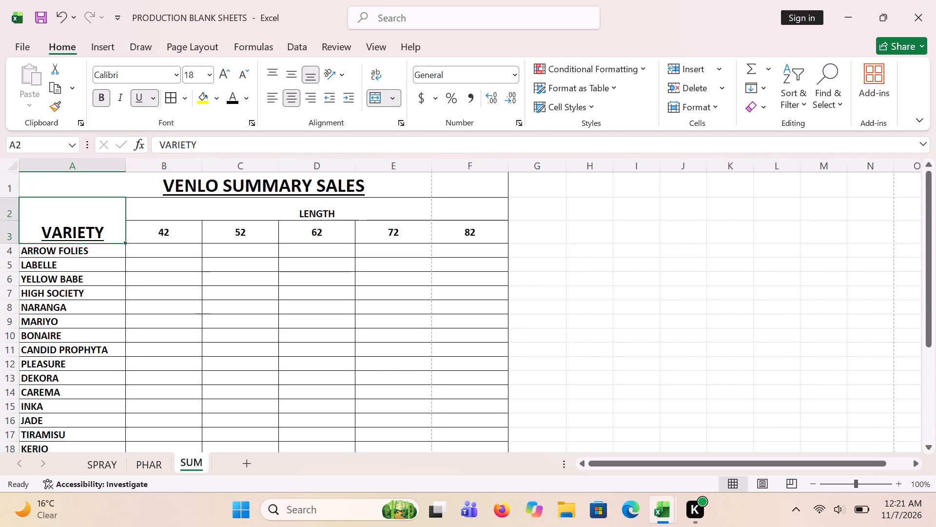
left_click(123, 165)
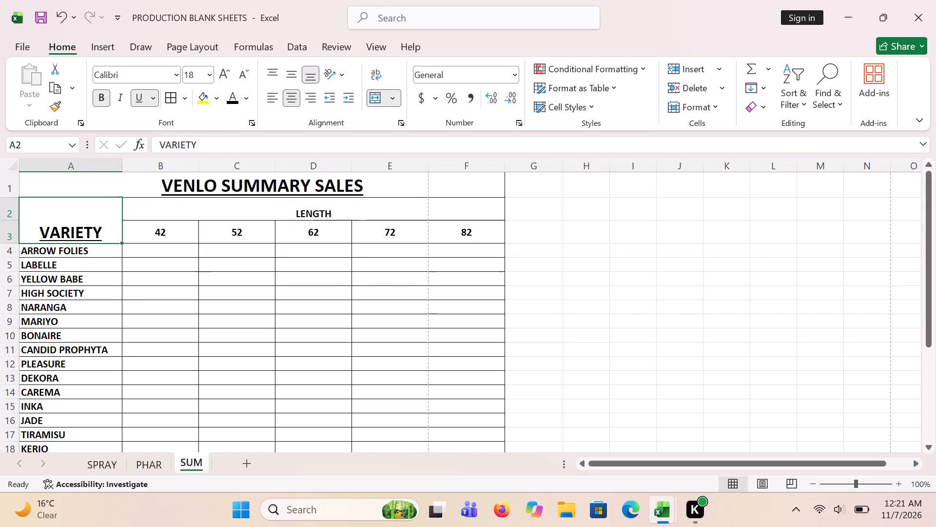
left_click_drag(122, 168, 118, 167)
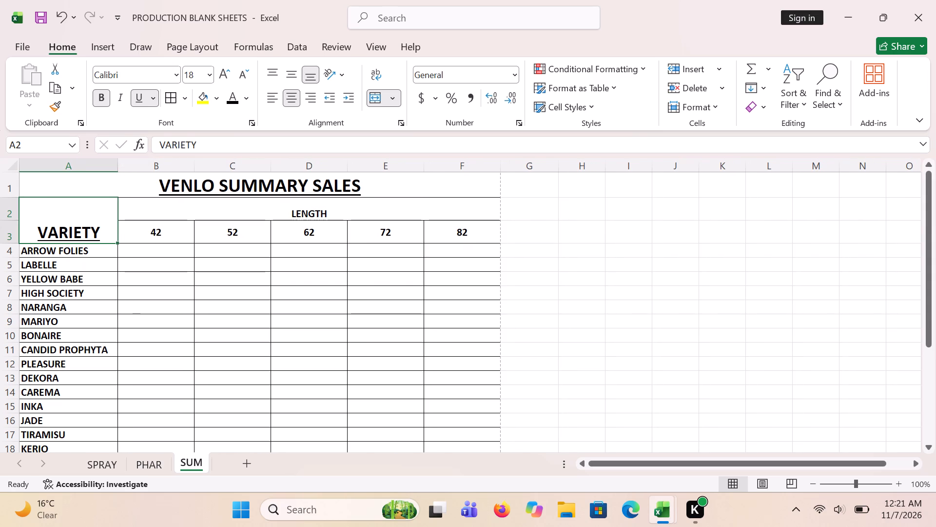
scroll(180, 281, "down", 2)
scroll(180, 280, "up", 4)
scroll(136, 191, "up", 5)
left_click(38, 16)
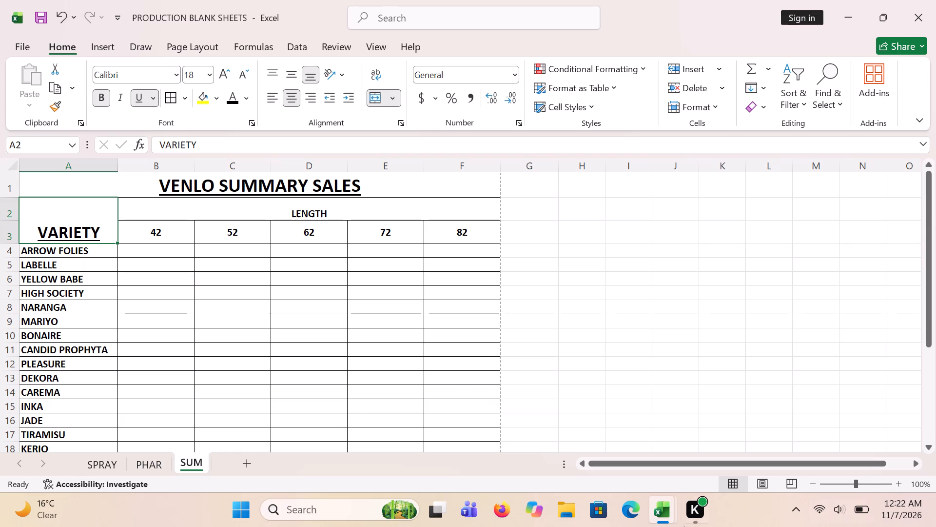
left_click(413, 388)
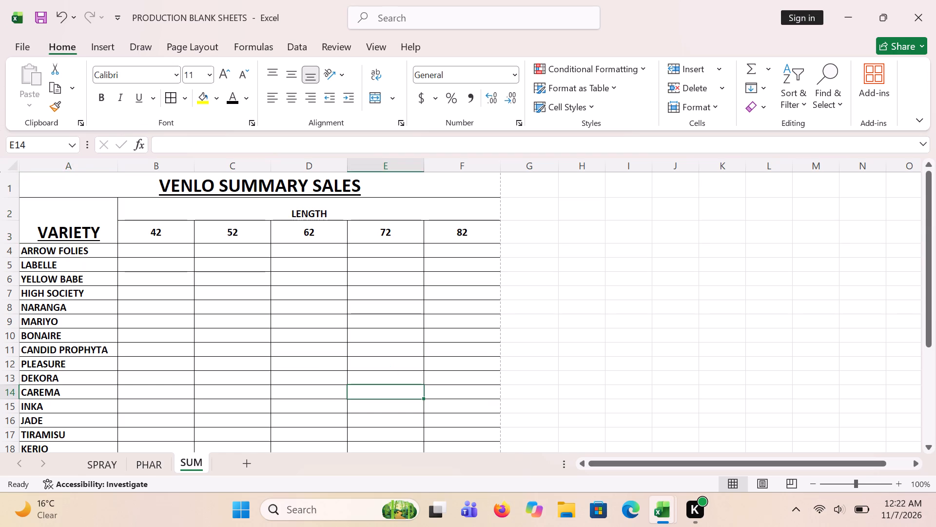
Review the SPRAY sheet's variety rows and the PHAR sheet's table, and return to the SUM sheet.
right_click_drag(196, 462, 201, 454)
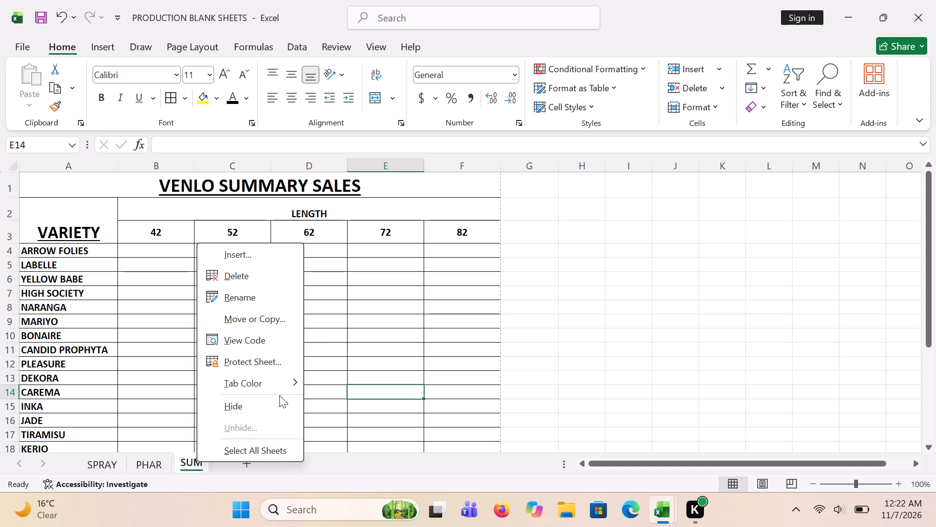
left_click(557, 319)
left_click(116, 462)
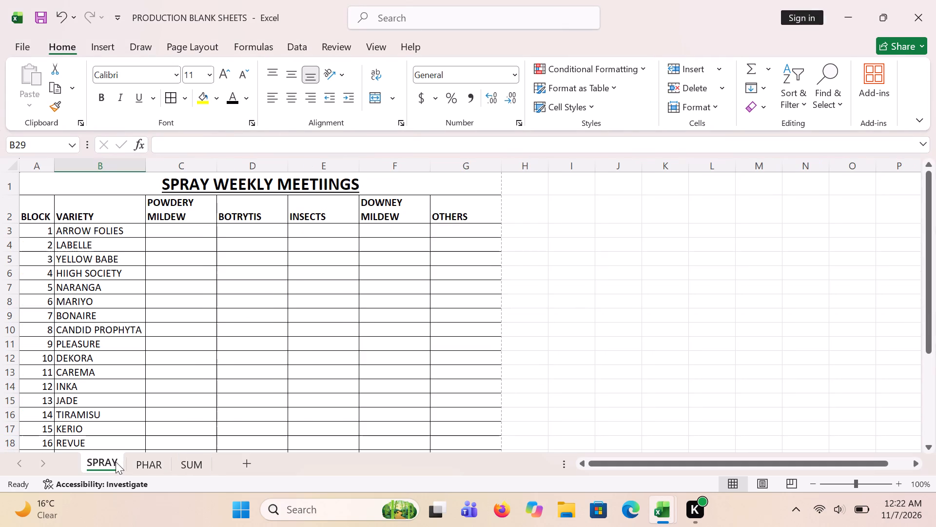
scroll(157, 409, "down", 3)
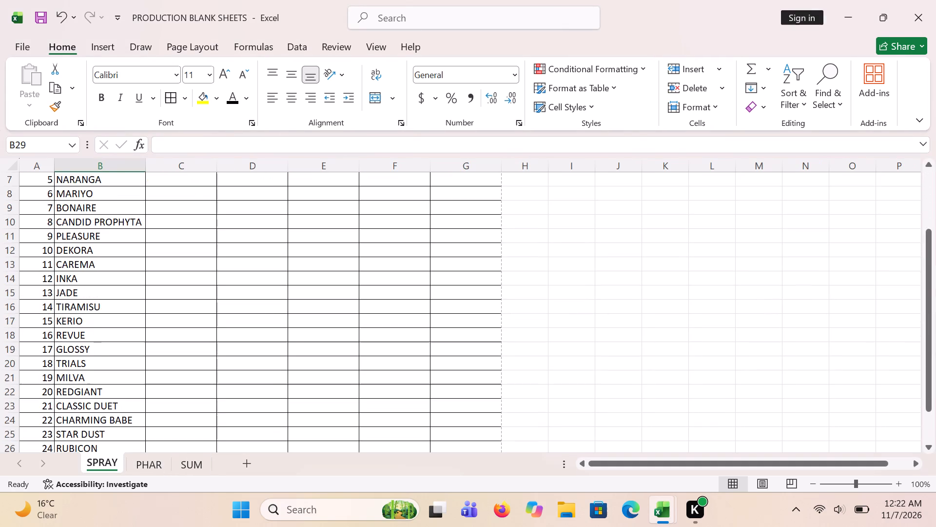
scroll(157, 409, "down", 2)
left_click(152, 466)
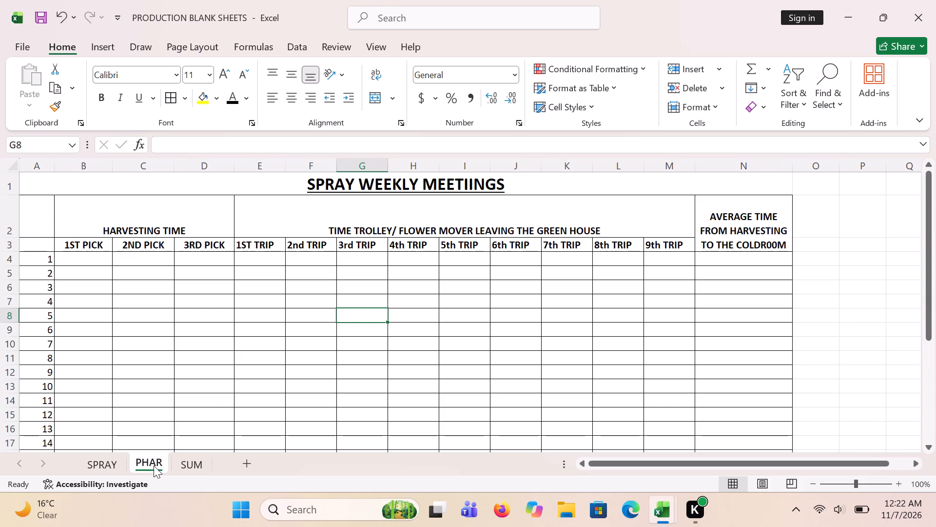
left_click(194, 426)
left_click(190, 468)
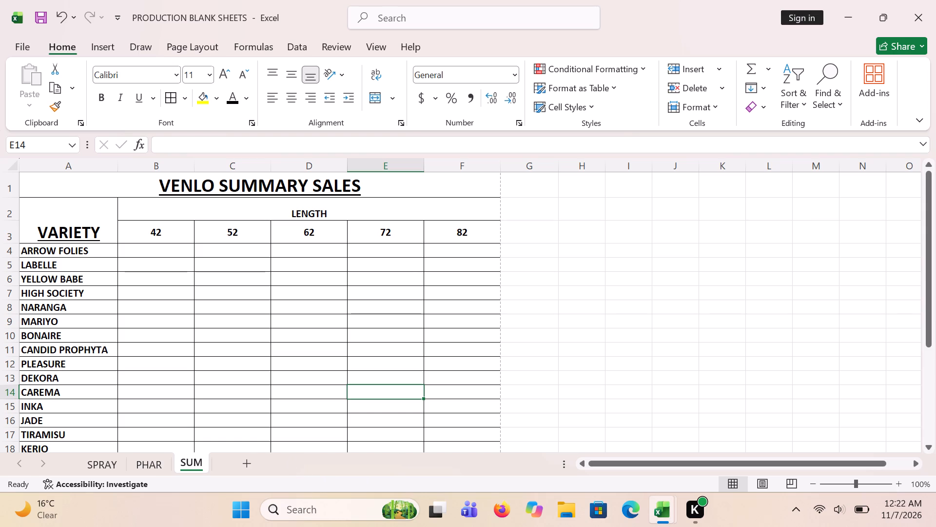
Save the workbook.
left_click(40, 17)
Check each length heading in row 3 of the SUM sheet, from column B across to column F.
left_click(156, 231)
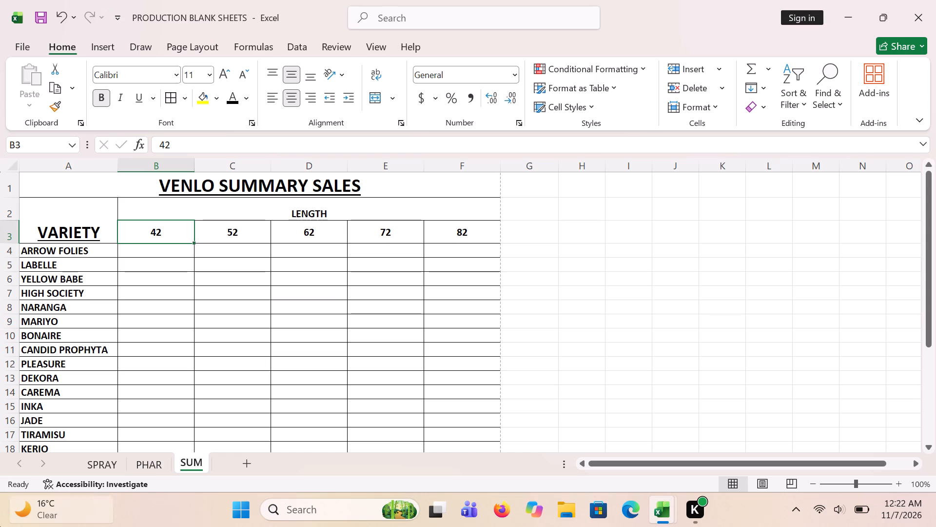
key("Right")
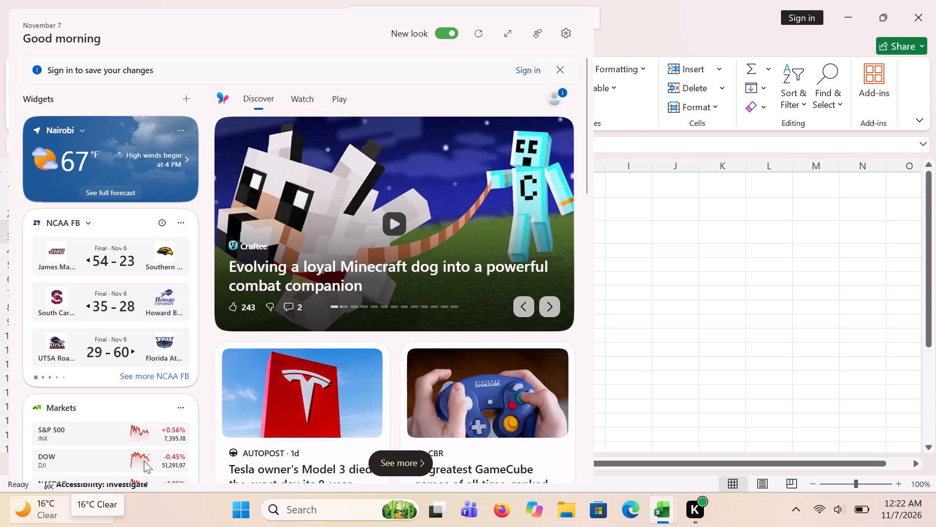
key("Escape")
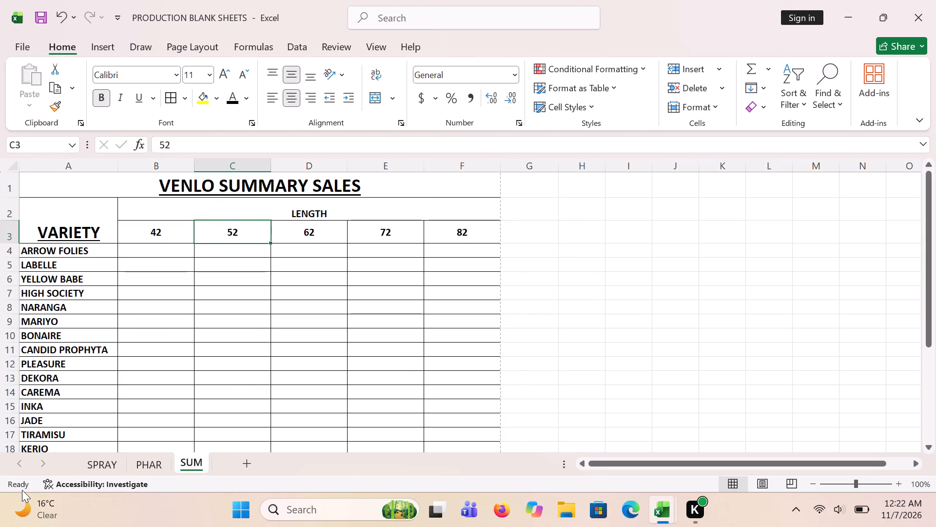
key("Left")
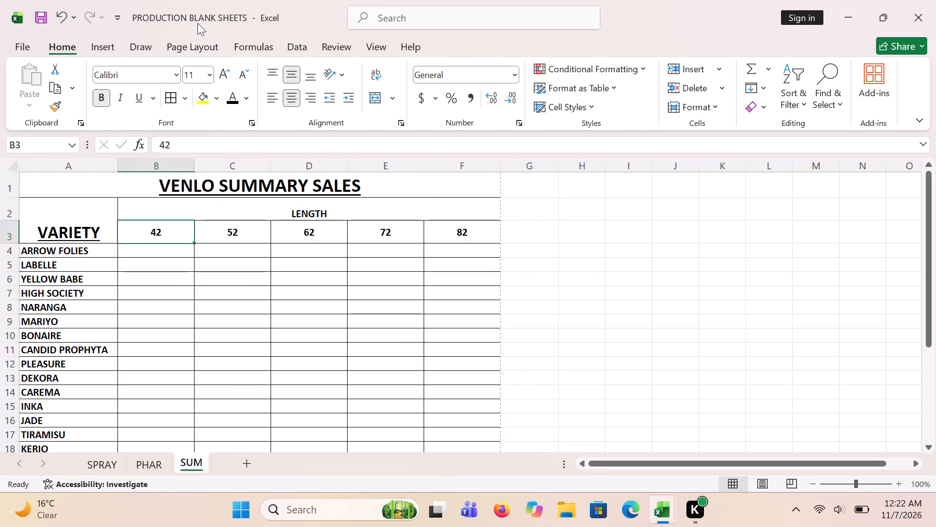
key("Right")
key("Right")
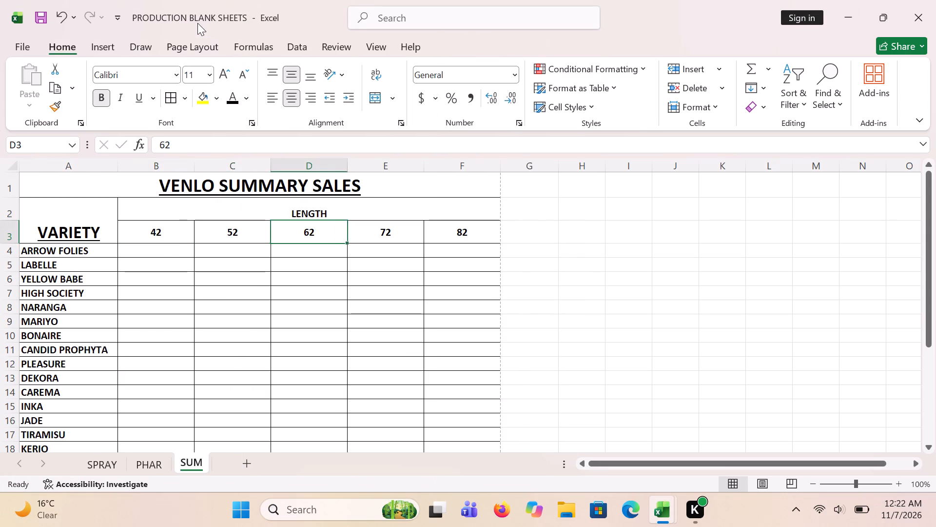
key("Right")
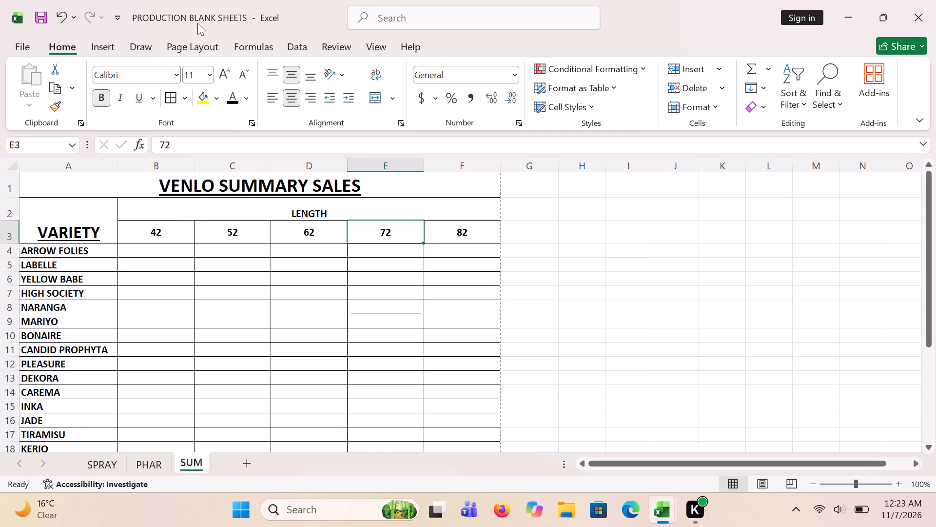
key("Right")
right_click_drag(935, 0, 929, 0)
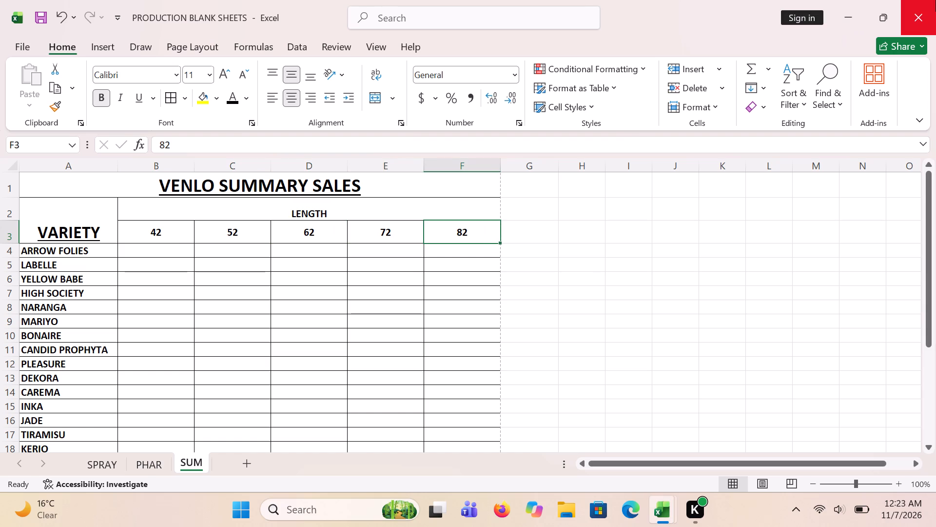
left_click(574, 349)
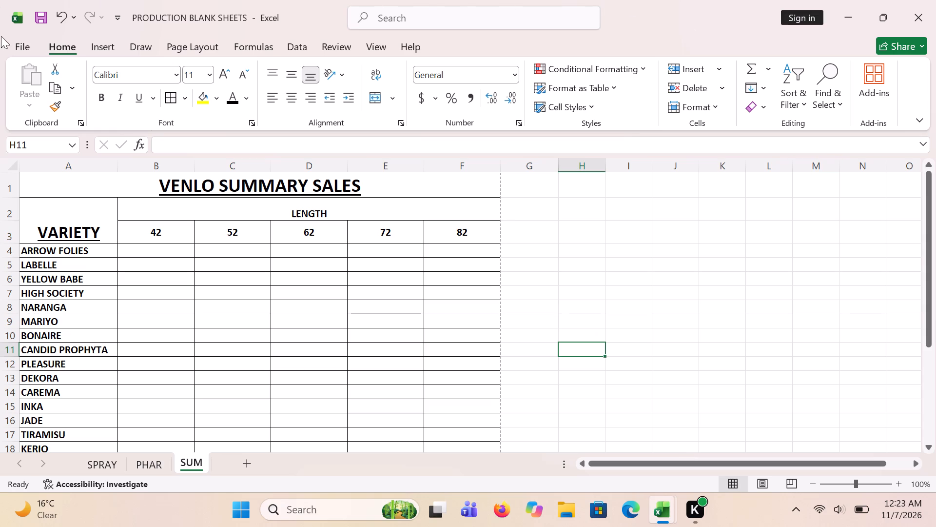
Save the workbook again after checking the SUM sheet's headings.
left_click(37, 15)
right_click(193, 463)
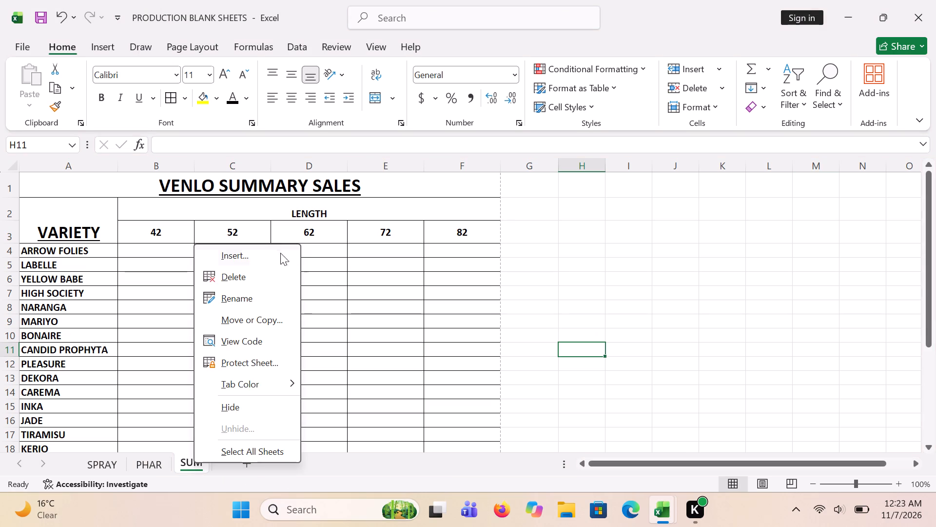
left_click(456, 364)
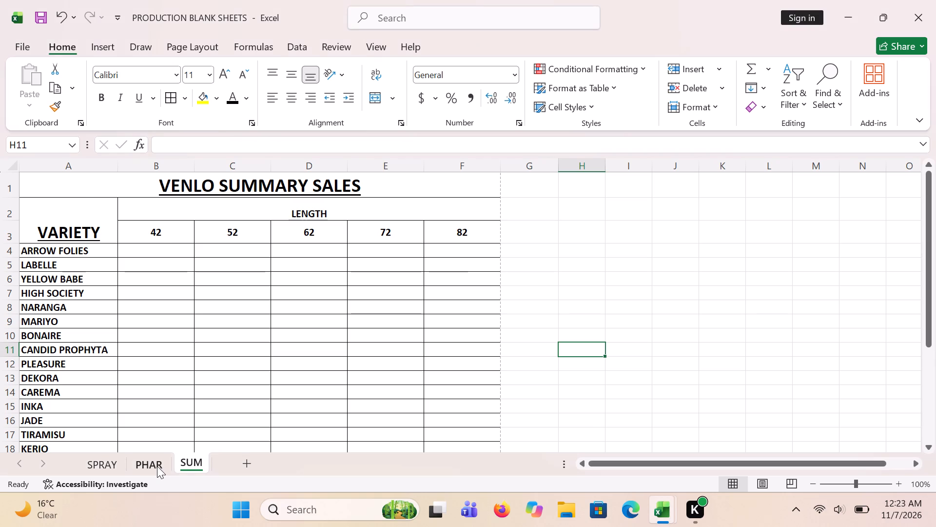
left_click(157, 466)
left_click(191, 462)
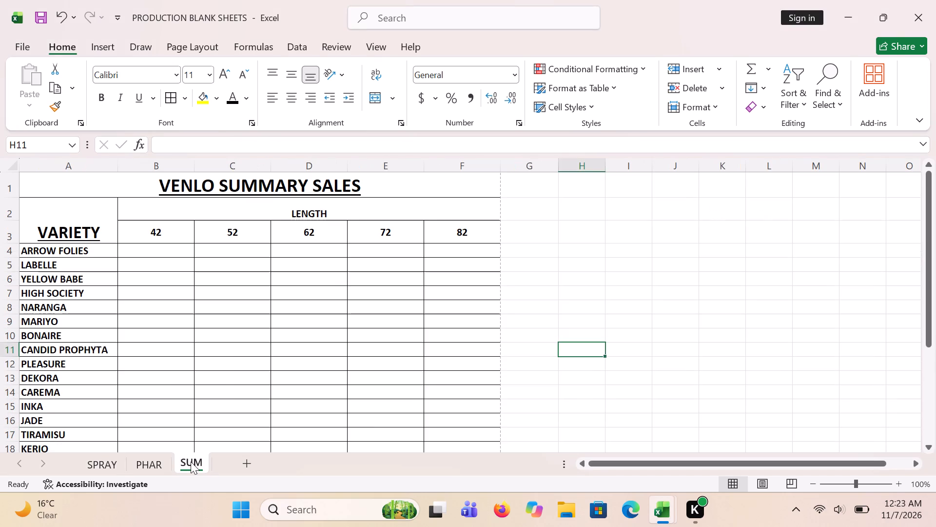
Insert a new blank worksheet and reorder the sheets so that SUM comes directly before it.
right_click(190, 461)
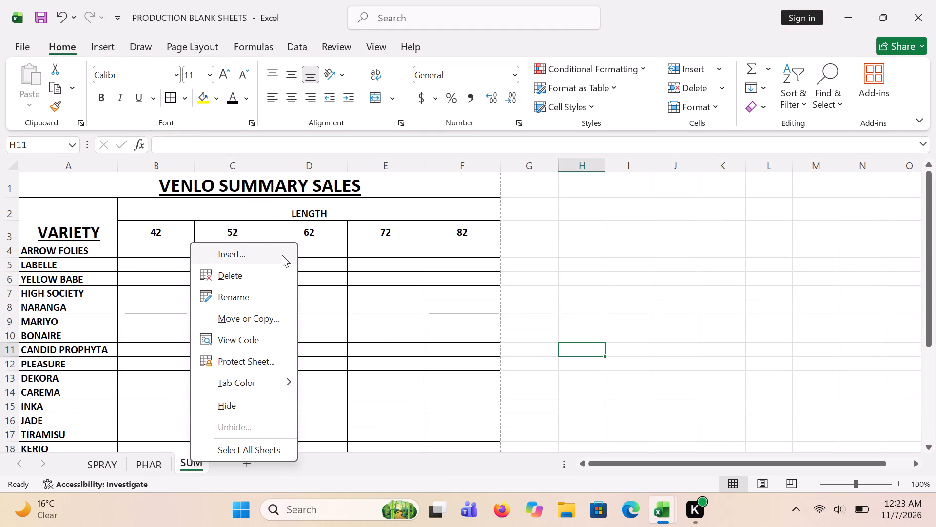
left_click(263, 250)
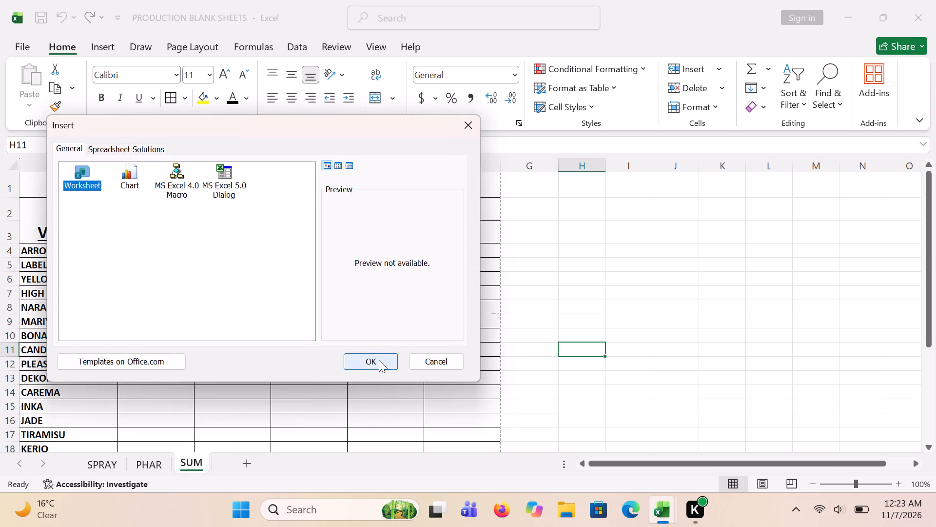
left_click(379, 360)
left_click_drag(236, 460, 236, 459)
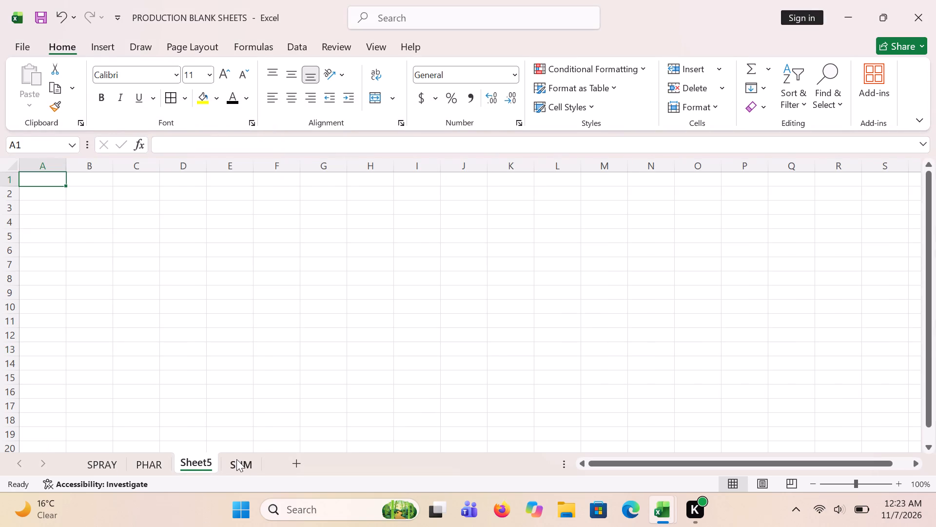
left_click_drag(236, 459, 200, 458)
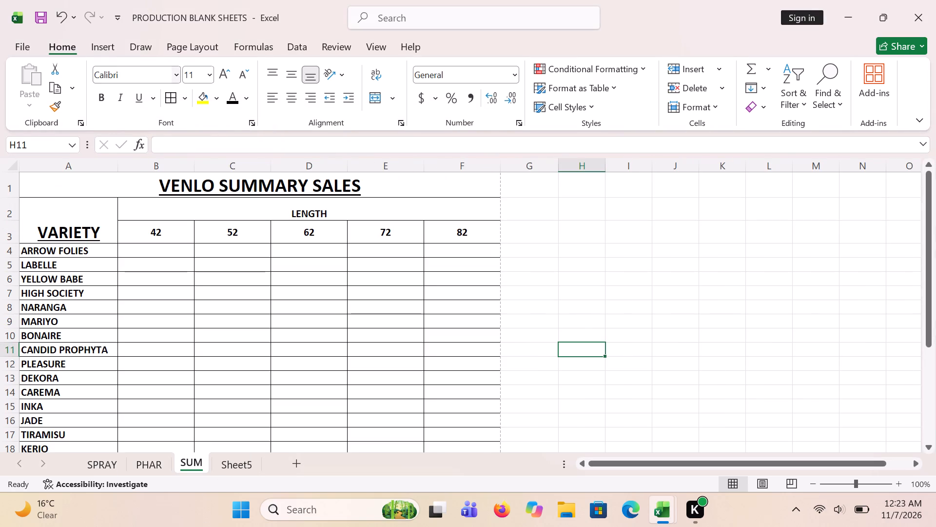
left_click(214, 244)
Enter the title PRODUCTION DAILY SUMMARY in cell A1 of the new blank sheet.
left_click(241, 465)
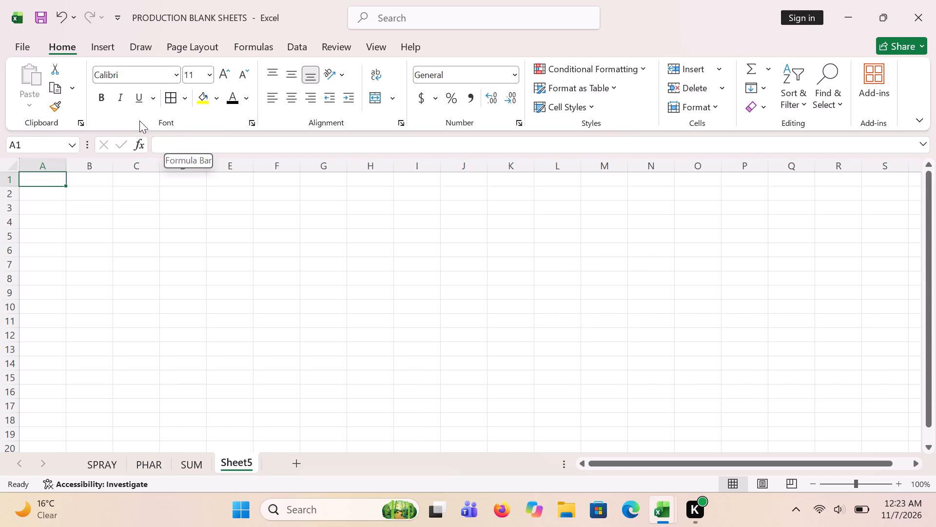
left_click(133, 286)
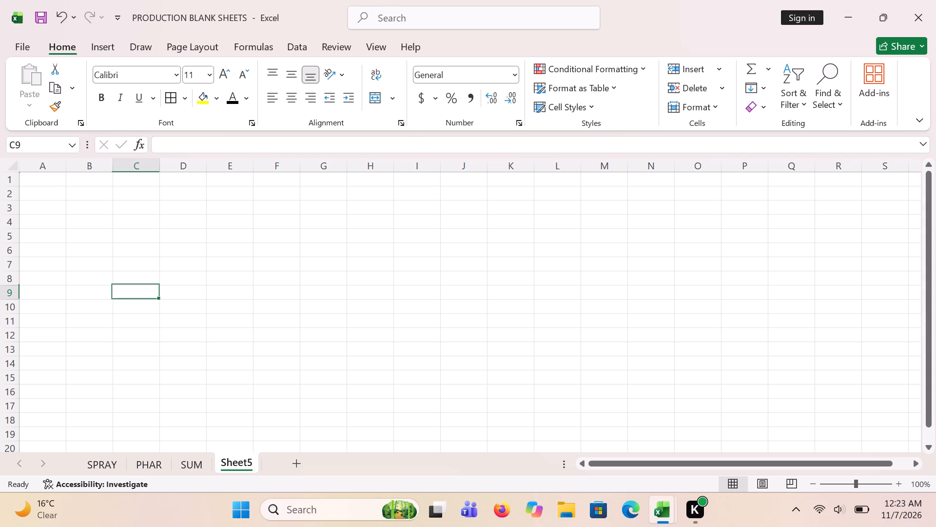
left_click(58, 177)
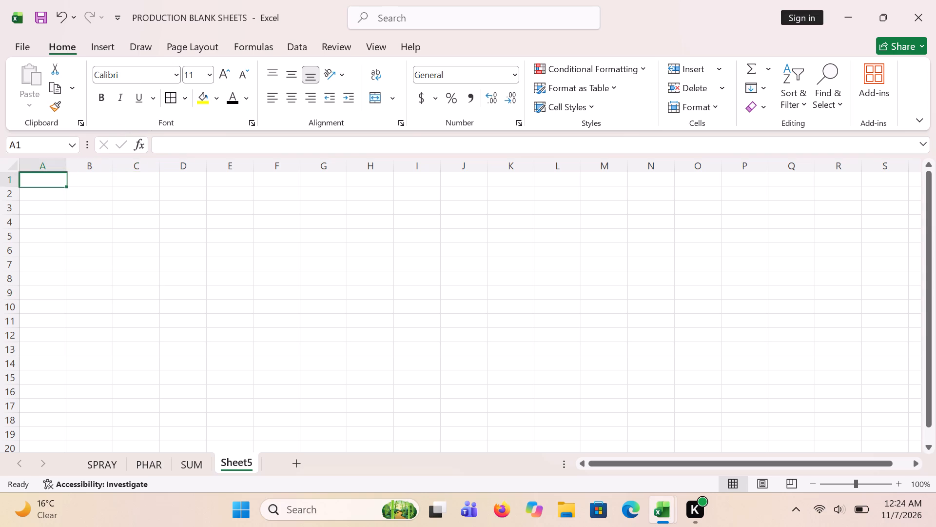
type("PRO")
type("DUC")
type("TION")
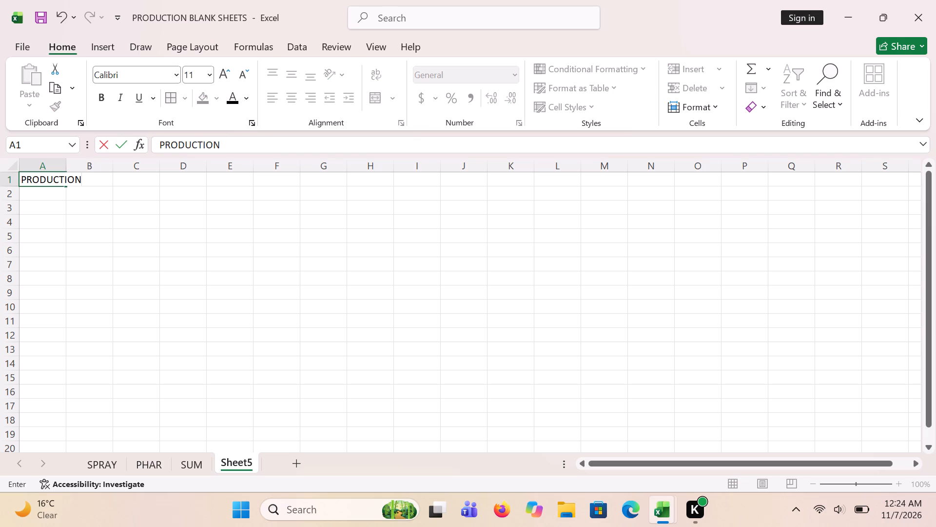
key("space")
key("d")
key("BackSpace")
type("SU")
type("MMAR")
key("y")
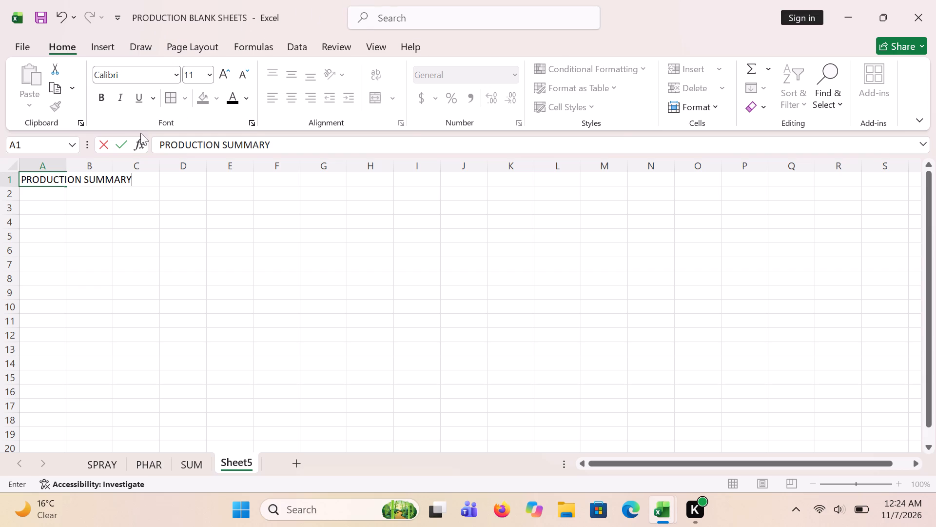
left_click(81, 177)
key("space")
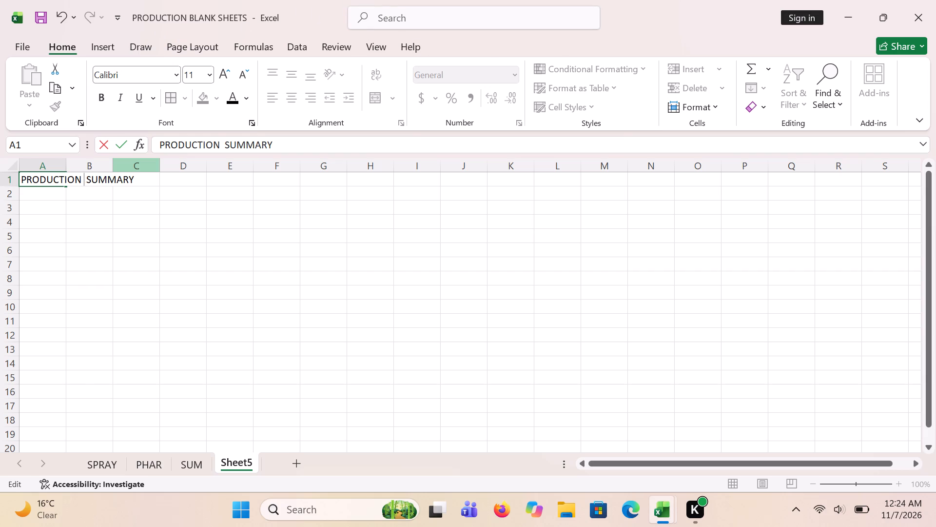
type("DAIL")
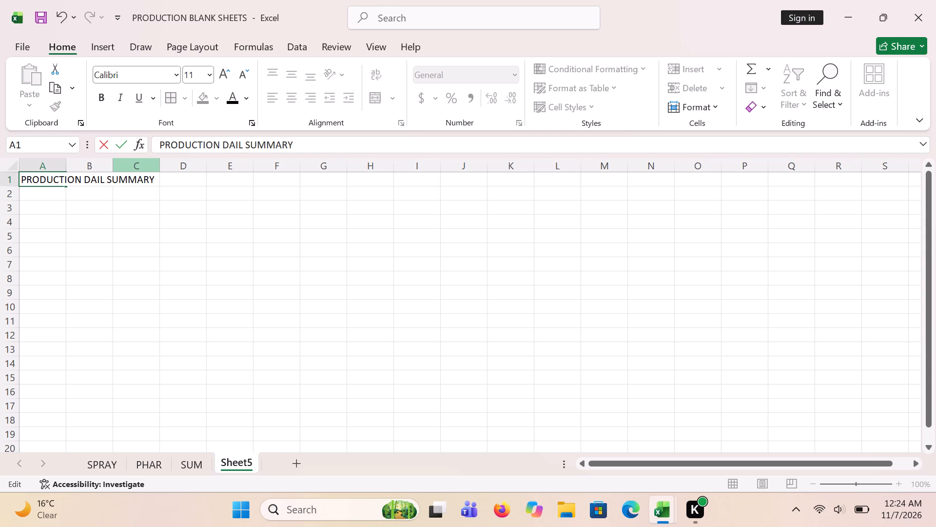
key("y")
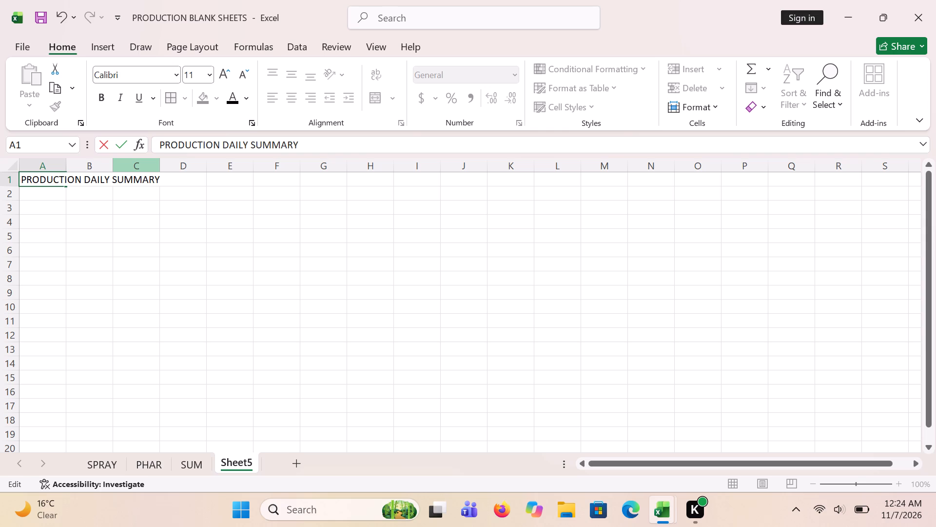
key("Return")
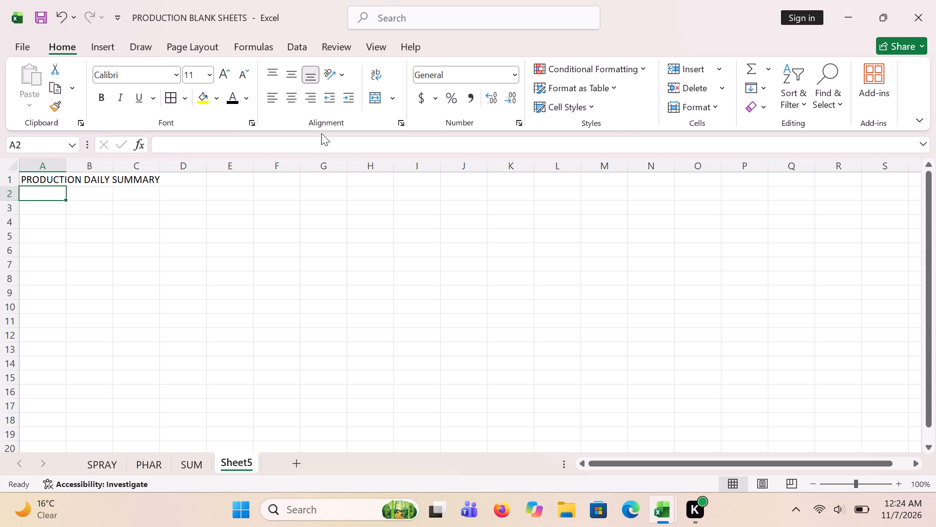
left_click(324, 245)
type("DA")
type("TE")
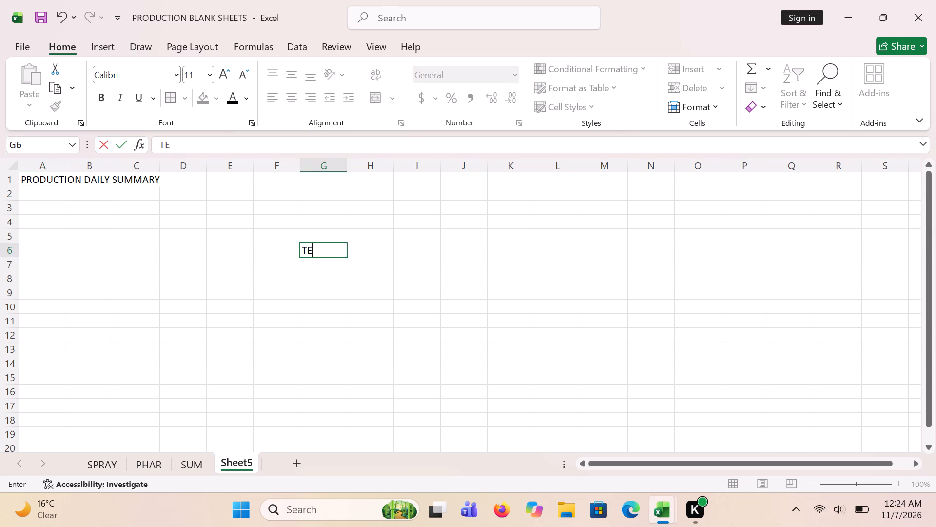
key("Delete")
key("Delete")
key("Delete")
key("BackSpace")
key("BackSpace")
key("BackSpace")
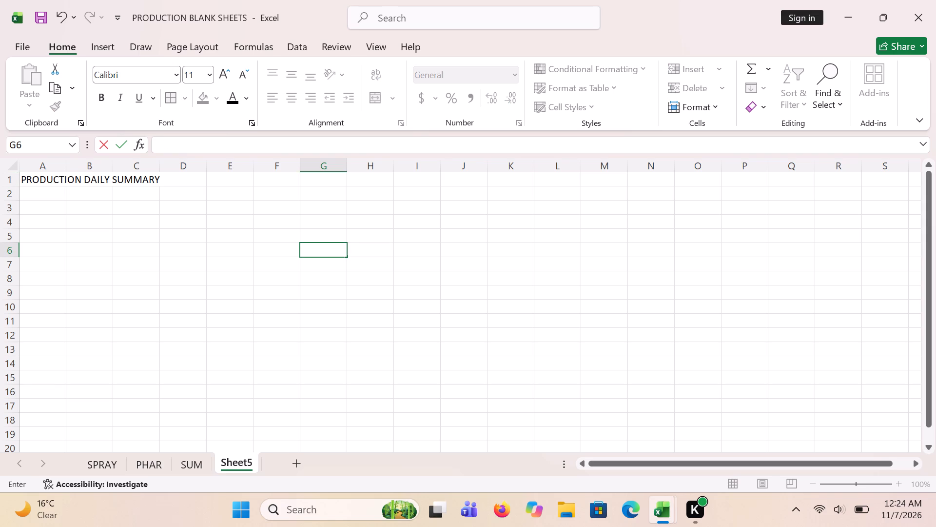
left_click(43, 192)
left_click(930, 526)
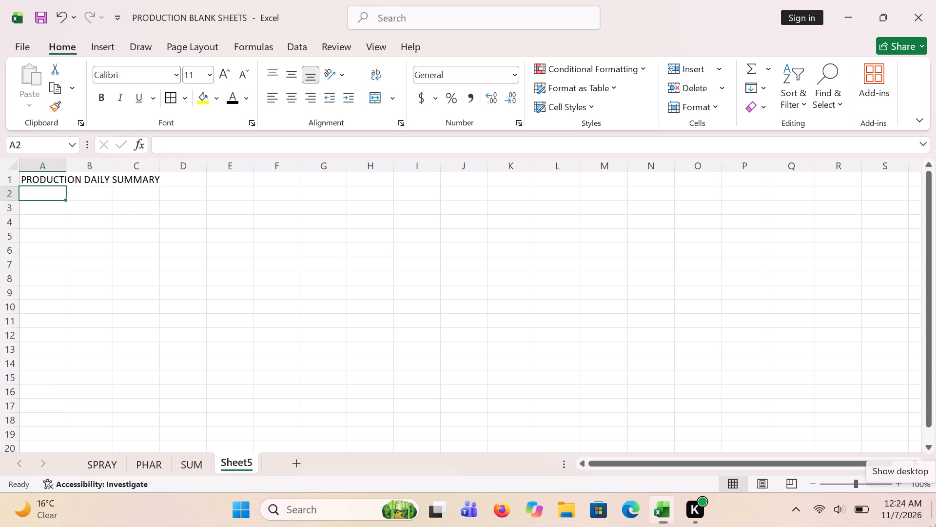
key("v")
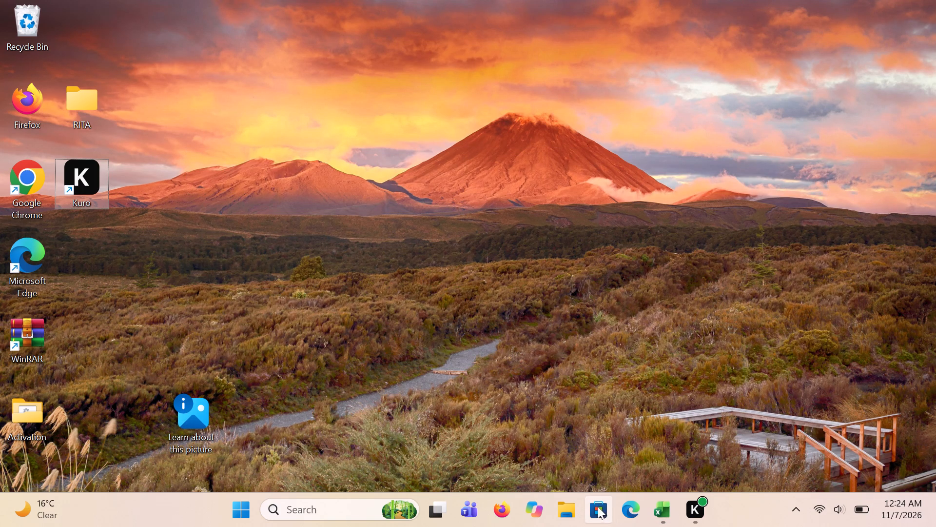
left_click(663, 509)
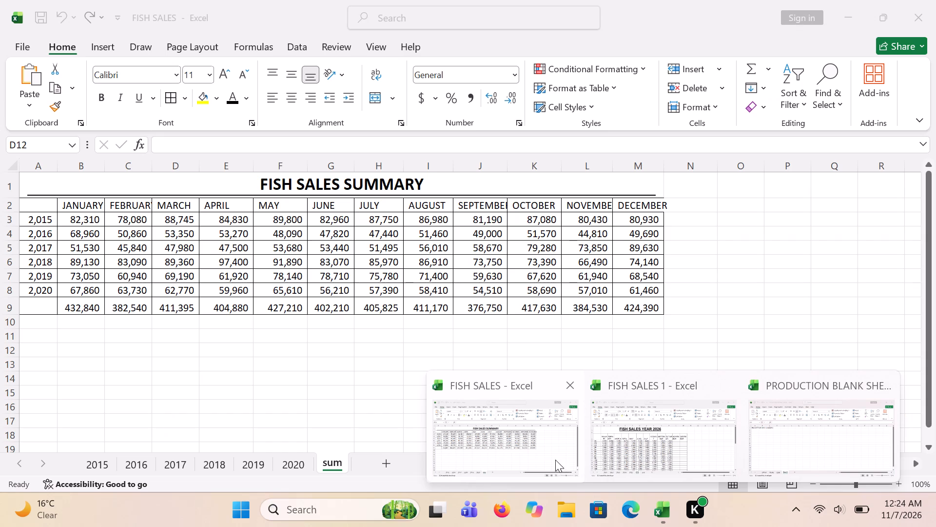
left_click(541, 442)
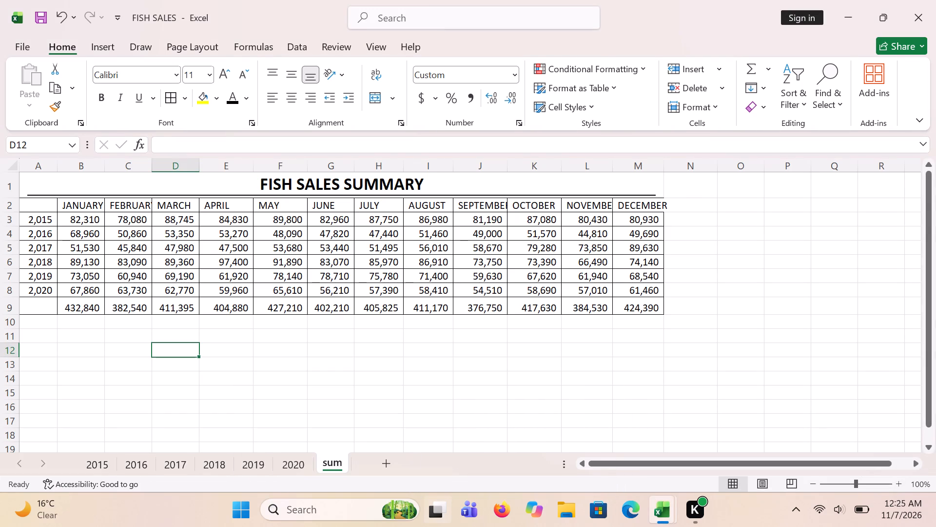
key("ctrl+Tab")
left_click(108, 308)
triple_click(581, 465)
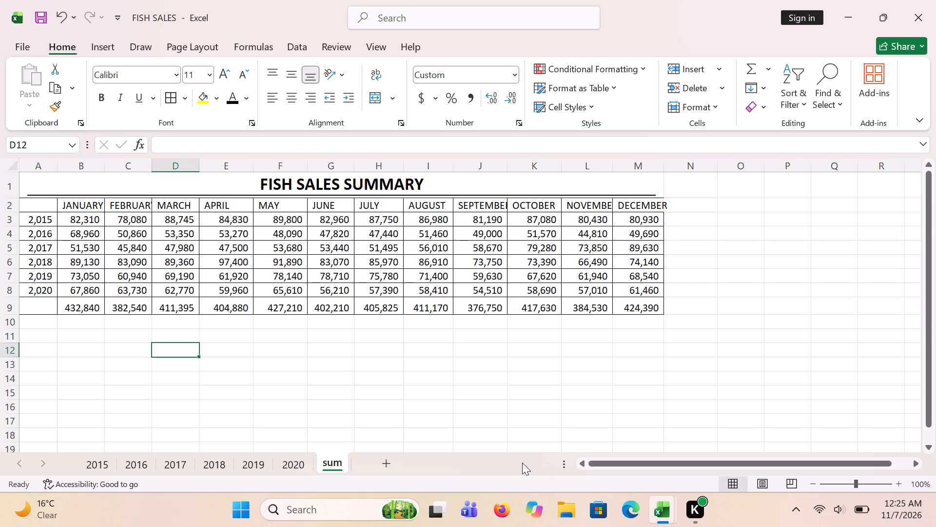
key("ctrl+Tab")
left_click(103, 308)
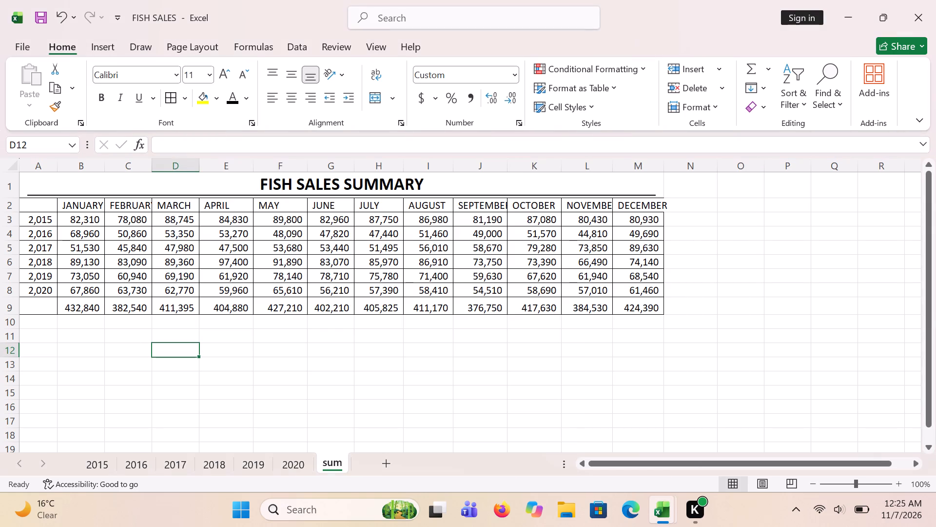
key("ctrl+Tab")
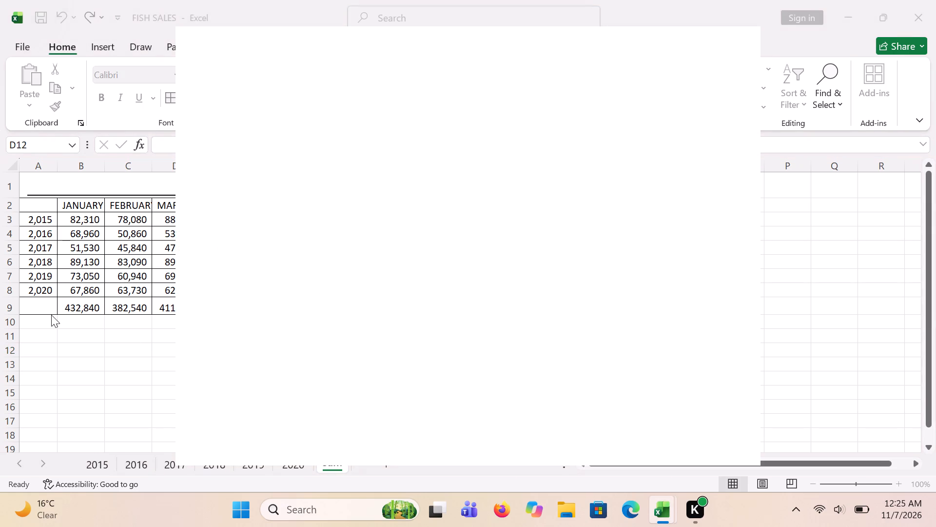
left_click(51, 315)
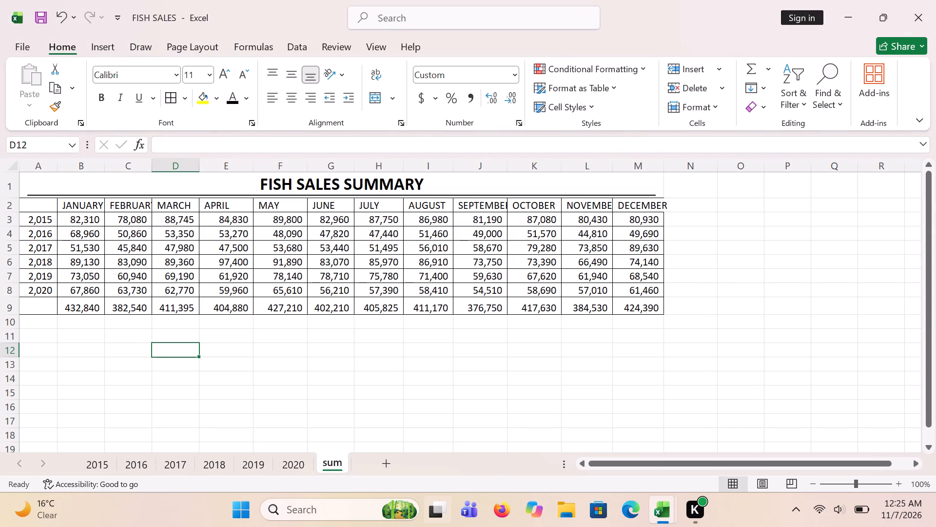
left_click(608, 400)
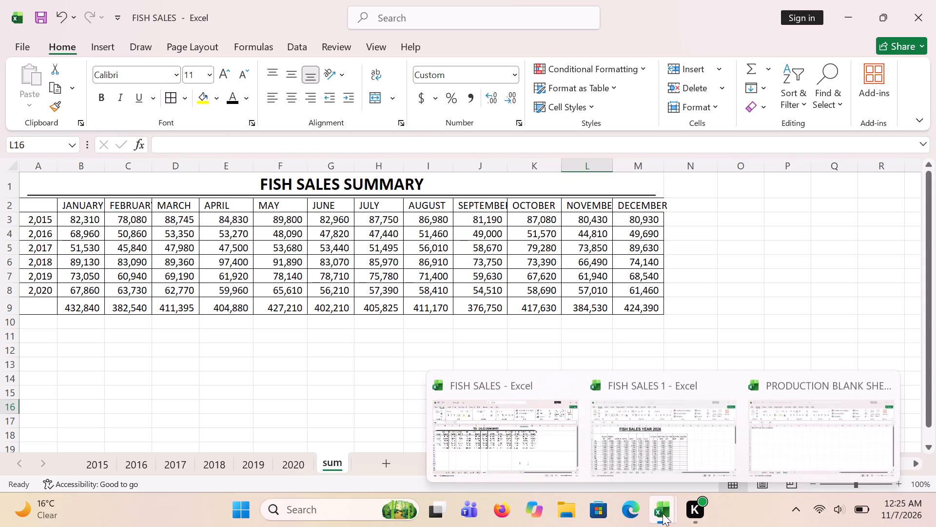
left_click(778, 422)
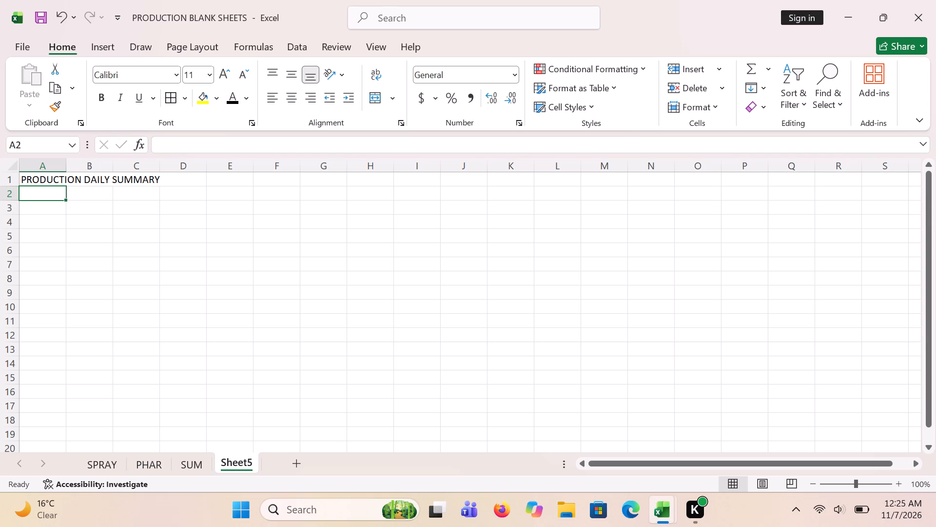
Change the title in cell A1 of the new sheet to PRODUCTION DAILY STATISTICS.
left_click(61, 179)
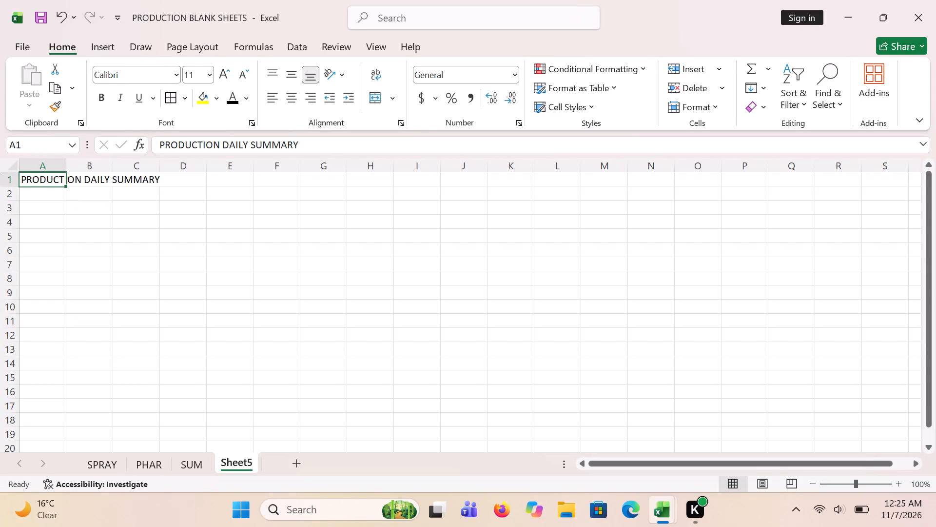
left_click_drag(305, 144, 273, 144)
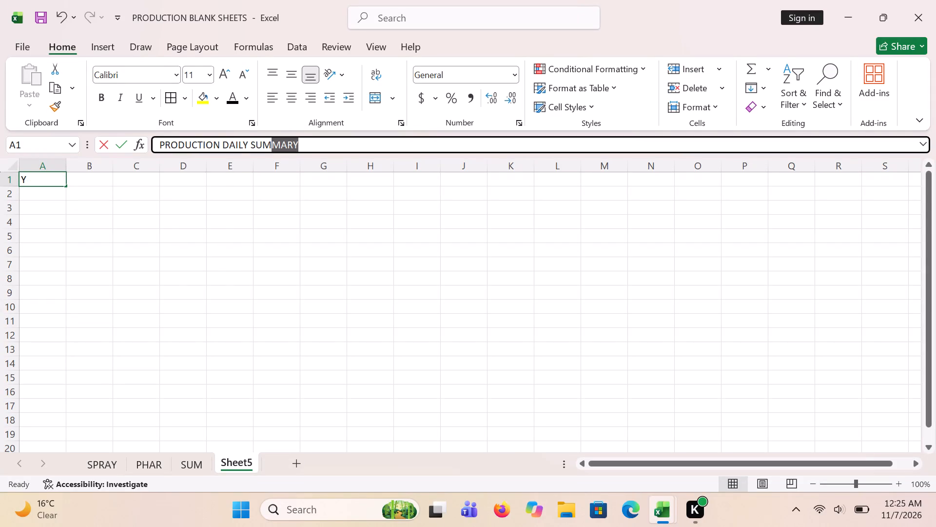
left_click_drag(273, 144, 257, 142)
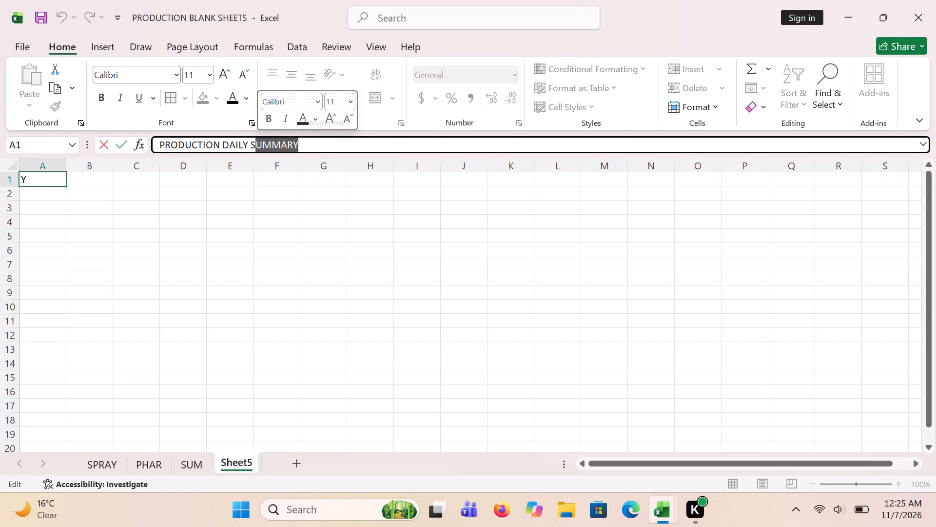
key("BackSpace")
key("BackSpace")
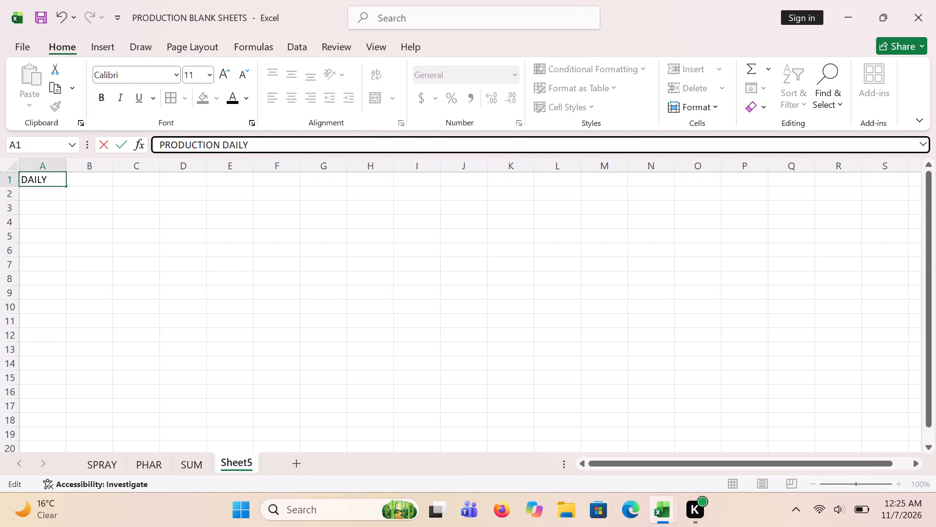
key("s")
type("TA")
key("t")
key("i")
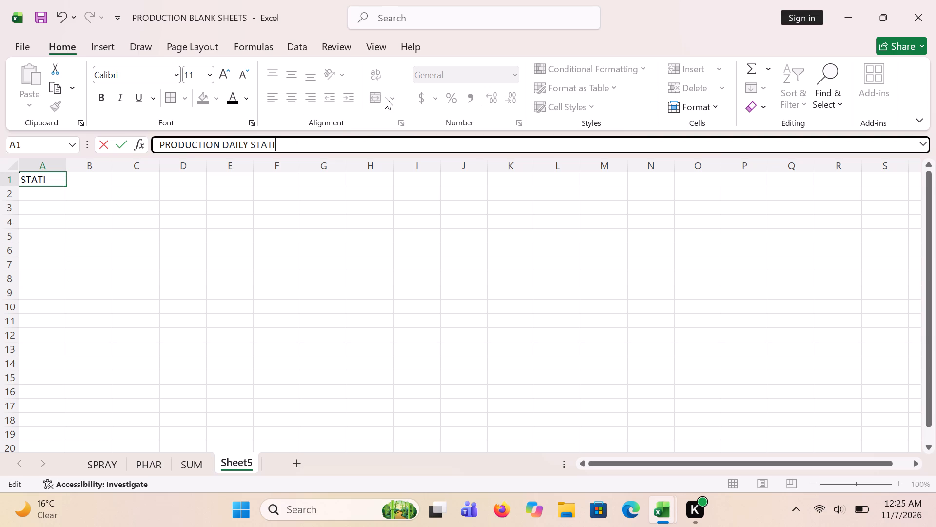
type("ST")
type("ICS")
key("Return")
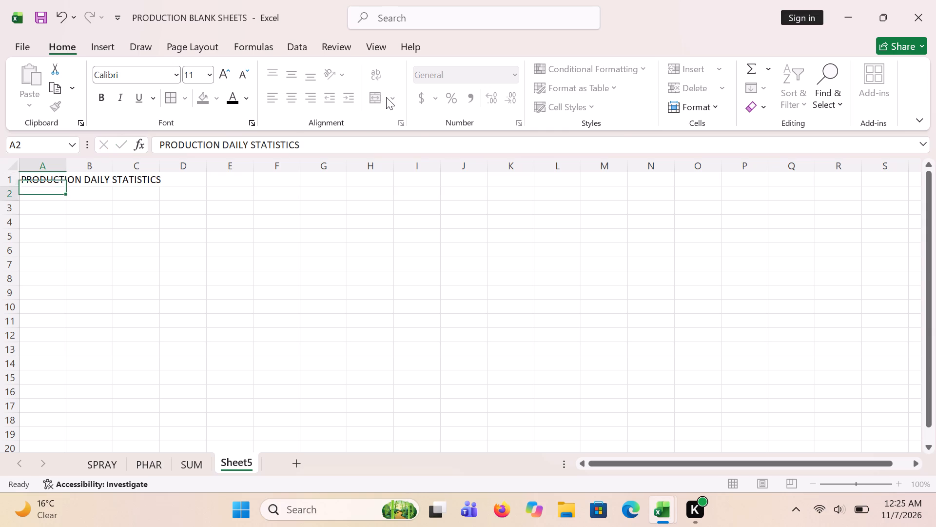
Save the workbook with the revised sheet title.
left_click(28, 179)
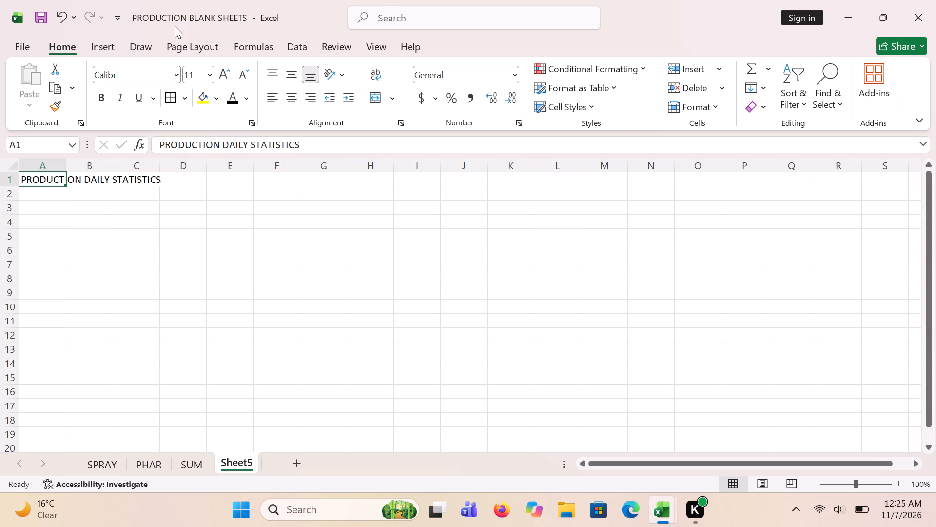
left_click(38, 15)
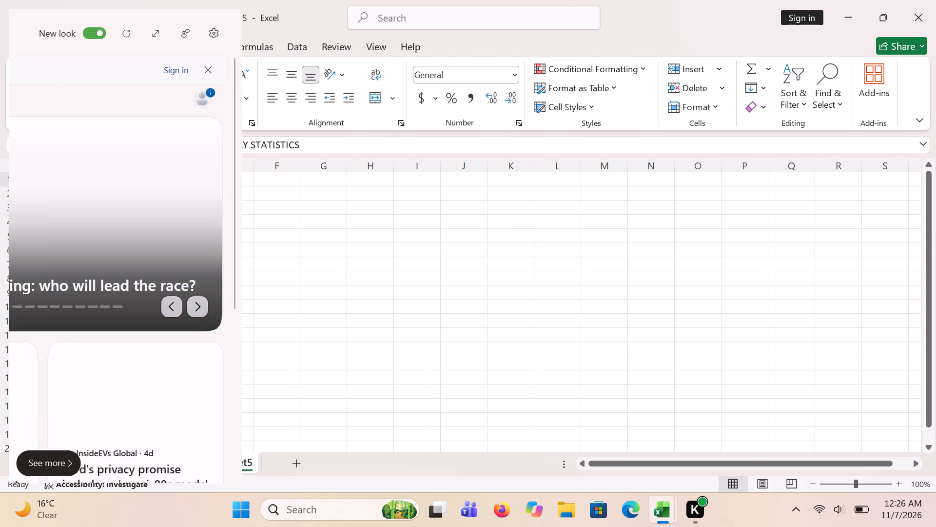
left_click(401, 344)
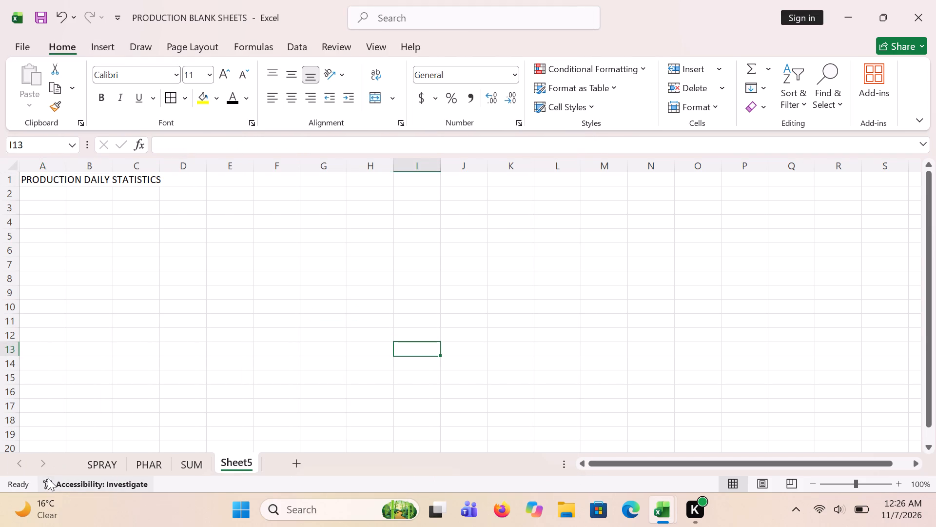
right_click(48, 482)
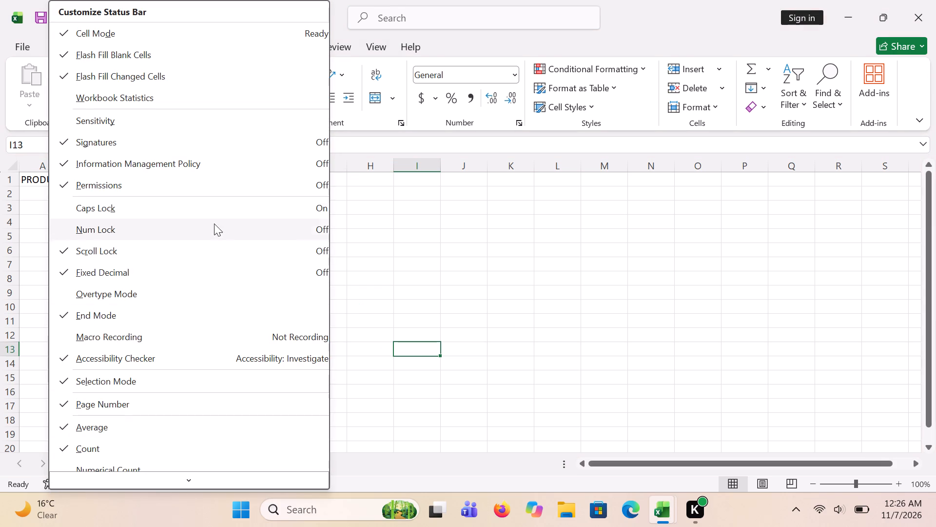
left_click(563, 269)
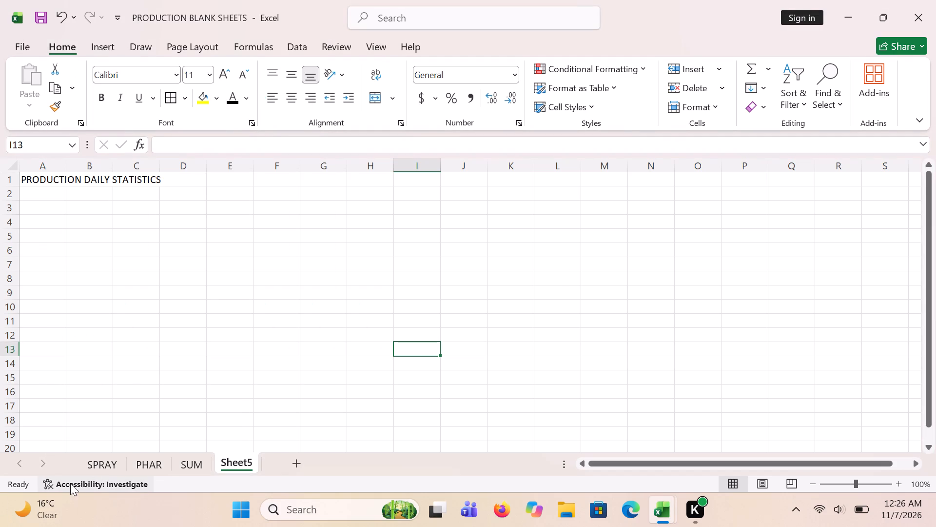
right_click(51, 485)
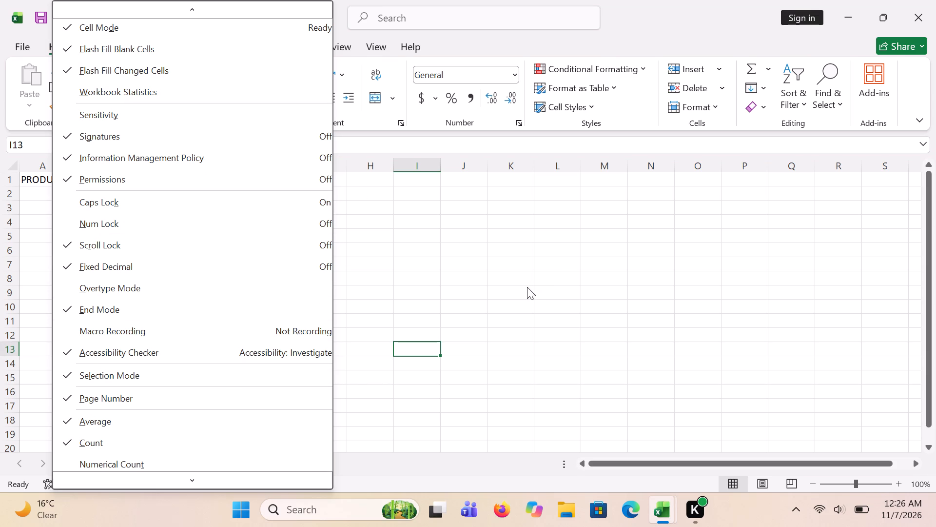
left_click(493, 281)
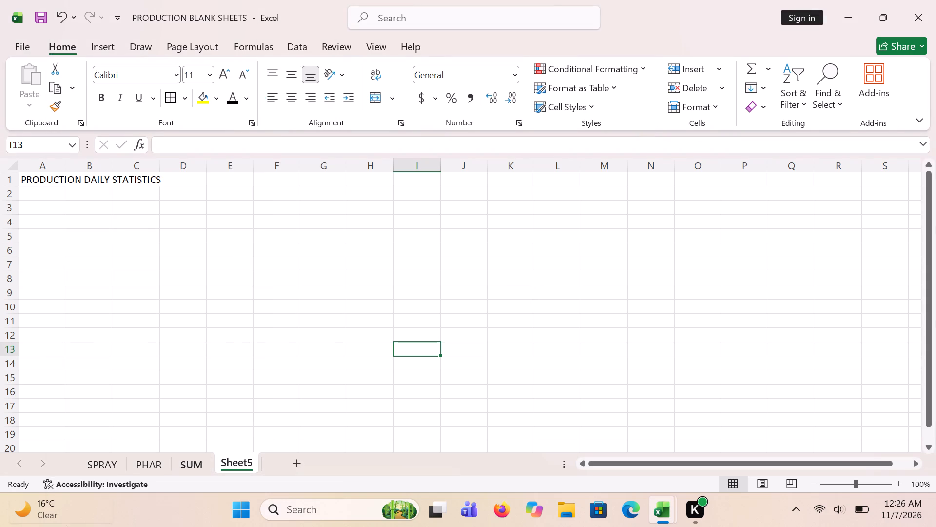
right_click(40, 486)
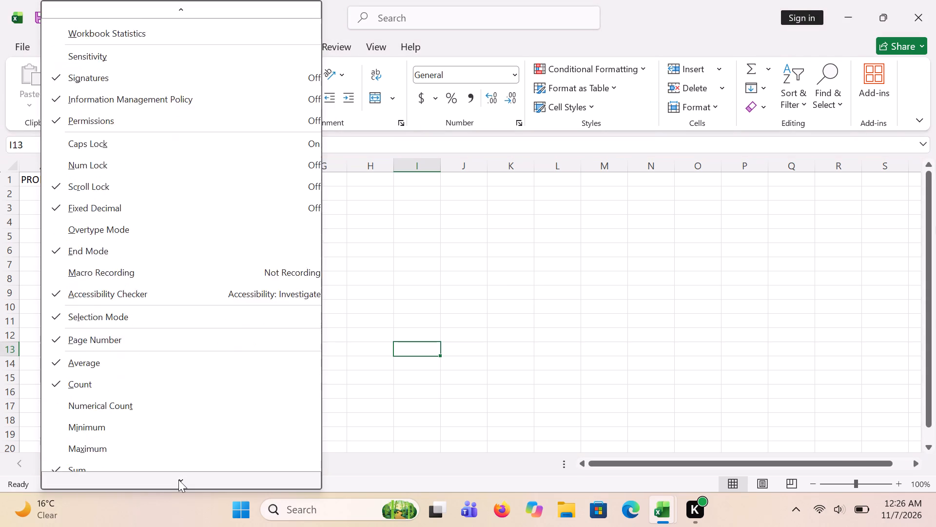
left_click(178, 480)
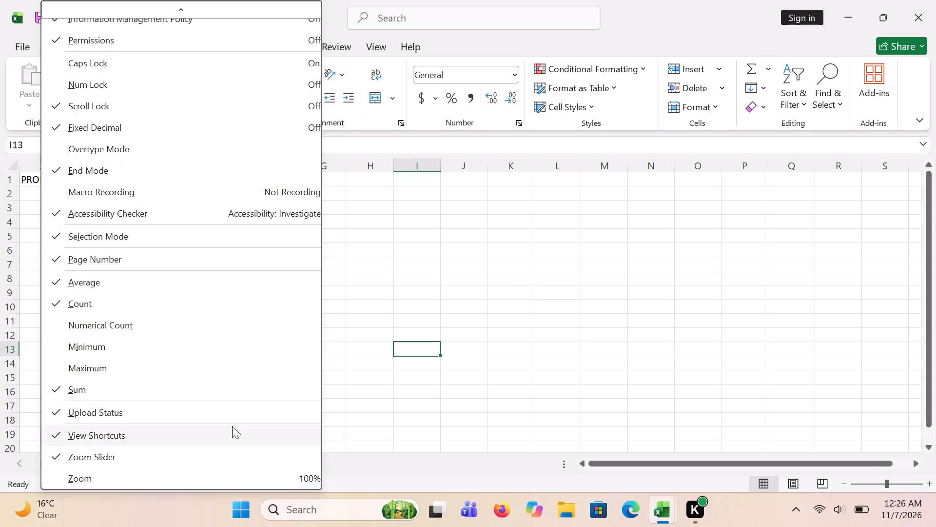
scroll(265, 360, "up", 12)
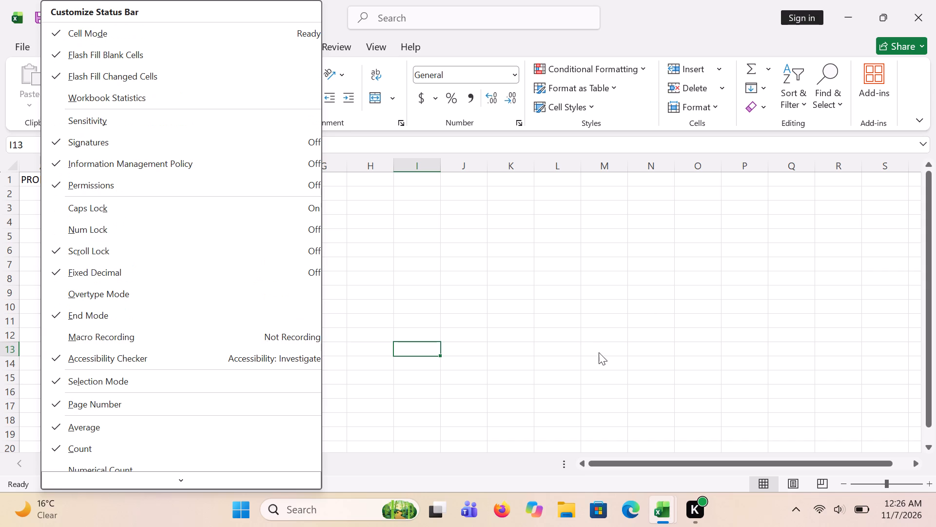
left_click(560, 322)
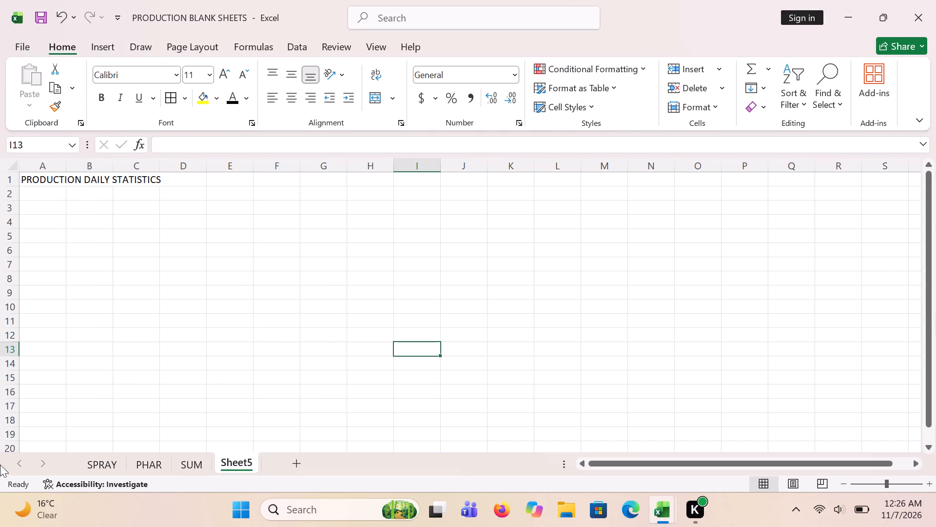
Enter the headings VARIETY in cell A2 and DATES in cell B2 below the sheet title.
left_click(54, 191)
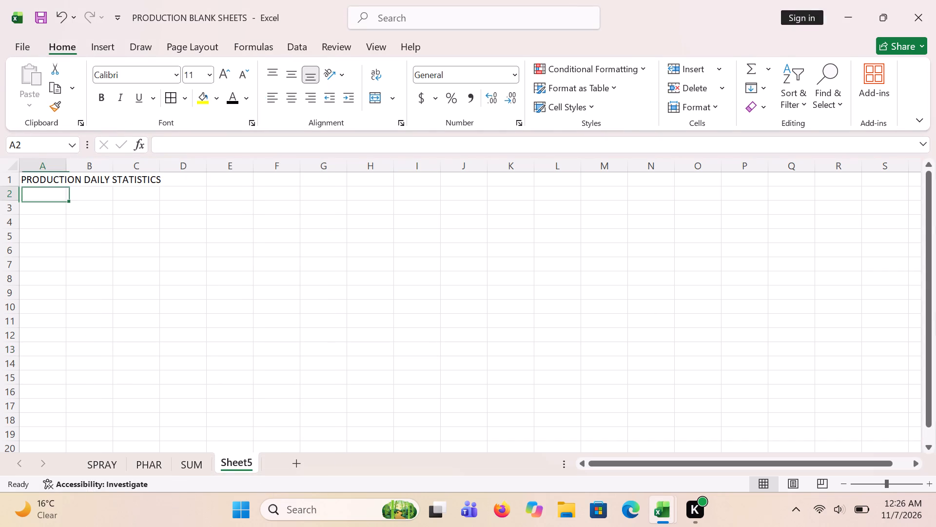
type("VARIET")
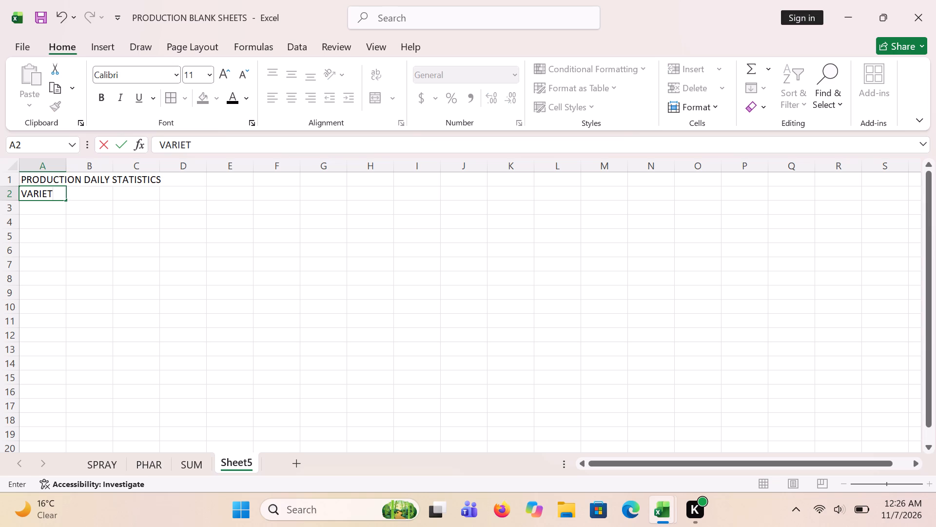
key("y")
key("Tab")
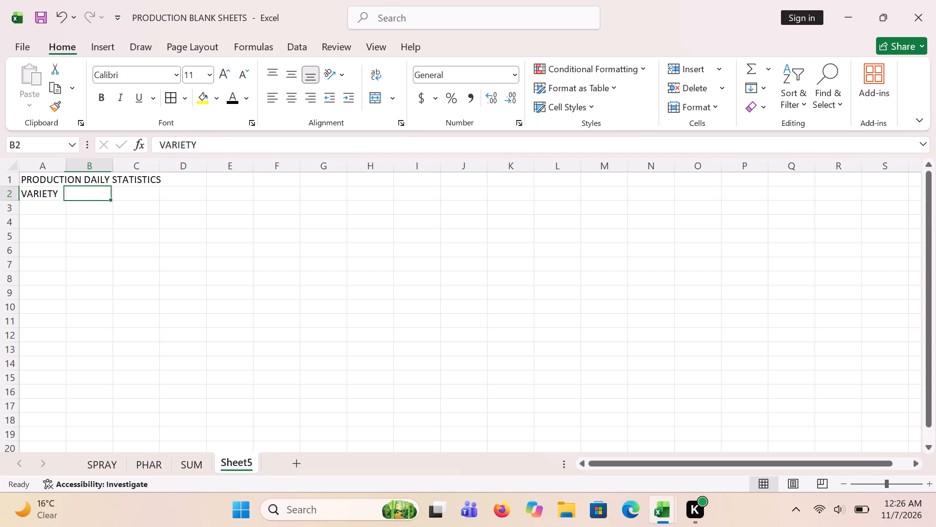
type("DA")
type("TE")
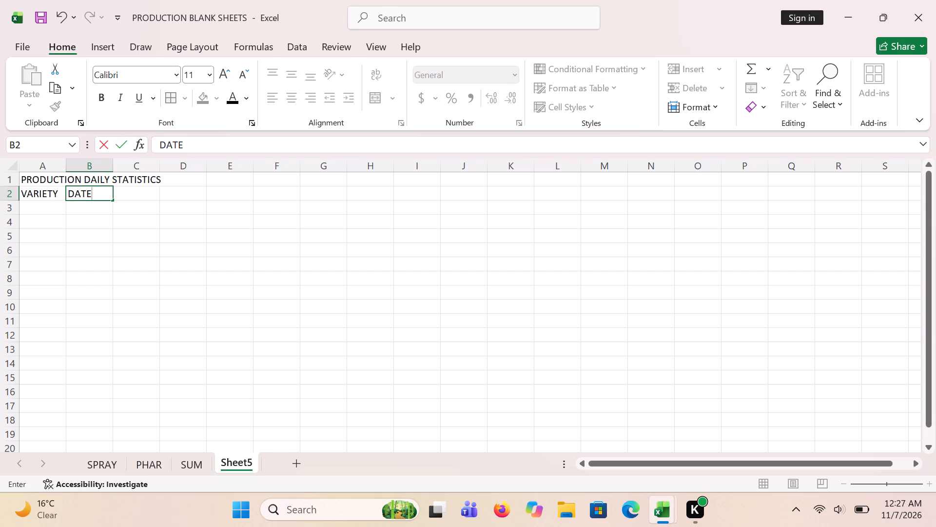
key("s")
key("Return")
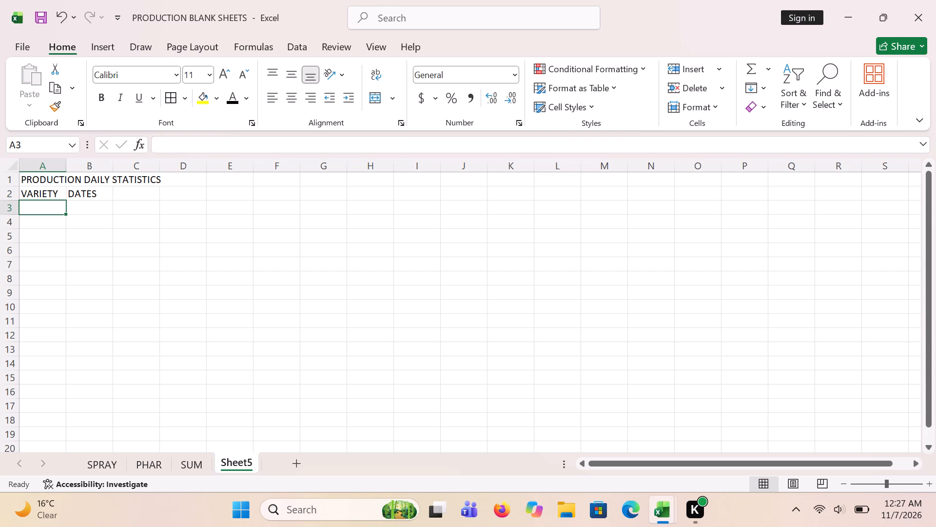
Replace the row 2 headings with DATE in cell A2 and VARIETY in cell B2, and save the workbook.
left_click(57, 193)
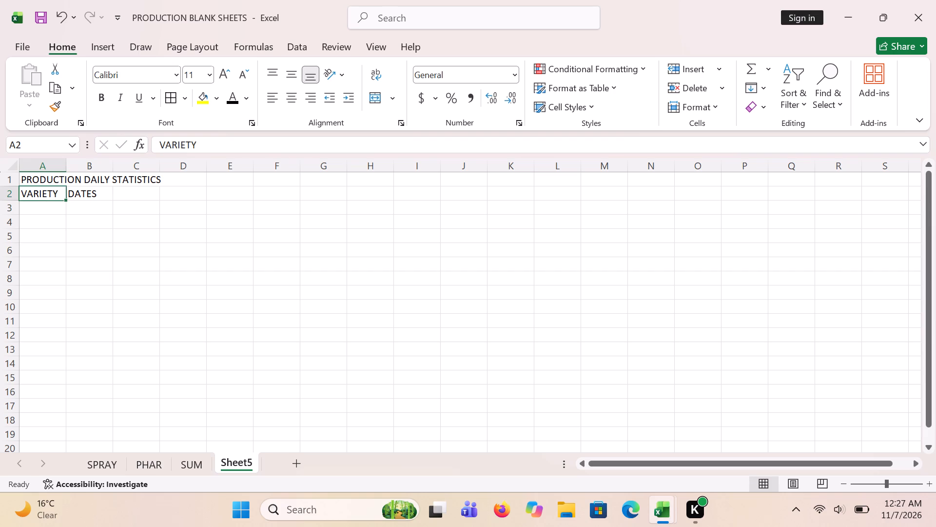
type("DATE")
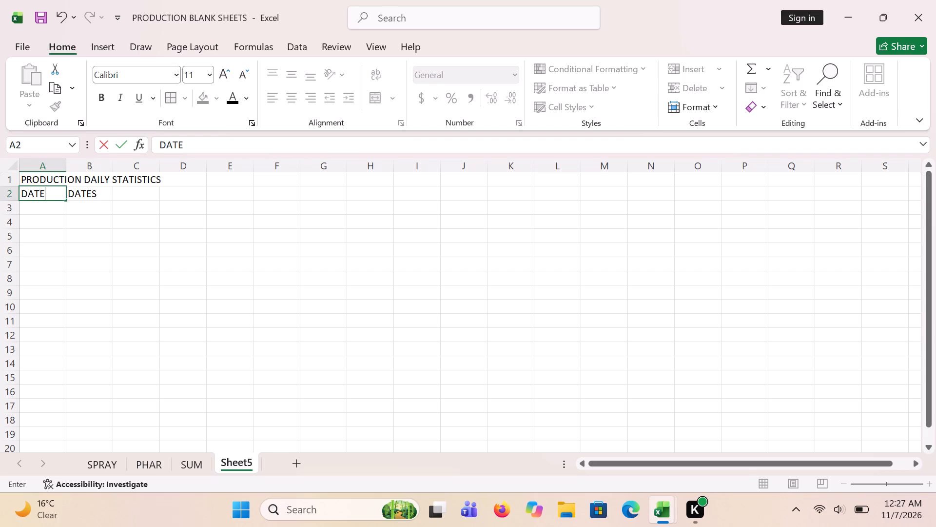
key("Tab")
type("VA")
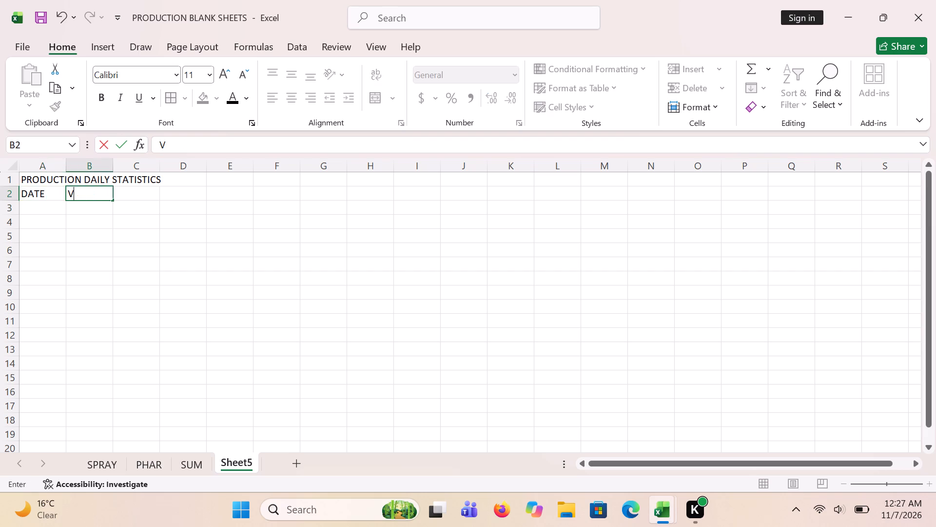
key("r")
type("IETY")
left_click(235, 259)
left_click(36, 12)
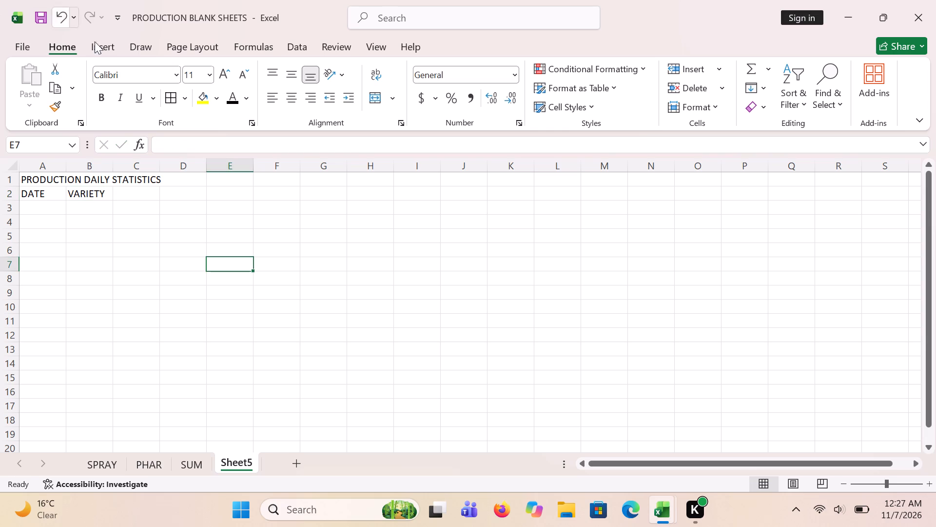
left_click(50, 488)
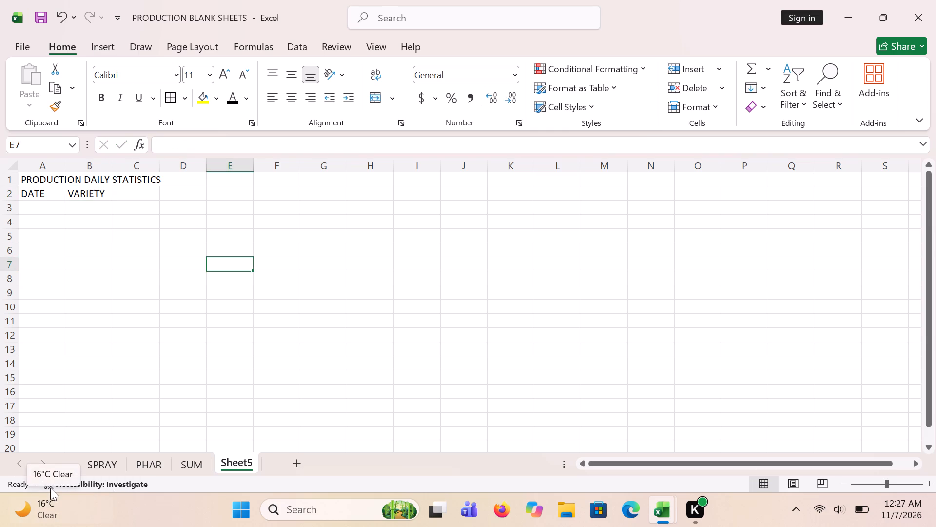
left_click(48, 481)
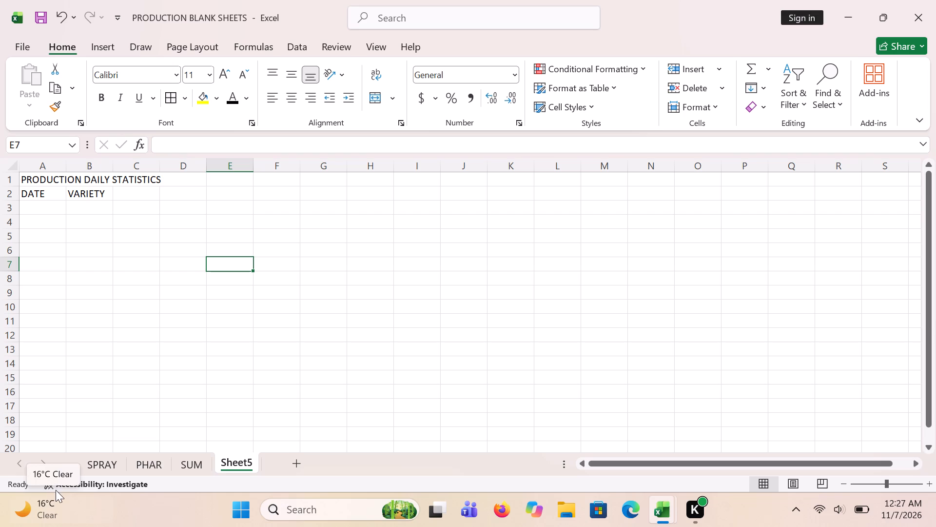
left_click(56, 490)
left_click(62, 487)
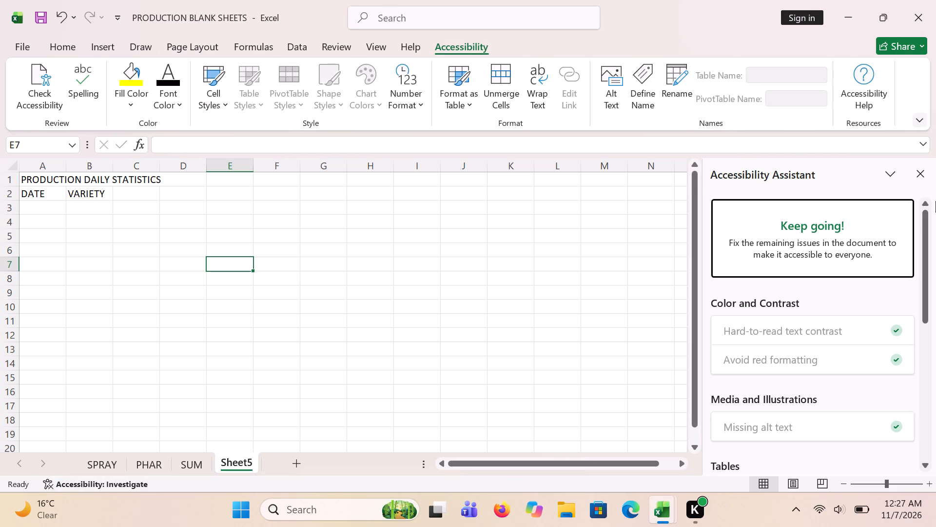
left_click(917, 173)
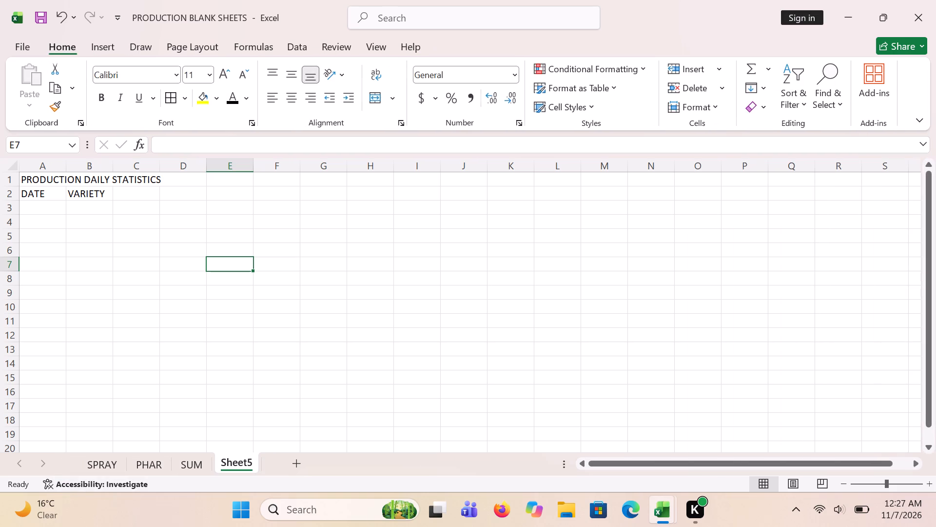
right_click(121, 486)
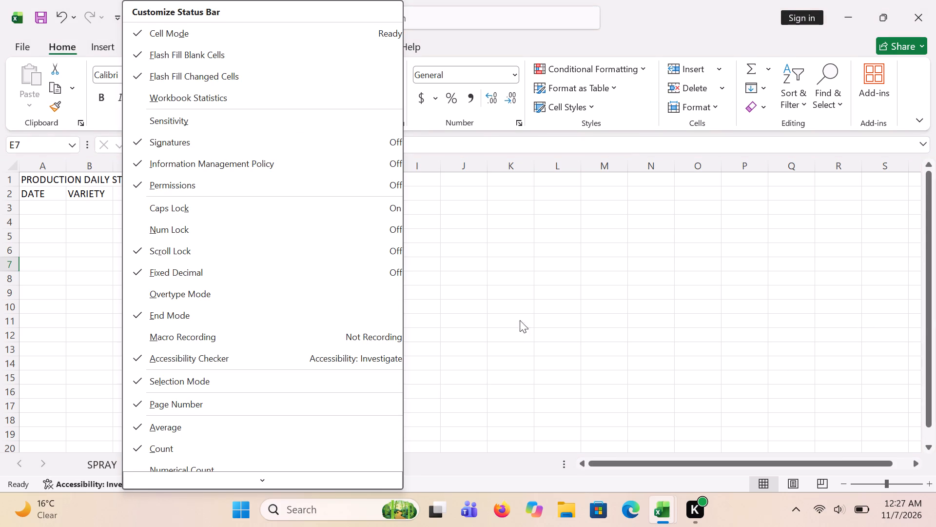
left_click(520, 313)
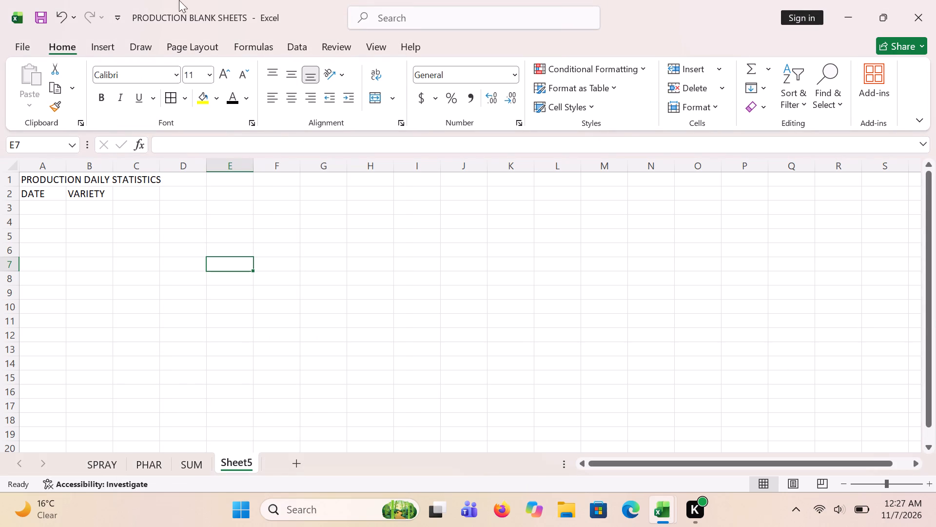
Save the workbook with the DATE and VARIETY headings.
left_click(43, 16)
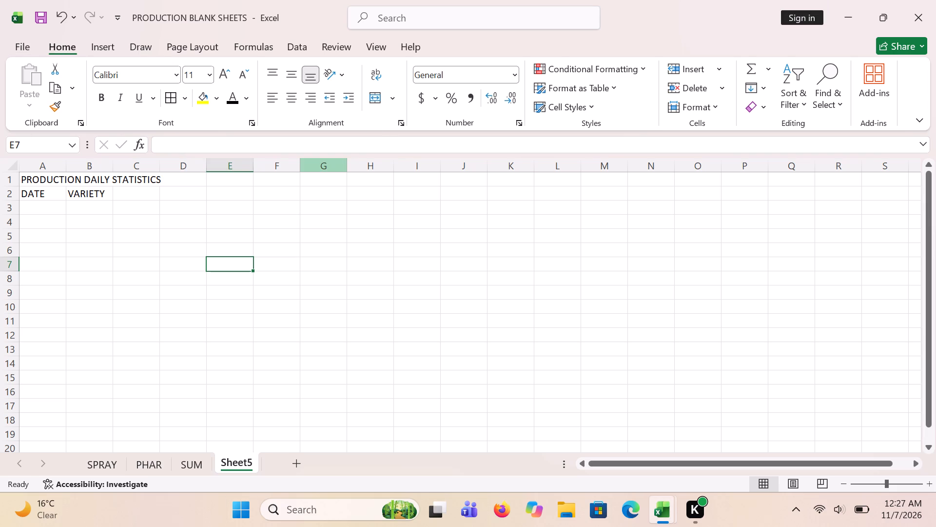
Enter the heading TOTAL PRODUCTION in cell C2, beside the VARIETY heading.
left_click(49, 194)
left_click(79, 190)
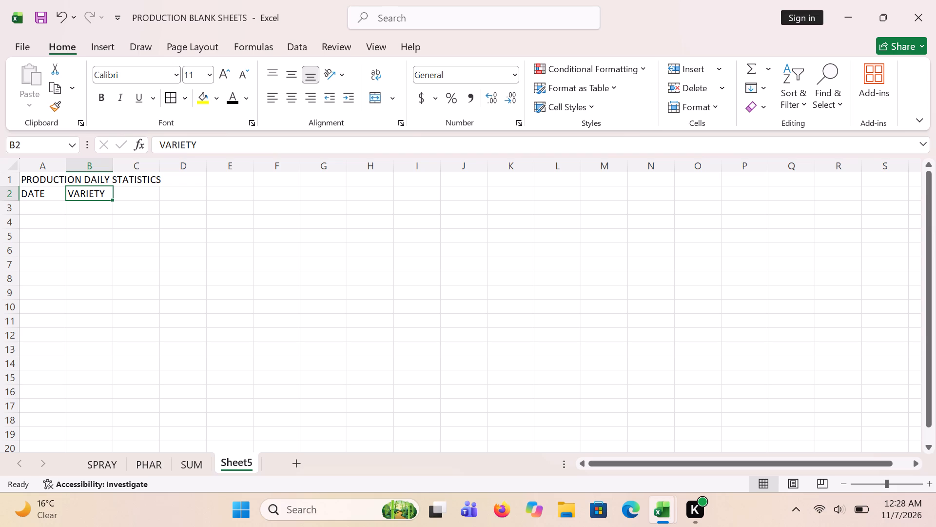
left_click(136, 201)
left_click(138, 196)
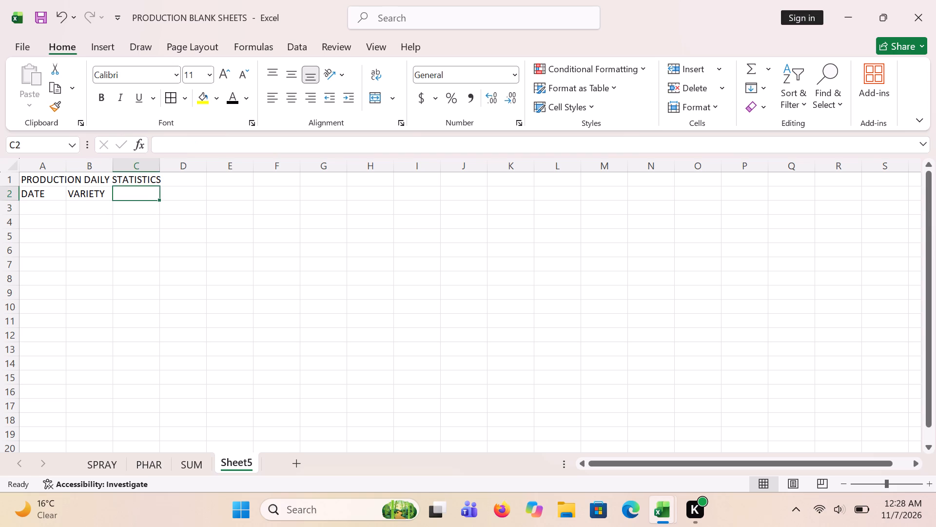
key("t")
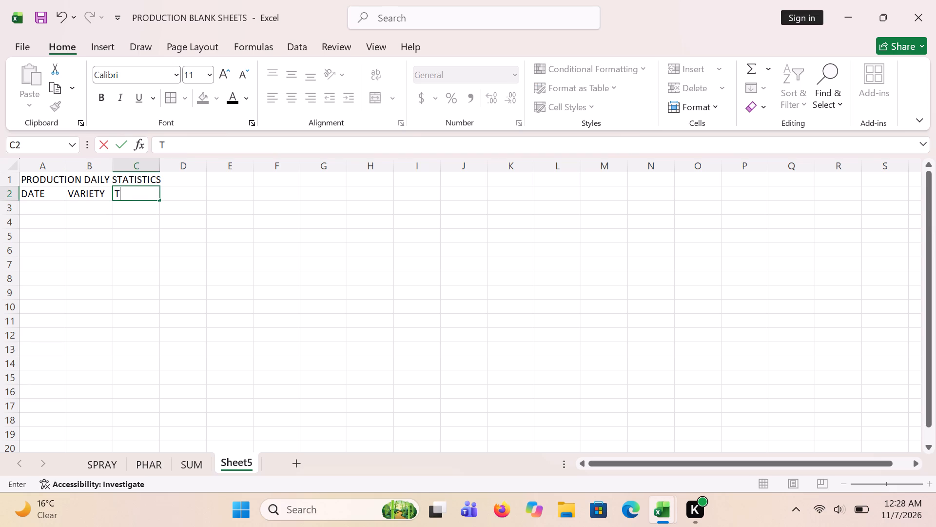
key("o")
type("TA")
key("l")
key("space")
key("p")
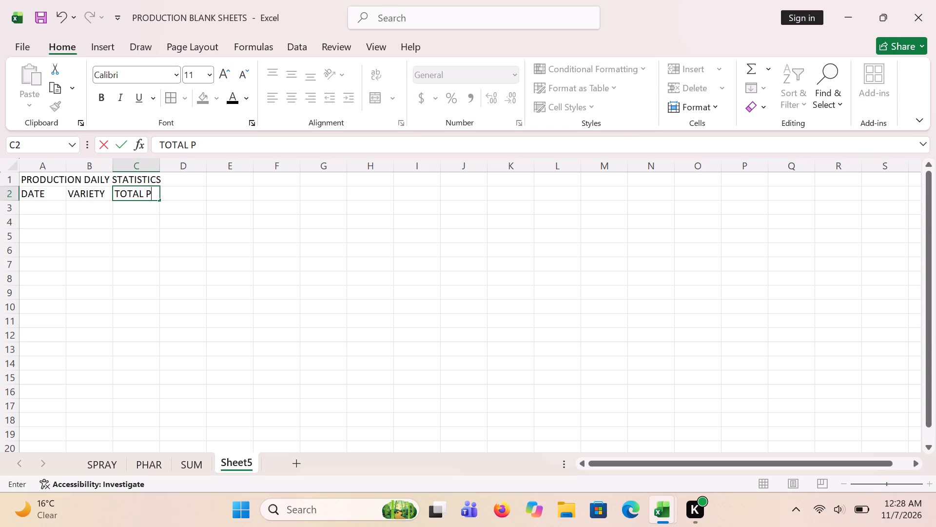
type("RO")
type("DUUCTION")
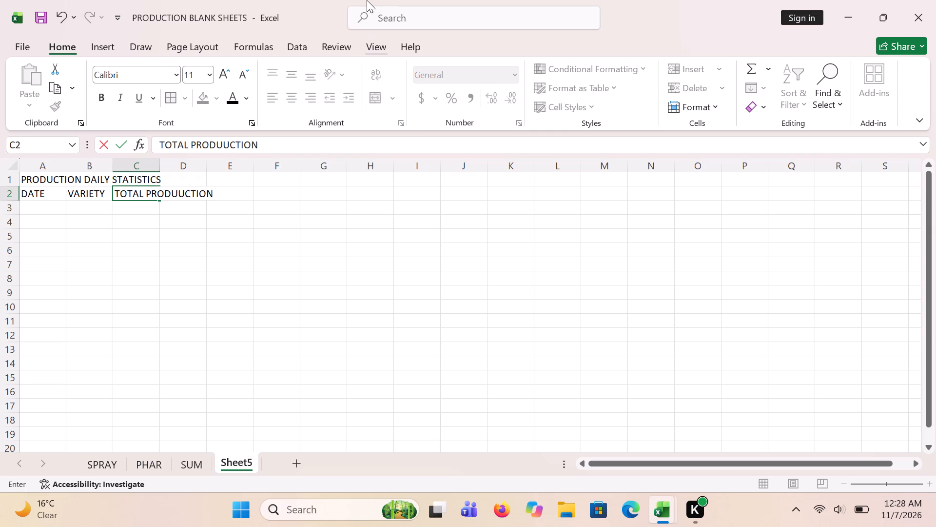
key("BackSpace")
key("BackSpace")
key("BackSpace")
key("BackSpace")
key("BackSpace")
key("BackSpace")
type("CTION")
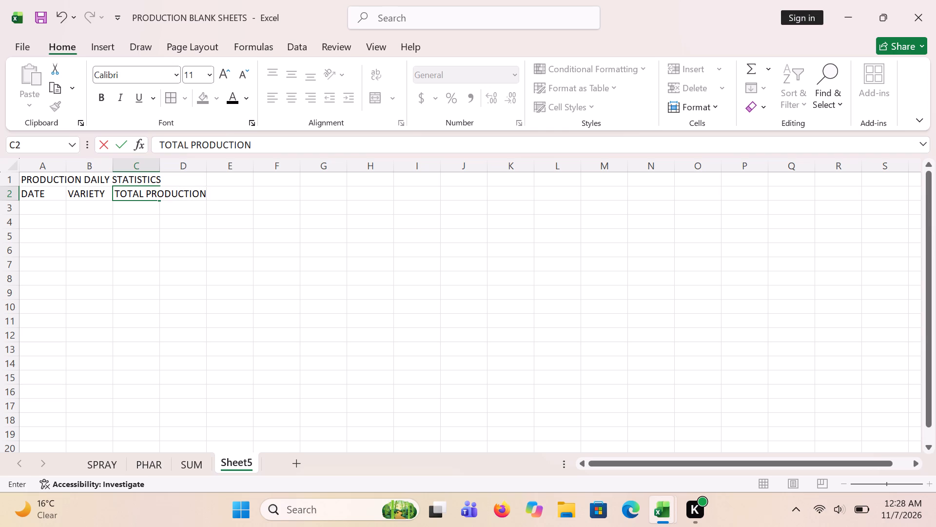
left_click(274, 273)
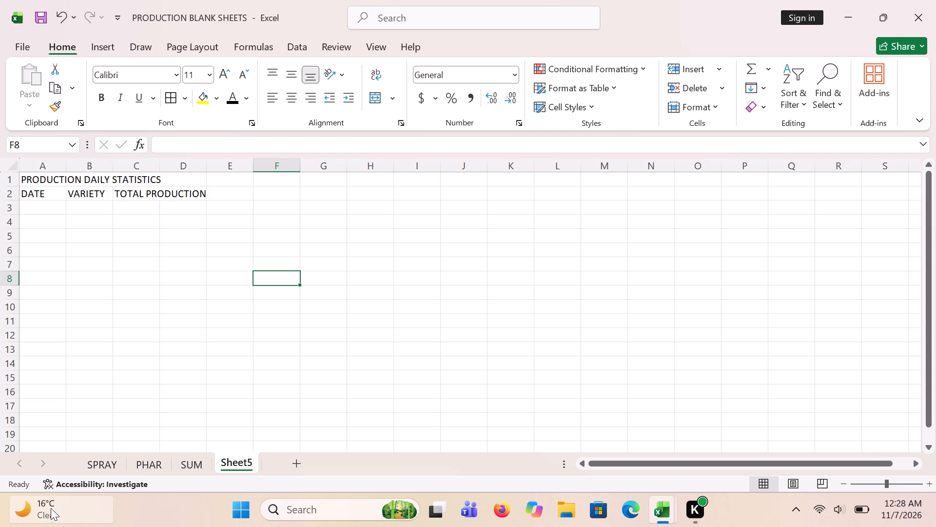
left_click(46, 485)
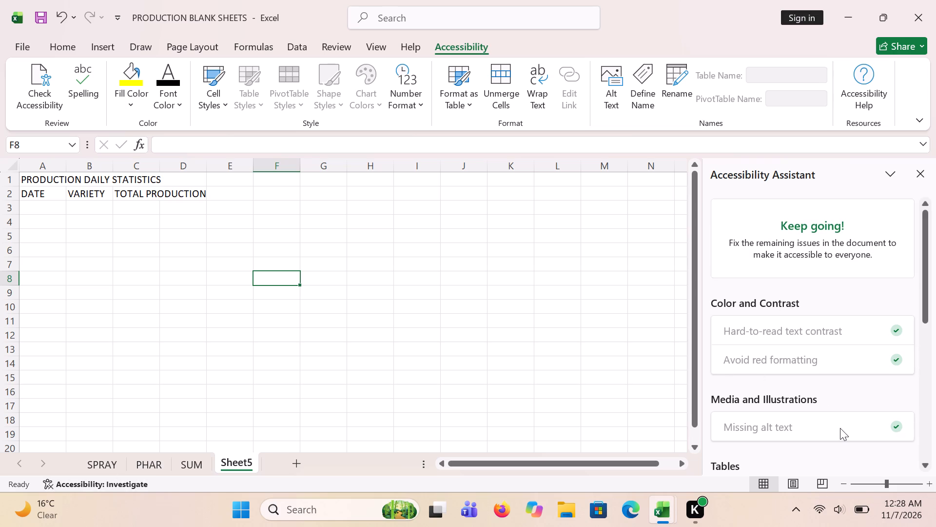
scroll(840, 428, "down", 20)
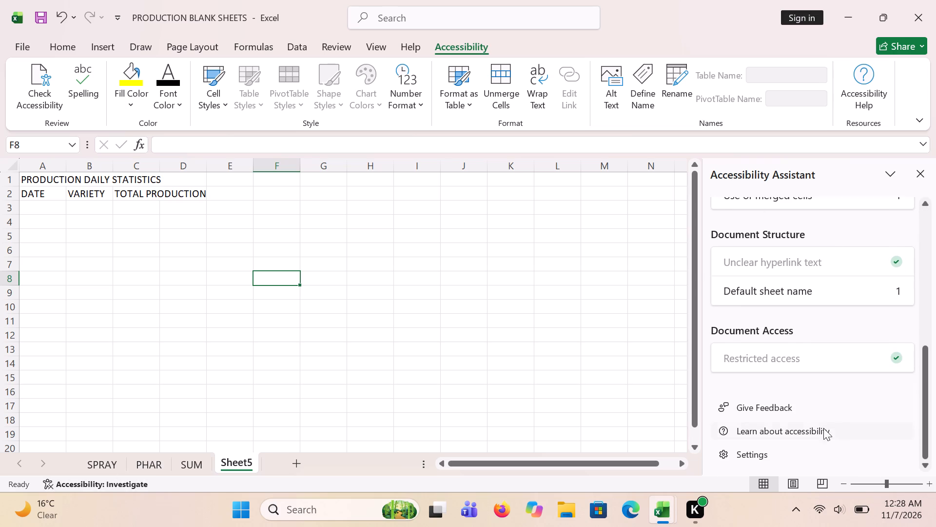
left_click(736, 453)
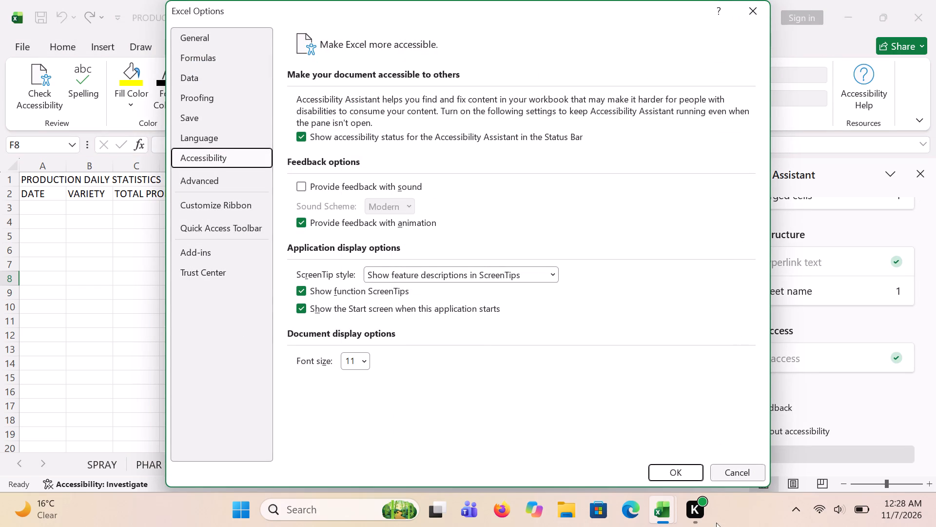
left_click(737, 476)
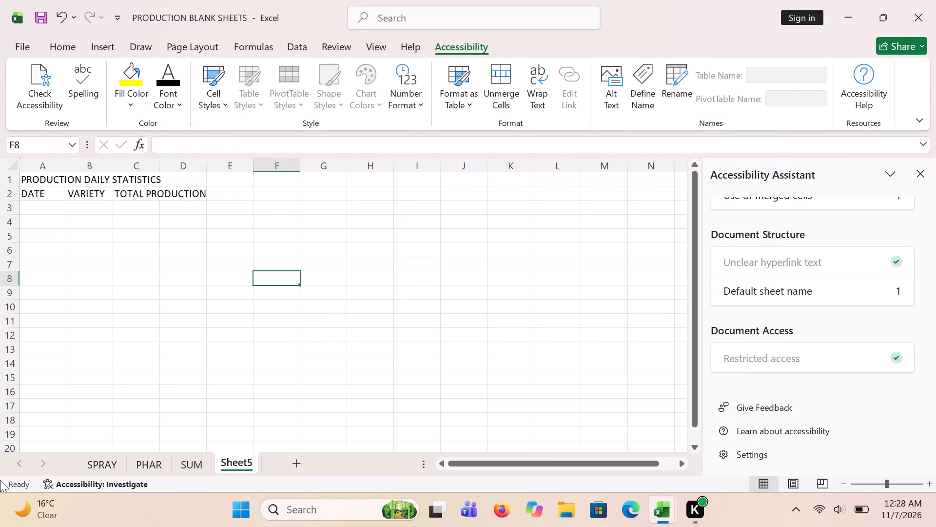
Save the workbook with the TOTAL PRODUCTION heading added.
left_click(195, 284)
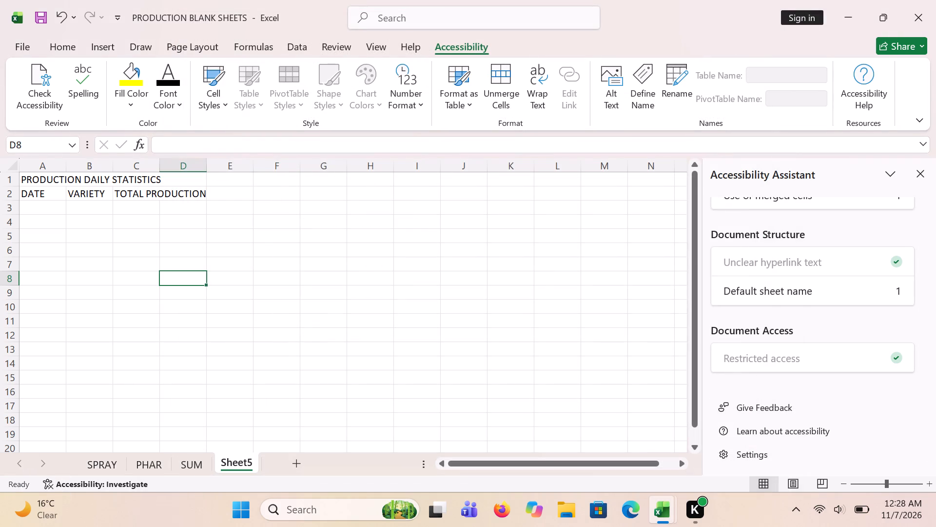
left_click(39, 13)
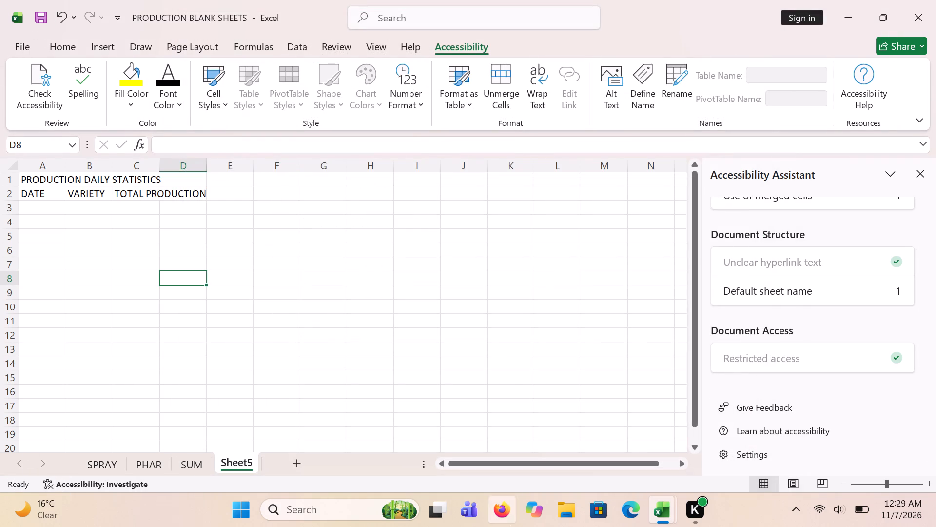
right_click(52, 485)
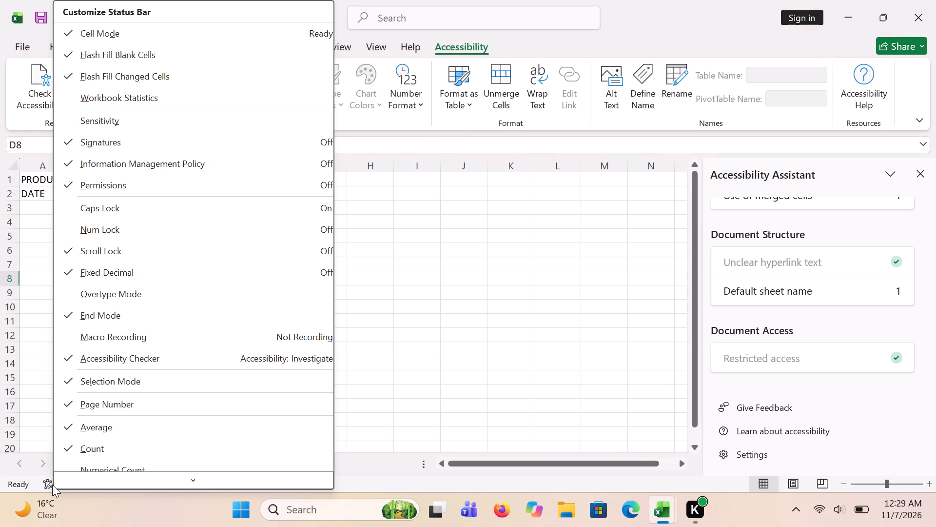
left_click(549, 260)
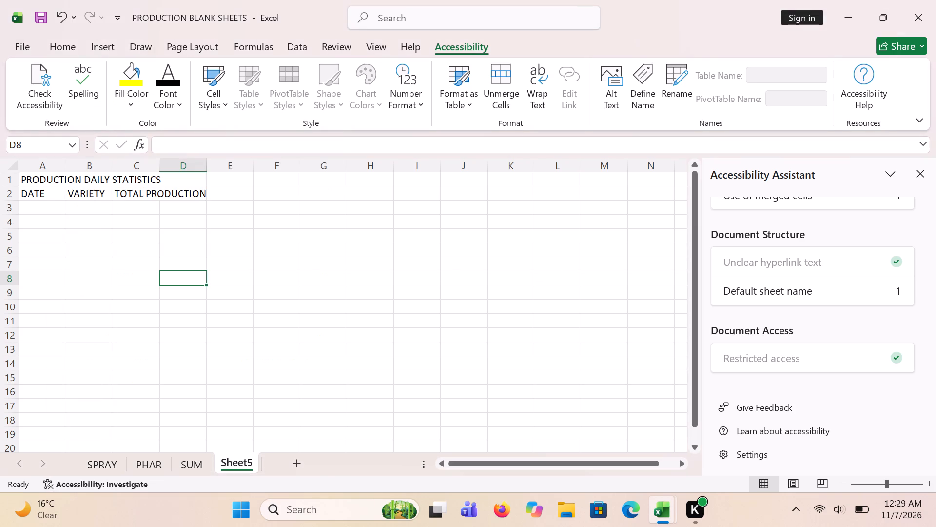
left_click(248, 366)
Make the PRODUCTION DAILY STATISTICS title in cell A1 bold and underlined, and save the workbook.
left_click(75, 192)
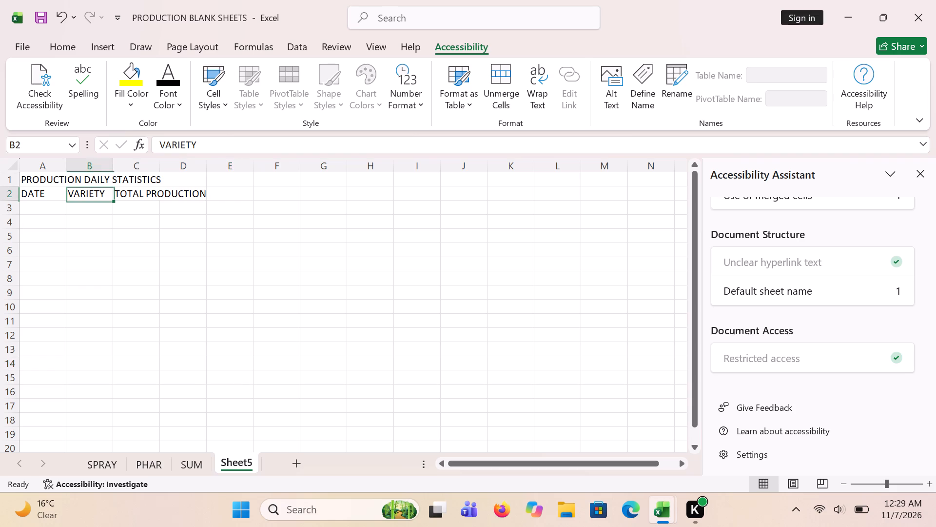
left_click(49, 179)
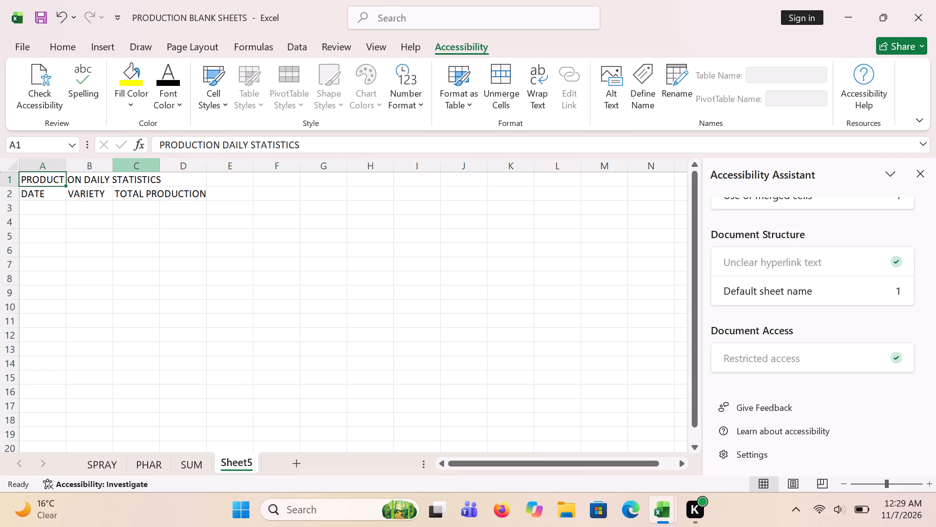
left_click(57, 46)
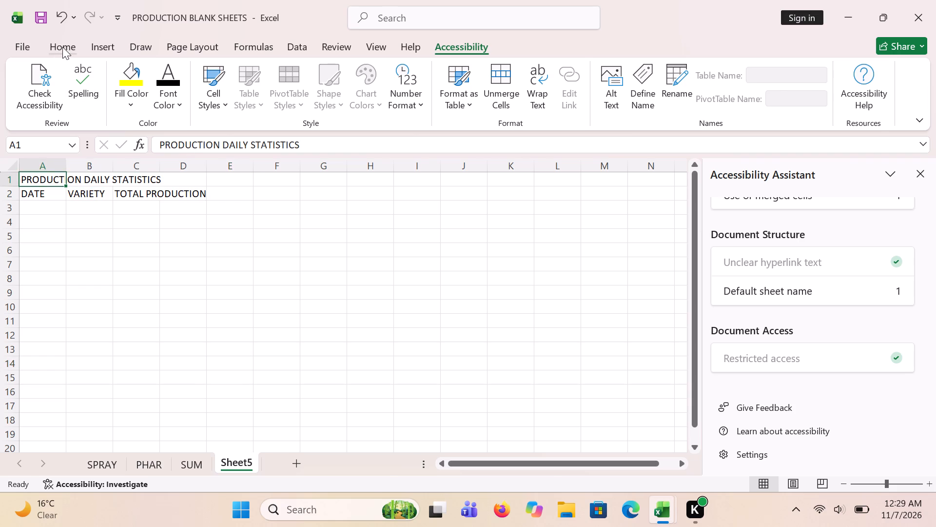
left_click(102, 94)
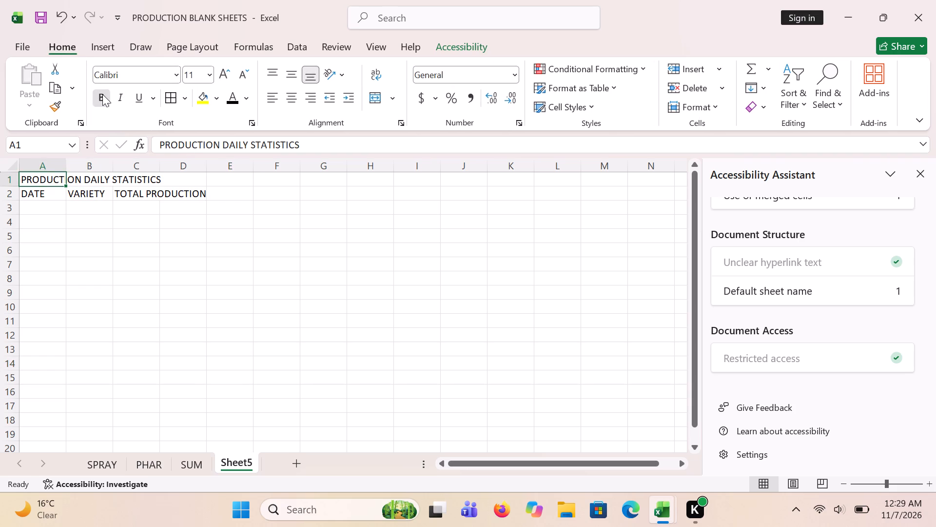
left_click(139, 97)
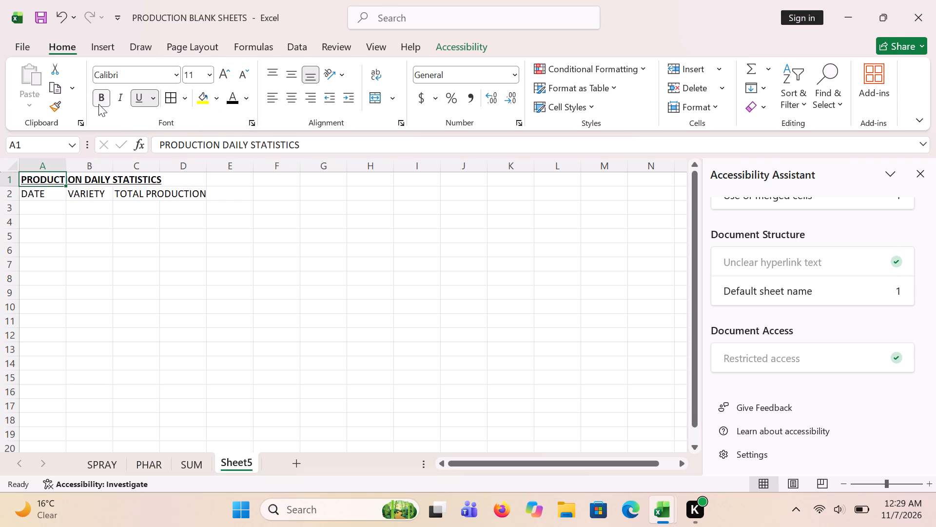
left_click(135, 99)
left_click(140, 94)
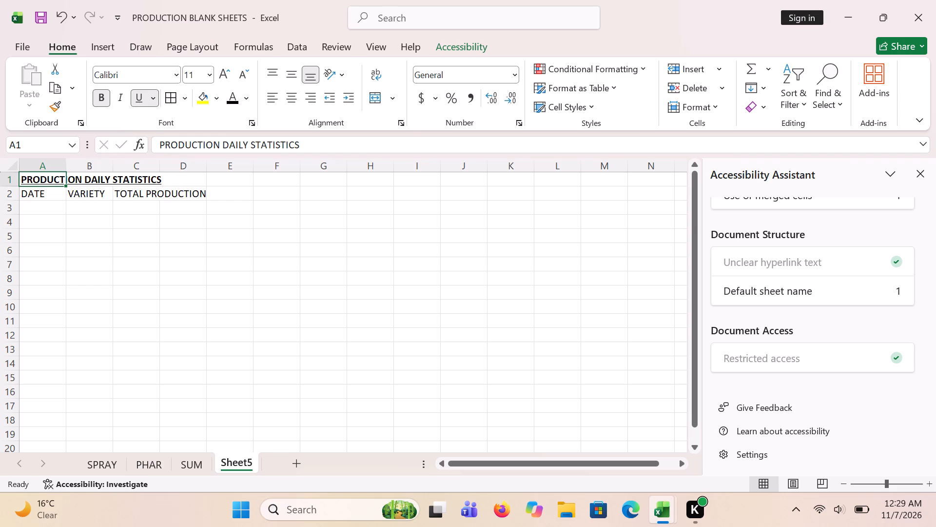
left_click(111, 257)
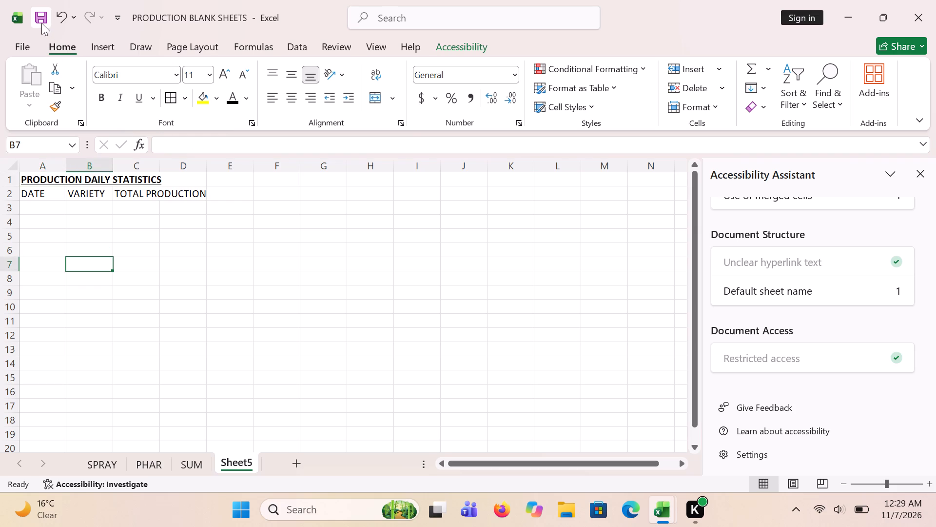
left_click(41, 23)
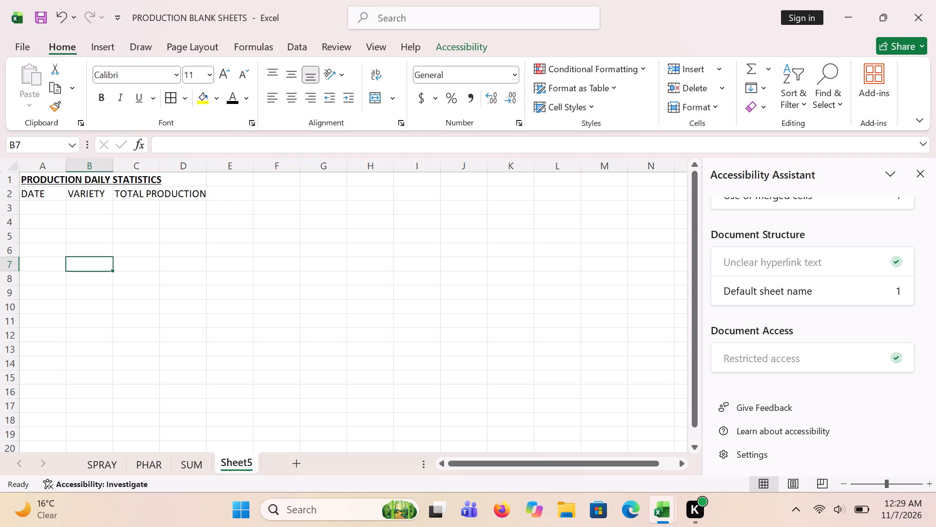
Apply all borders to the table range A2:C27, including the heading row, and save the workbook.
left_click(54, 190)
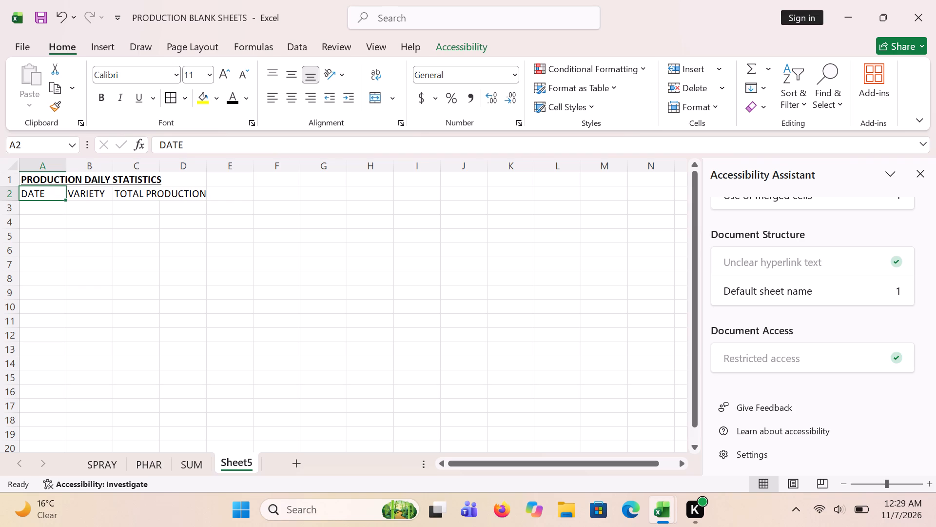
left_click_drag(51, 192, 165, 196)
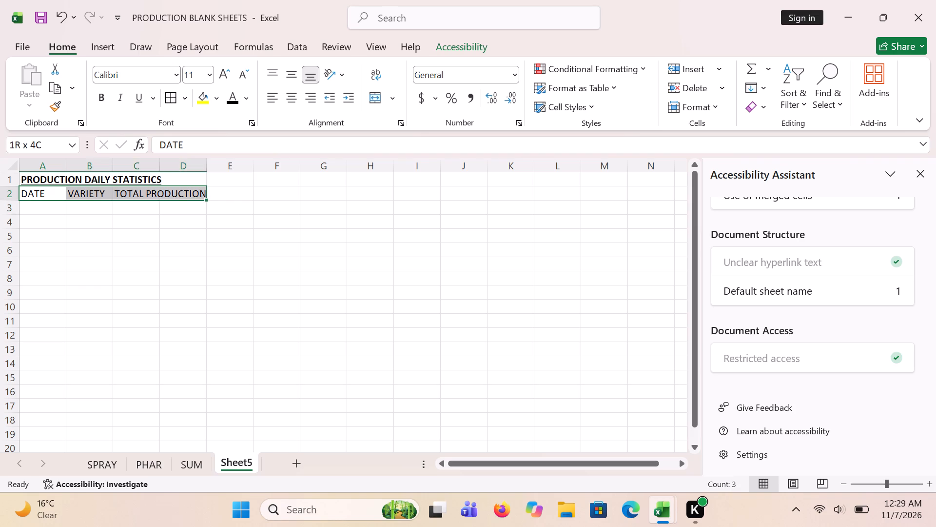
left_click_drag(165, 196, 167, 281)
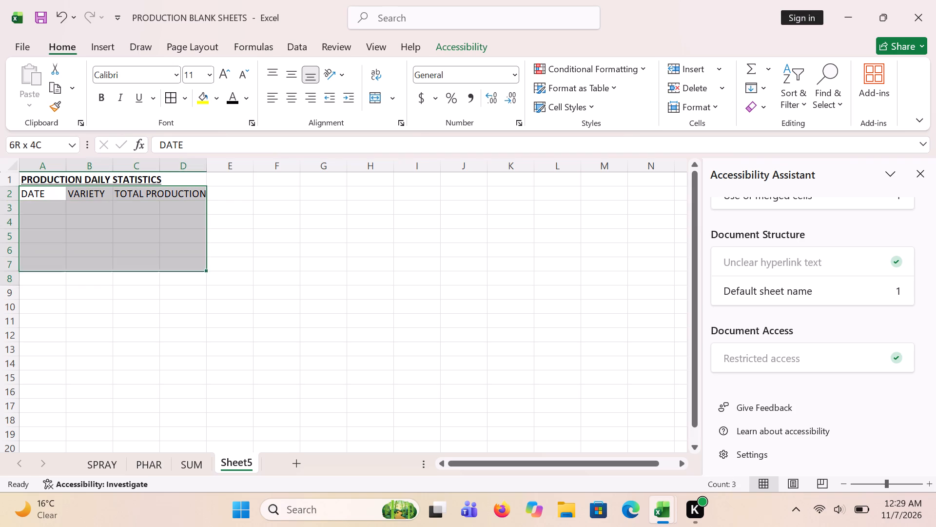
left_click_drag(167, 281, 168, 467)
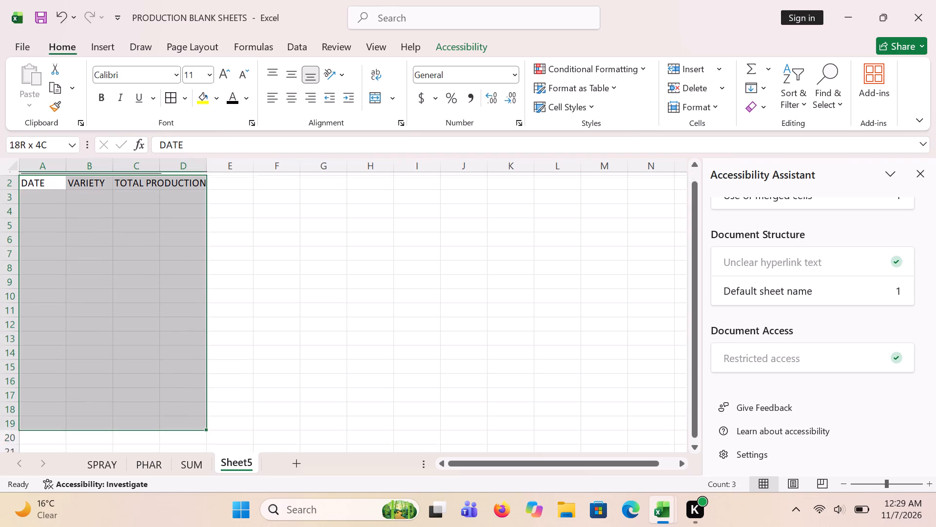
left_click_drag(168, 467, 184, 381)
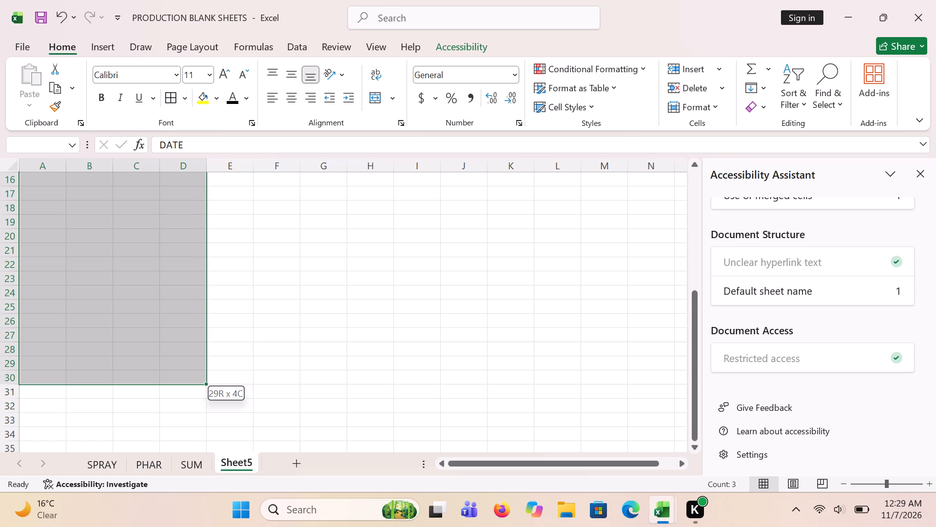
left_click_drag(184, 381, 148, 332)
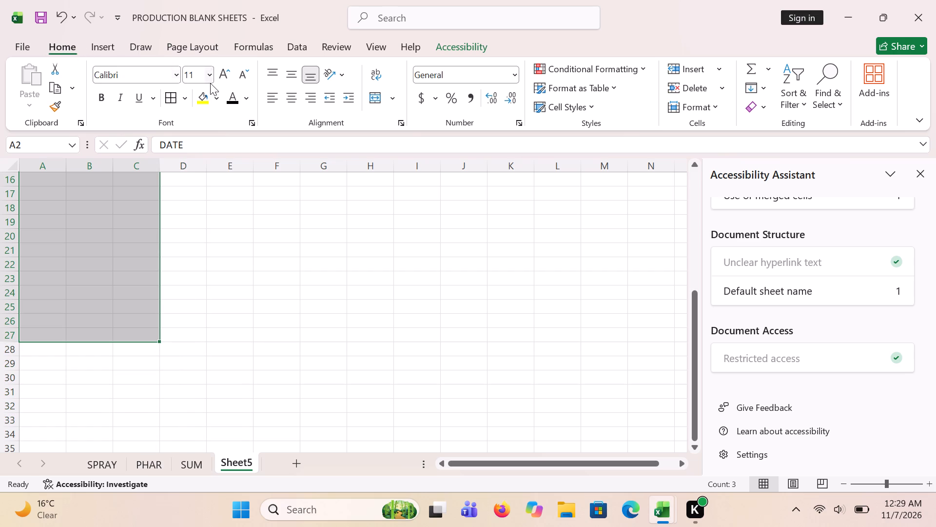
left_click(170, 101)
scroll(218, 247, "up", 2)
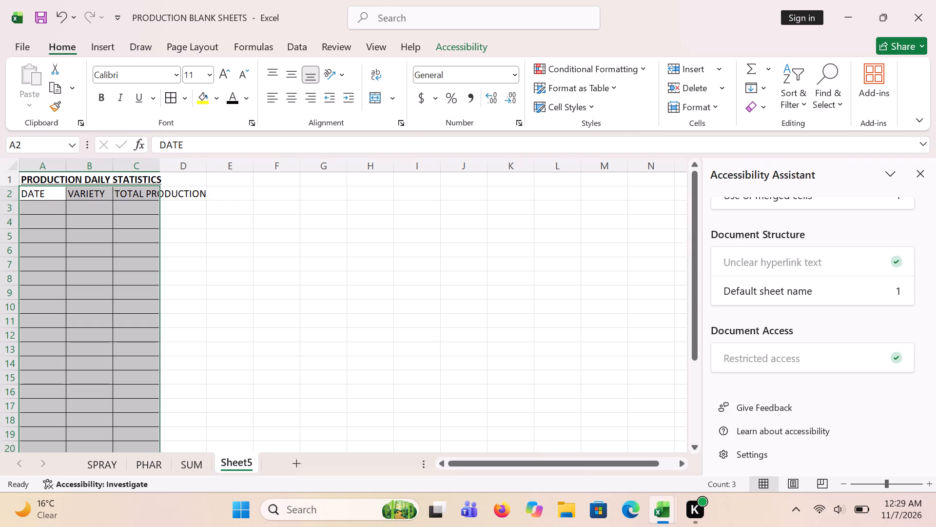
left_click(46, 203)
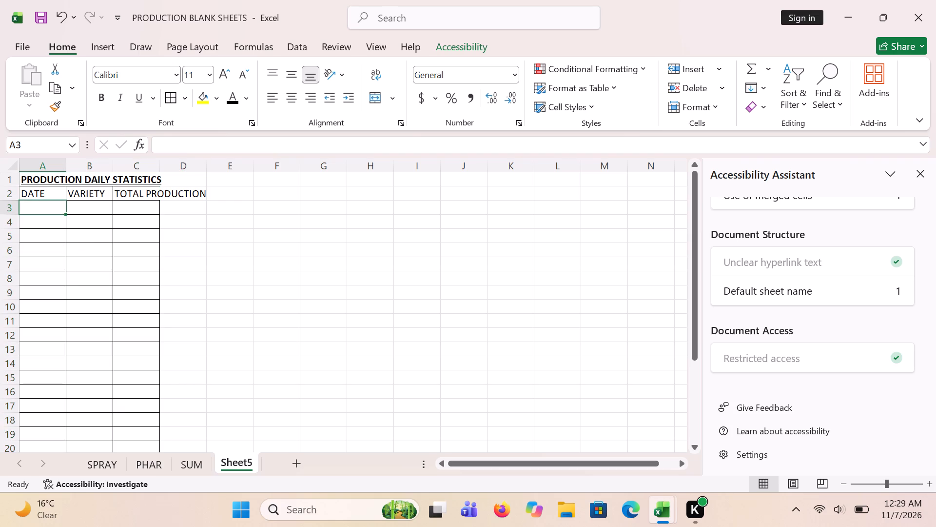
left_click(40, 15)
Widen columns A to C together to the same larger width.
left_click(89, 210)
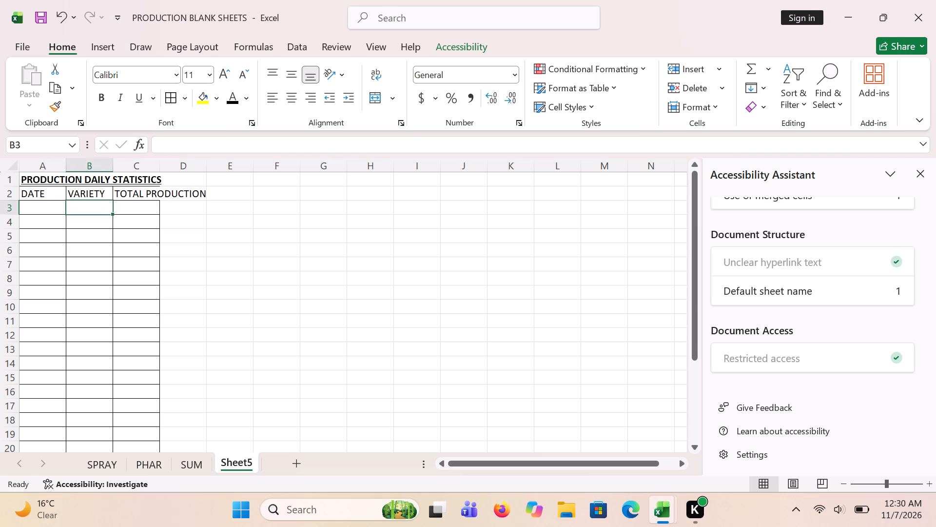
left_click(44, 207)
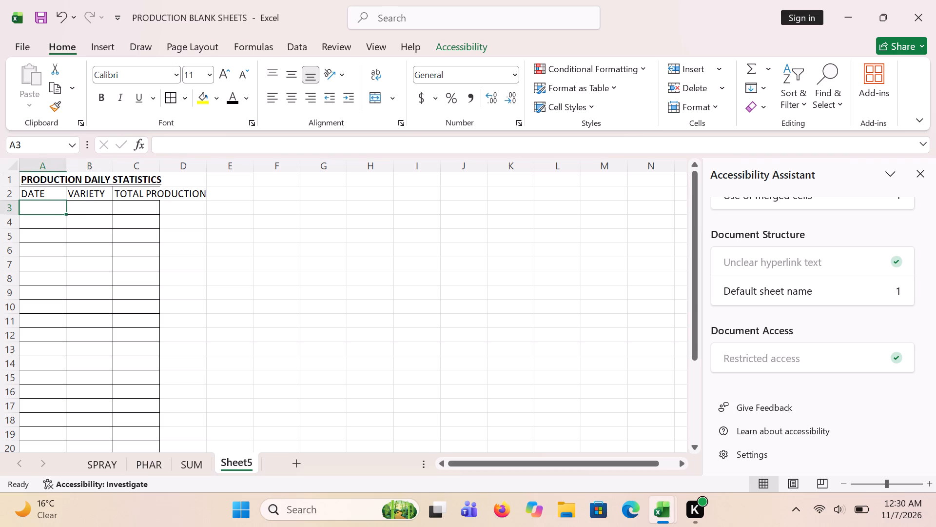
left_click(45, 188)
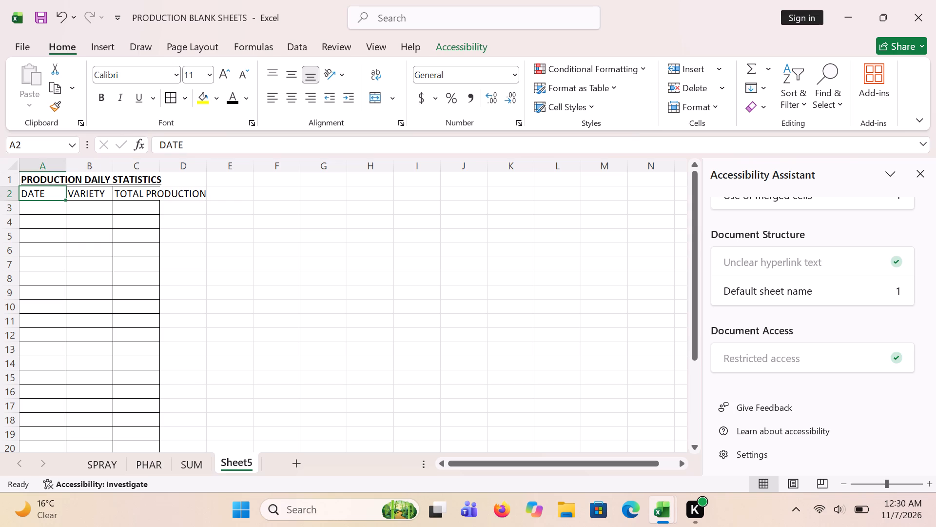
left_click_drag(46, 170, 160, 162)
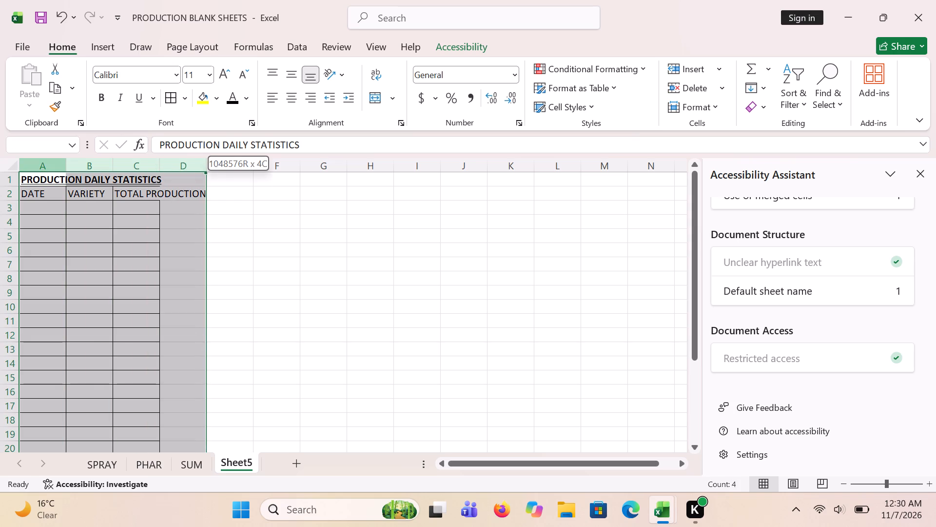
left_click_drag(160, 162, 143, 160)
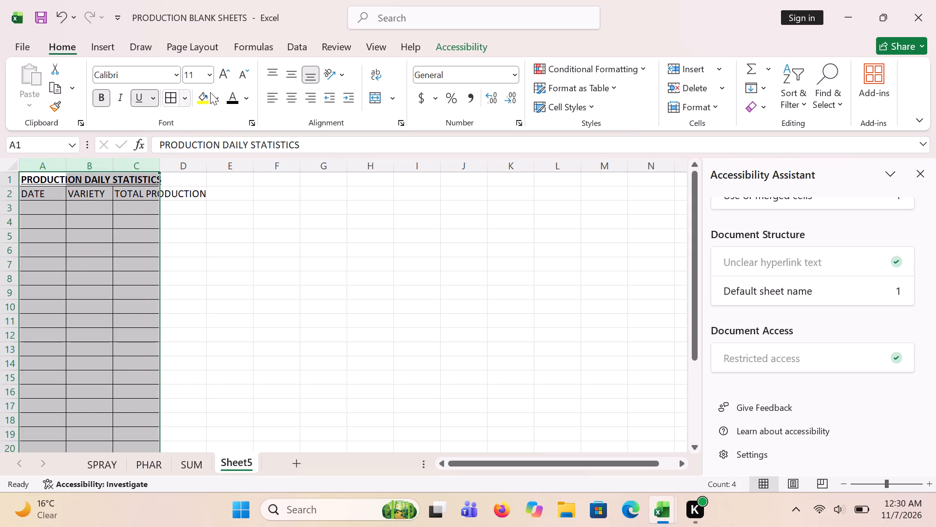
left_click_drag(162, 164, 193, 166)
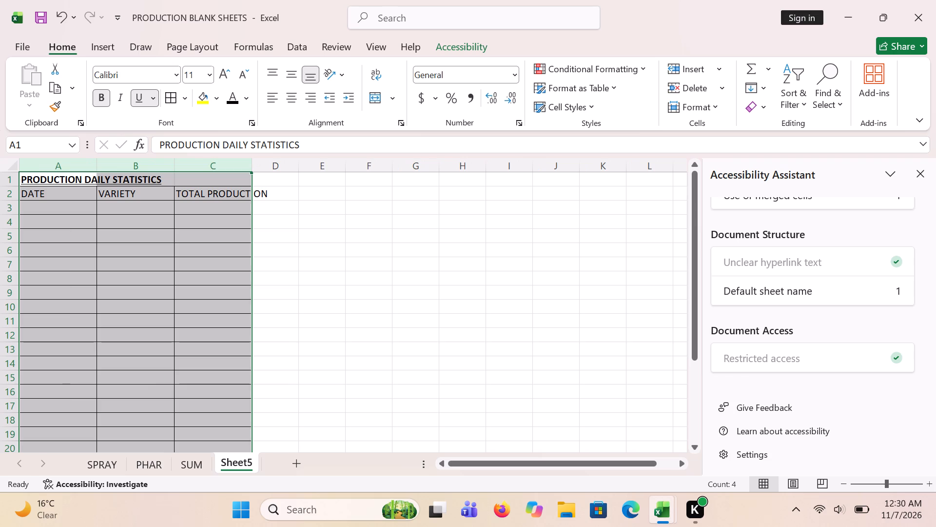
left_click(212, 215)
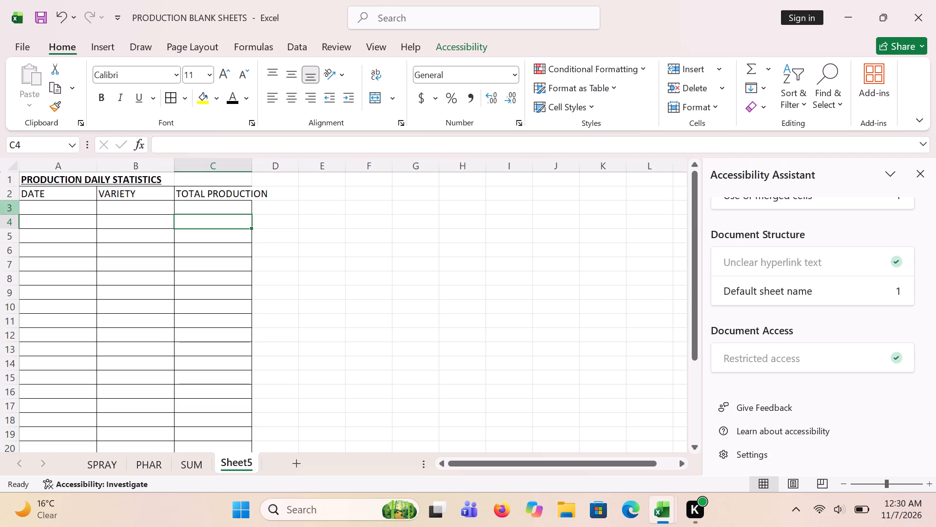
Narrow column A and widen column C to fit the TOTAL PRODUCTION heading, and save the workbook.
left_click_drag(99, 162, 75, 160)
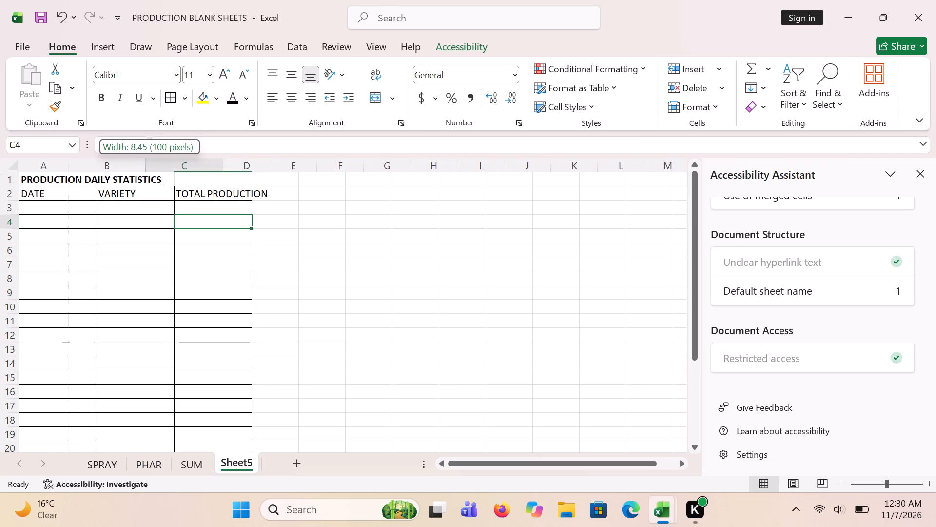
left_click_drag(75, 160, 81, 165)
left_click_drag(236, 168, 257, 163)
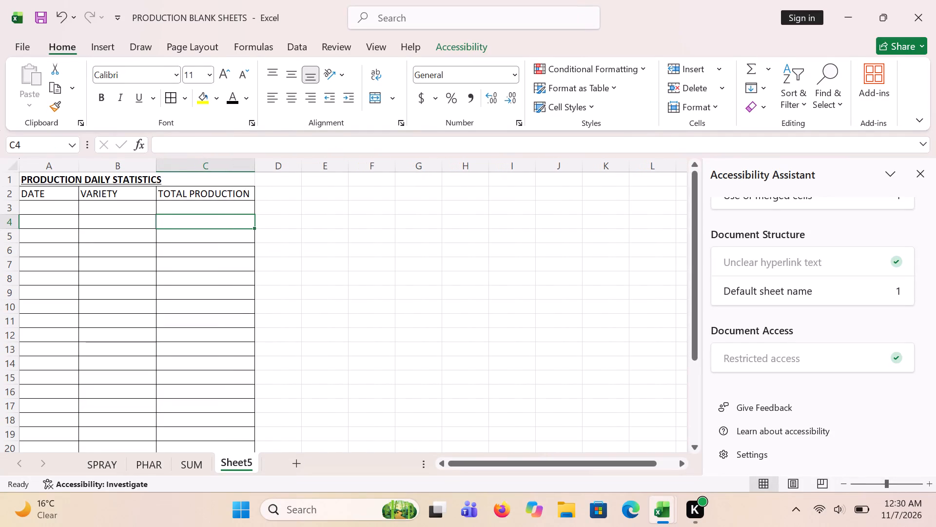
left_click(36, 20)
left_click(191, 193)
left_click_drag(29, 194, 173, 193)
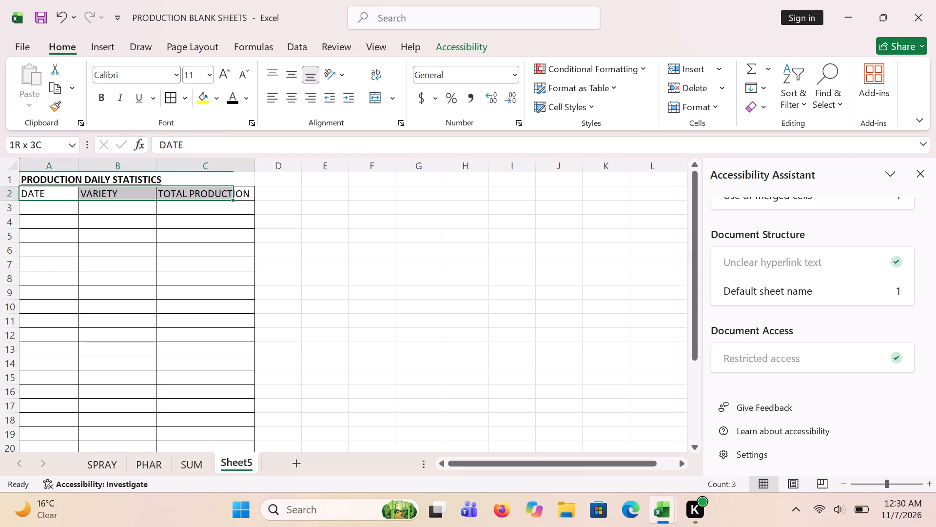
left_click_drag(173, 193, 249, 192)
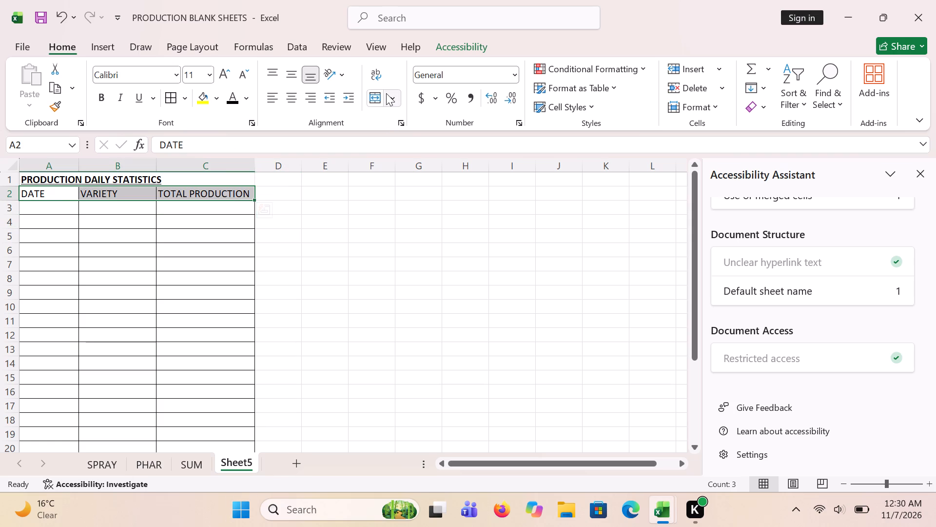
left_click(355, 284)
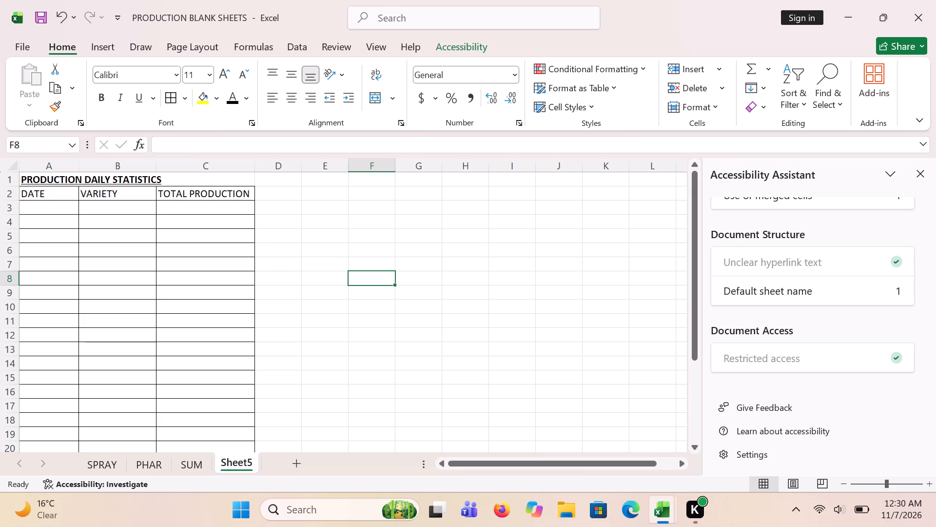
Apply Merge & Center to the TOTAL PRODUCTION heading in cell C2.
left_click(208, 193)
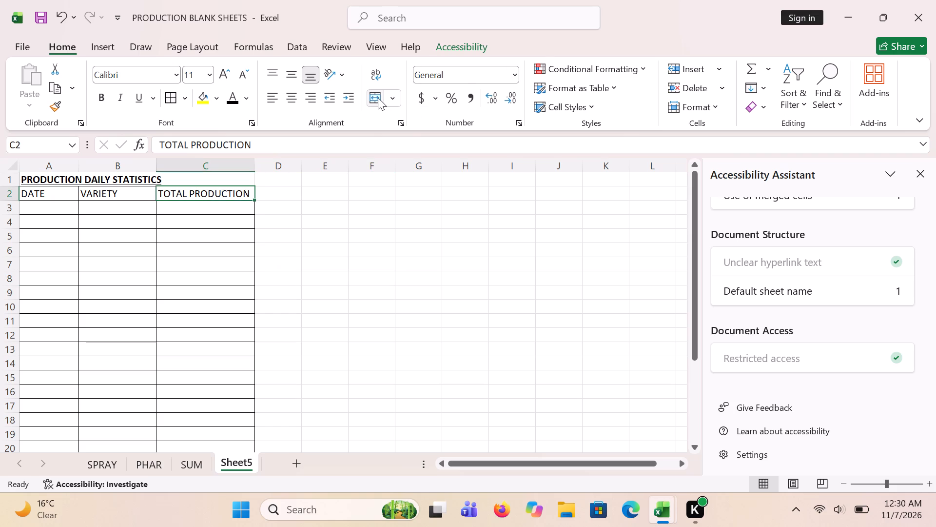
left_click(377, 97)
left_click(377, 97)
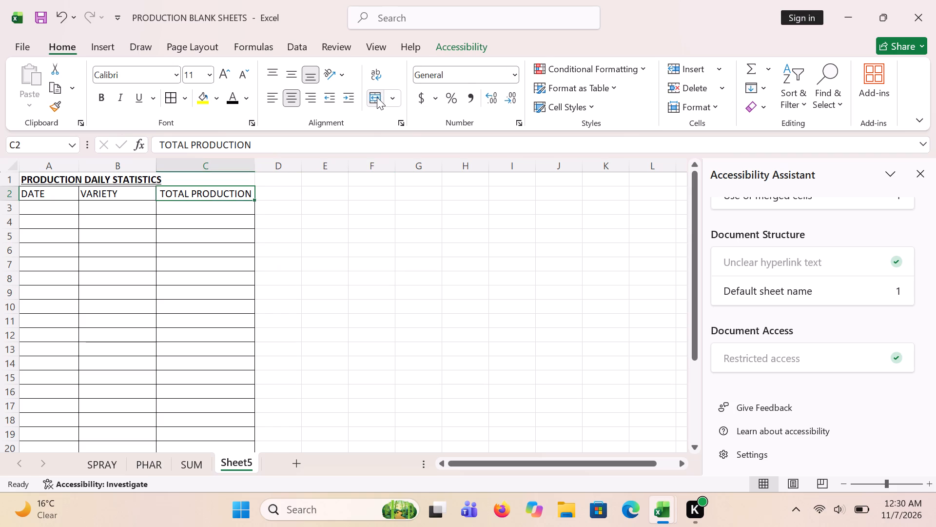
Wrap the text of the TOTAL PRODUCTION heading in C2, narrowing column C and making row 2 taller to fit two lines.
left_click(377, 97)
left_click(375, 72)
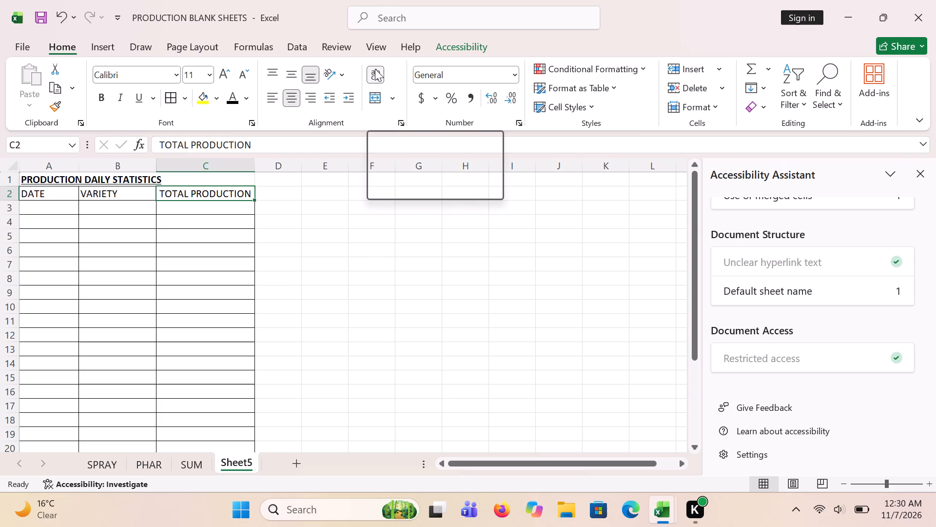
left_click(309, 317)
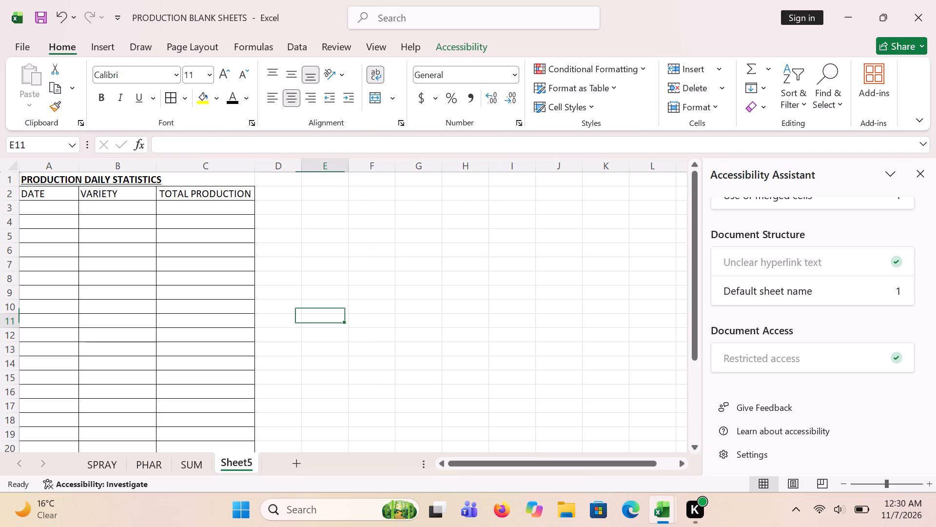
left_click_drag(258, 159, 241, 151)
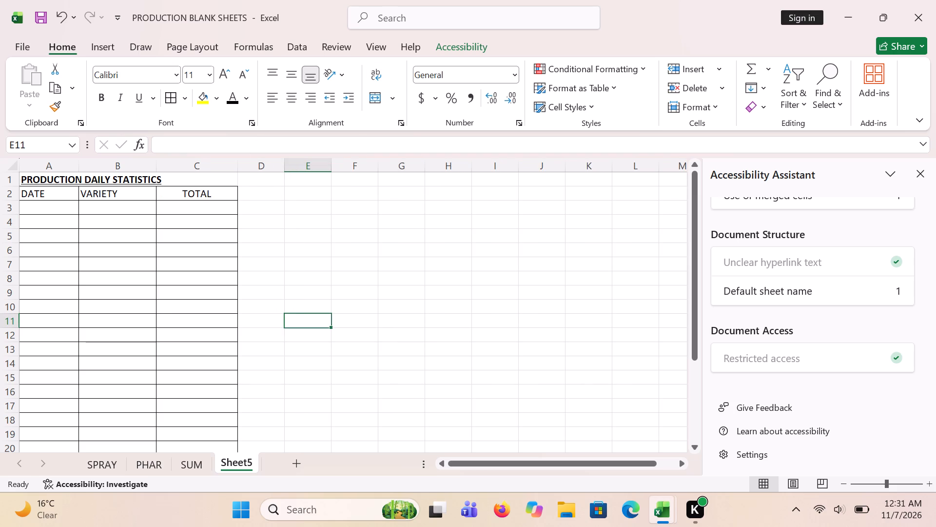
left_click_drag(15, 198, 18, 219)
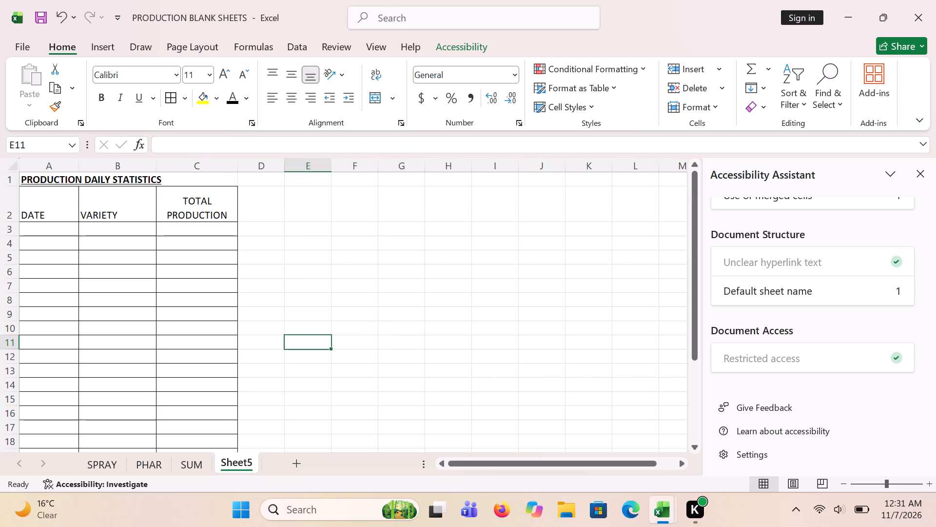
Set the PRODUCTION DAILY STATISTICS title in A1 to font size 18 and widen column C to about the title's end.
left_click(39, 181)
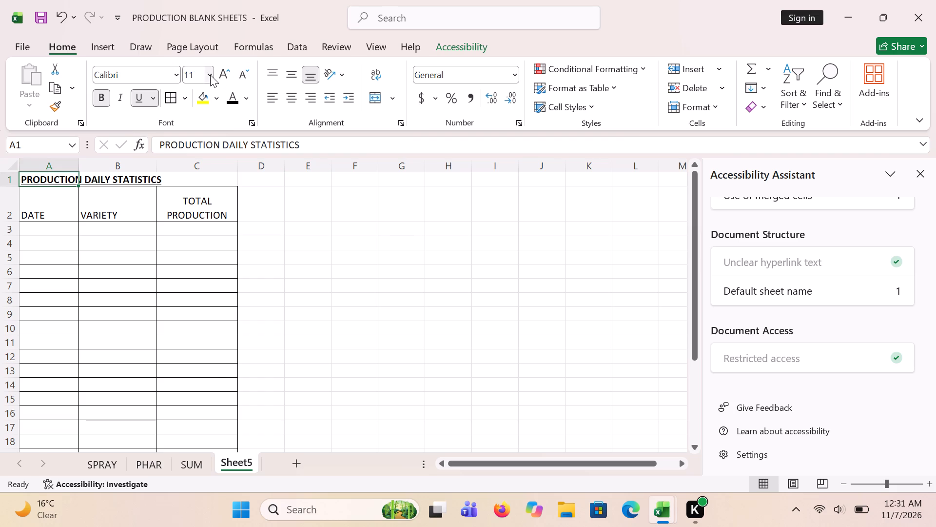
left_click(210, 75)
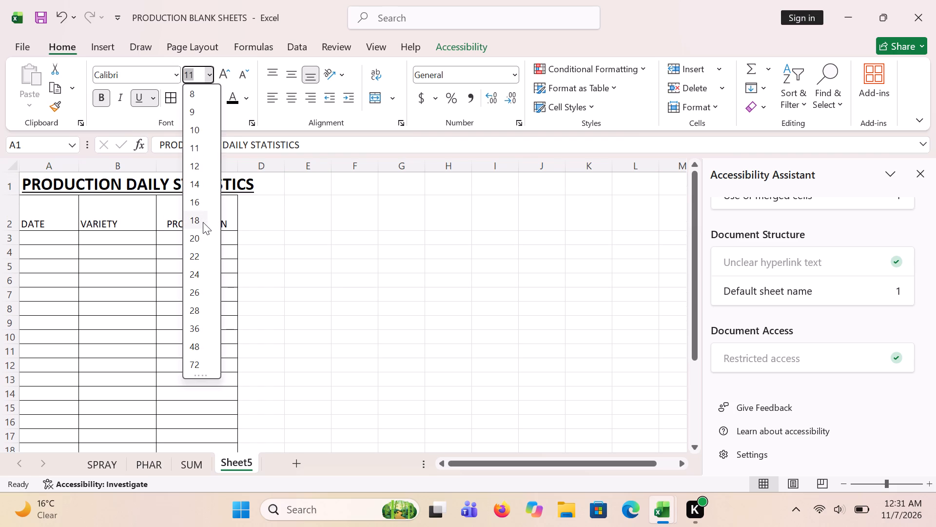
left_click(203, 222)
left_click_drag(241, 171, 256, 174)
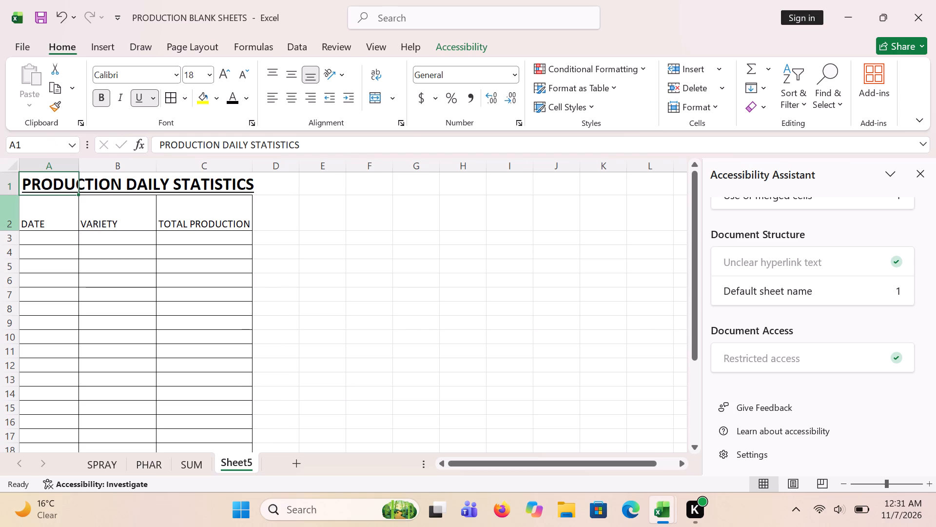
Make the DATE, VARIETY and TOTAL PRODUCTION headings in A2:C2 bold.
left_click_drag(53, 213, 174, 205)
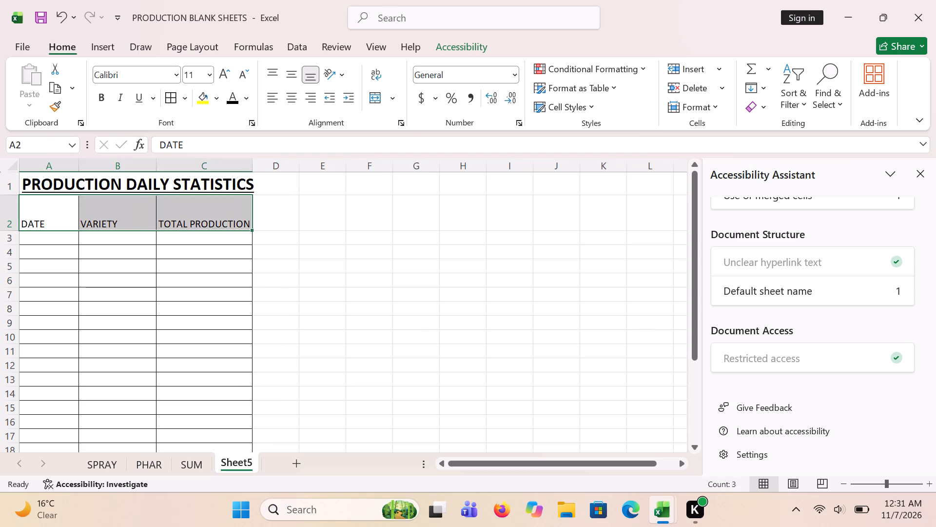
left_click(99, 91)
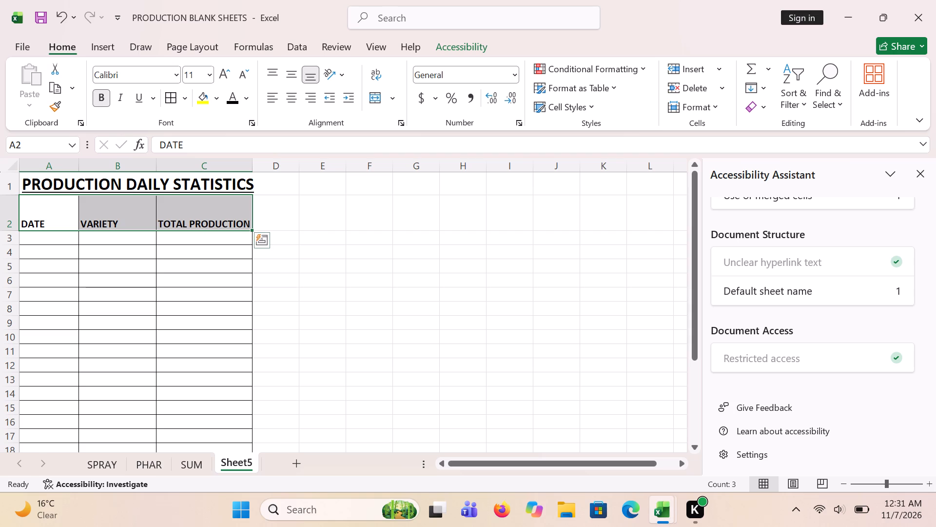
Narrow column C slightly so the TOTAL PRODUCTION heading wraps onto two lines, and save the workbook.
left_click(235, 222)
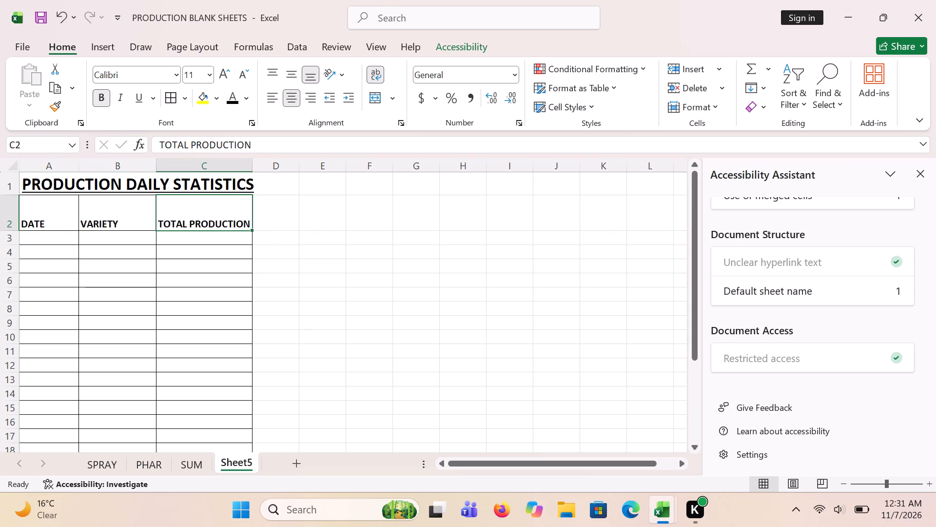
left_click(316, 276)
left_click(237, 219)
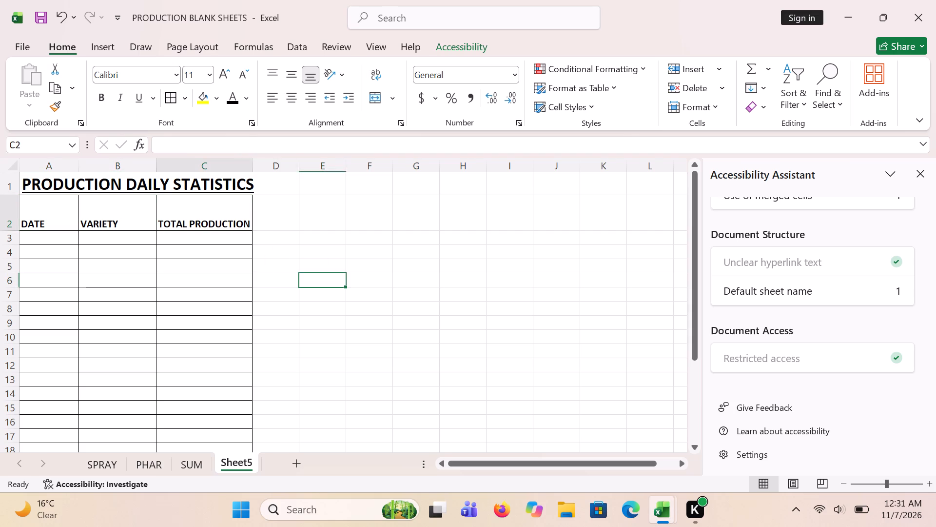
left_click_drag(254, 160, 245, 160)
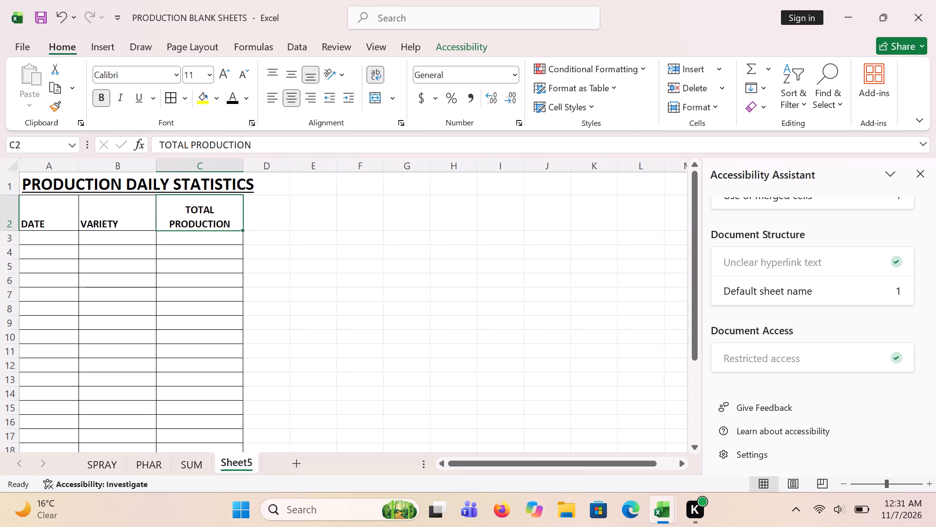
left_click(39, 15)
Widen column B slightly so the table spans about the width of the title, and save the workbook.
left_click_drag(153, 159, 161, 162)
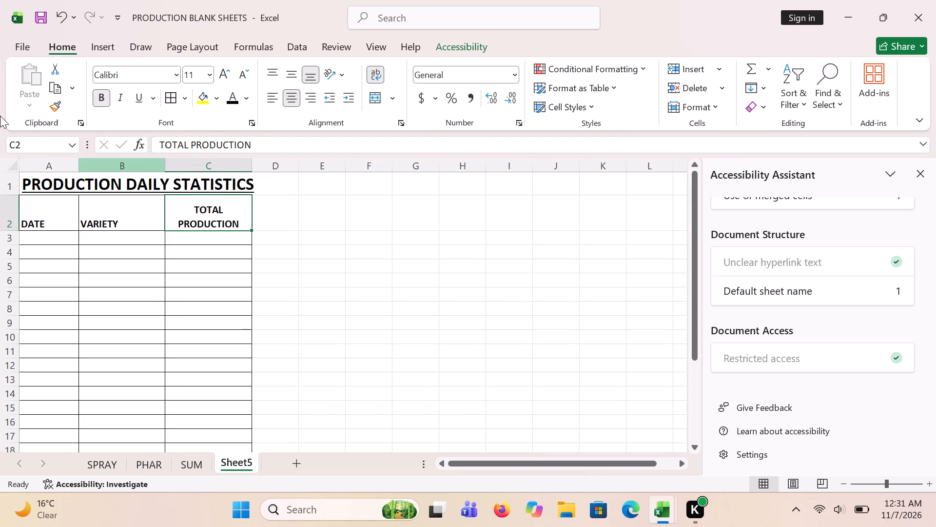
left_click(41, 10)
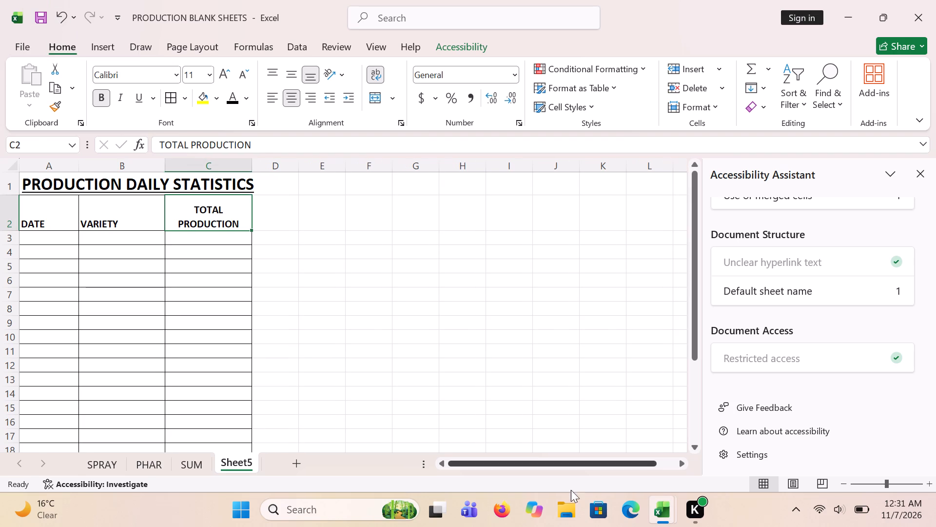
left_click(285, 323)
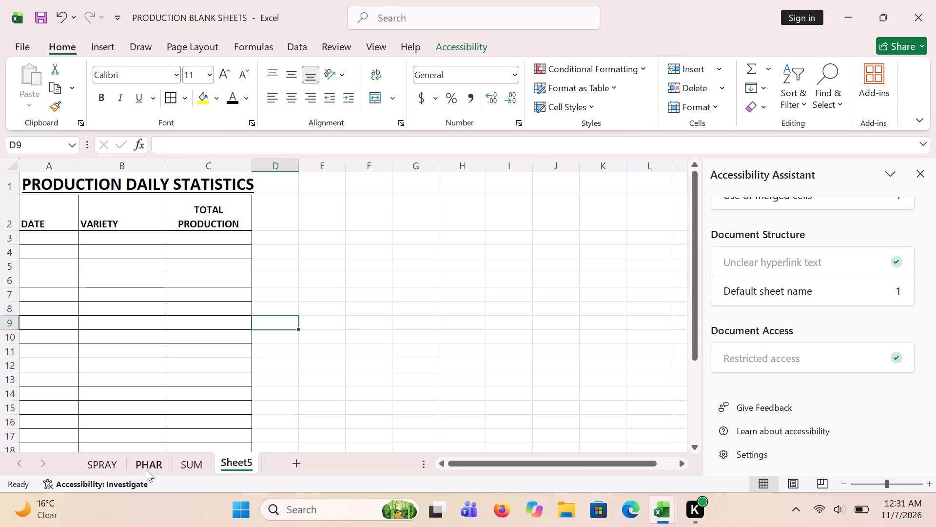
Look through the SPRAY, PHAR and SUM sheets and check the print preview of the PRODUCTION DAILY STATISTICS sheet.
left_click(96, 462)
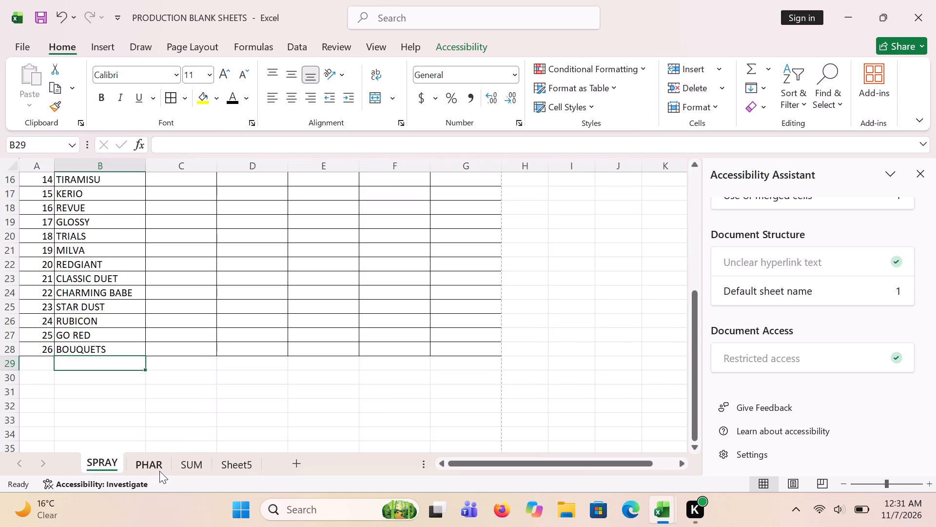
left_click(142, 463)
left_click(187, 462)
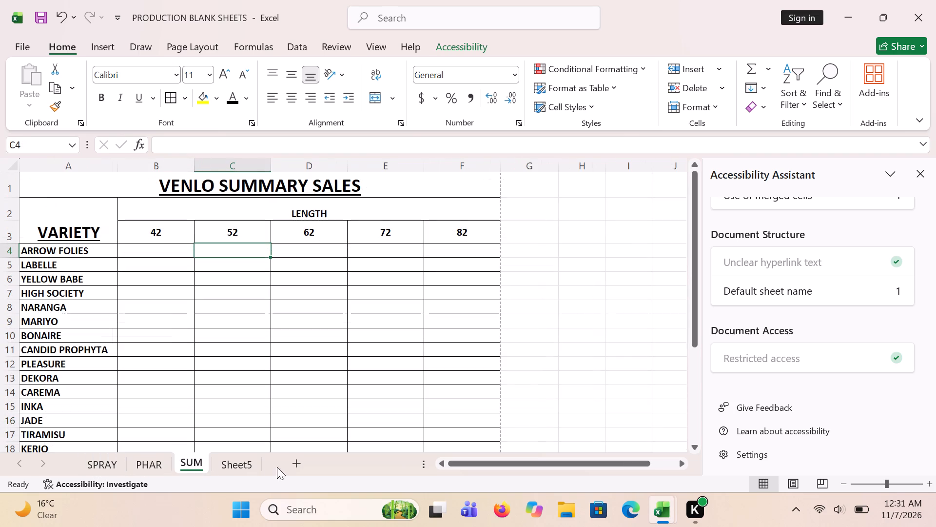
left_click(241, 465)
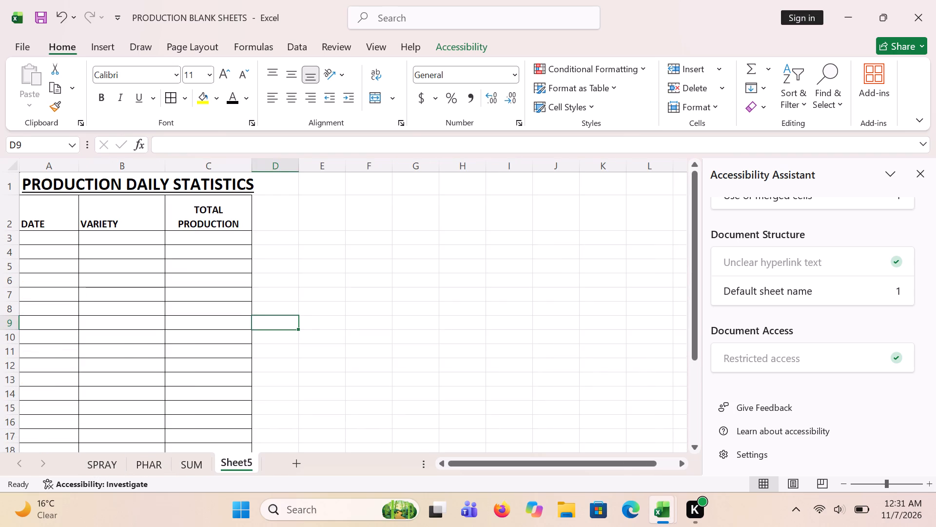
left_click(205, 368)
scroll(312, 368, "up", 4)
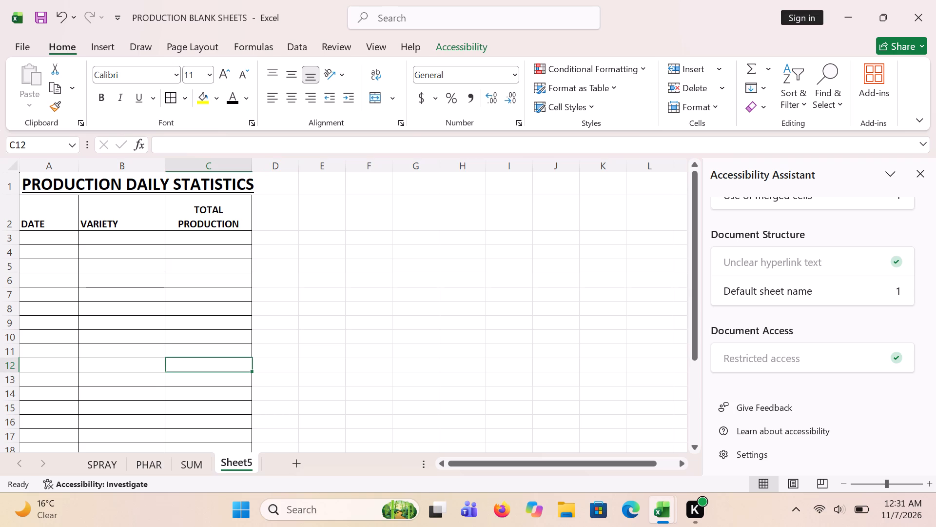
key("ctrl+p")
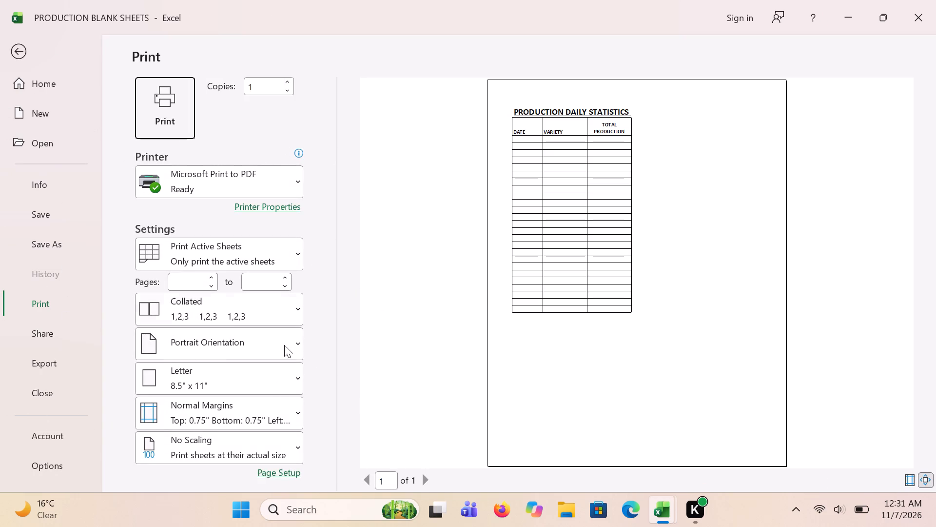
key("Escape")
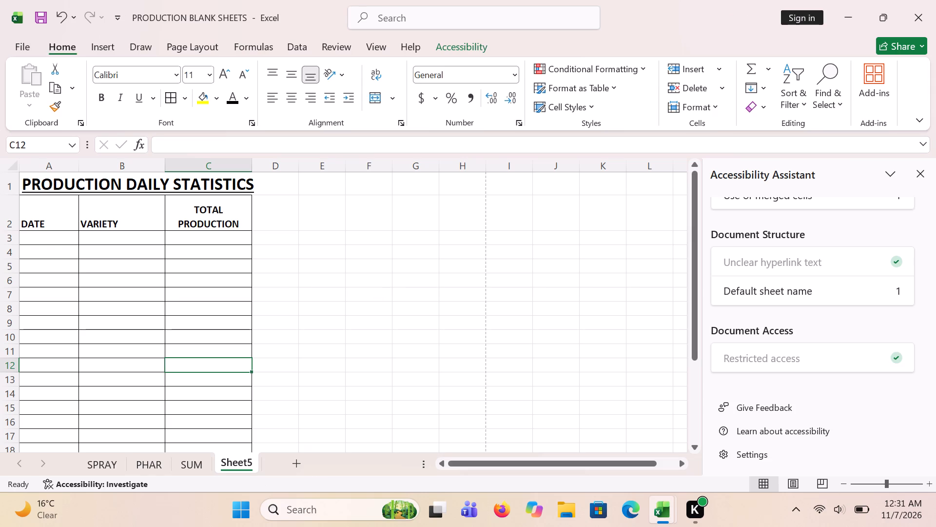
Extend the bordered table down to row 50 by applying all borders to A27:C50.
scroll(178, 315, "down", 6)
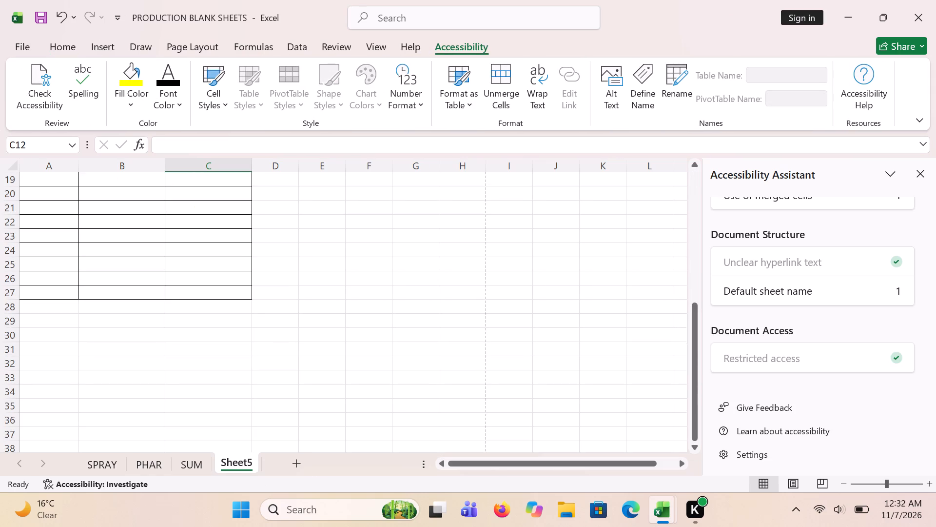
left_click_drag(34, 291, 175, 304)
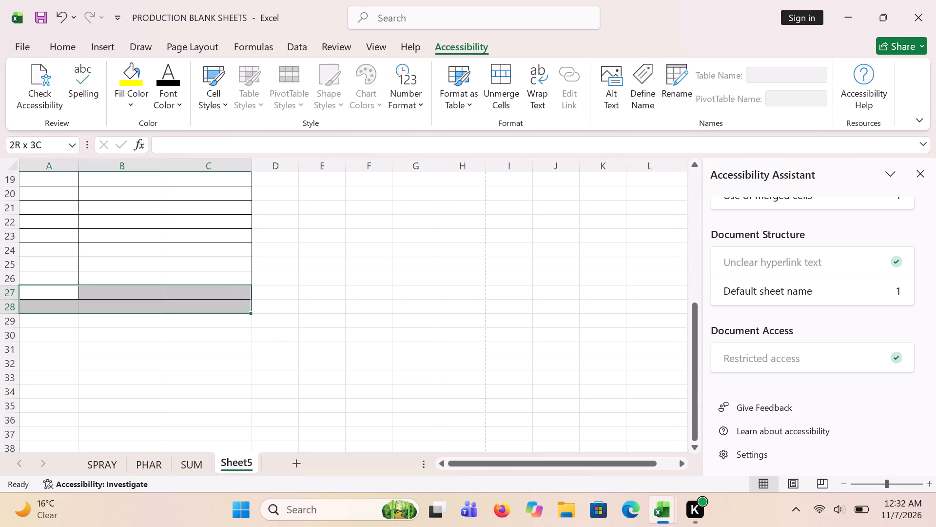
left_click_drag(175, 304, 191, 422)
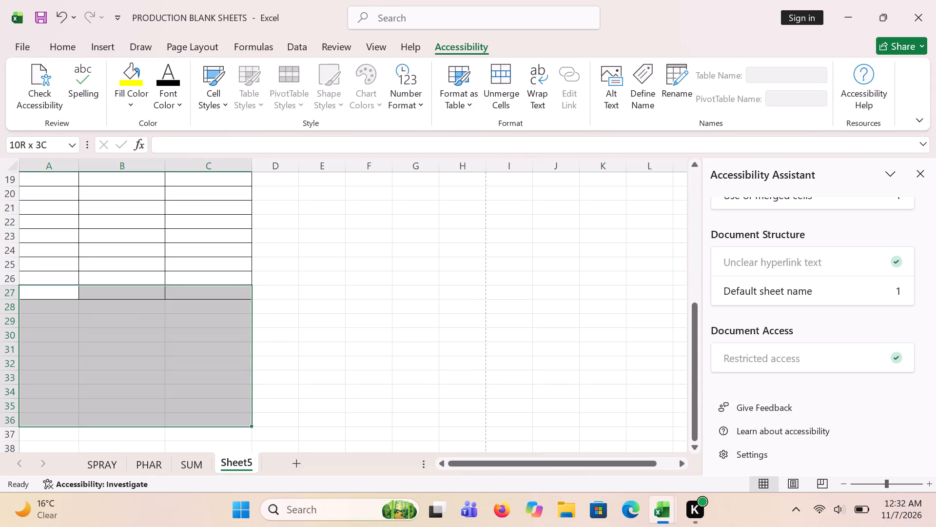
left_click_drag(191, 422, 196, 412)
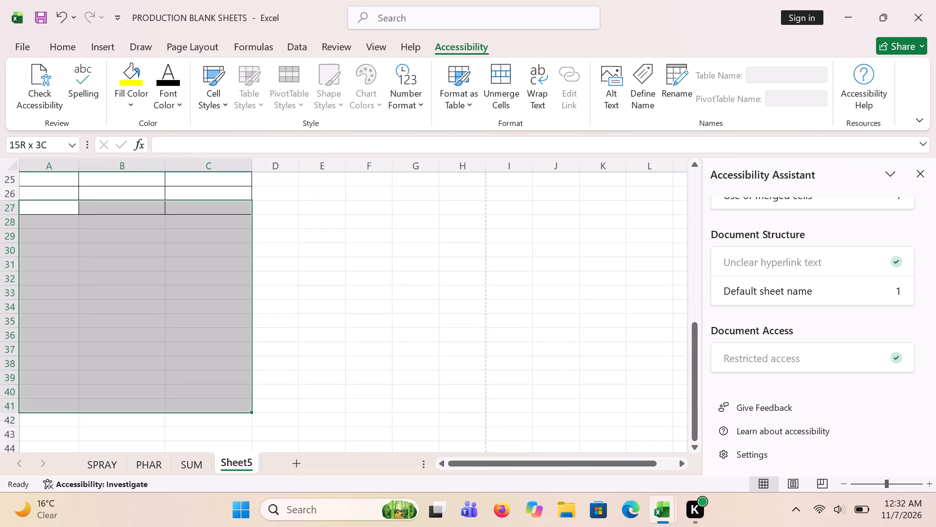
left_click_drag(196, 412, 206, 430)
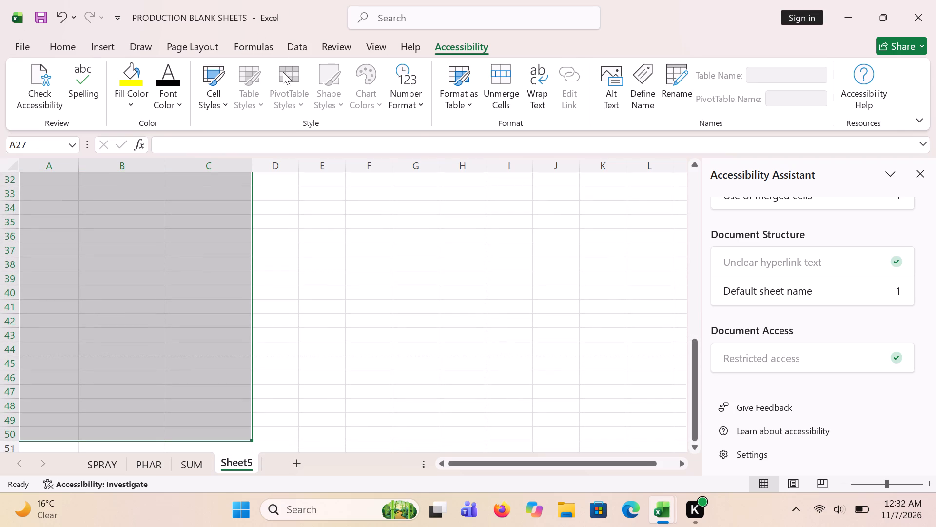
left_click(61, 42)
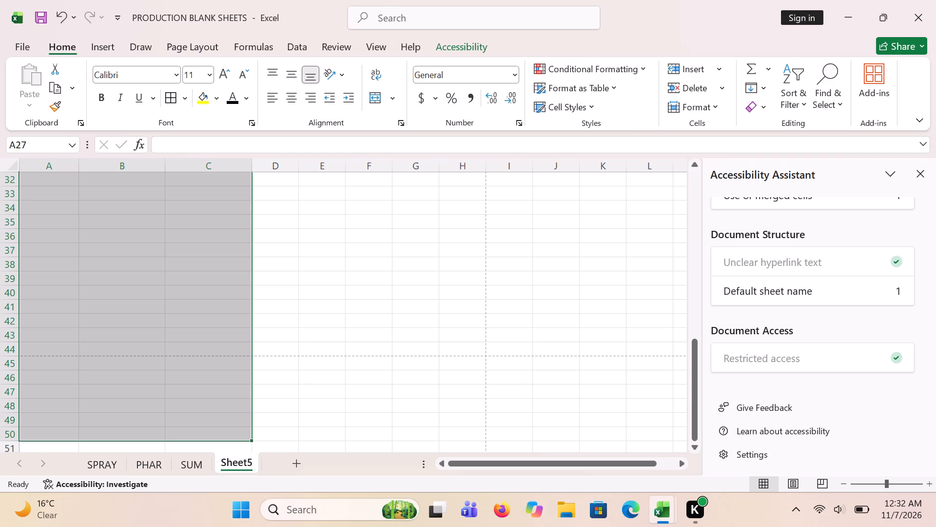
left_click(169, 99)
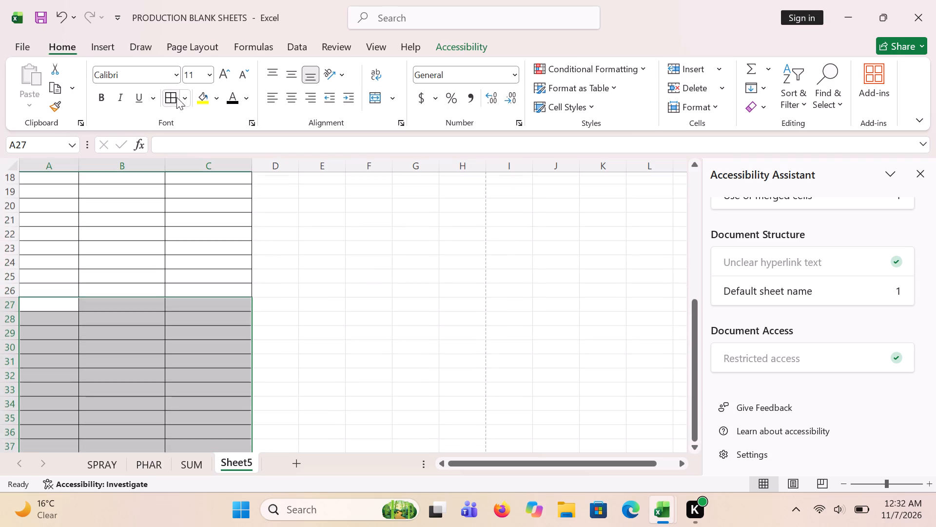
left_click(229, 254)
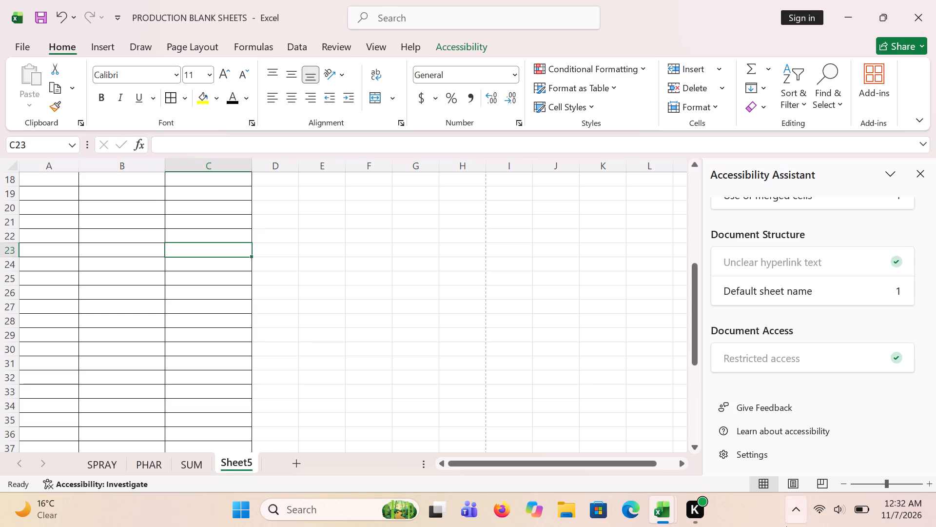
Scale the PRODUCTION DAILY STATISTICS sheet to fit 1 page wide by 1 tall and check its print preview.
key("ctrl+p")
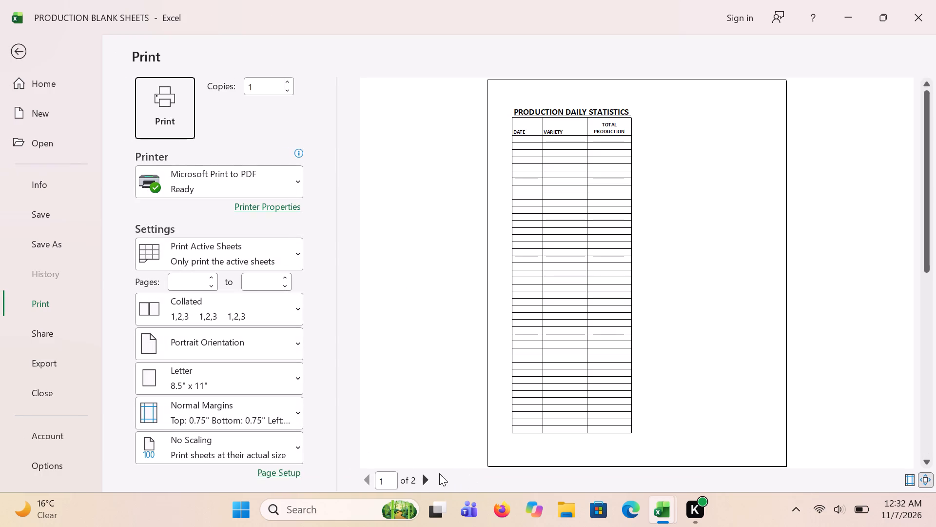
left_click(422, 479)
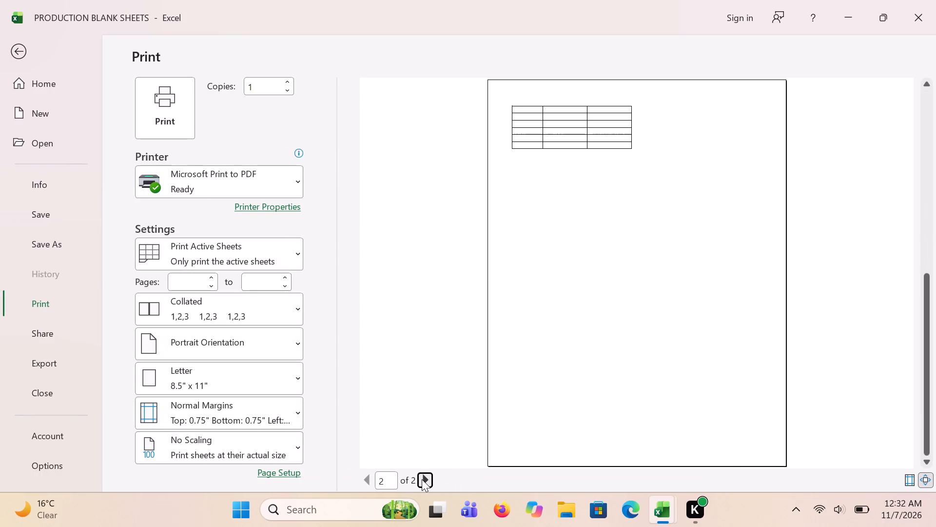
left_click(263, 471)
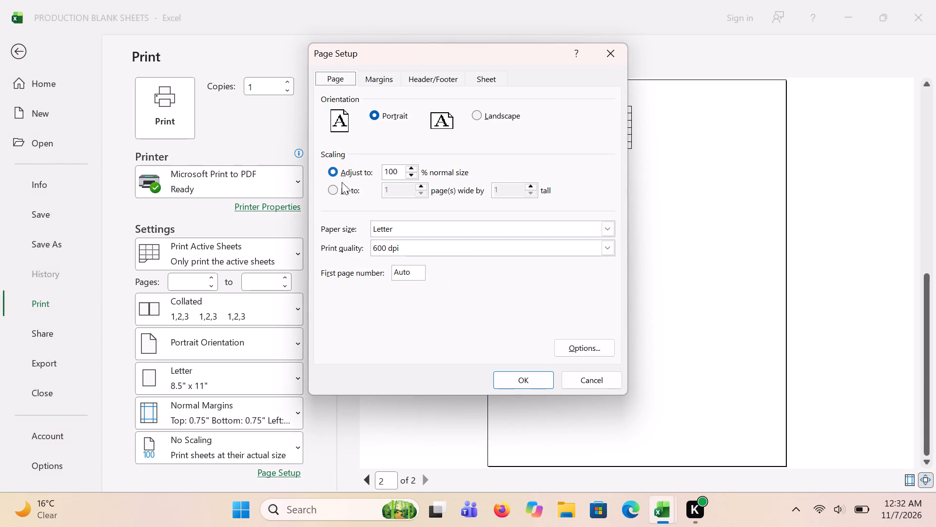
left_click(328, 188)
left_click(337, 192)
left_click(533, 376)
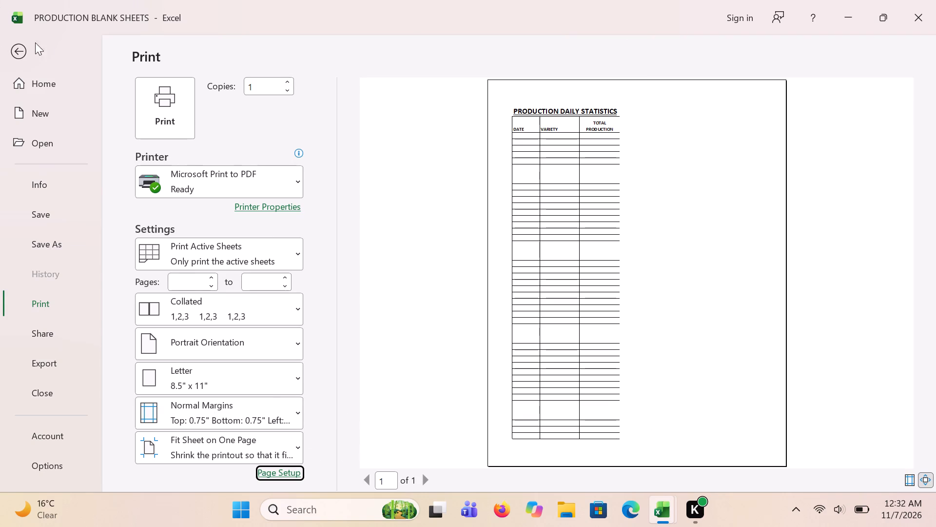
left_click(14, 50)
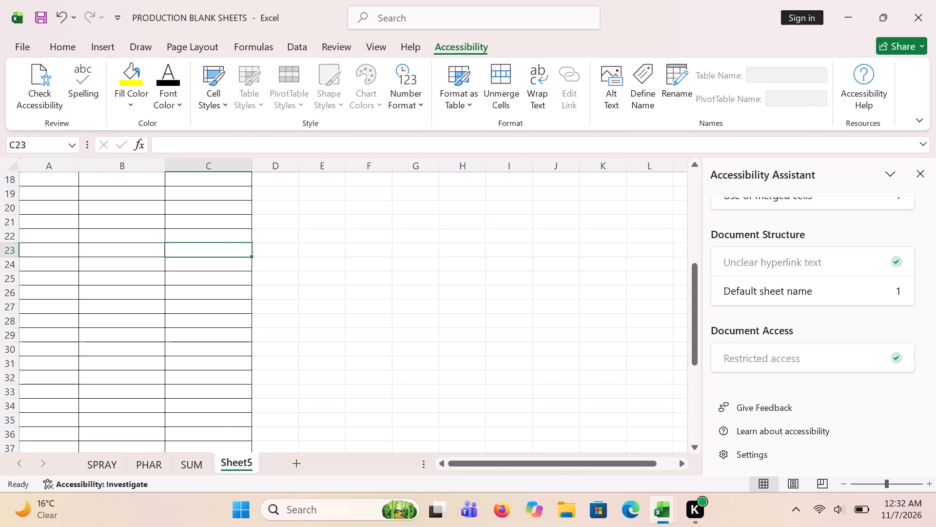
scroll(213, 276, "up", 11)
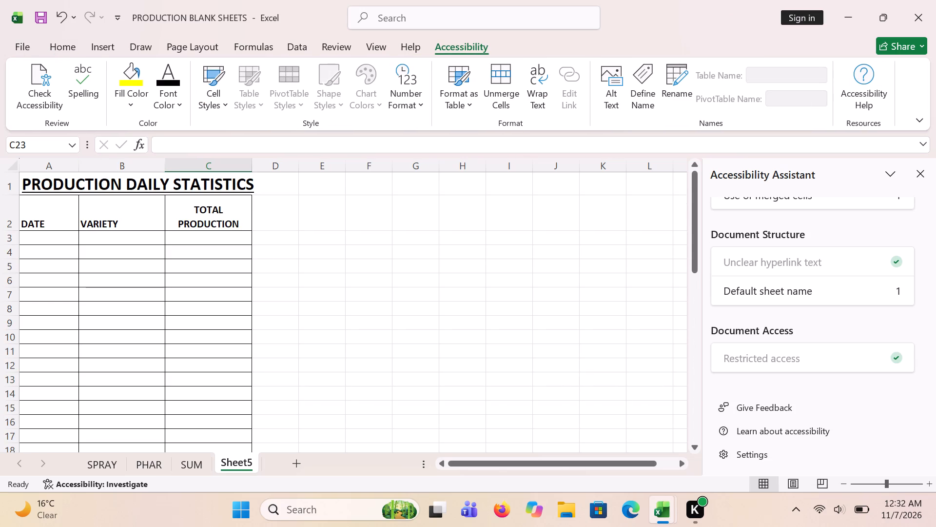
key("ctrl+p")
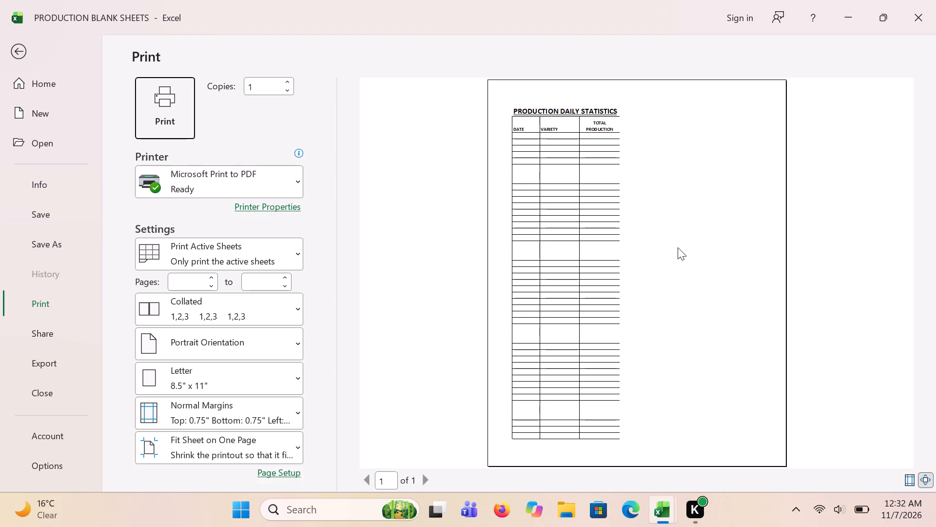
left_click(678, 247)
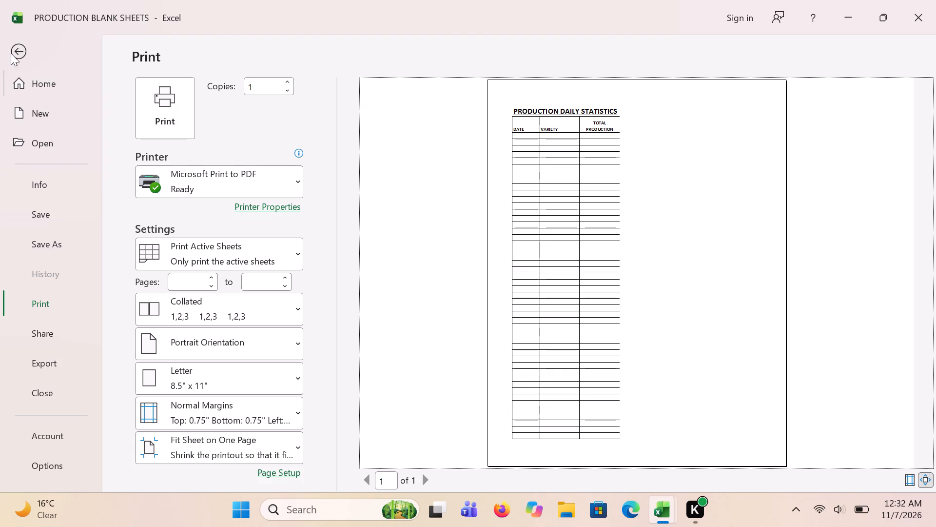
left_click(13, 50)
Reapply all borders to the whole table, from the heading row down to row 50 (A2:C50).
scroll(178, 307, "down", 3)
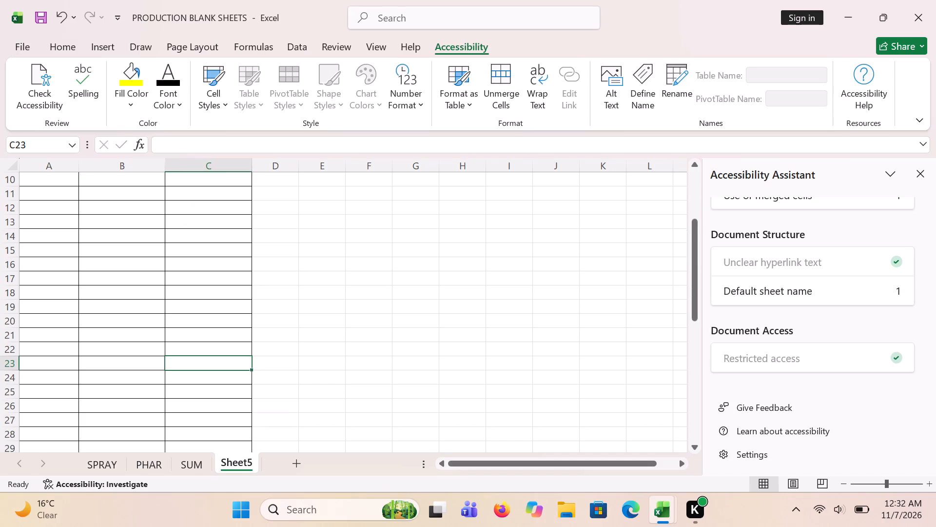
scroll(177, 305, "down", 11)
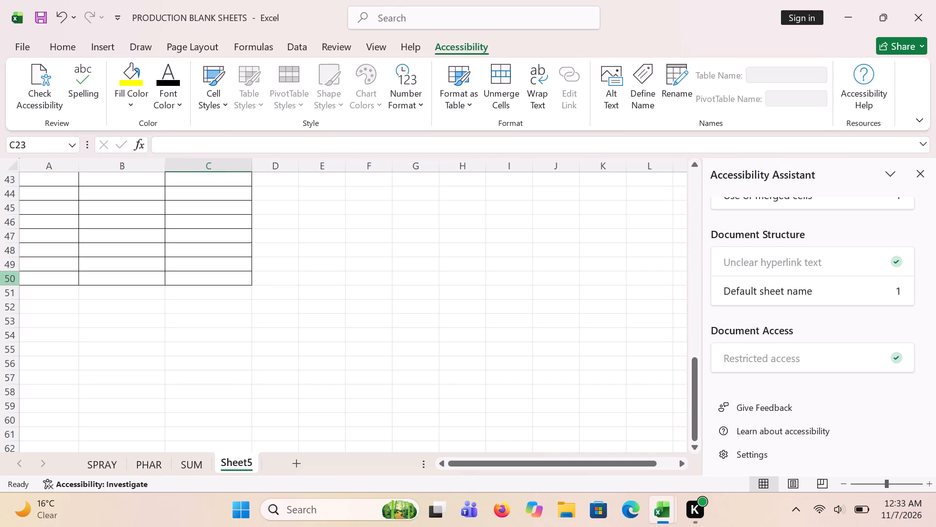
left_click_drag(6, 276, 23, 221)
left_click(258, 346)
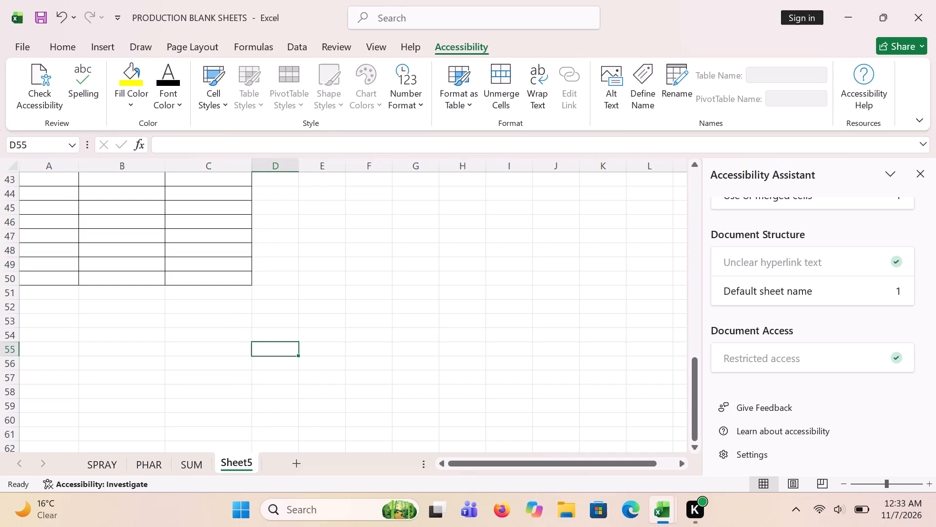
left_click_drag(47, 278, 206, 83)
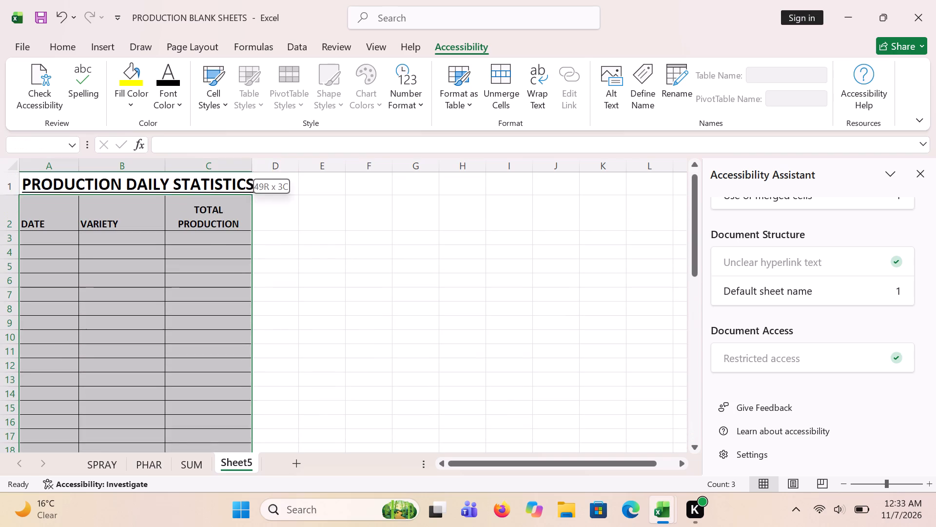
left_click_drag(206, 83, 228, 217)
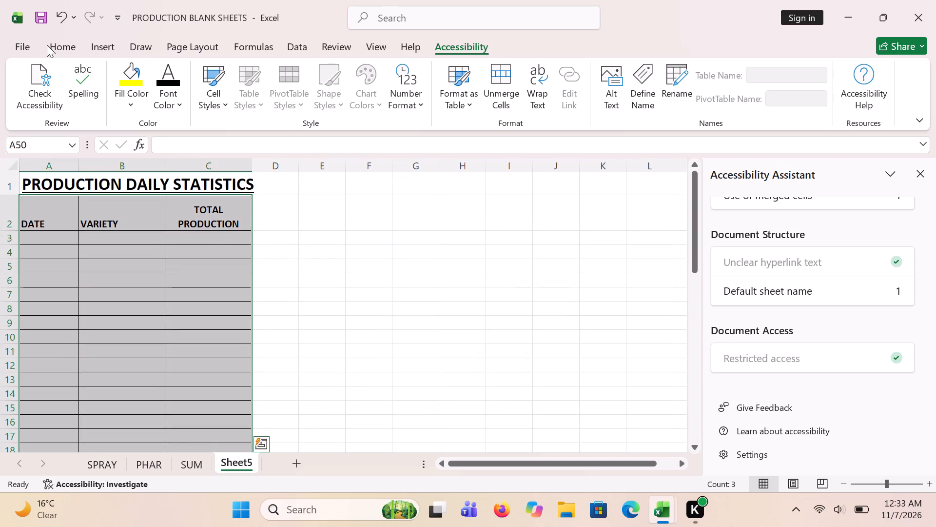
left_click(60, 47)
left_click(171, 101)
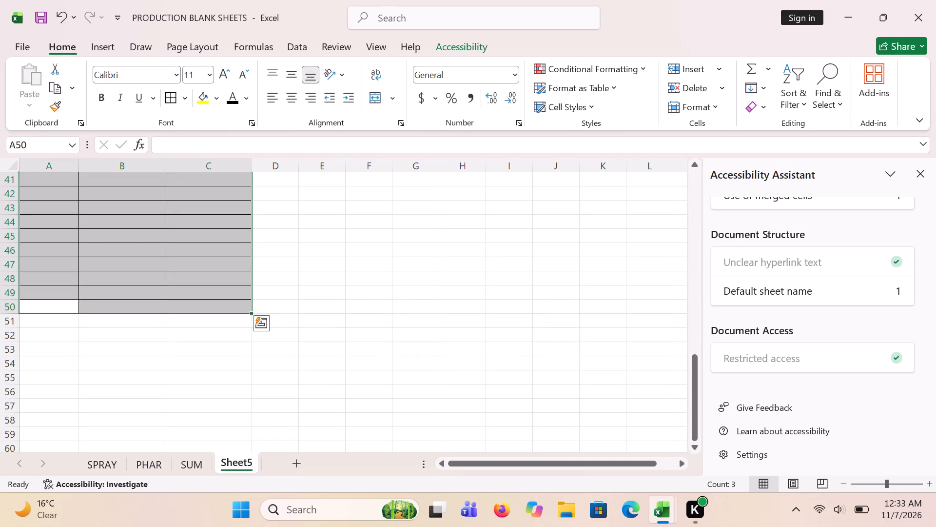
left_click(284, 266)
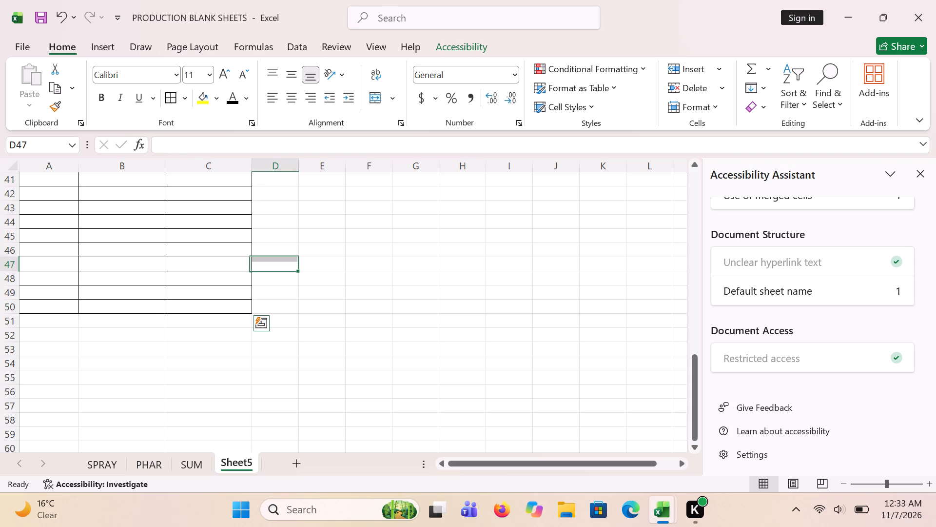
Check the table's borders in the print preview and save the workbook.
key("ctrl+p")
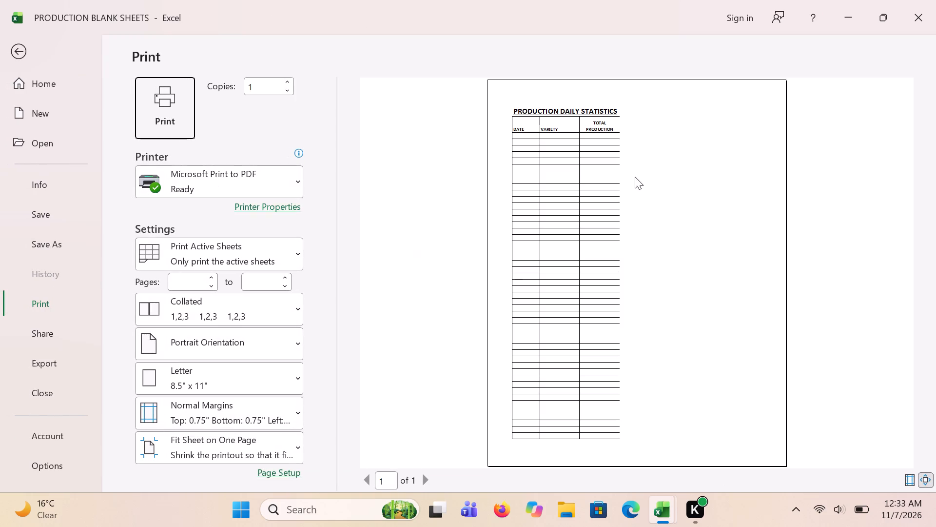
left_click(597, 193)
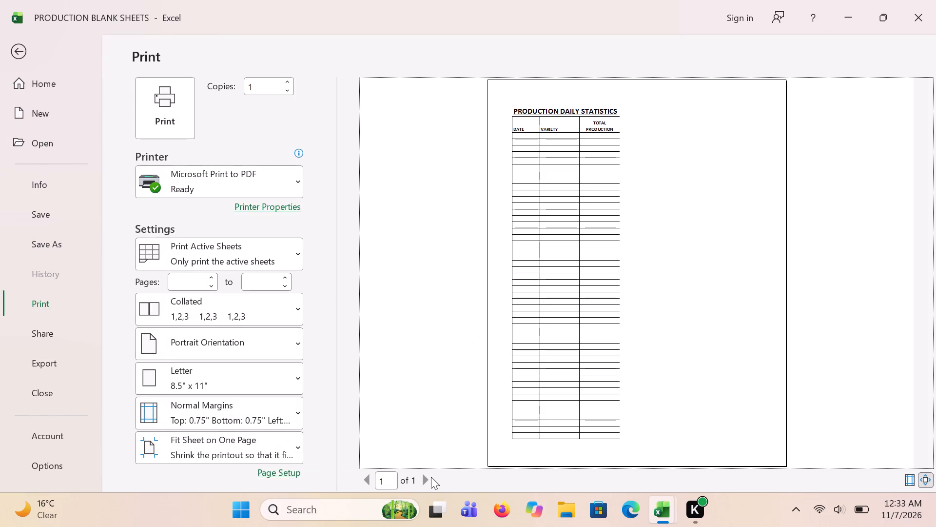
left_click(426, 480)
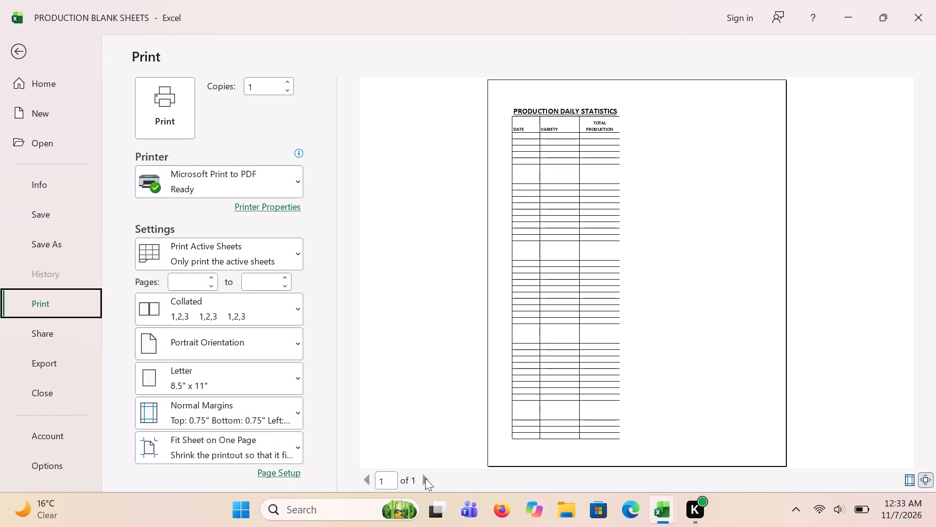
left_click(424, 478)
left_click(454, 201)
key("Escape")
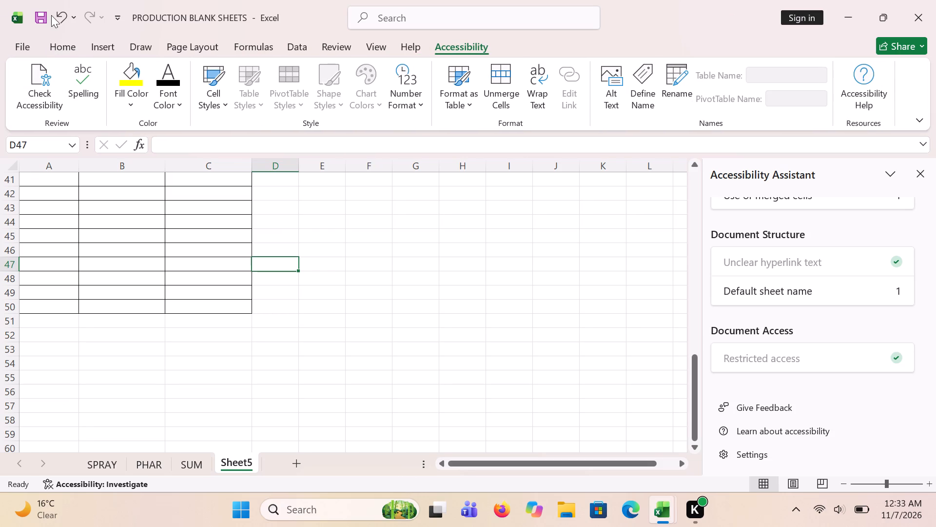
left_click(38, 15)
Widen column C slightly so the table reaches just past the title, and check the print preview.
scroll(293, 425, "up", 6)
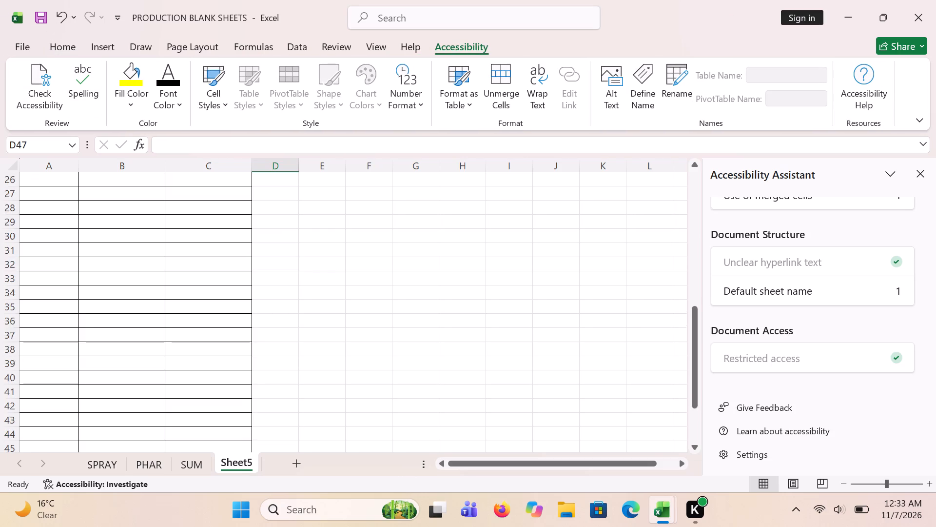
scroll(290, 404, "up", 11)
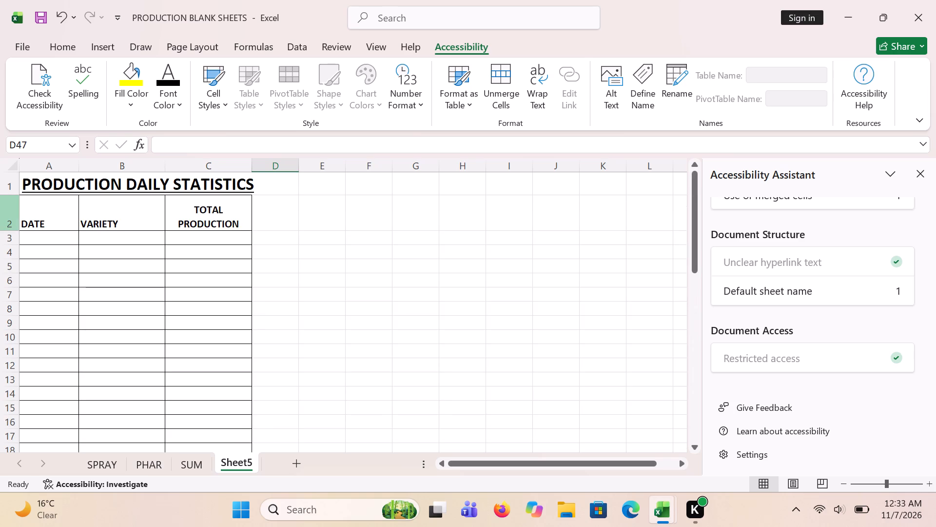
left_click_drag(255, 164, 263, 159)
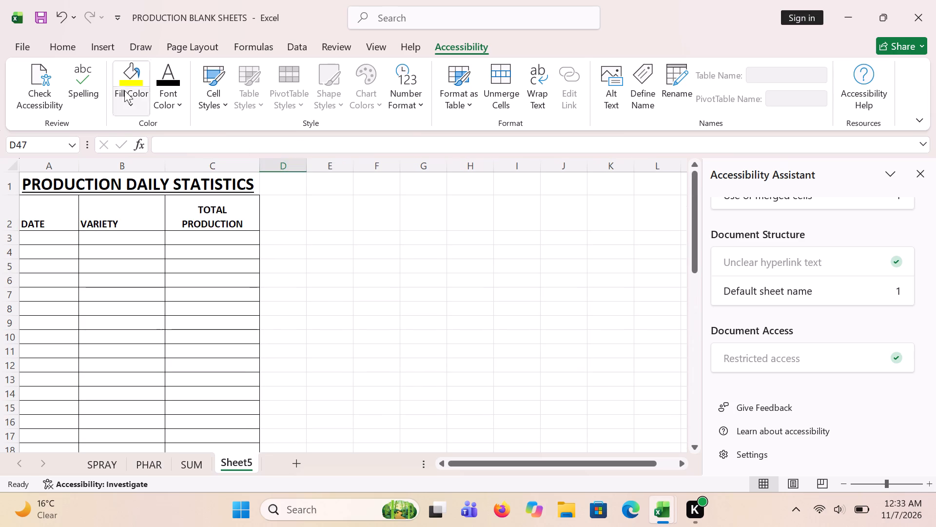
key("ctrl+p")
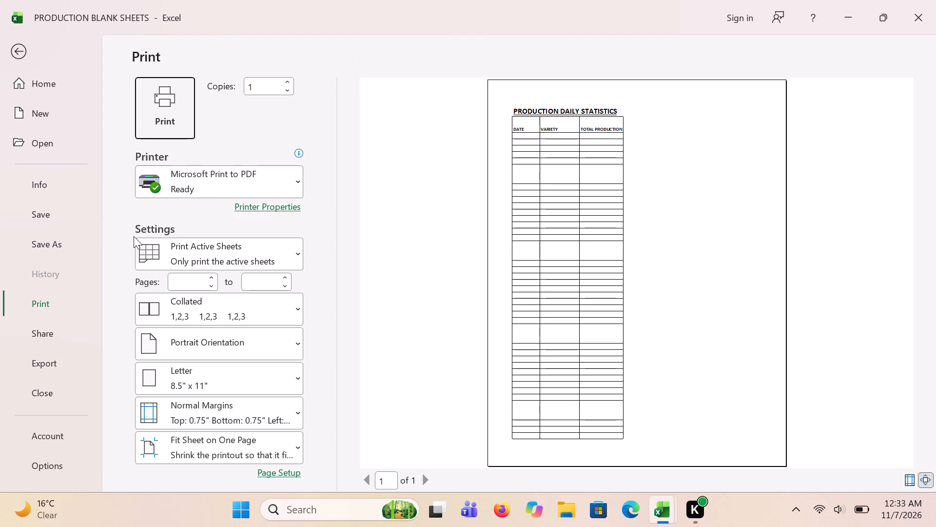
key("Escape")
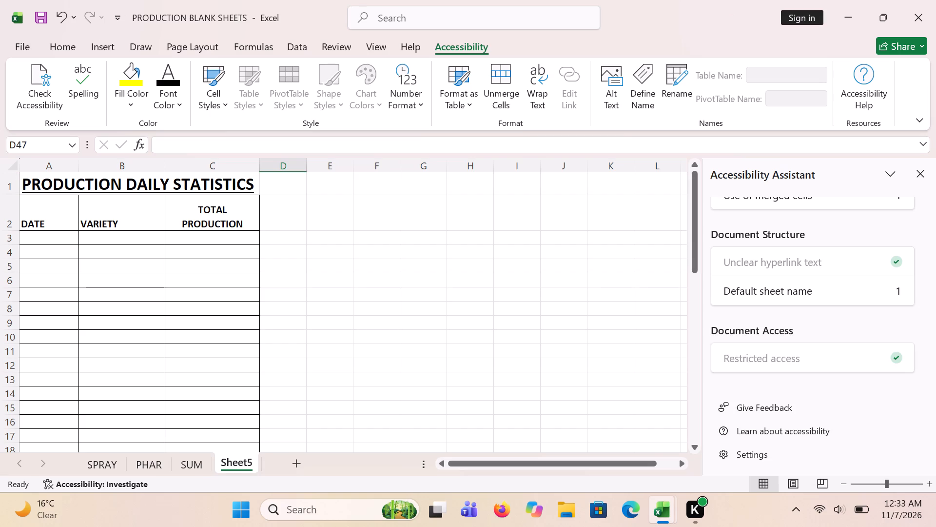
Increase the height of rows 3 to 50 slightly and uniformly, check the print preview, and save the workbook.
left_click_drag(11, 241, 0, 433)
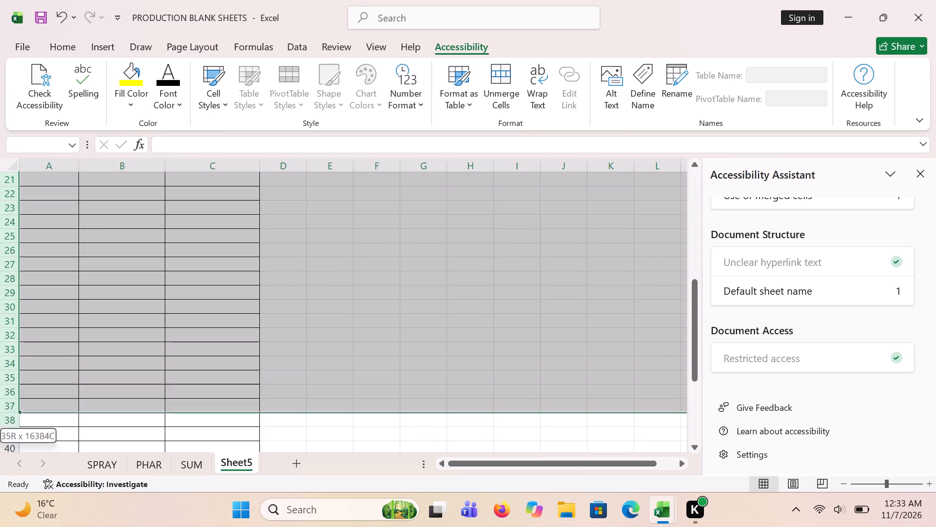
left_click_drag(0, 433, 3, 493)
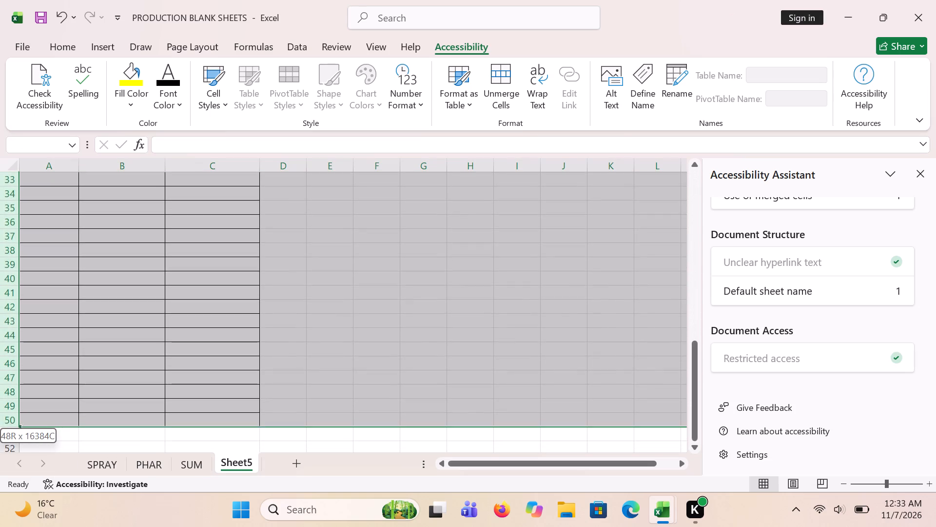
left_click_drag(3, 493, 34, 262)
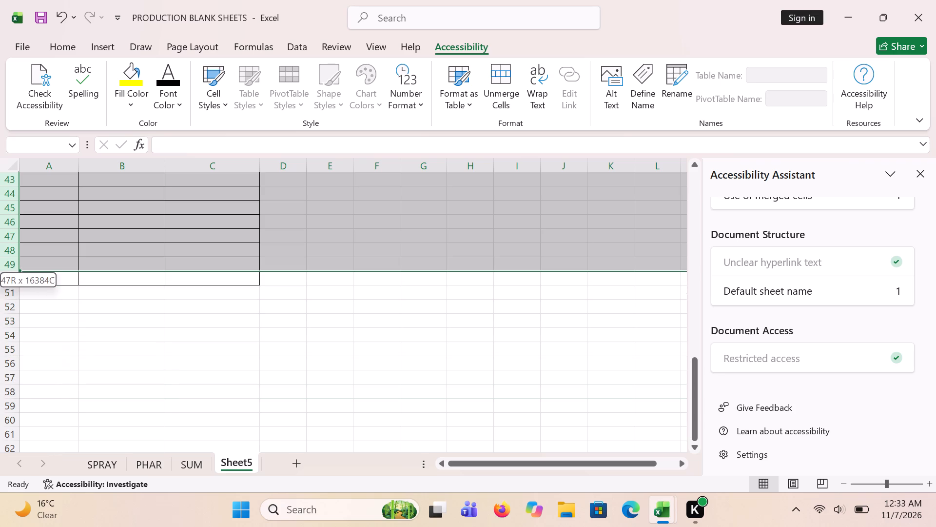
left_click_drag(34, 262, 34, 274)
left_click(16, 287)
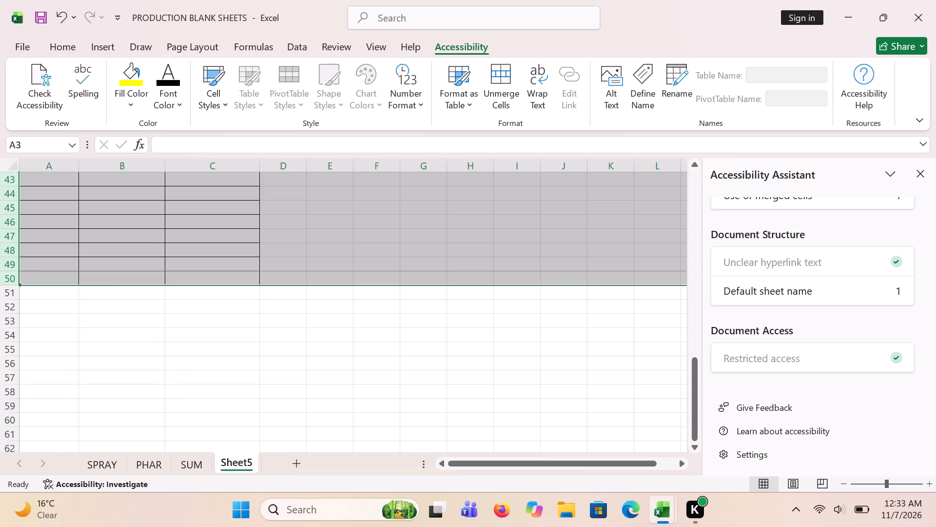
left_click(412, 368)
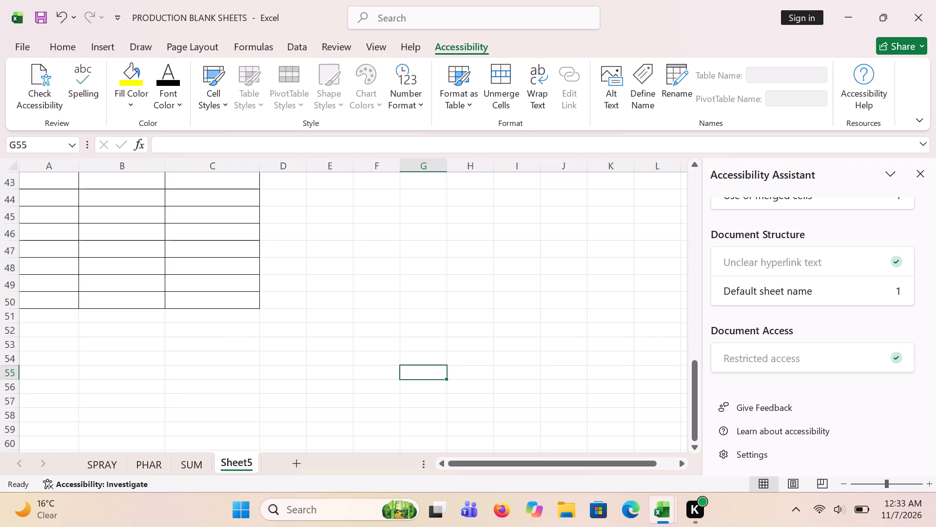
key("ctrl+p")
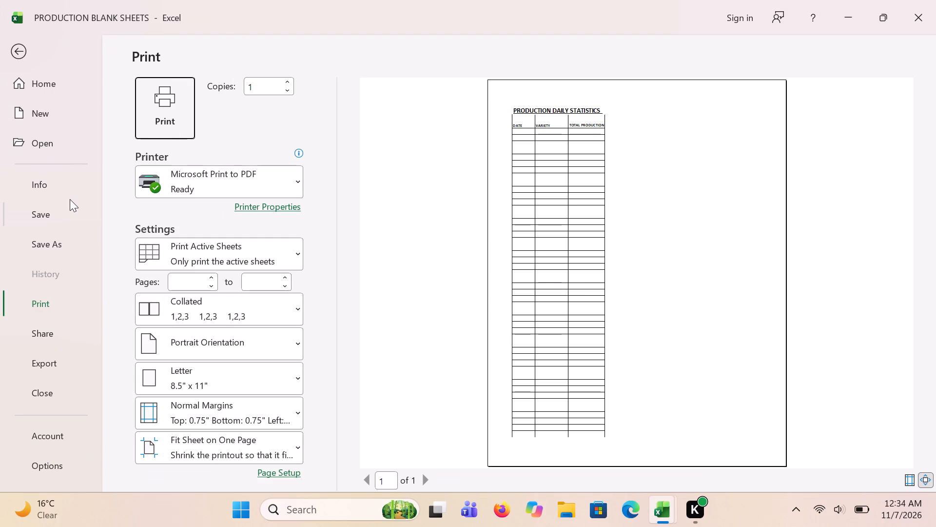
key("Escape")
left_click(39, 12)
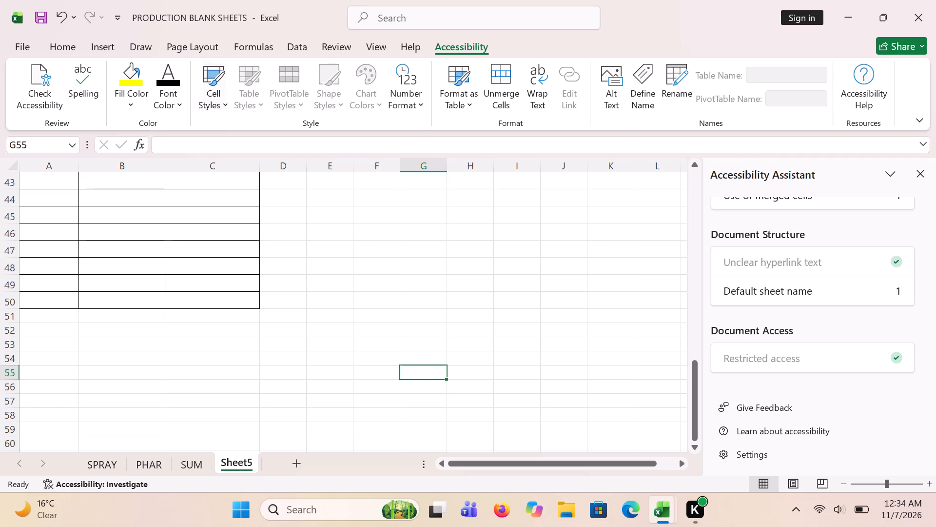